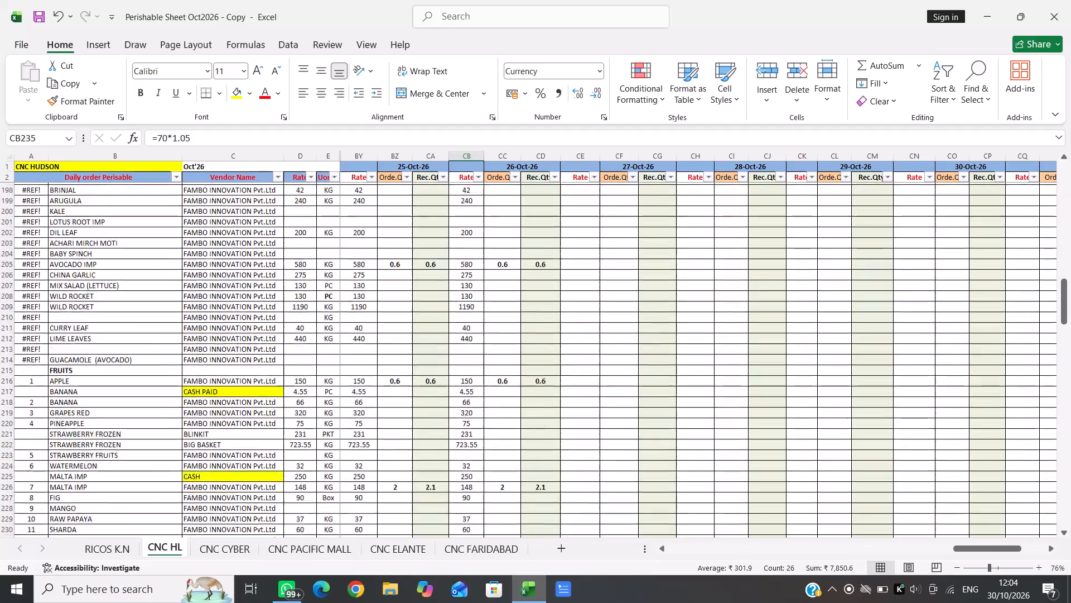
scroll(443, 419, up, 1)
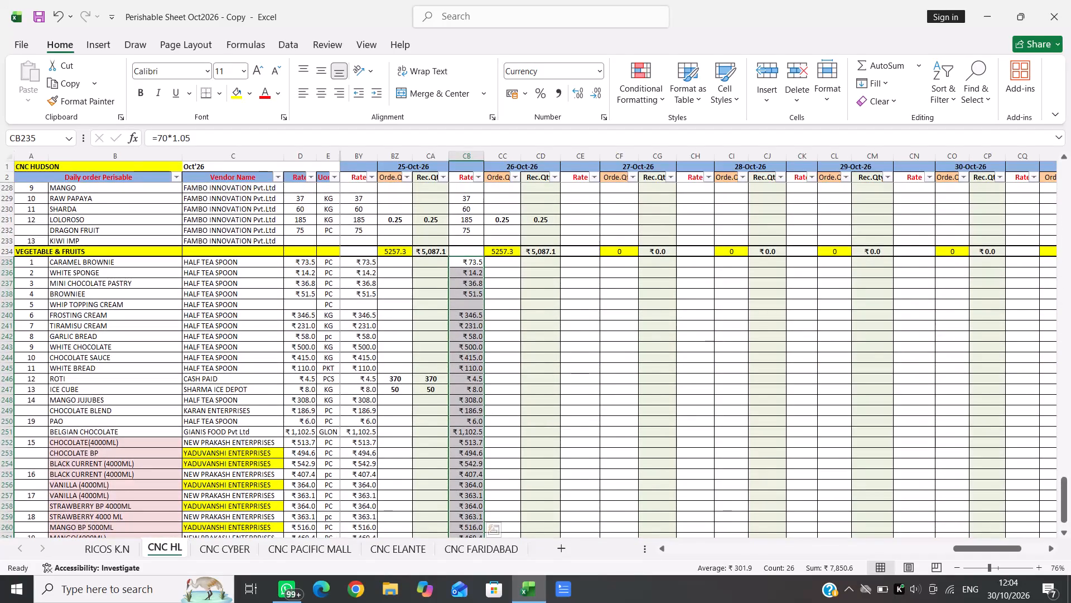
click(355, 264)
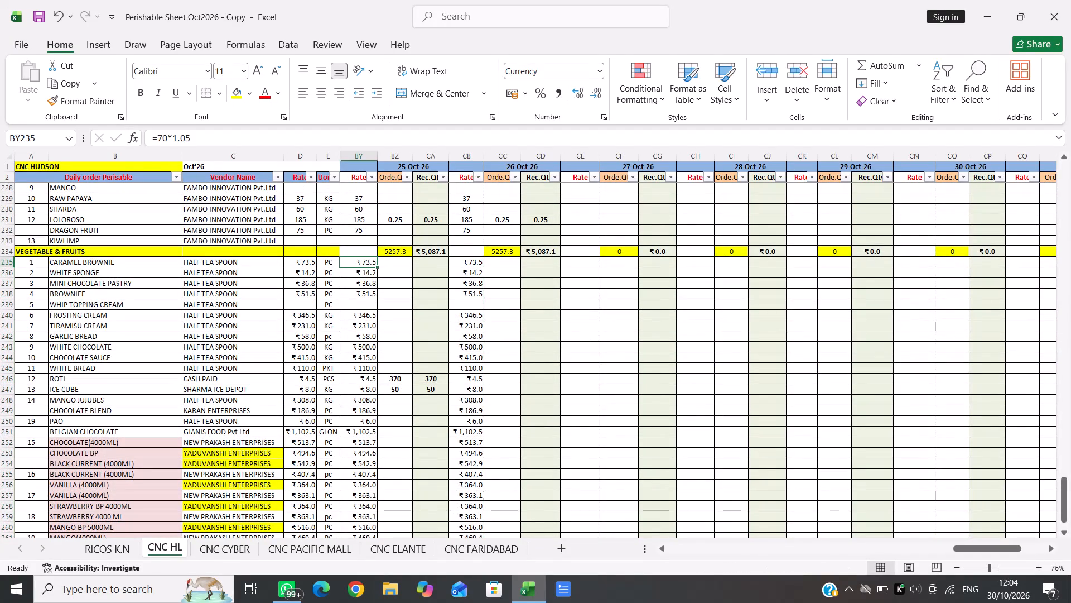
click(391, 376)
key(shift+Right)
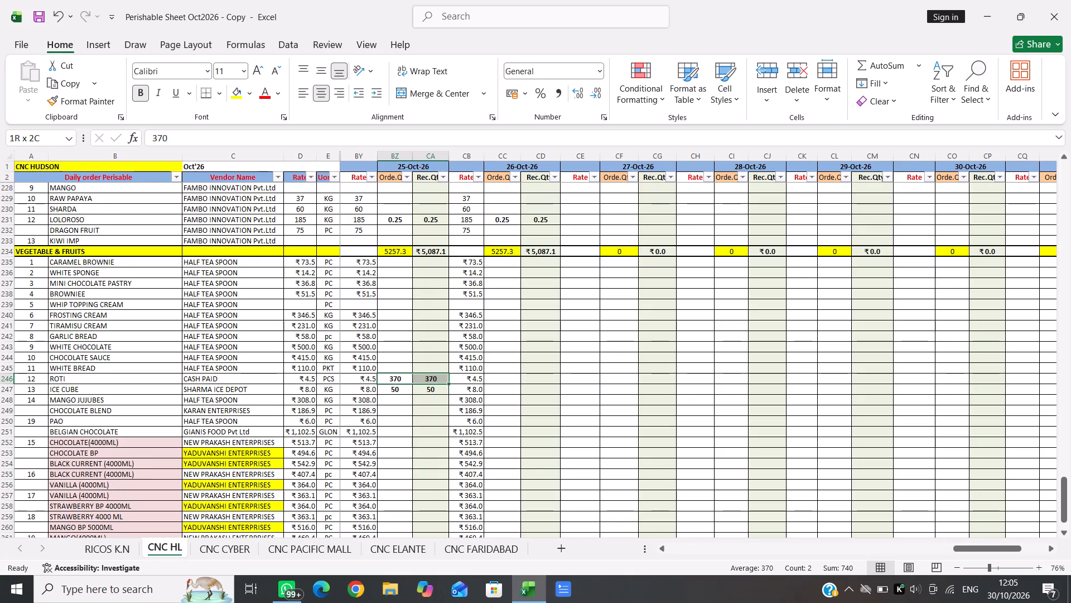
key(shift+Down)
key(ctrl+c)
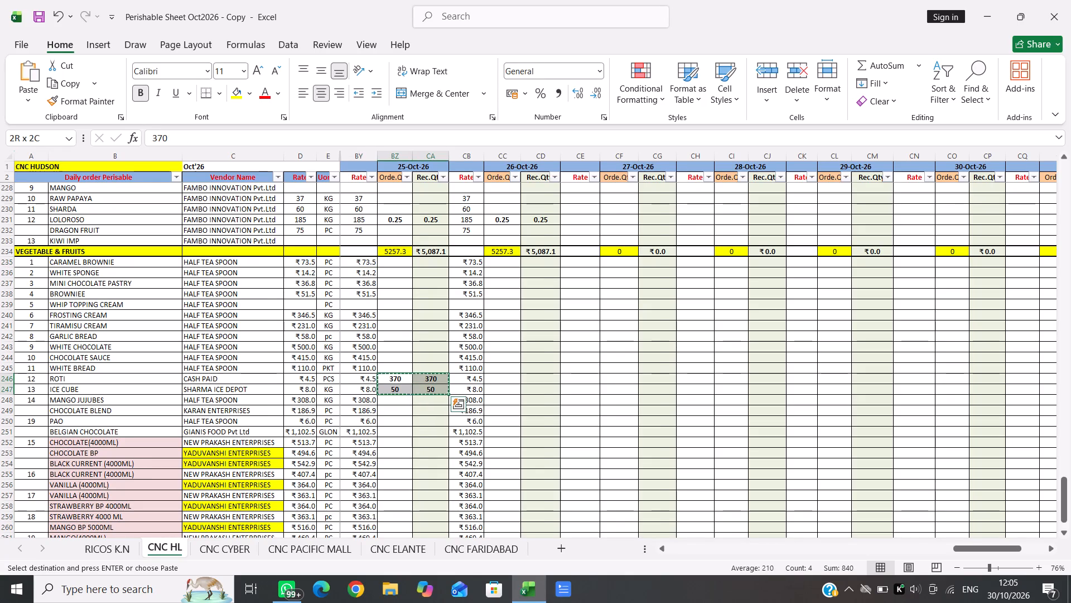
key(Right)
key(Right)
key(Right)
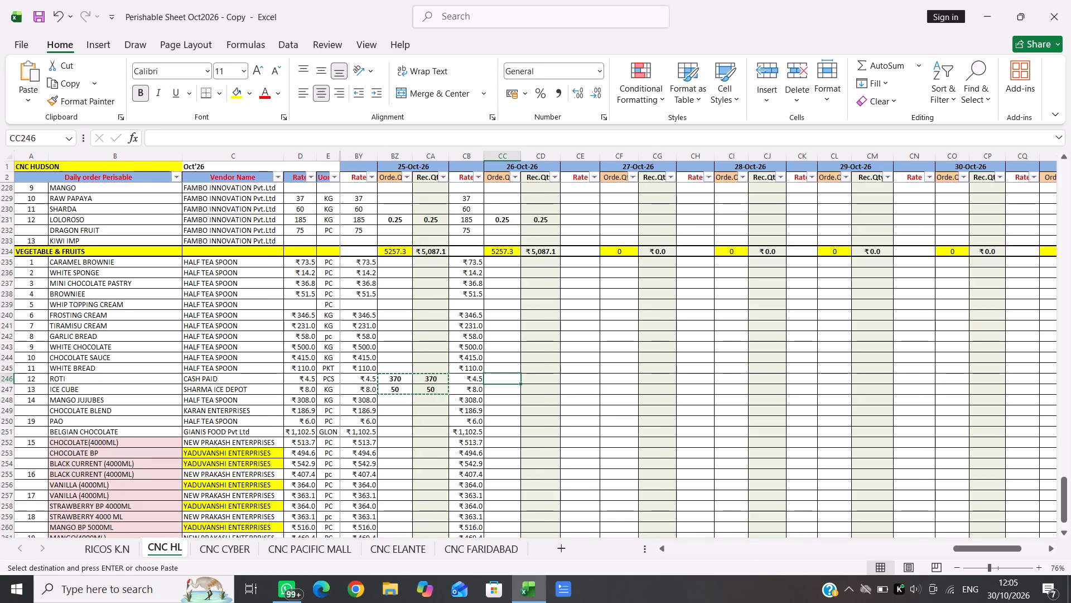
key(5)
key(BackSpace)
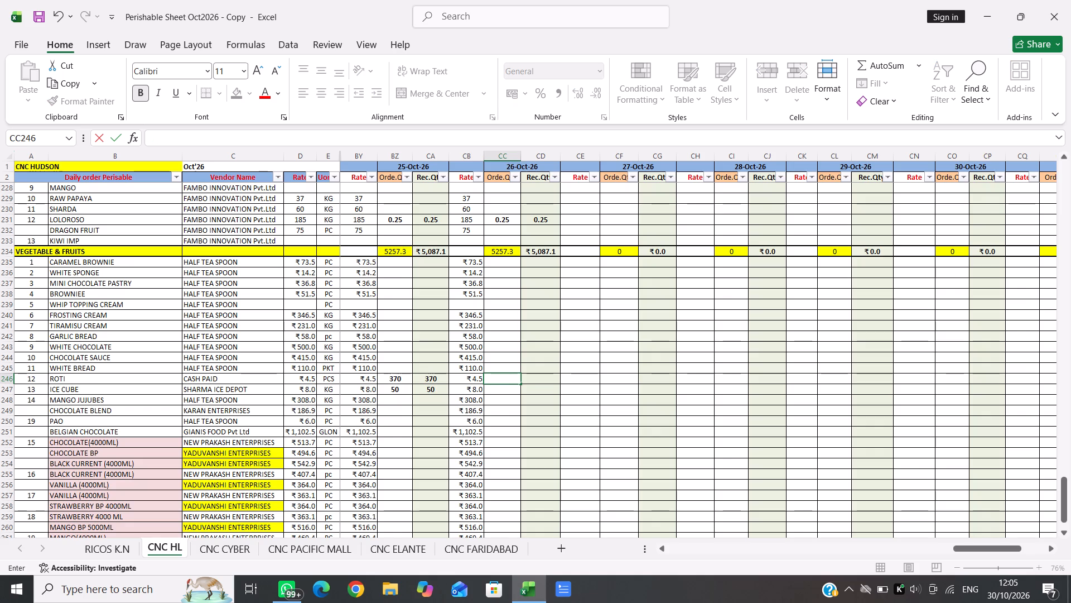
Copy the 25-Oct-26 ordered and received quantities for ROTI and ICE CUBE into the matching 26-Oct-26 cells.
key(Left)
key(Left)
key(Left)
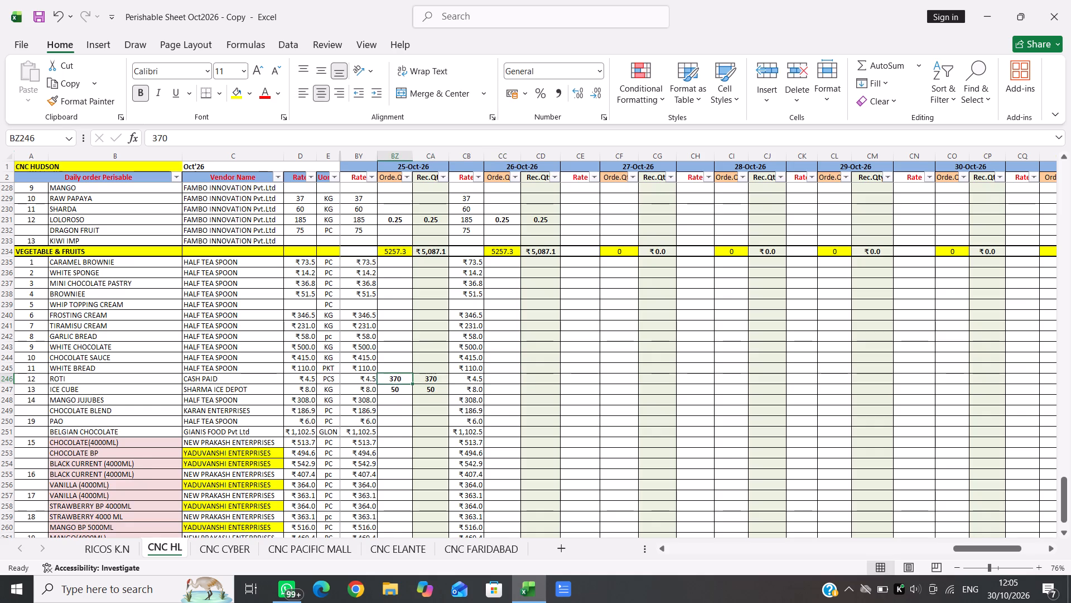
key(shift+Right)
key(ctrl+c)
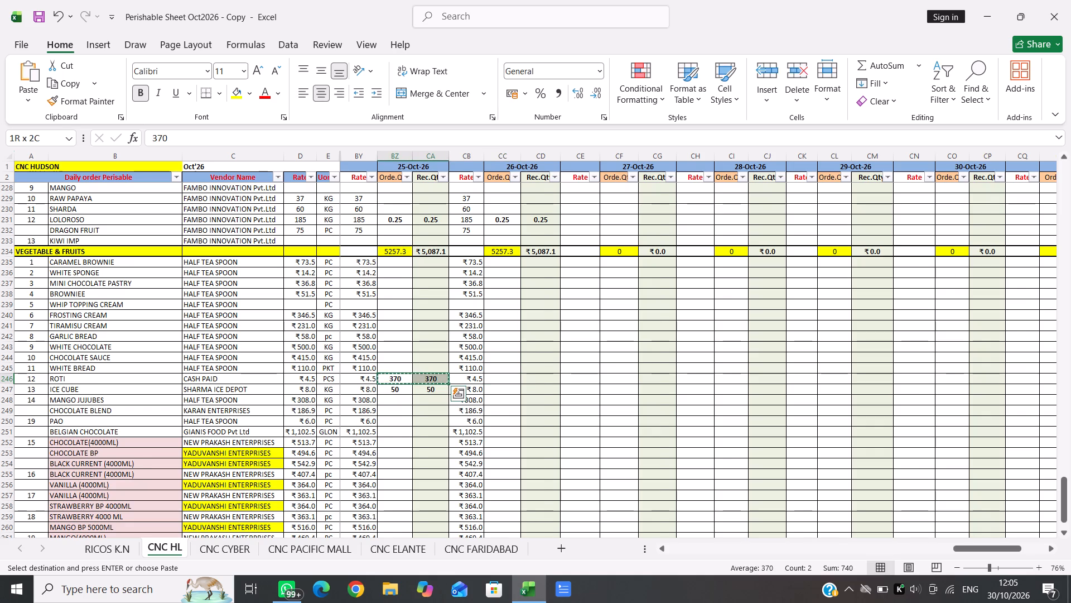
key(Escape)
key(shift+Down)
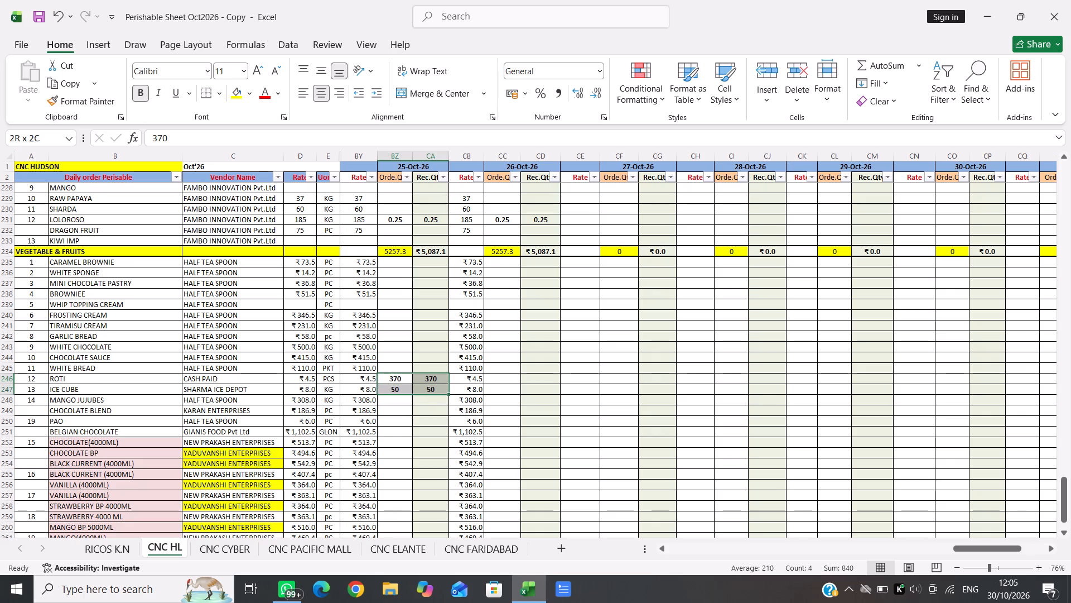
key(ctrl+c)
key(Right)
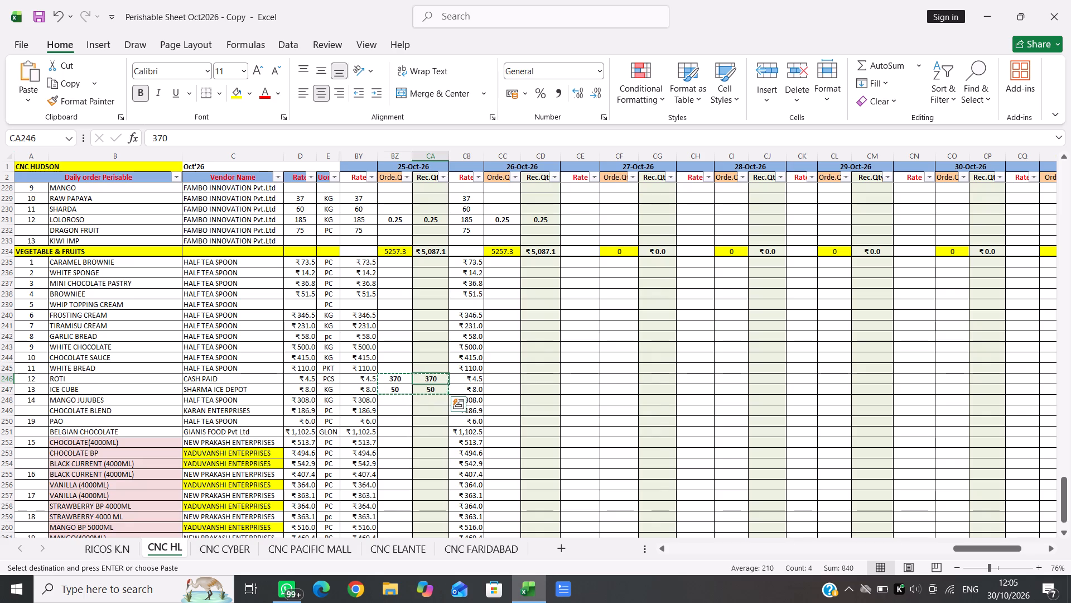
key(Right)
key(Right)
key(Return)
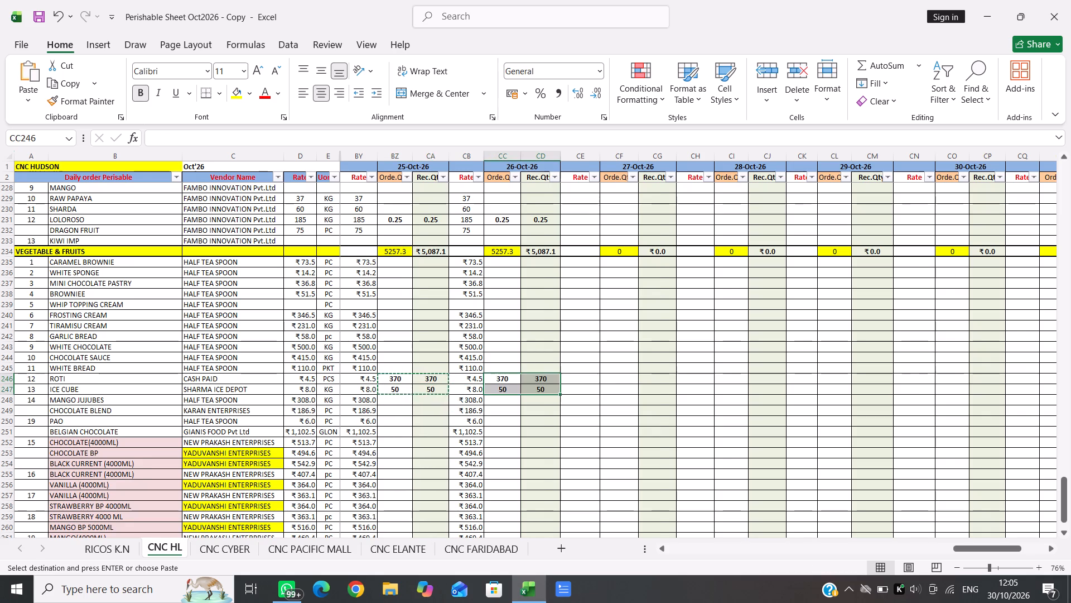
Clear the 25-Oct-26 ordered and received quantities for ROTI and ICE CUBE.
click(393, 378)
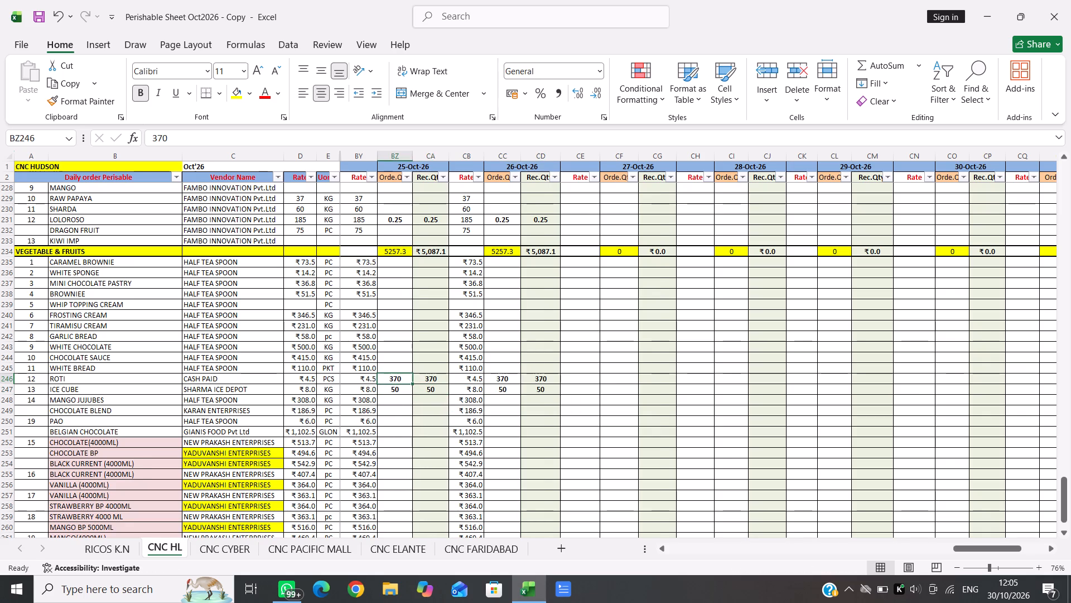
key(shift+Right)
key(shift+Down)
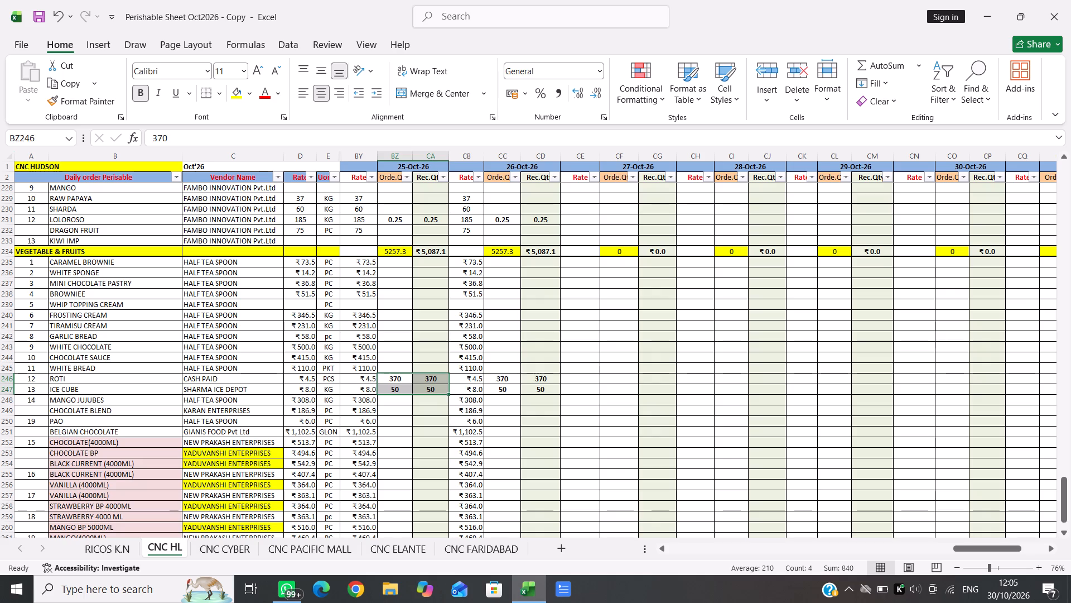
key(Delete)
Clear the 25-Oct-26 ordered and received quantities of the dairy items, from MADHUSUDAN CREAM in row 7 through row 21.
scroll(393, 378, up, 6)
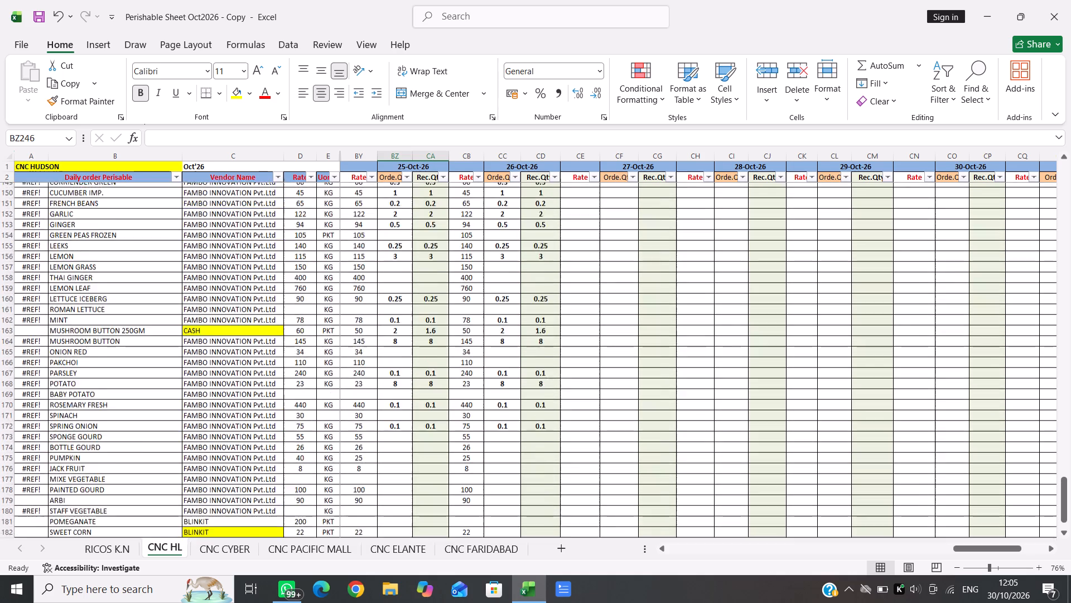
scroll(393, 378, up, 7)
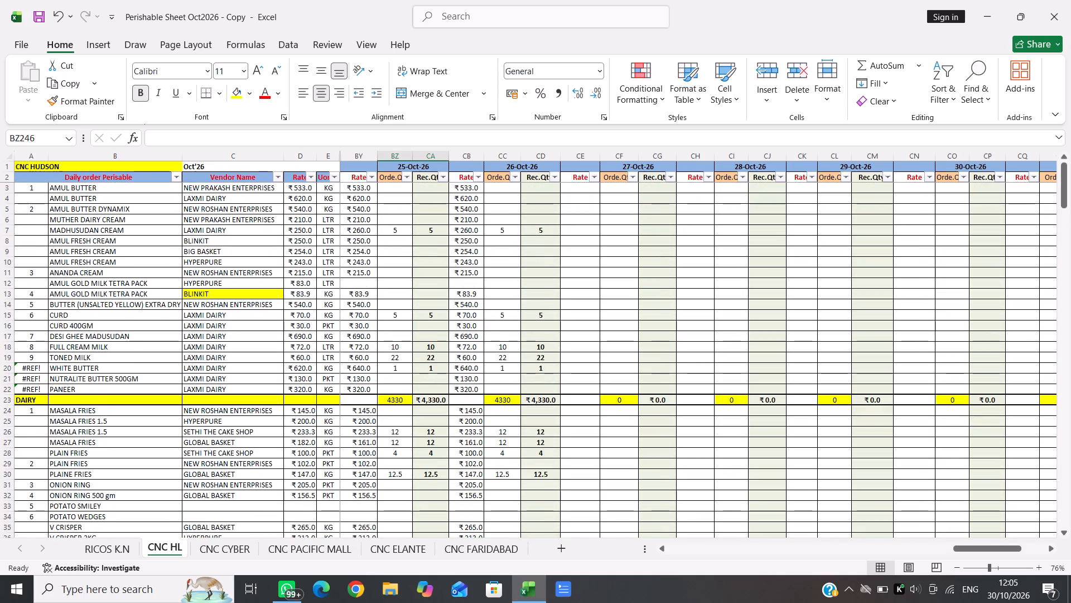
click(396, 229)
key(shift+Right)
key(shift+Down)
key(shift+Down)
key(shift+Down)
key(shift+Down)
key(shift+Down)
key(shift+Down)
key(shift+Down)
key(shift+Down)
key(shift+Down)
key(shift+Down)
key(shift+Down)
key(shift+Down)
key(shift+Down)
key(shift+Down)
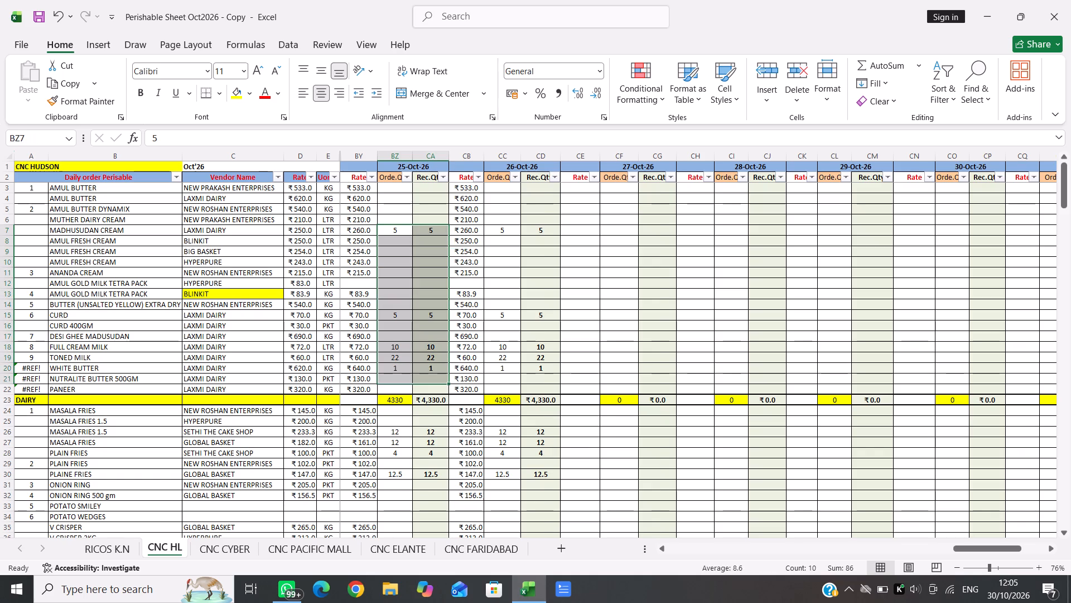
key(Delete)
Clear the 25-Oct-26 ordered and received quantities of the fries and cheese items, rows 25 through 72.
scroll(441, 376, down, 1)
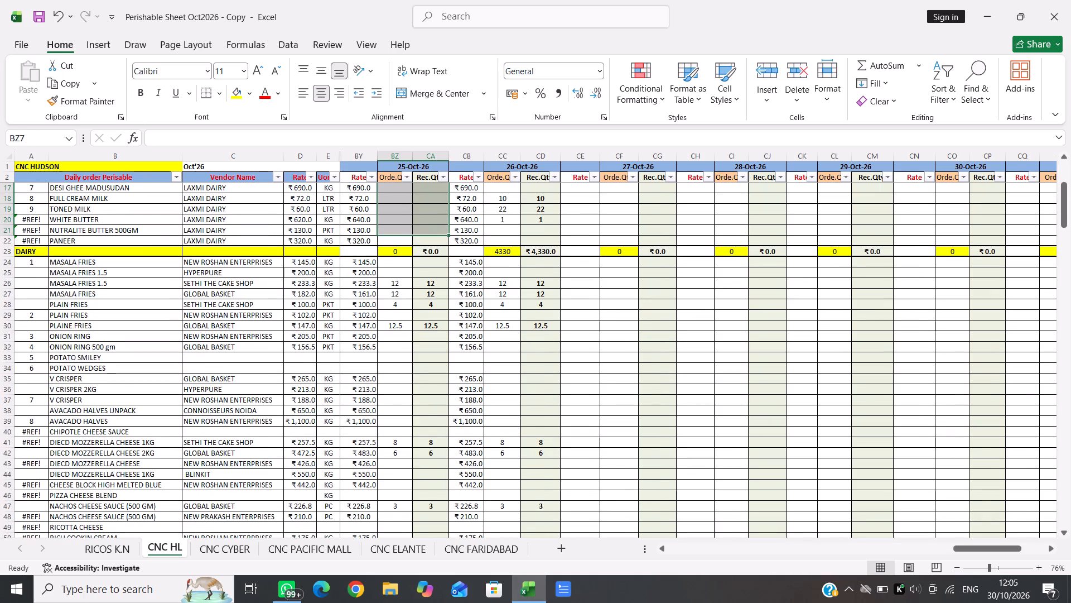
click(397, 274)
key(shift+Right)
key(shift+Right)
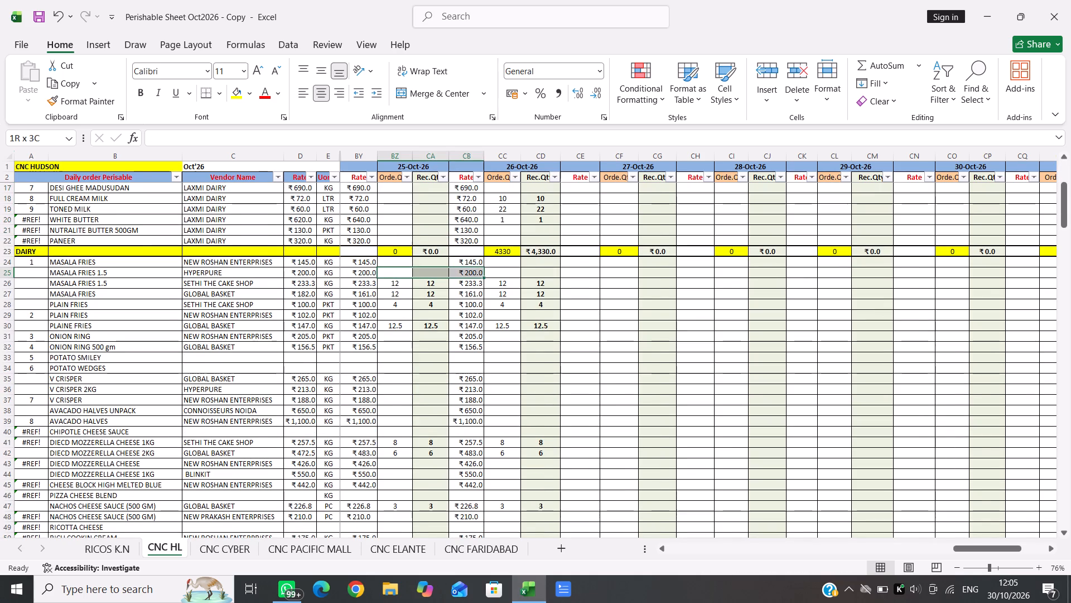
key(shift+Left)
key(shift+Down)
key(shift+Down)
key(shift+Down)
key(shift+Down)
key(shift+Down)
key(shift+Down)
key(shift+Down)
key(shift+Down)
key(shift+Down)
key(shift+Down)
key(shift+Down)
key(shift+Down)
key(shift+Down)
key(shift+Down)
key(shift+Down)
key(shift+Down)
key(shift+Down)
key(shift+Down)
key(shift+Down)
key(shift+Down)
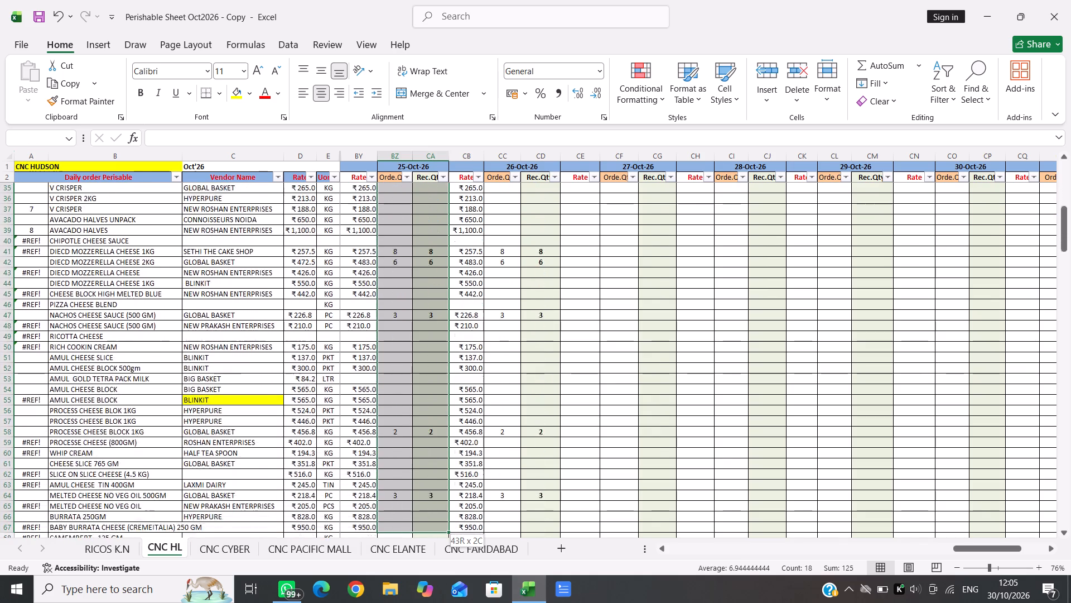
key(shift+Up)
key(shift+Up)
key(shift+Up)
key(shift+Up)
key(shift+Up)
key(shift+Up)
key(shift+Up)
key(shift+Up)
key(shift+Up)
key(shift+Up)
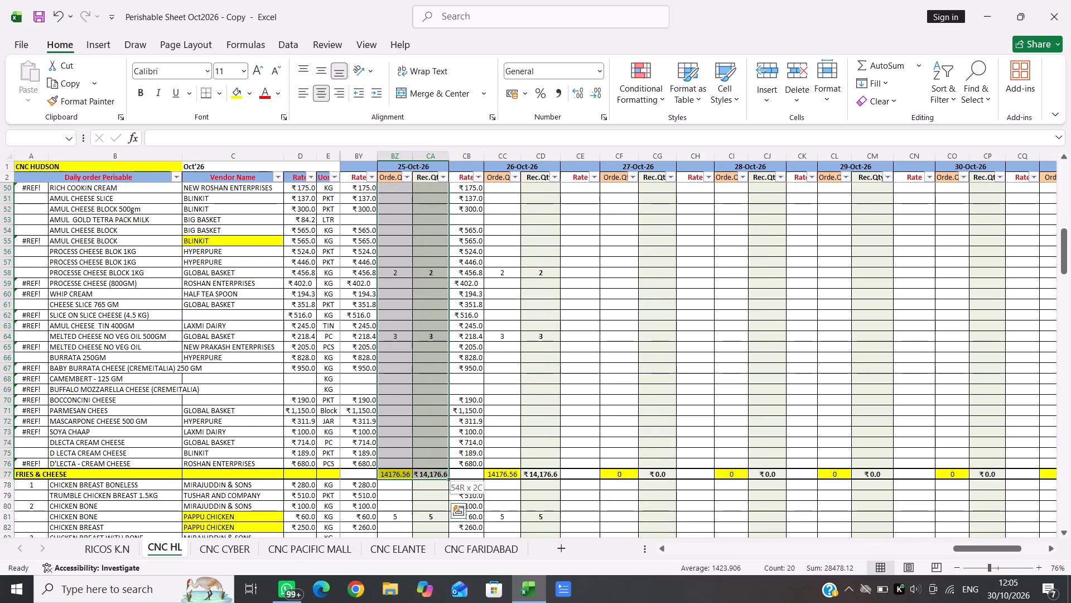
key(Delete)
Clear the 25-Oct-26 ordered and received quantities of the butchery items, rows 81 through 98, leaving out the section total.
scroll(455, 439, down, 1)
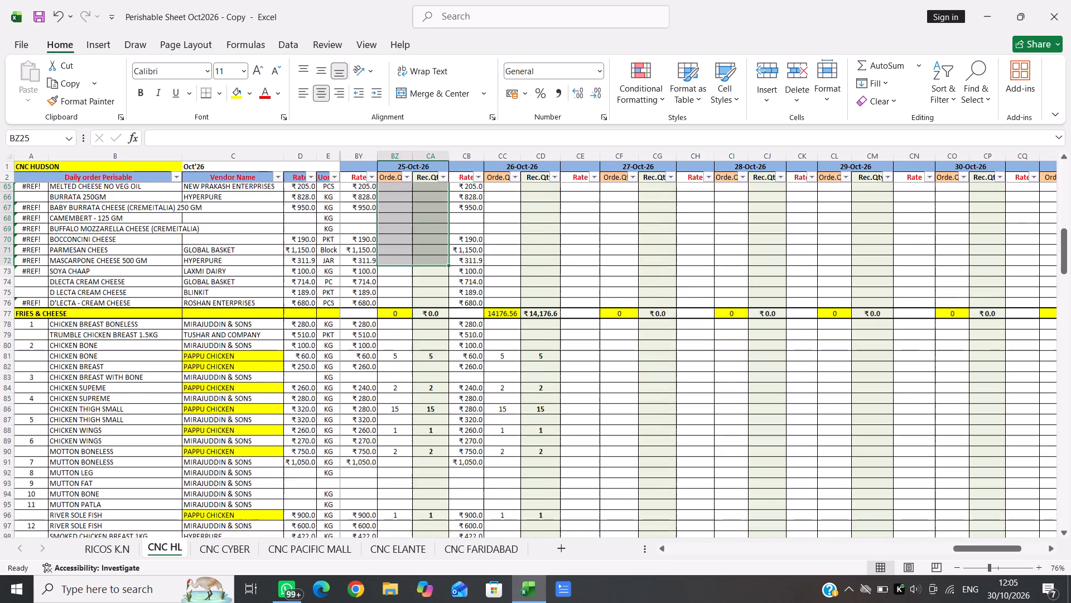
scroll(455, 439, down, 1)
click(395, 343)
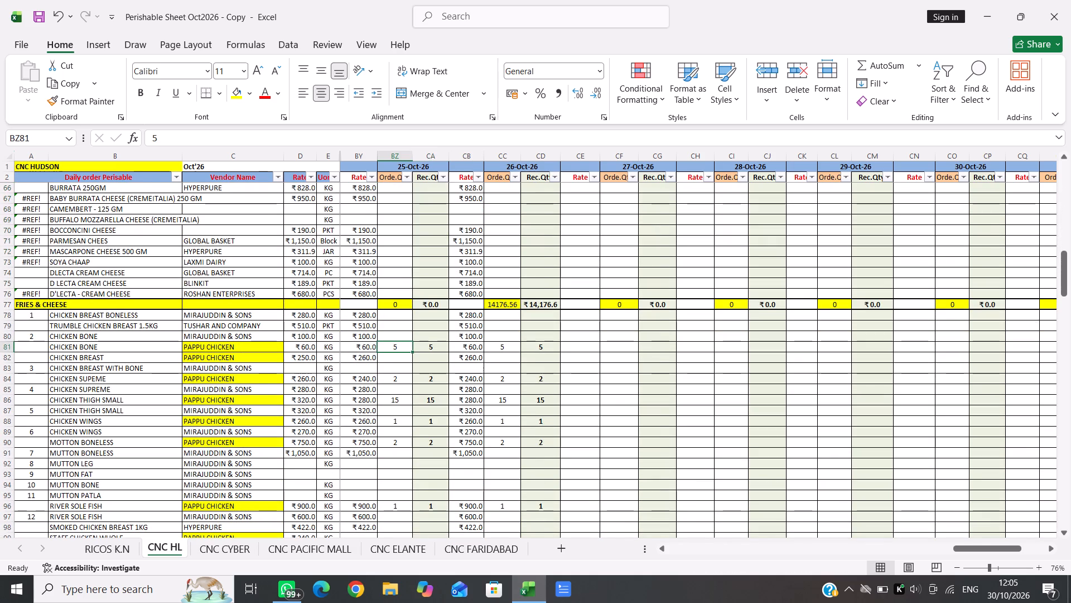
key(shift+Right)
key(shift+Down)
key(shift+Down)
key(shift+Down)
key(shift+Down)
key(shift+Down)
key(shift+Down)
key(shift+Down)
key(shift+Down)
key(shift+Down)
key(shift+Down)
key(shift+Down)
key(shift+Down)
key(shift+Down)
key(shift+Down)
key(shift+Down)
key(shift+Down)
key(shift+Down)
key(shift+Down)
key(shift+Down)
key(shift+Down)
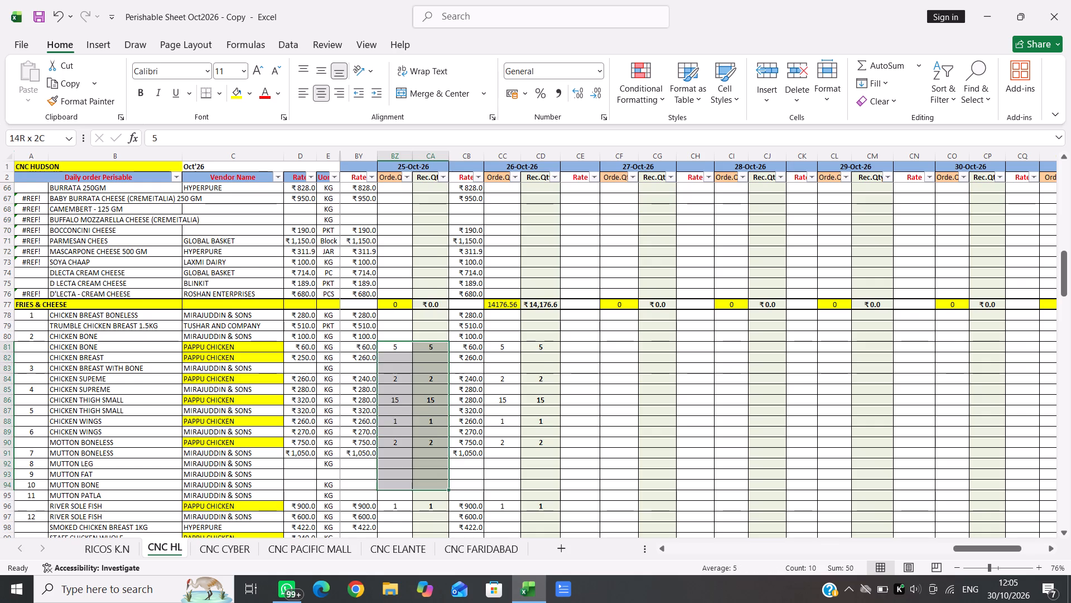
key(shift+Up)
key(shift+Up)
key(shift+Up)
key(shift+Up)
key(shift+Up)
key(shift+Up)
key(shift+Up)
key(shift+Up)
key(shift+Up)
key(shift+Up)
key(shift+Up)
key(shift+Up)
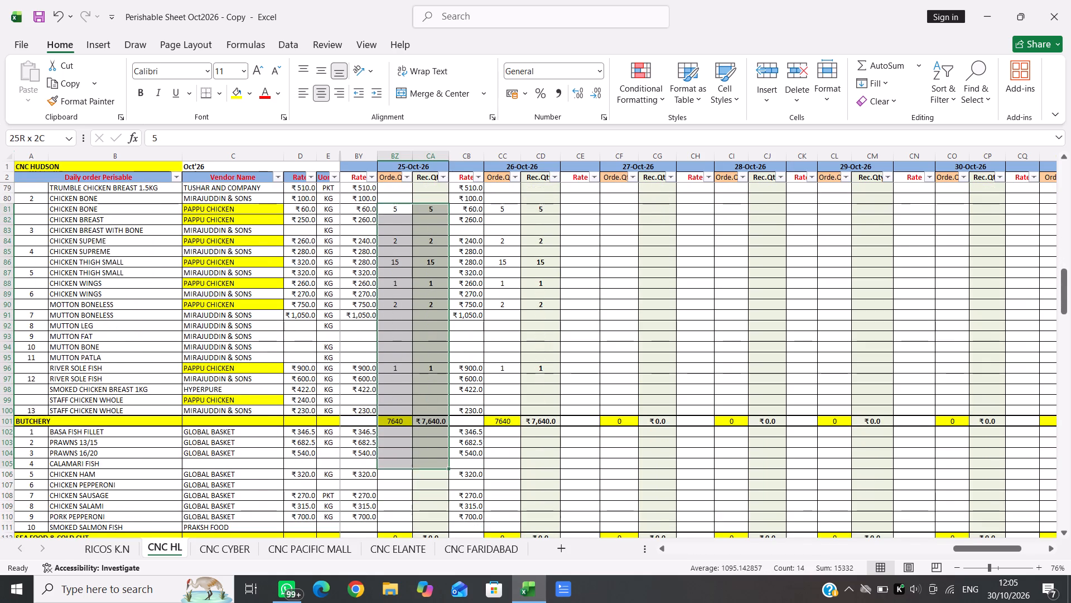
key(BackSpace)
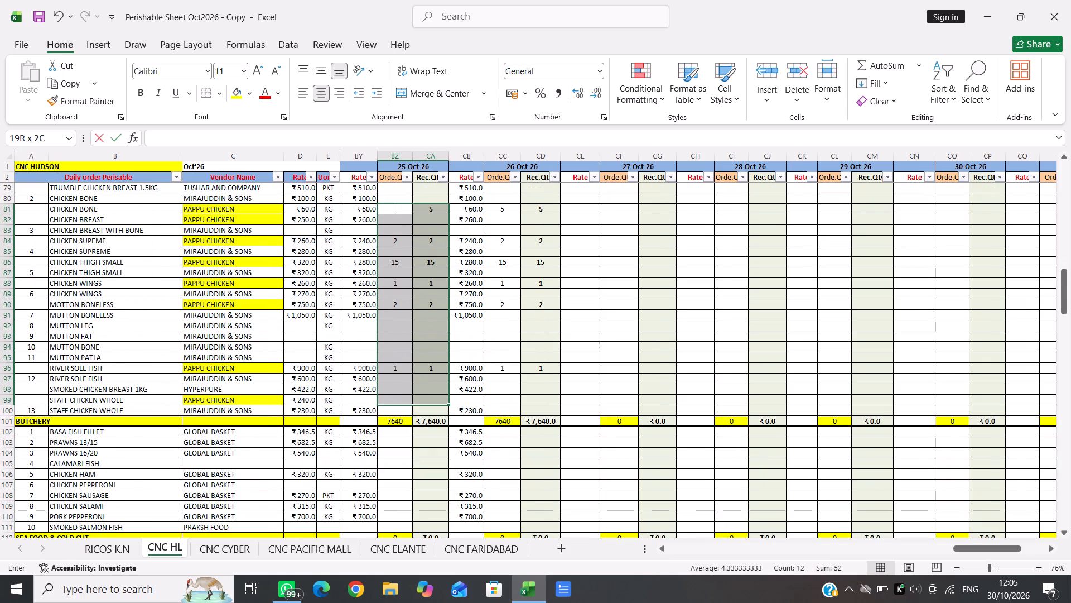
key(shift+Up)
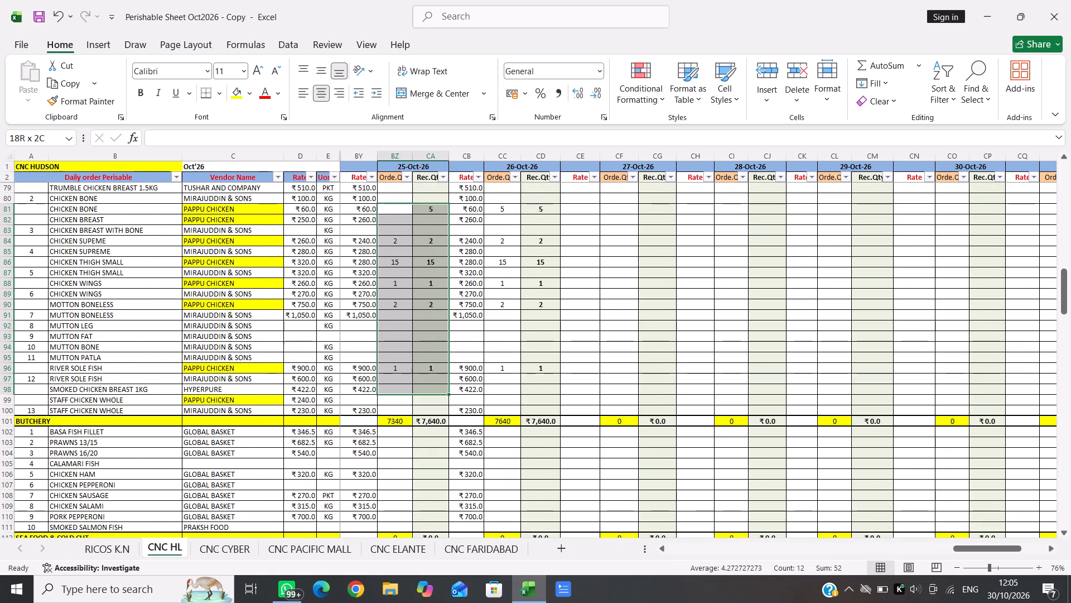
key(Delete)
Clear the 25-Oct-26 ordered and received quantities of the vegetable and fruit items, rows 131 through 233, leaving out the section total.
scroll(395, 343, down, 1)
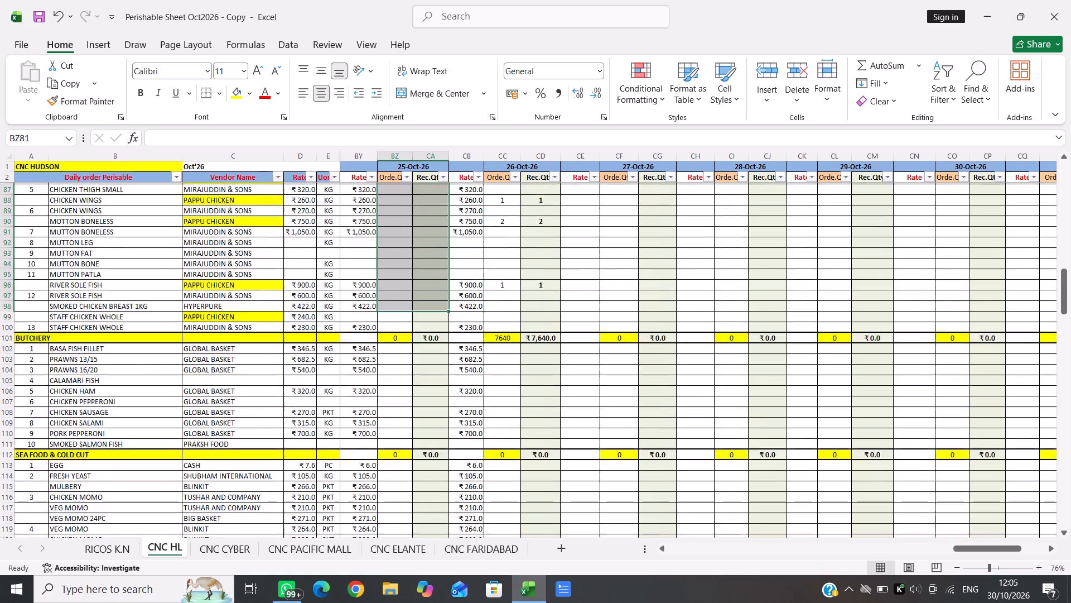
scroll(395, 343, down, 3)
click(393, 339)
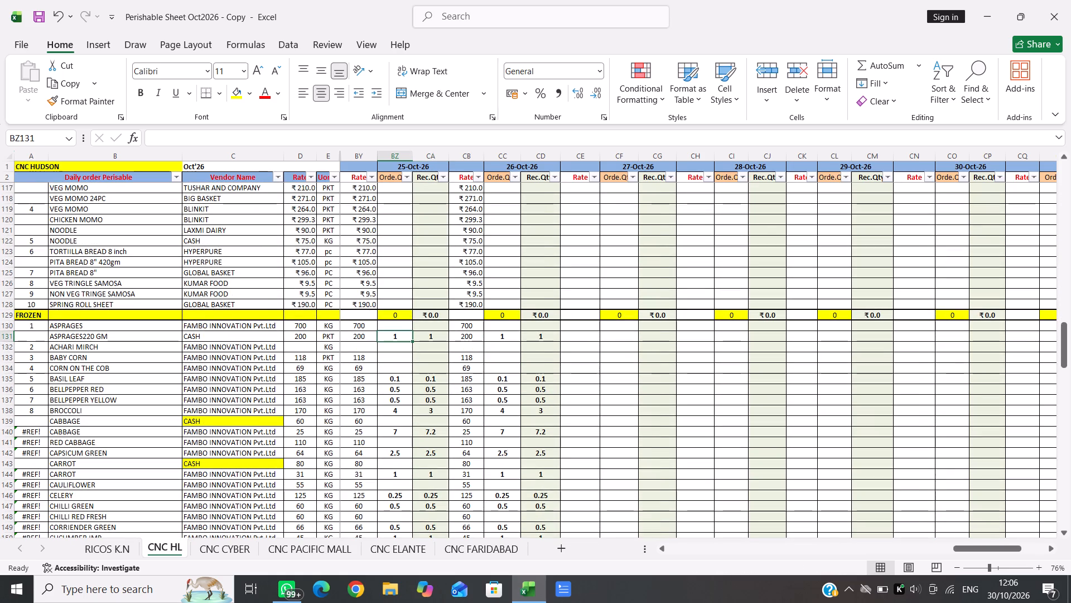
key(shift+Right)
key(shift+Down)
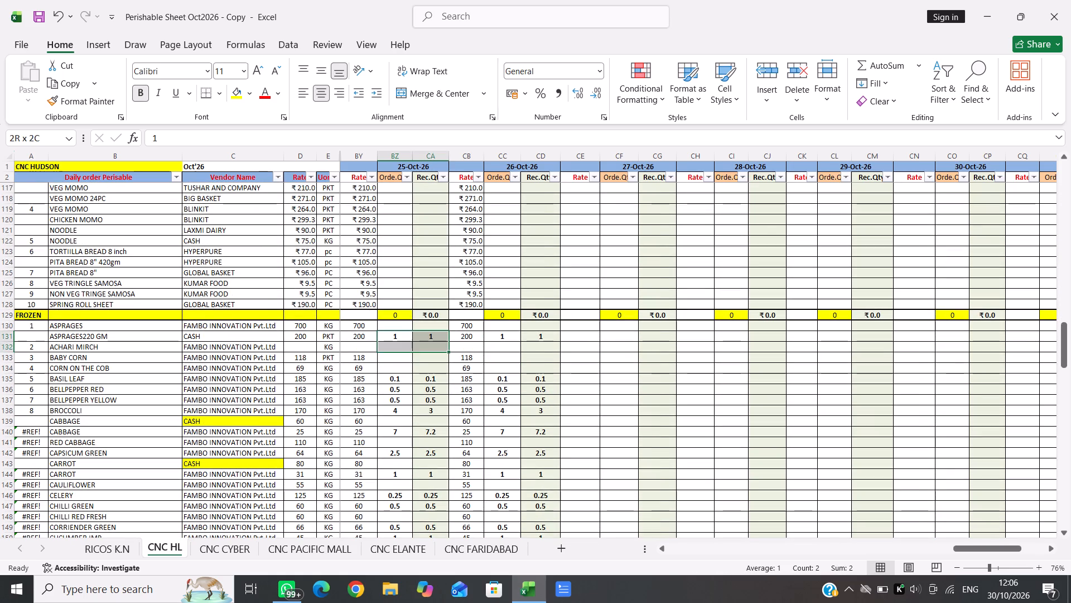
key(shift+Down)
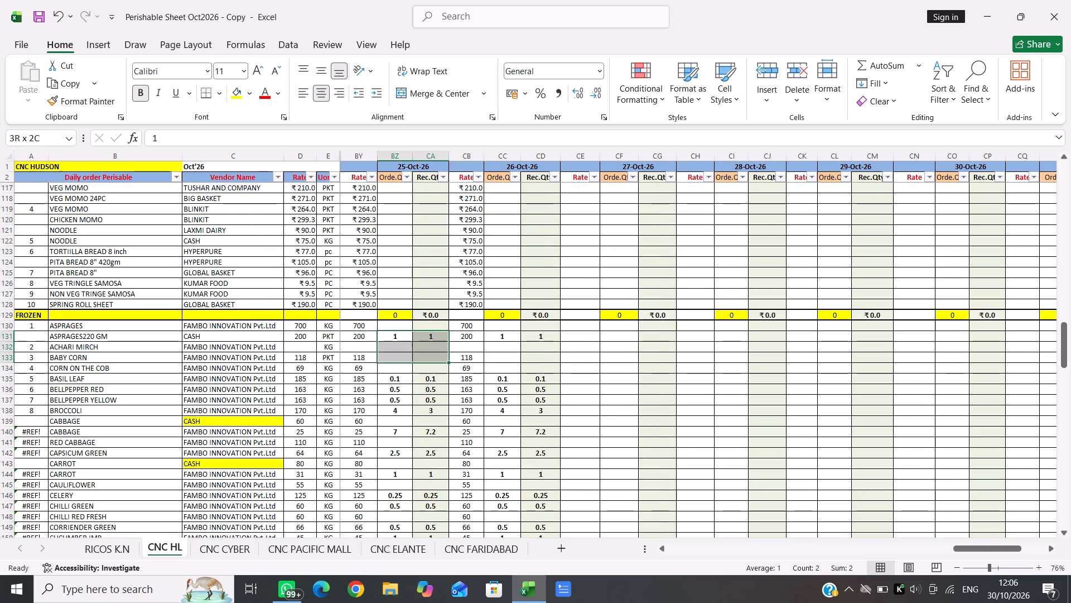
key(shift+Down)
key(shift+Down)
key(shift+Down)
key(shift+Down)
key(shift+Down)
key(shift+Down)
key(shift+Down)
key(shift+Down)
key(shift+Down)
key(shift+Down)
key(shift+Down)
key(shift+Down)
key(shift+Down)
key(shift+Down)
key(shift+Down)
key(shift+Down)
key(shift+Down)
key(shift+Down)
key(shift+Down)
key(shift+Down)
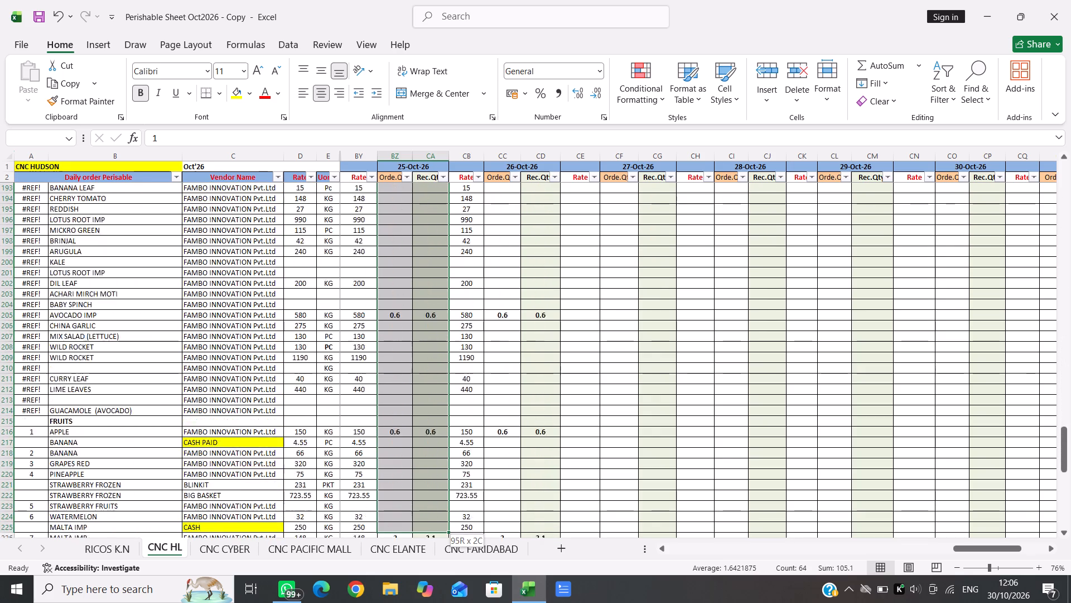
key(shift+Up)
key(shift+Up)
key(shift+Up)
key(shift+Up)
key(shift+Up)
key(shift+Up)
key(shift+Up)
key(shift+Up)
key(shift+Up)
key(shift+Up)
key(shift+Up)
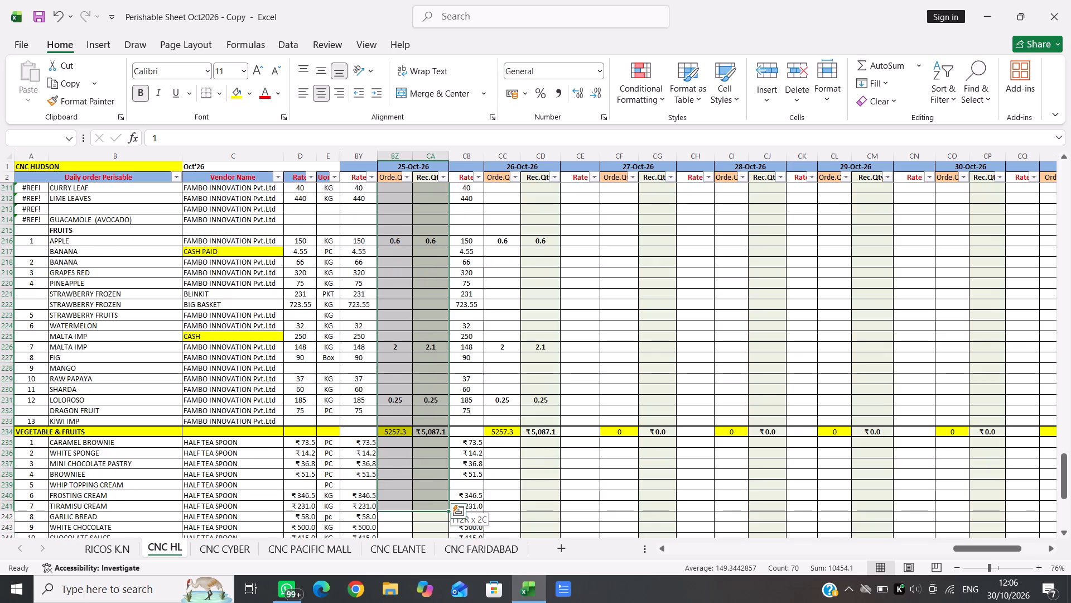
key(shift+Down)
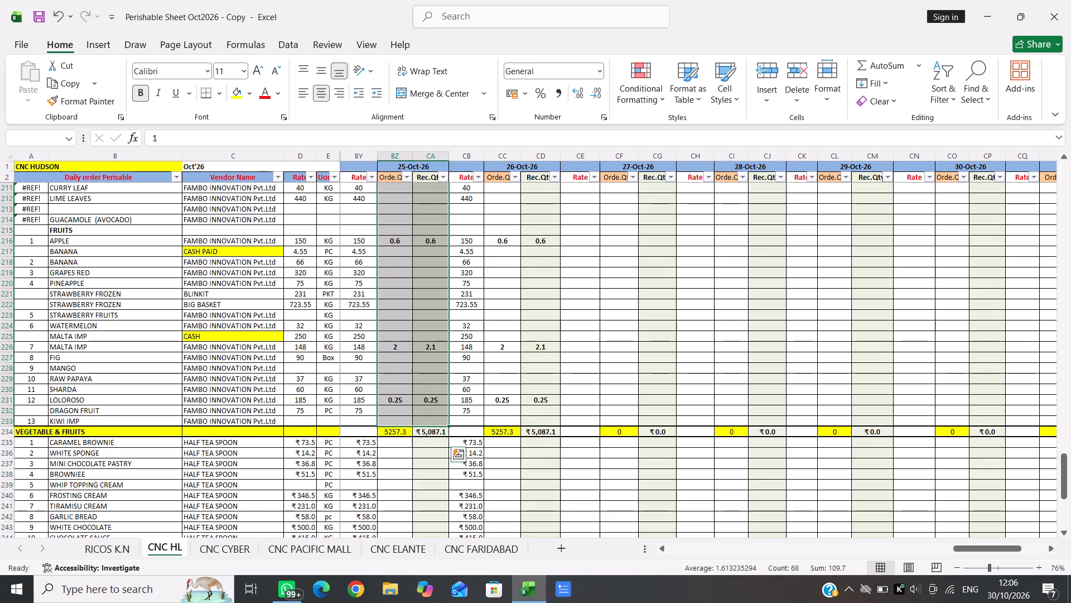
key(Delete)
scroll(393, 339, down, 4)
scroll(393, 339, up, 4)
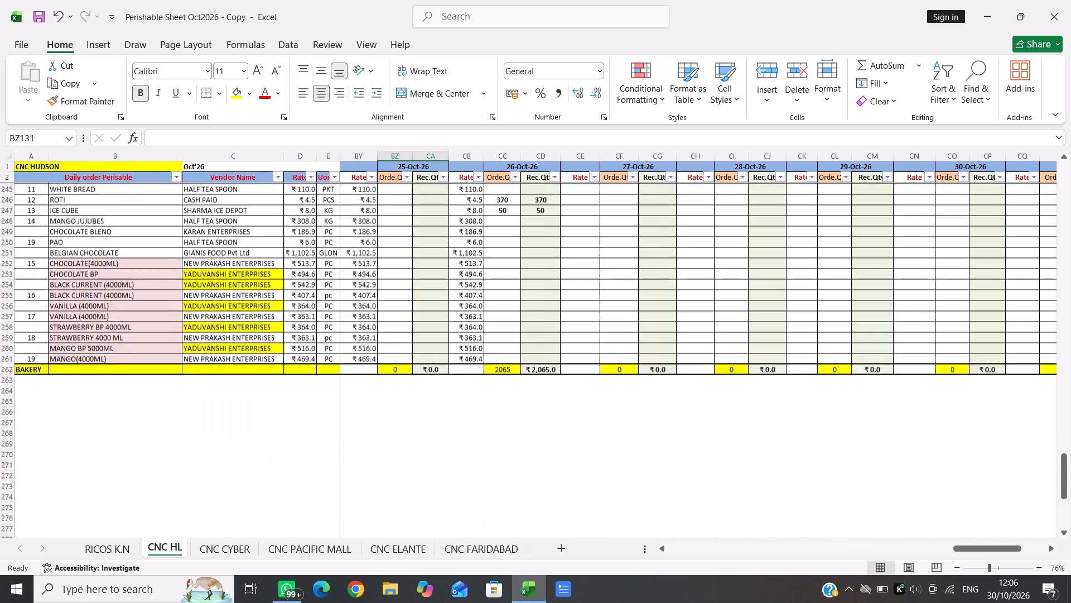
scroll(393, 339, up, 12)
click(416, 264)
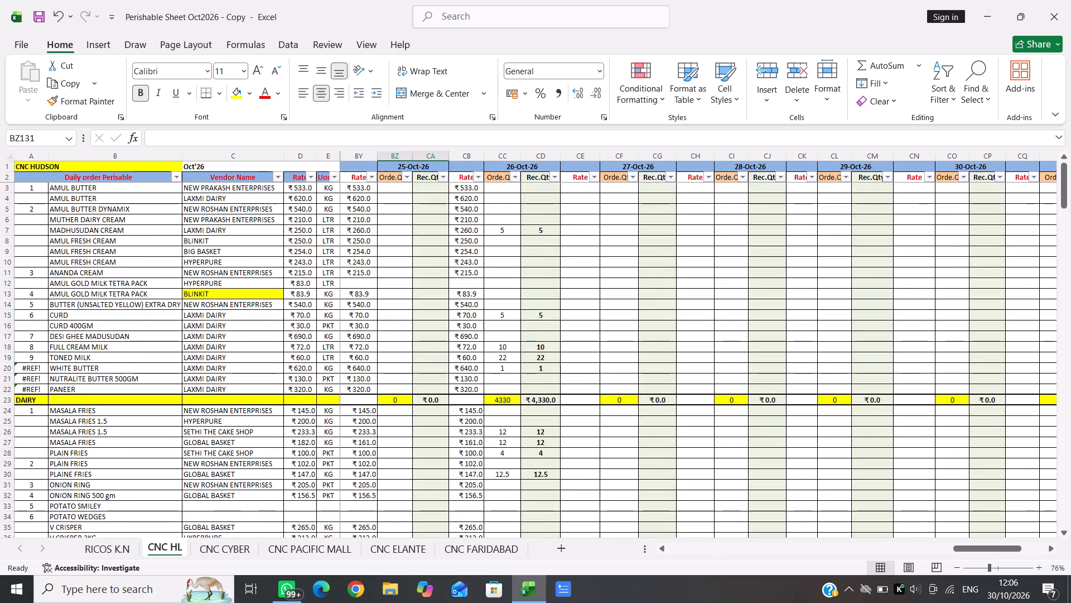
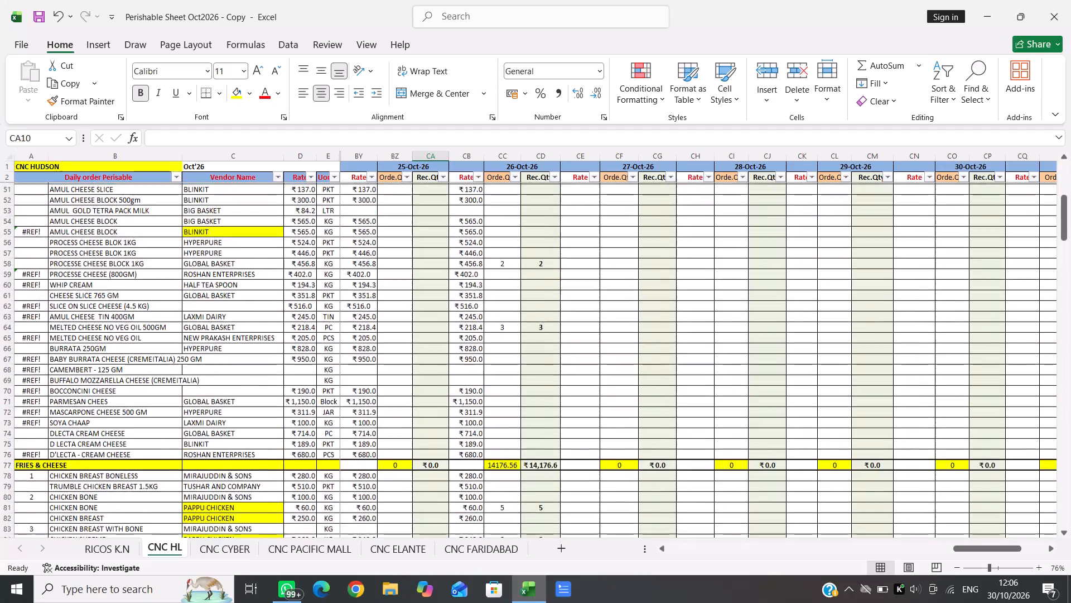
Clear the 26-Oct-26 ordered and received quantities of the cash-vendor MUSHROOM BUTTON 250GM in row 163.
scroll(468, 342, down, 4)
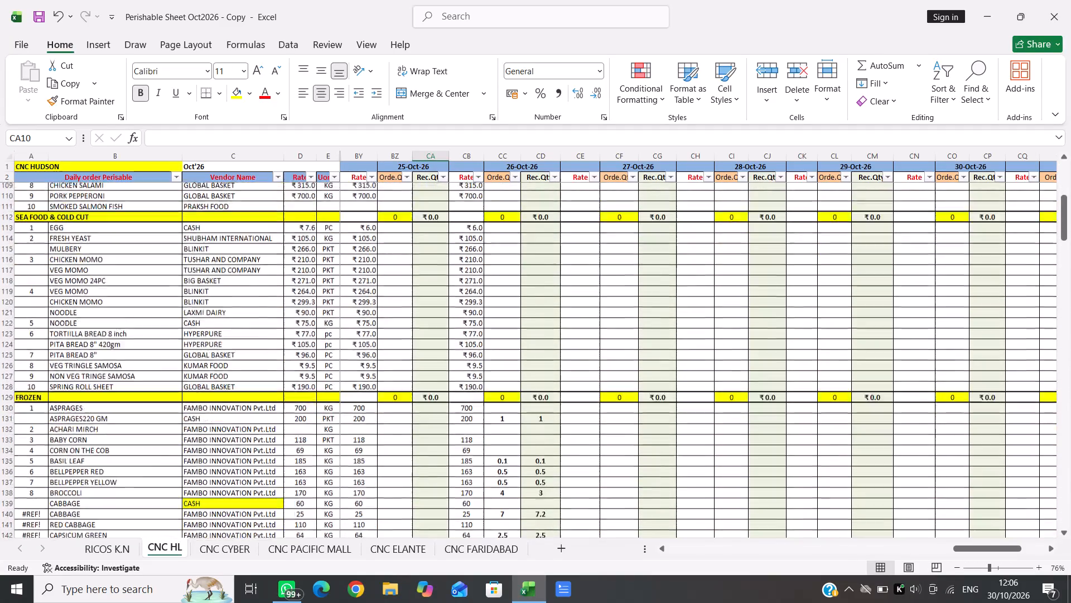
scroll(468, 342, down, 2)
scroll(468, 342, up, 2)
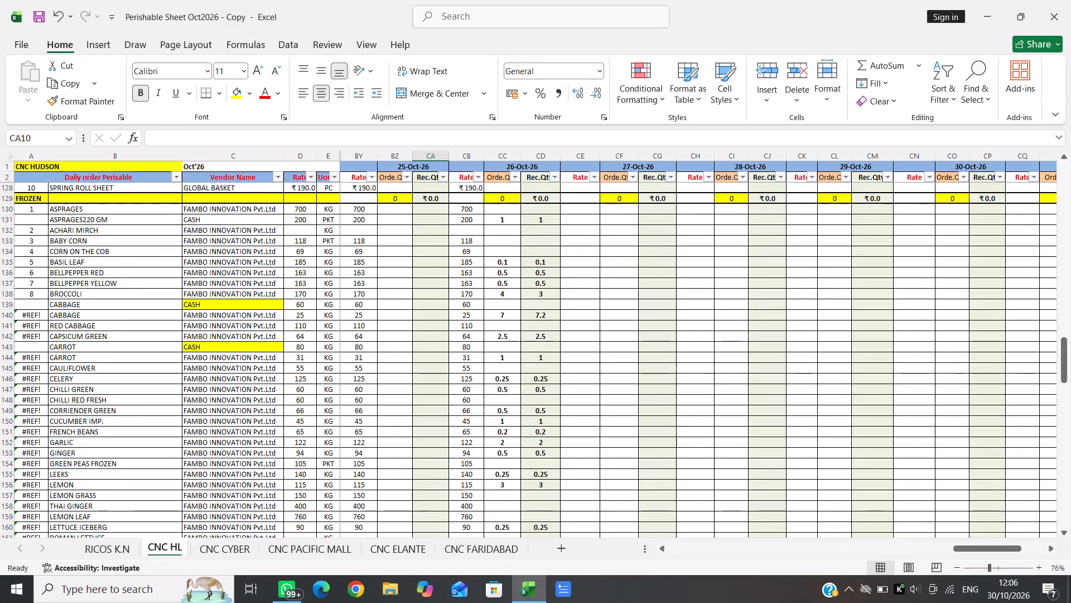
scroll(547, 365, down, 1)
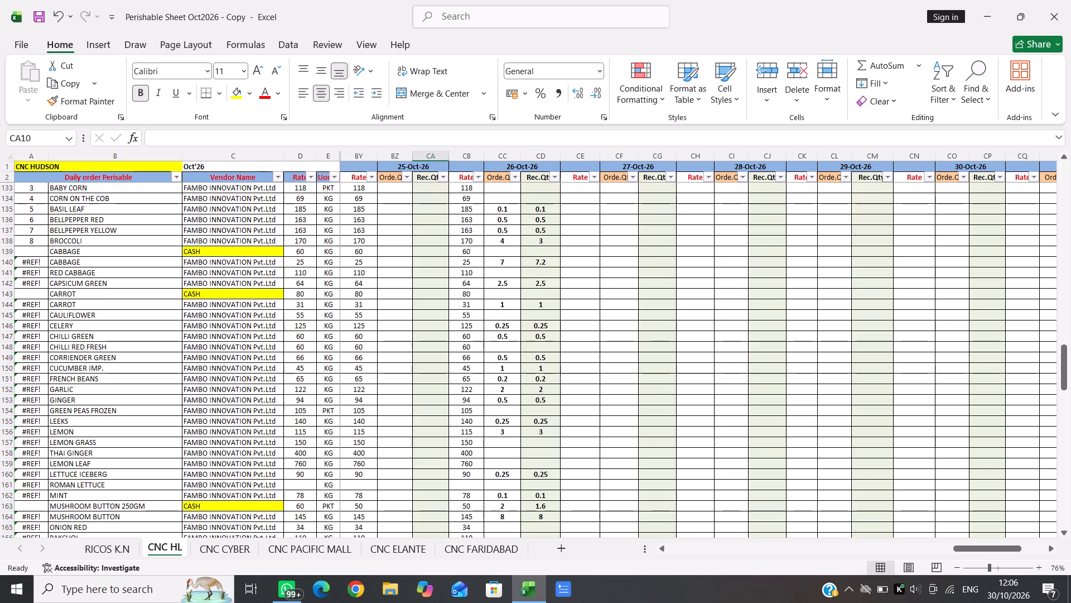
scroll(531, 430, down, 1)
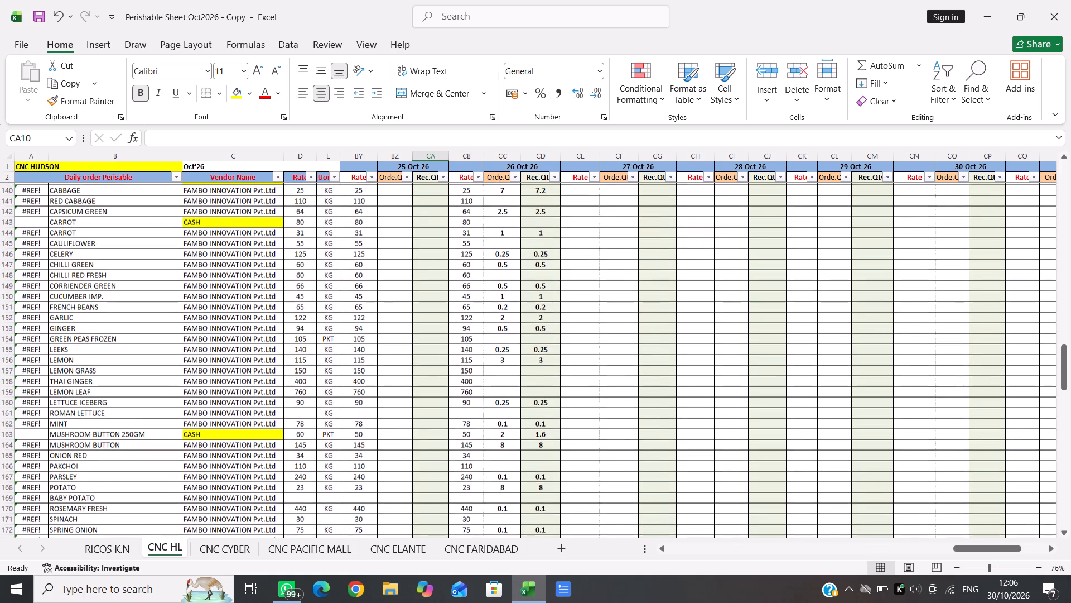
scroll(528, 413, down, 1)
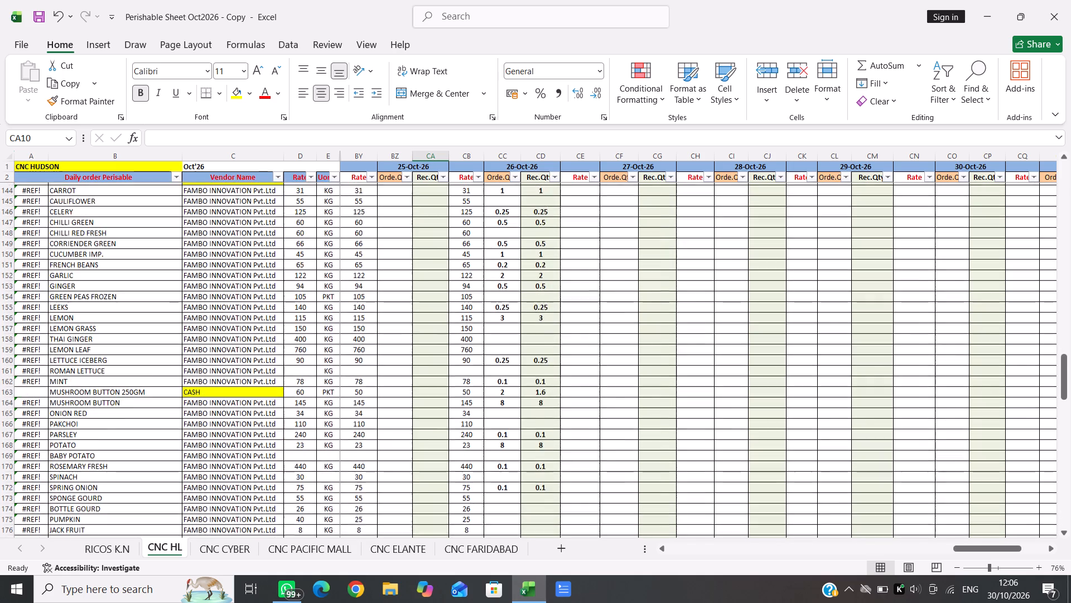
scroll(528, 408, down, 2)
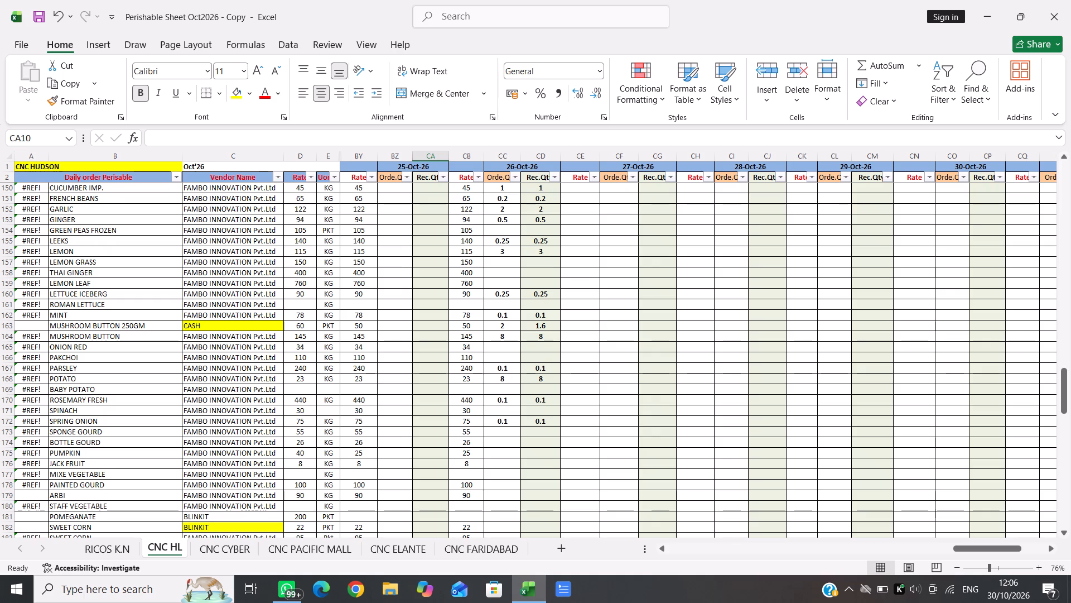
click(506, 327)
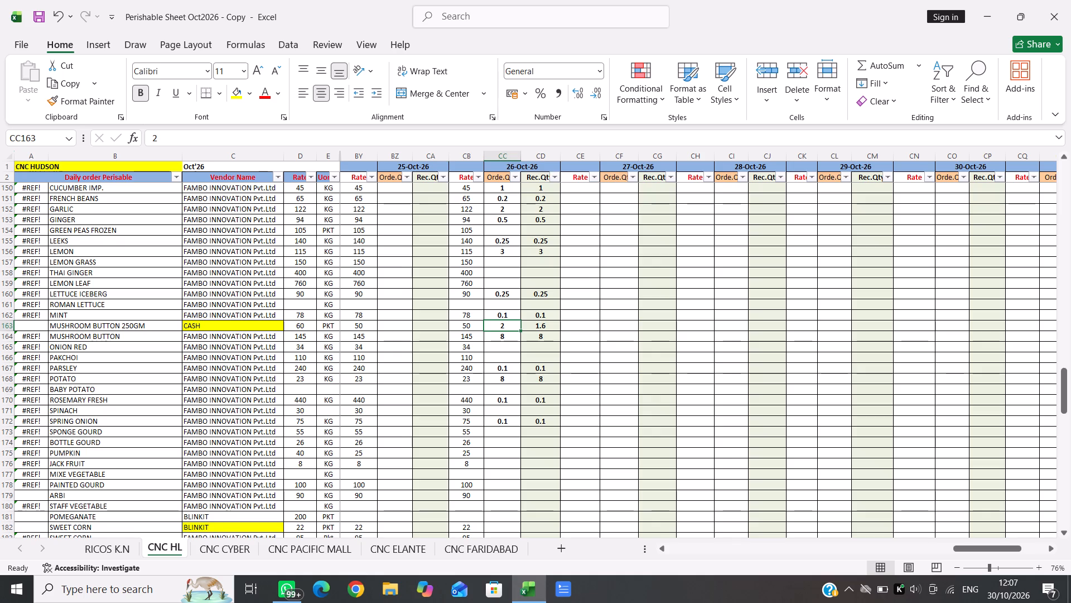
key(BackSpace)
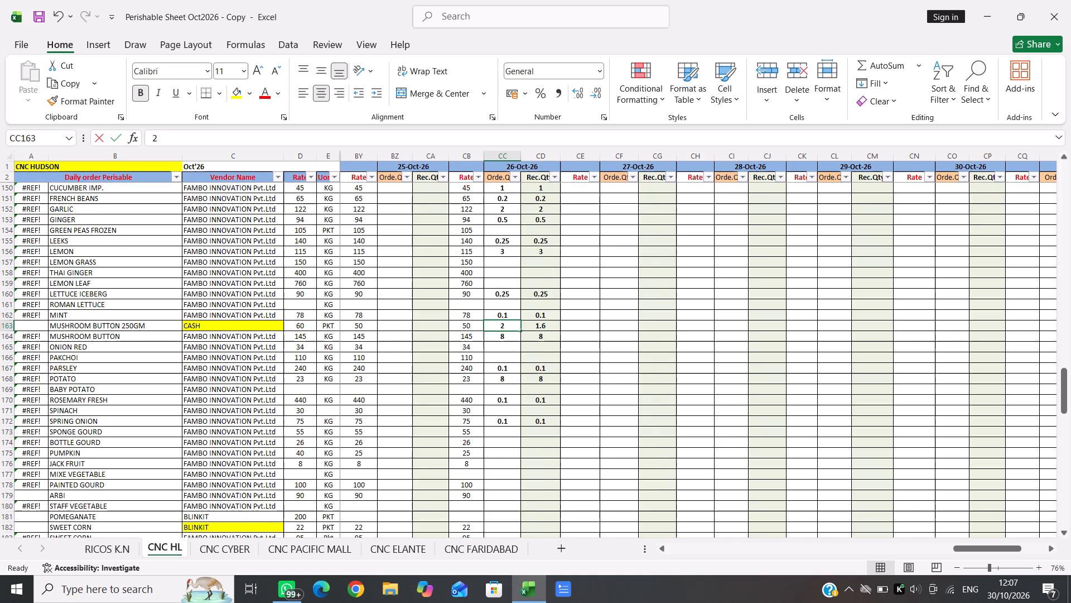
key(Right)
key(BackSpace)
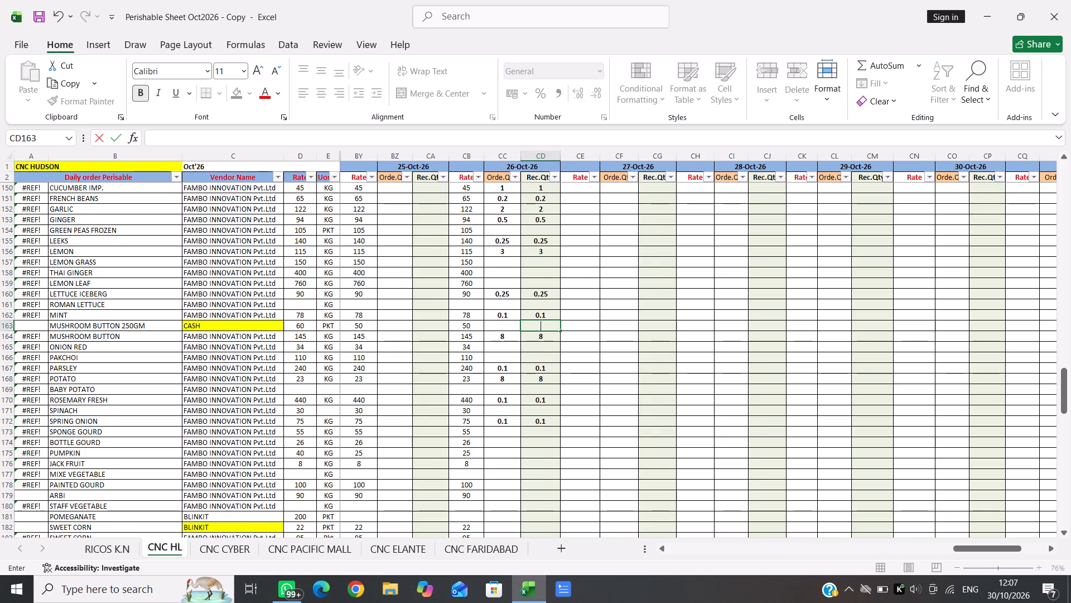
click(504, 350)
Check the 26-Oct-26 quantities of the remaining vegetable and fruit items down to the bakery items below row 234.
scroll(504, 350, down, 1)
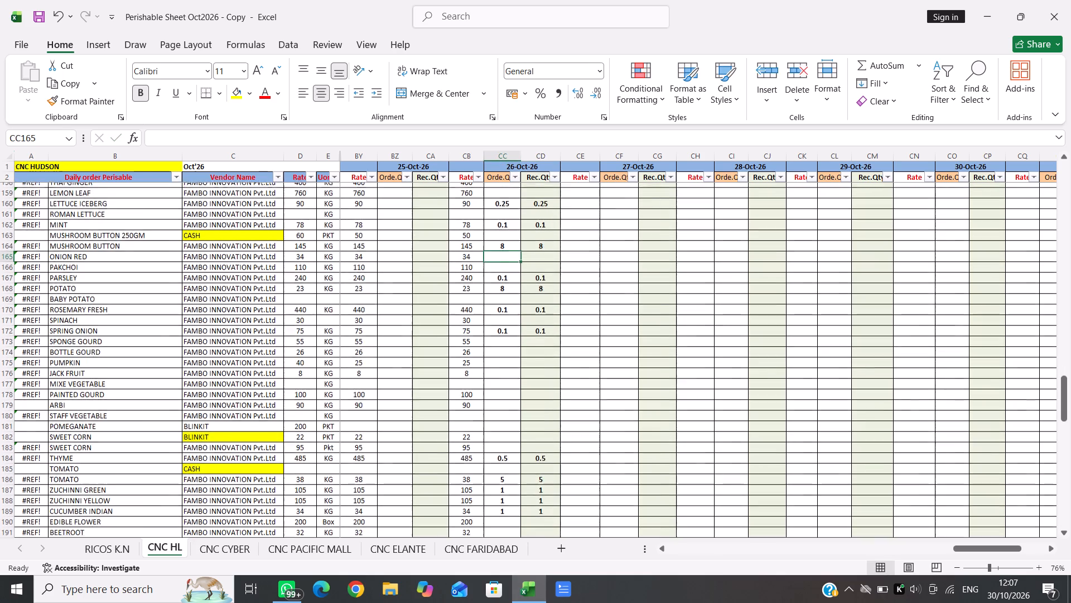
scroll(504, 350, down, 3)
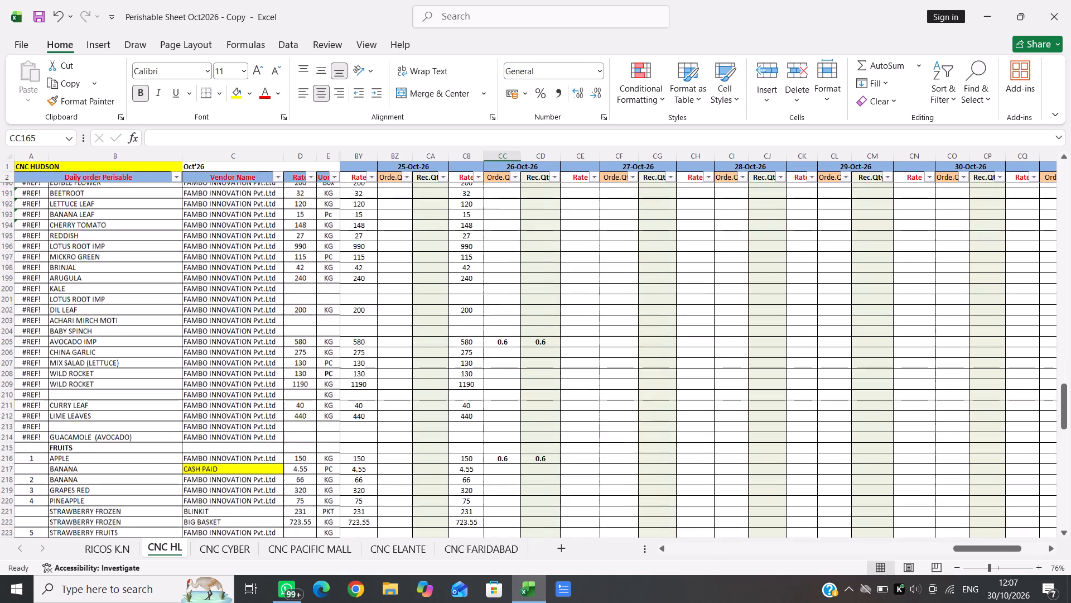
scroll(504, 350, down, 3)
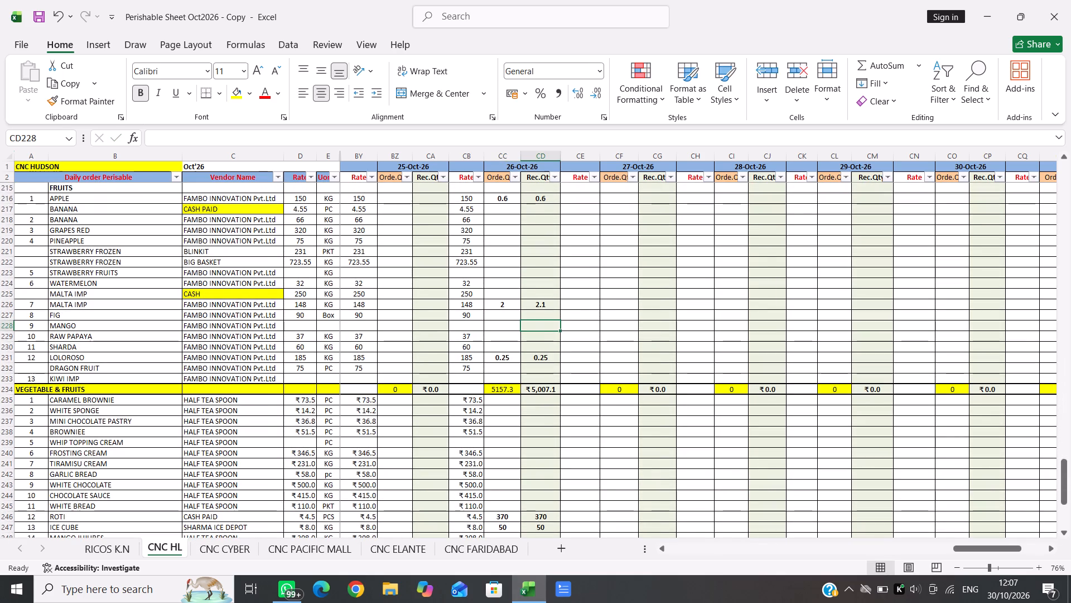
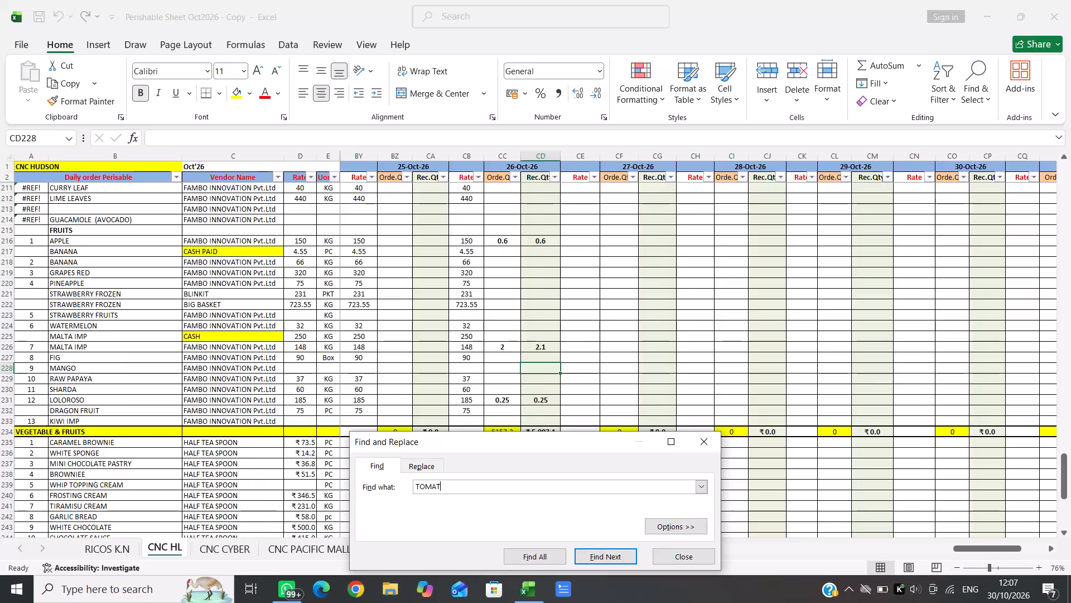
Search the sheet for TOMAT and go to the 26-Oct-26 quantities of the FAMBO INNOVATION TOMATO in row 186.
key(Return)
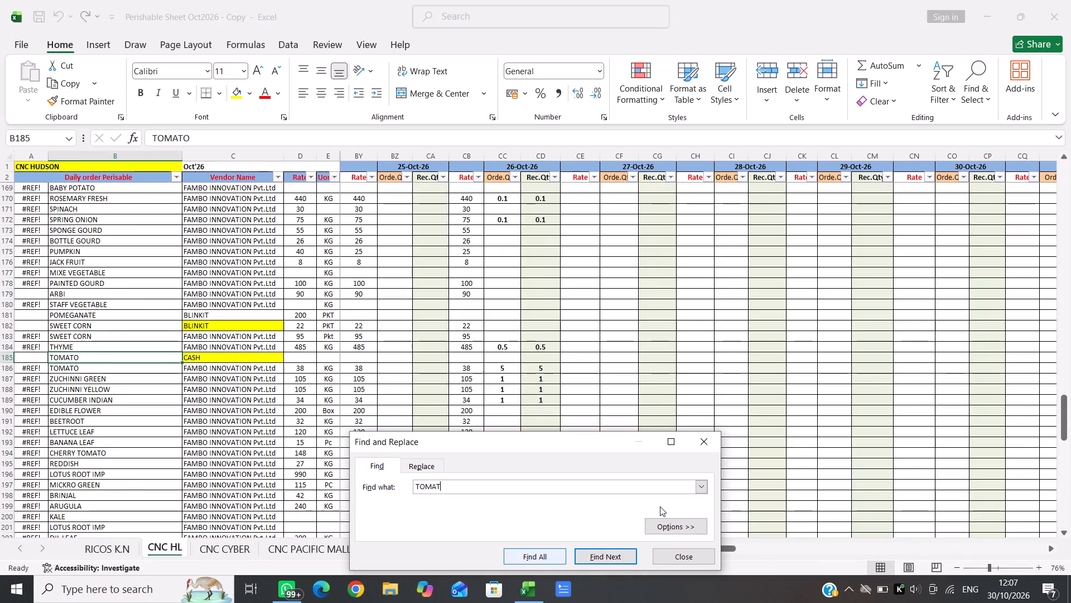
click(717, 438)
key(Right)
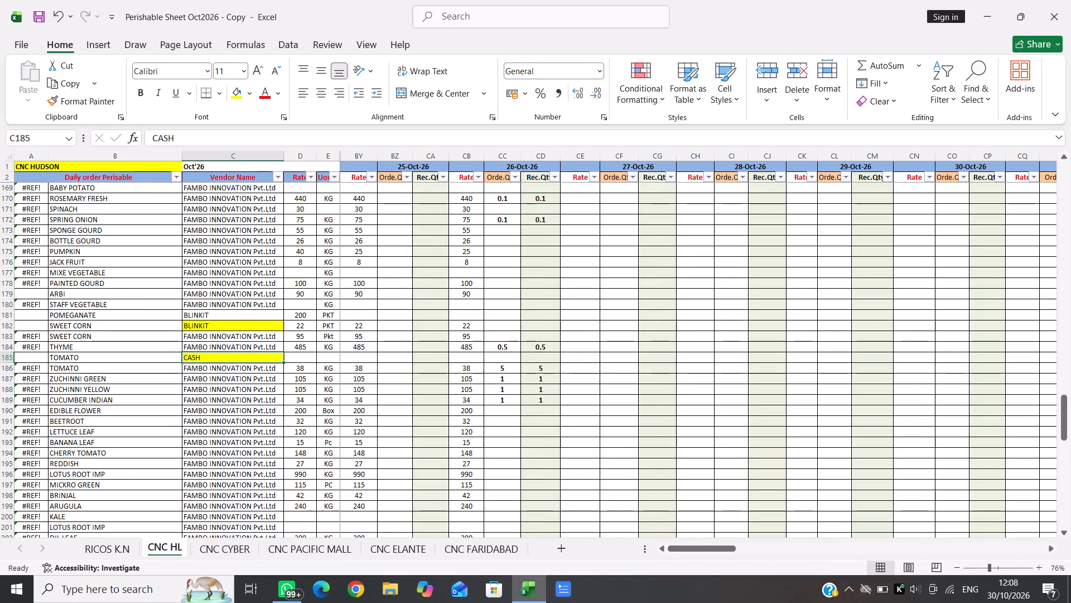
key(Down)
key(Right)
key(Right)
key(Right)
key(Right)
key(Right)
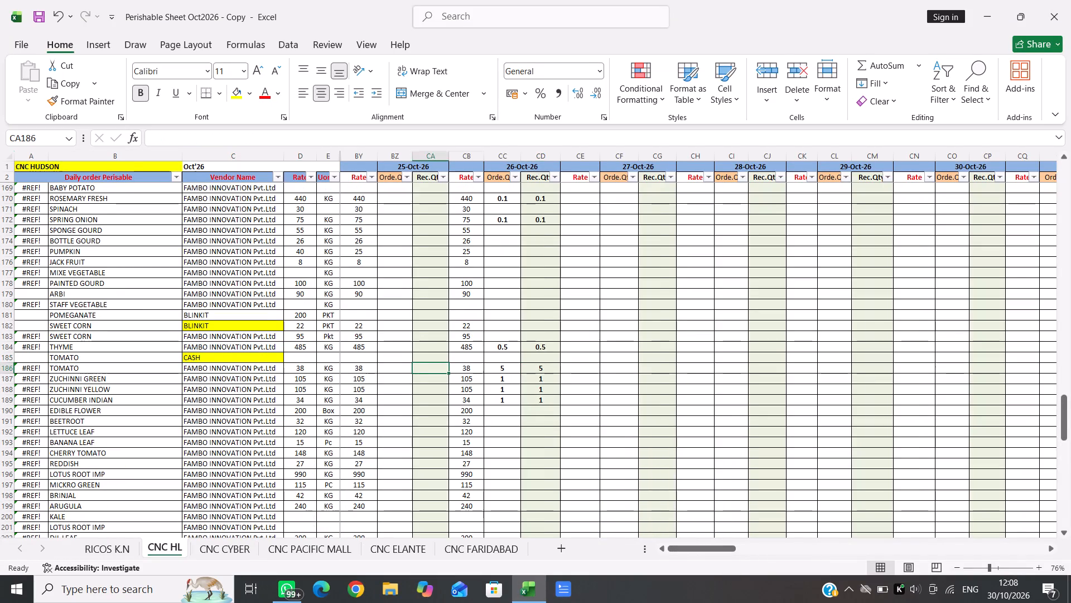
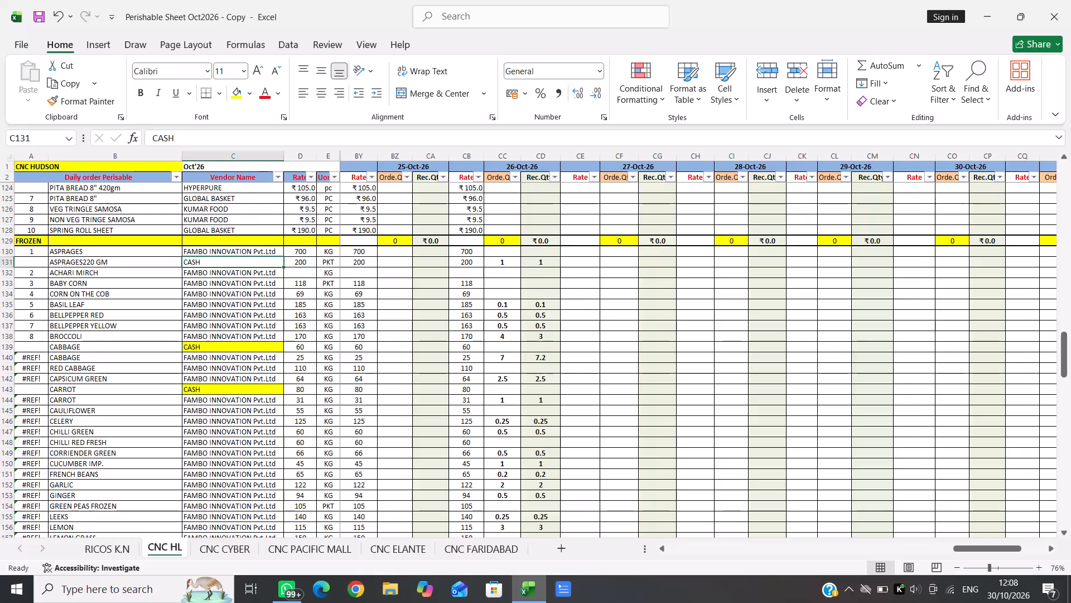
Fill the CASH vendor cell of the ASPRAGES220 GM row with yellow.
click(235, 95)
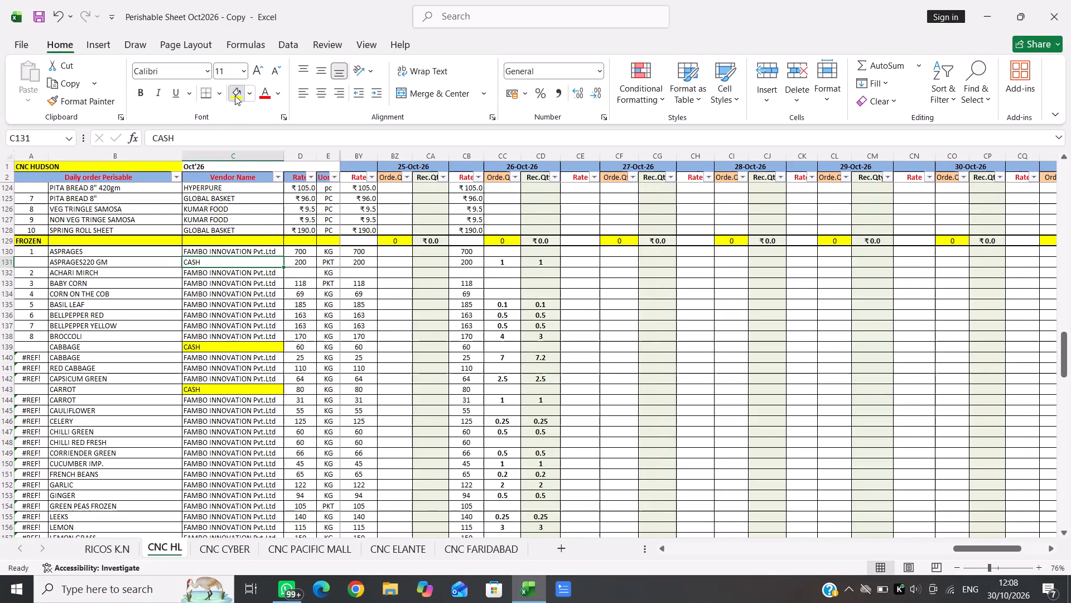
Review the vendors and 26-Oct-26 quantities of the vegetable items down to the FRUITS section.
scroll(273, 390, down, 1)
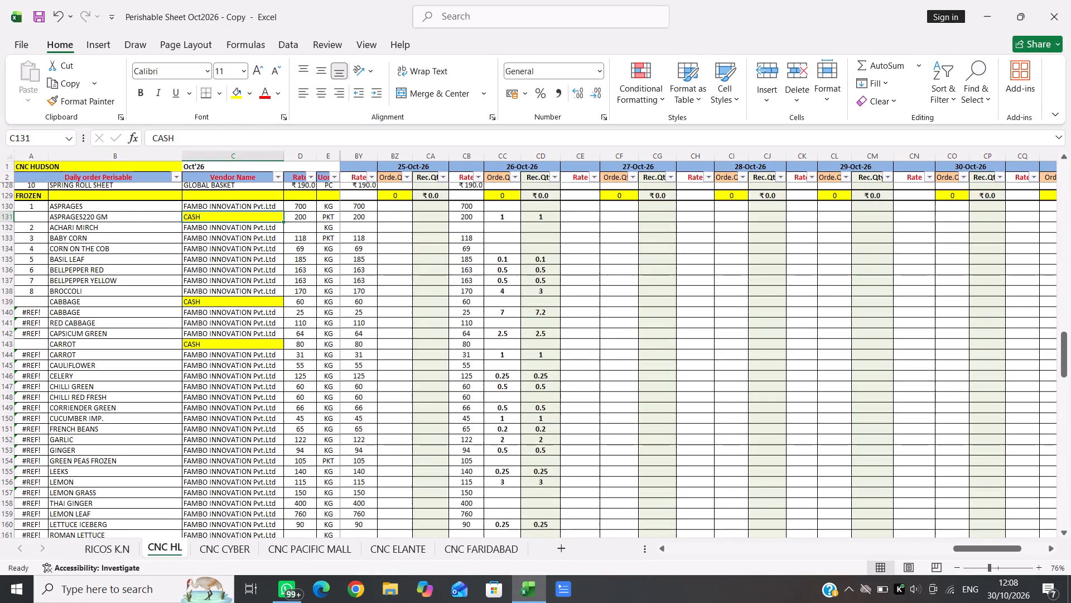
scroll(273, 390, down, 1)
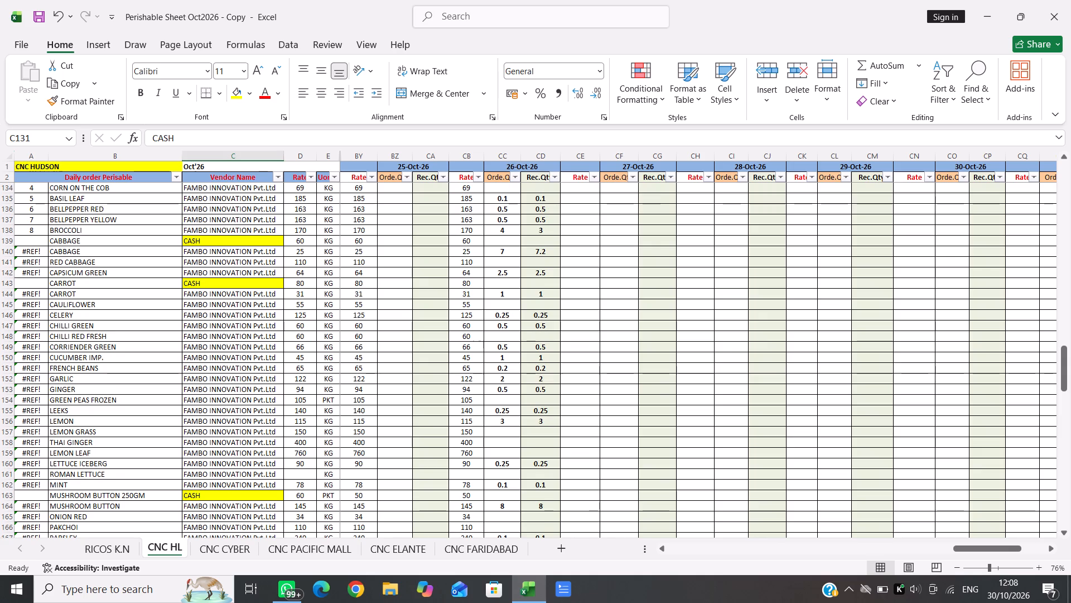
scroll(273, 390, down, 3)
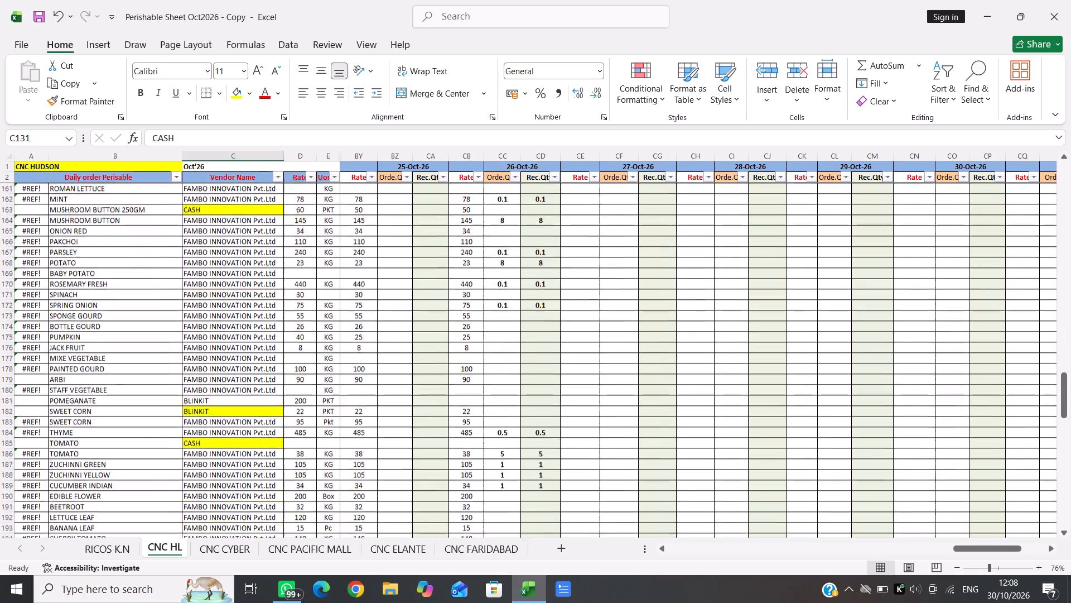
scroll(273, 390, down, 2)
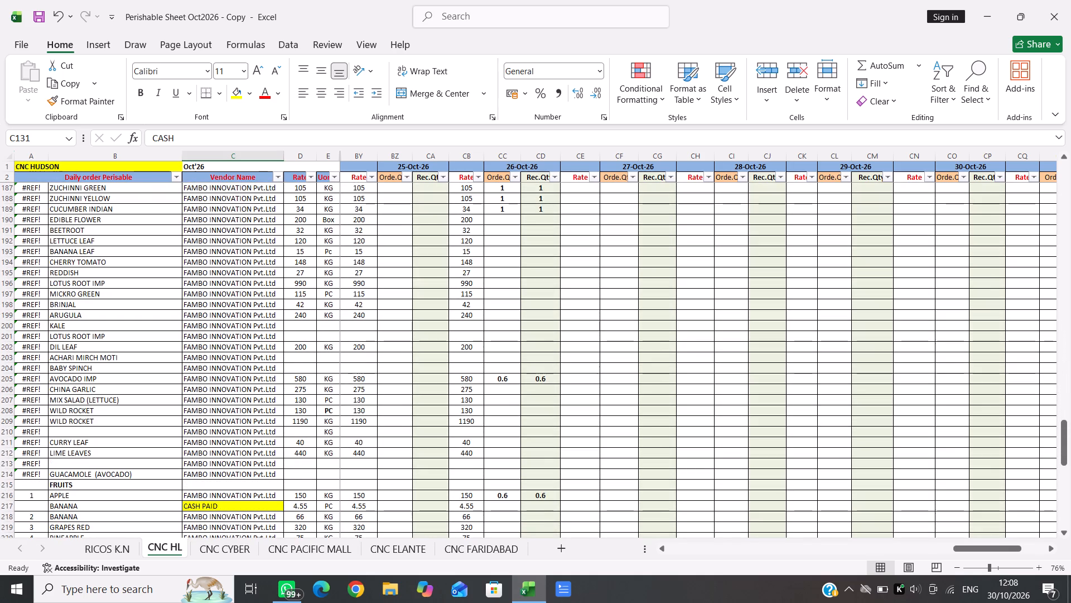
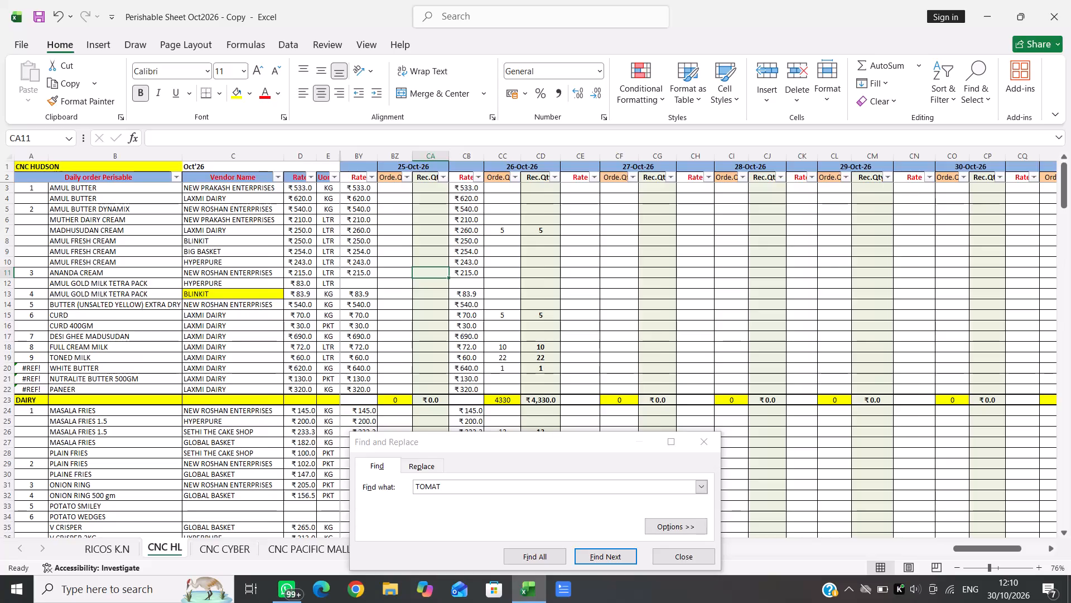
Search the sheet for CHAA to locate the SOYA CHAAP row, replacing the previous search term.
click(474, 488)
key(BackSpace)
key(BackSpace)
key(BackSpace)
key(BackSpace)
key(BackSpace)
key(BackSpace)
key(BackSpace)
key(BackSpace)
key(BackSpace)
key(c)
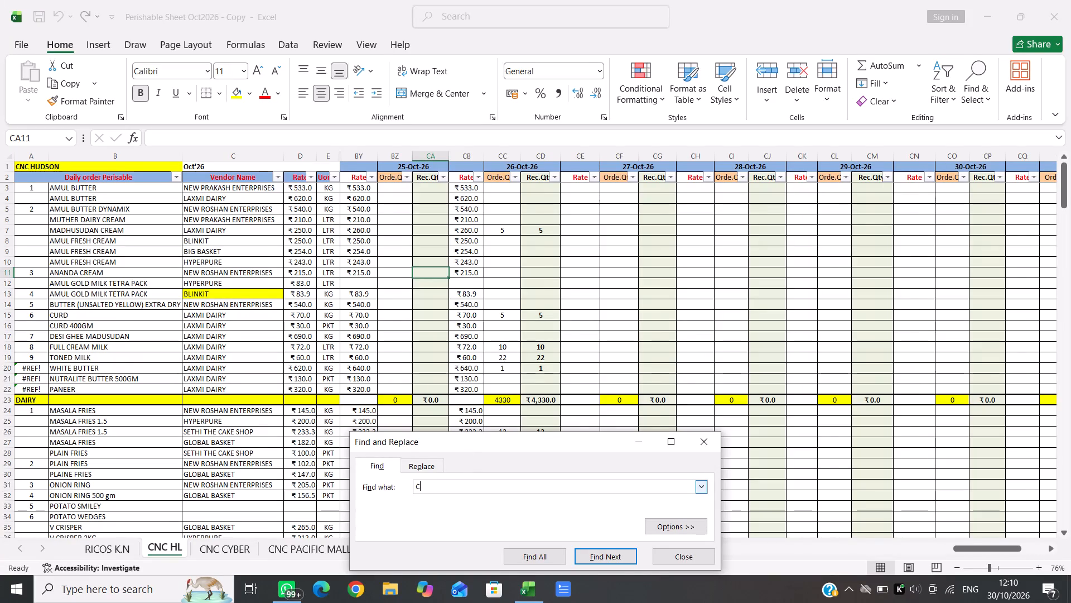
key(h)
text(AA)
key(Return)
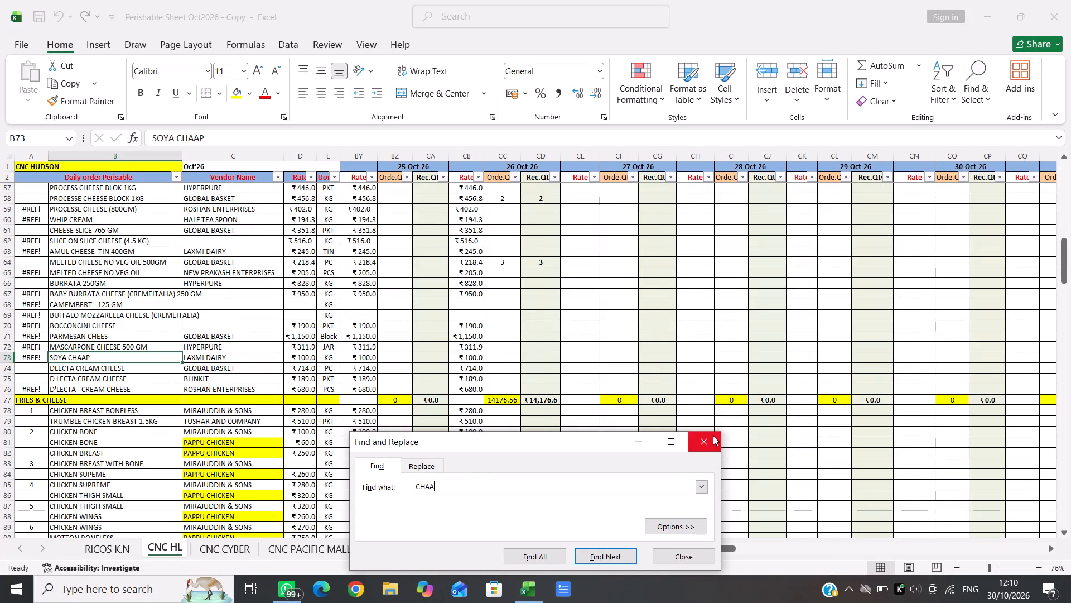
click(712, 435)
Enter an order quantity of 2 for SOYA CHAAP from LAXMI DAIRY under 25-Oct-26.
key(Right)
key(Right)
key(Right)
key(Right)
key(Right)
key(2)
key(Right)
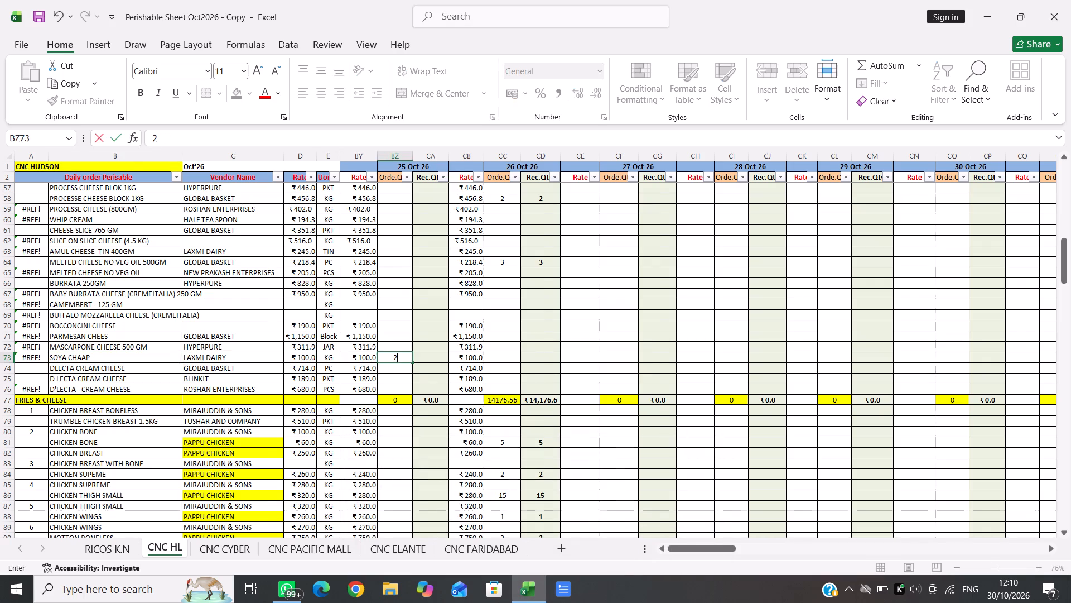
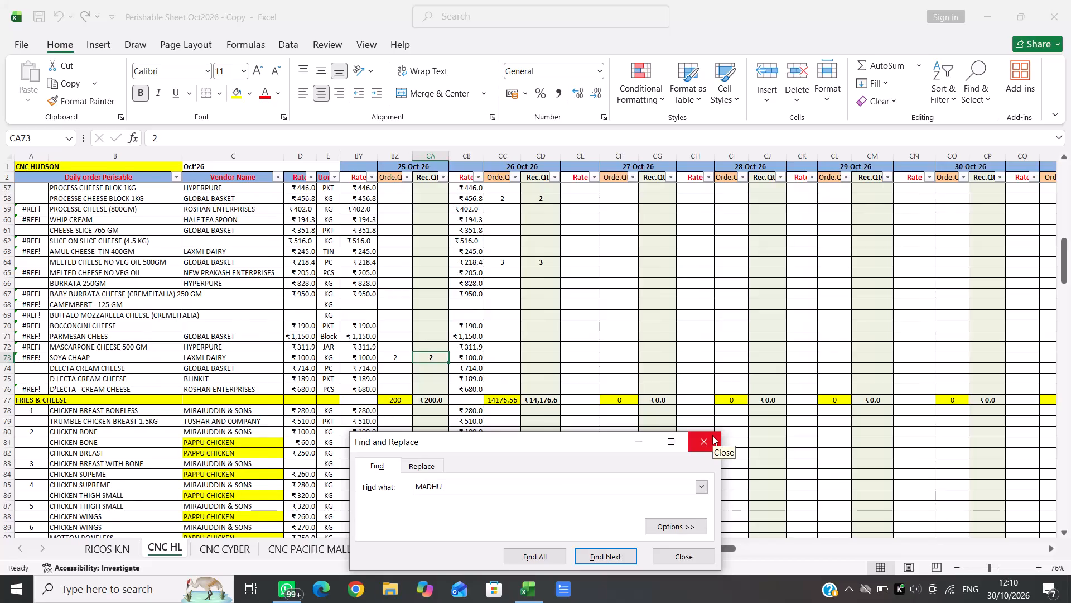
Search the sheet for MADHU to locate the MADHUSUDAN CREAM row.
key(Return)
click(712, 435)
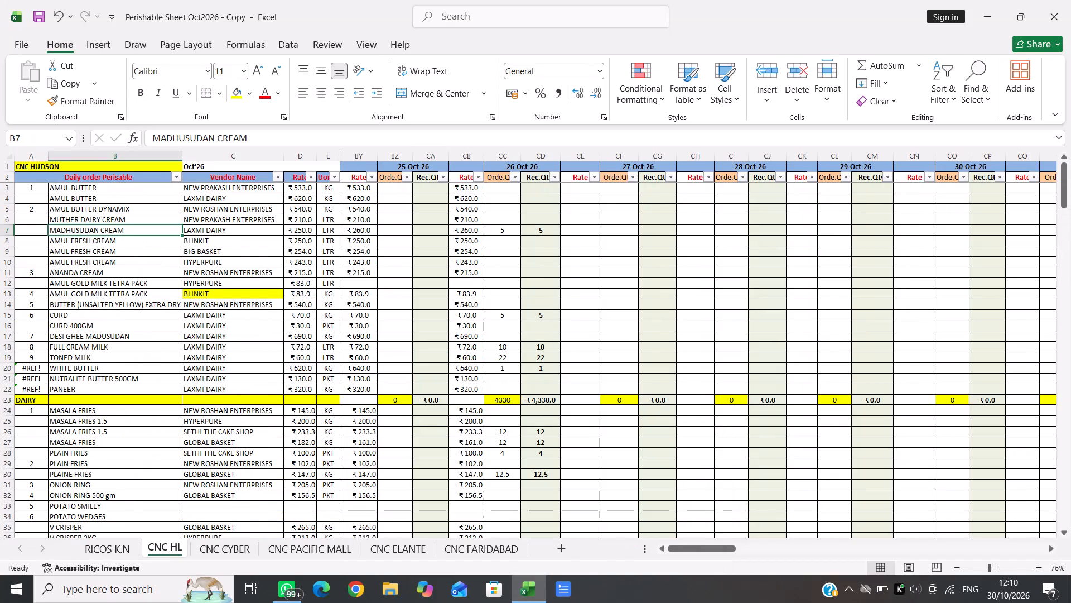
Select the order quantity cell for MADHUSUDAN CREAM from LAXMI DAIRY under 25-Oct-26.
key(Right)
key(Right)
key(Right)
key(Right)
key(Right)
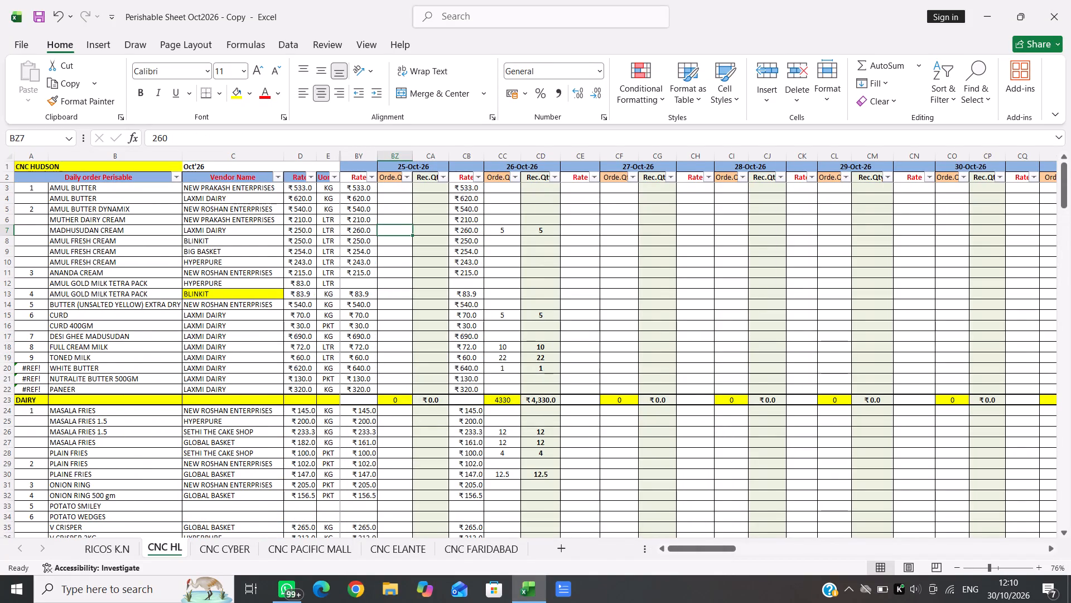
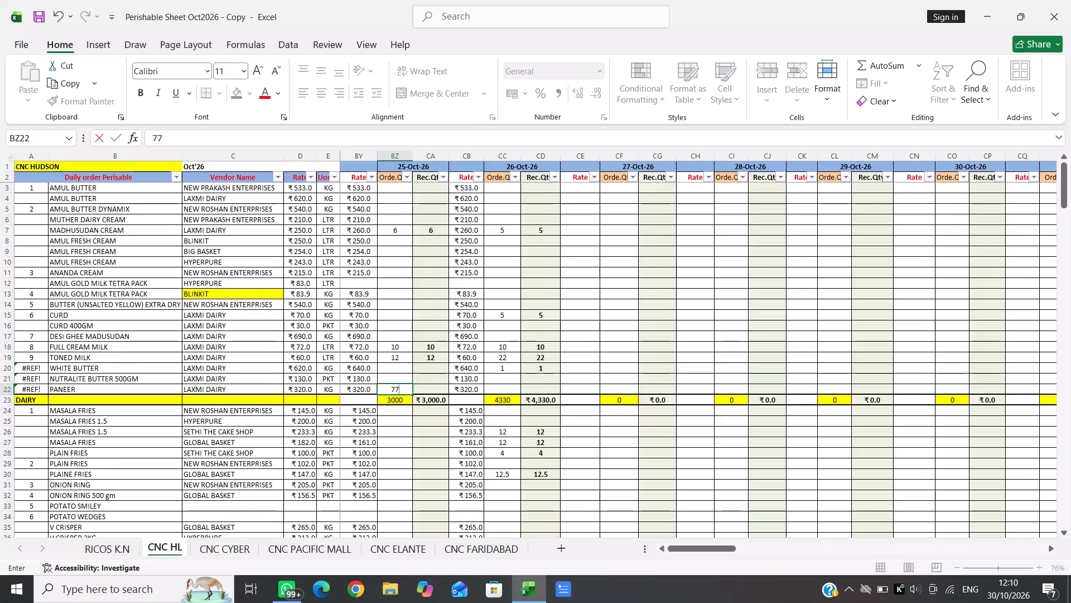
Enter 7 as both the order quantity and received quantity for PANEER from LAXMI DAIRY under 25-Oct-26.
key(BackSpace)
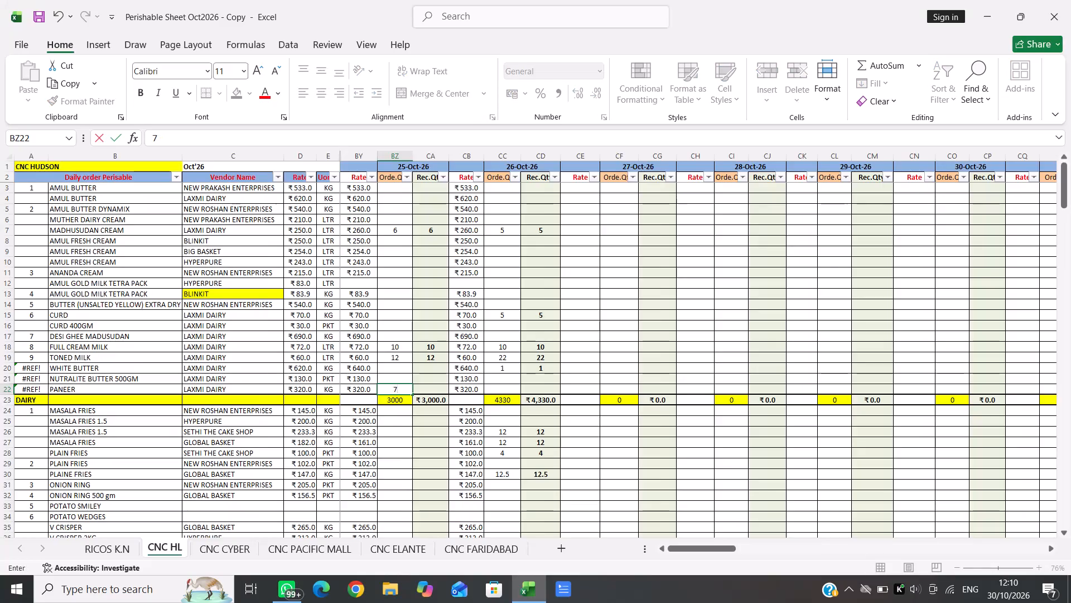
key(Right)
key(7)
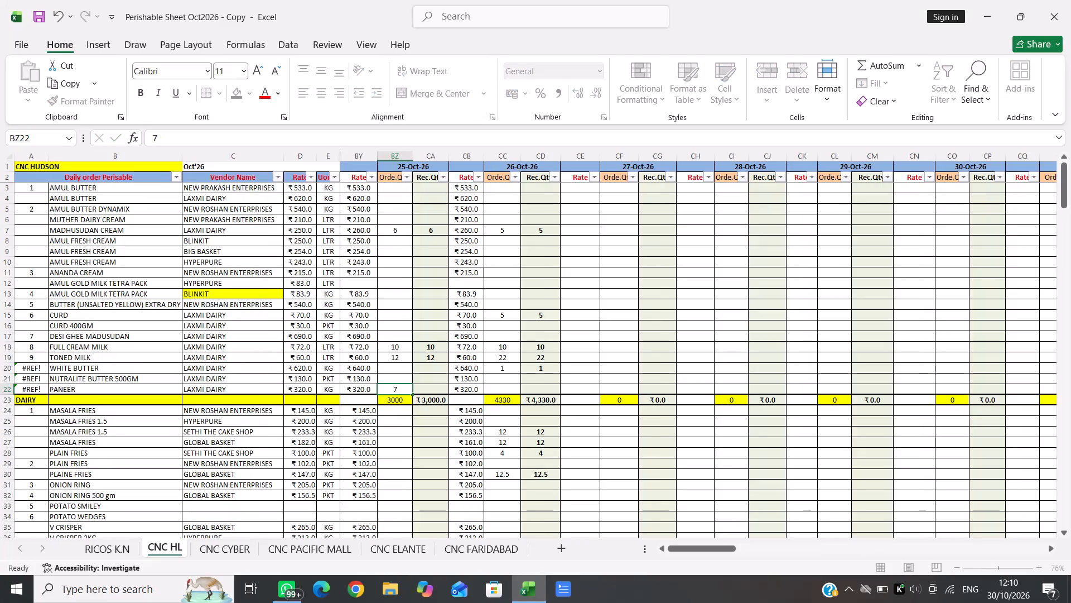
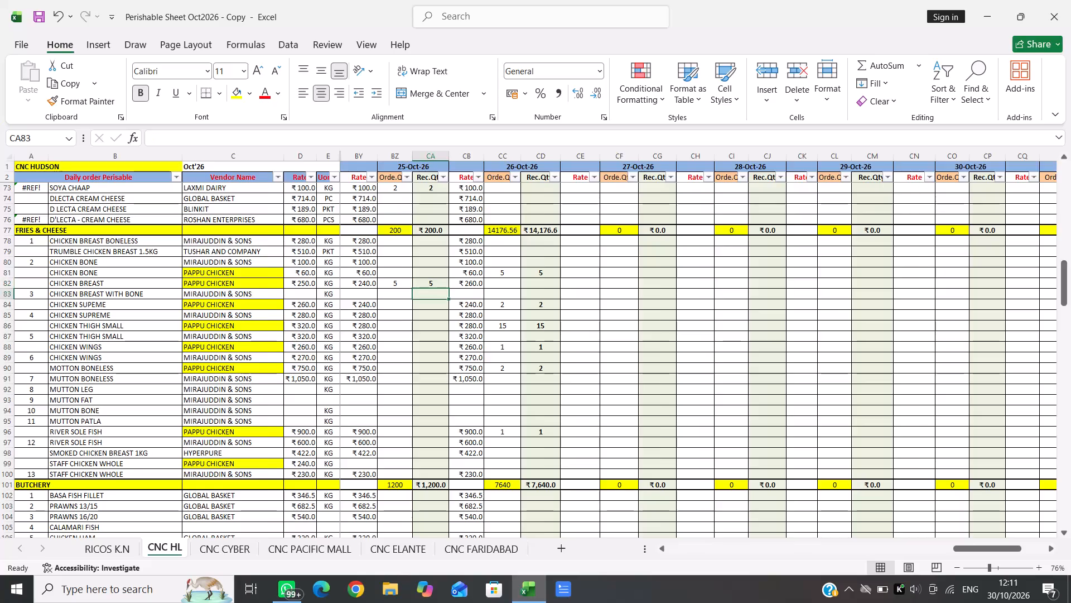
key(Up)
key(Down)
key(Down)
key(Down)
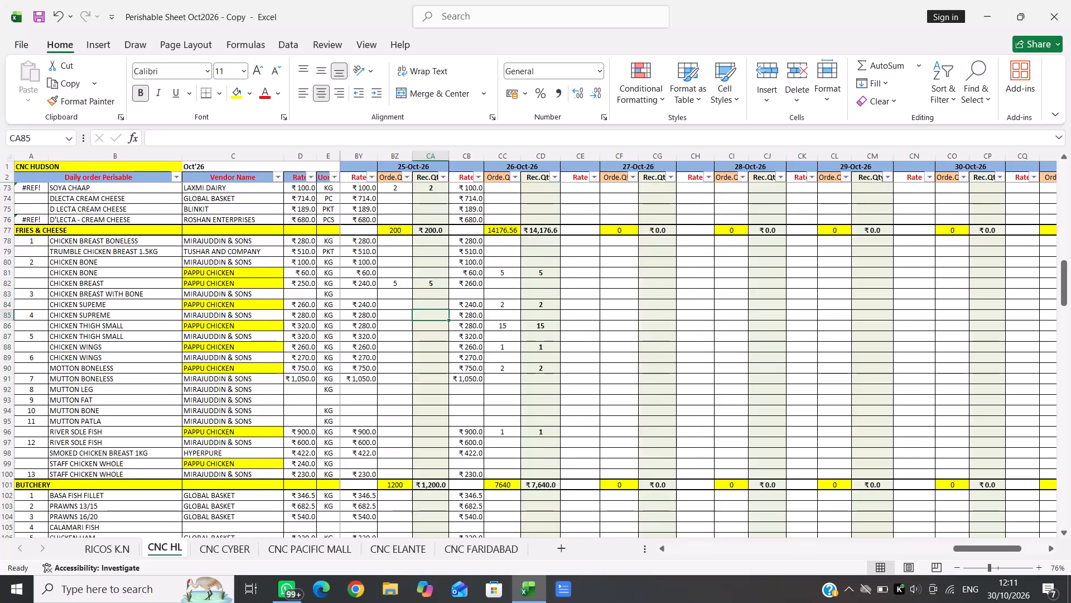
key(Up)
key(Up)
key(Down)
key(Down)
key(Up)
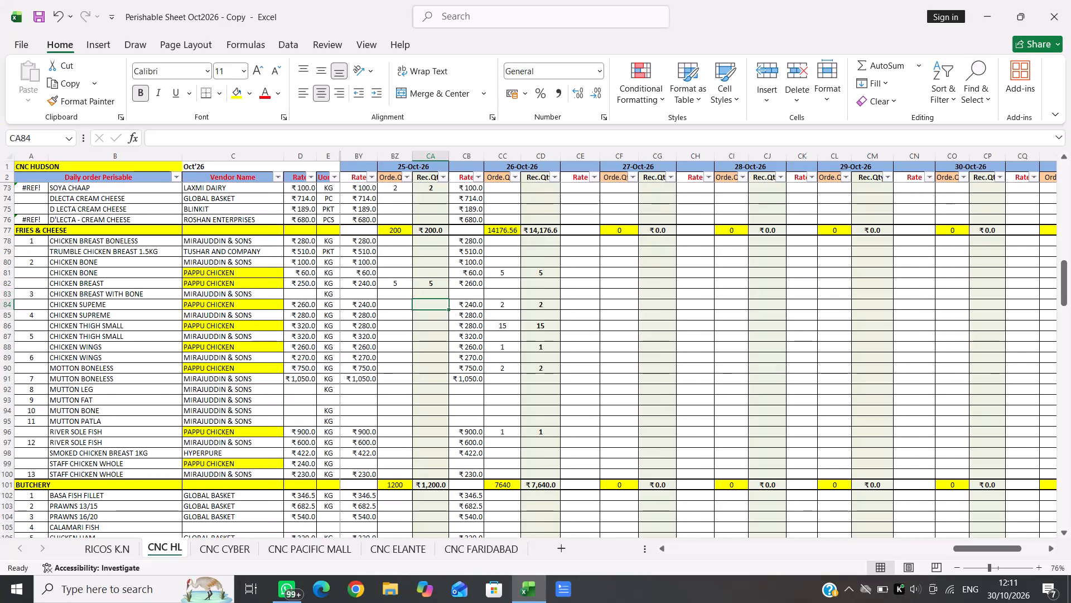
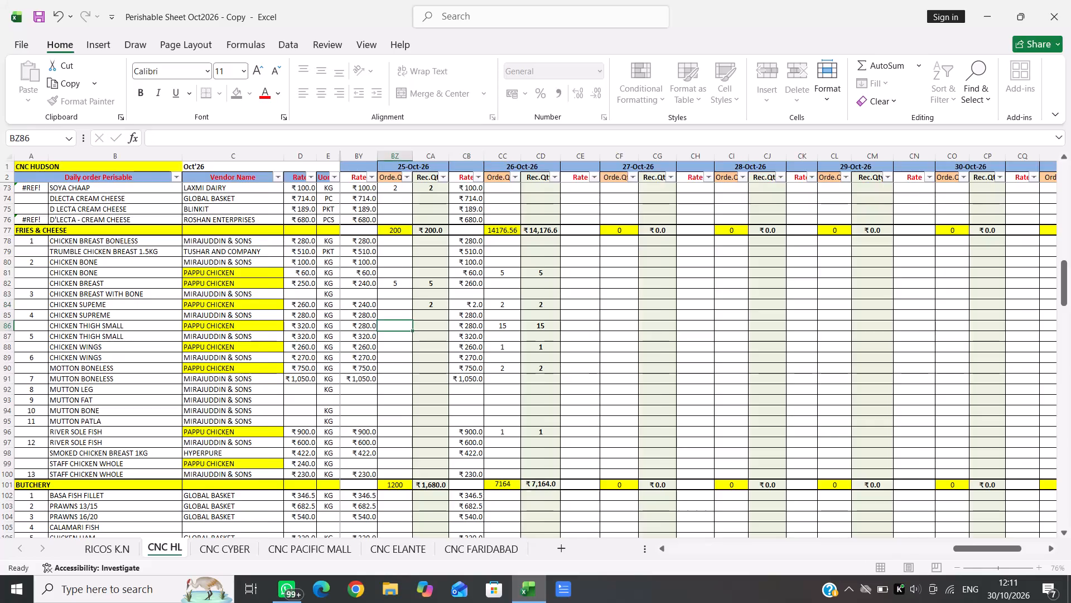
Set the 25-Oct-26 rate for PAPPU CHICKEN's CHICKEN THIGH SMALL to 270 in cell BY86.
key(Left)
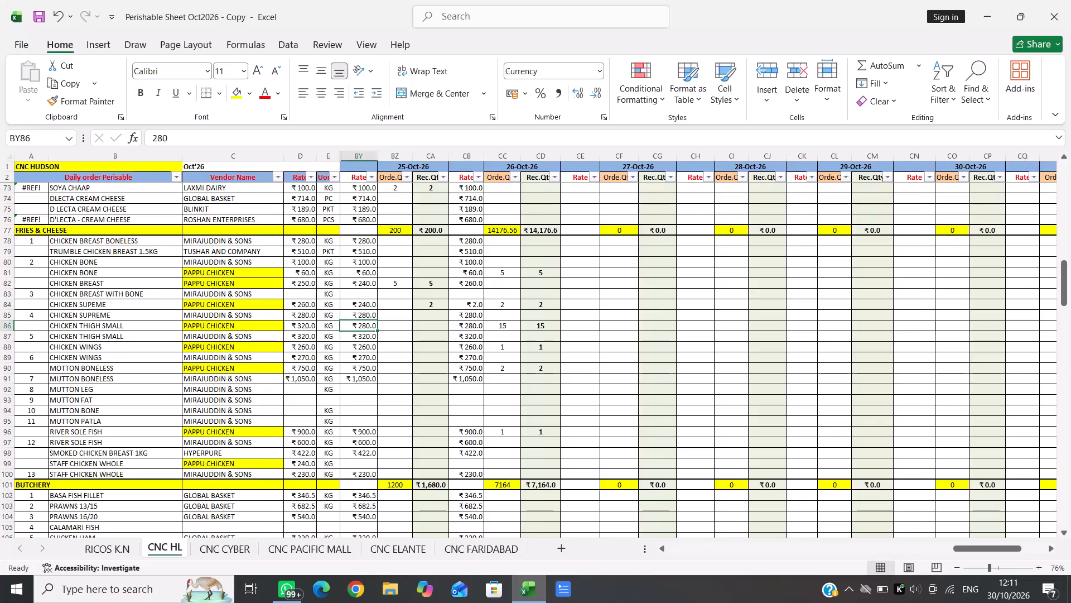
text(270)
key(Right)
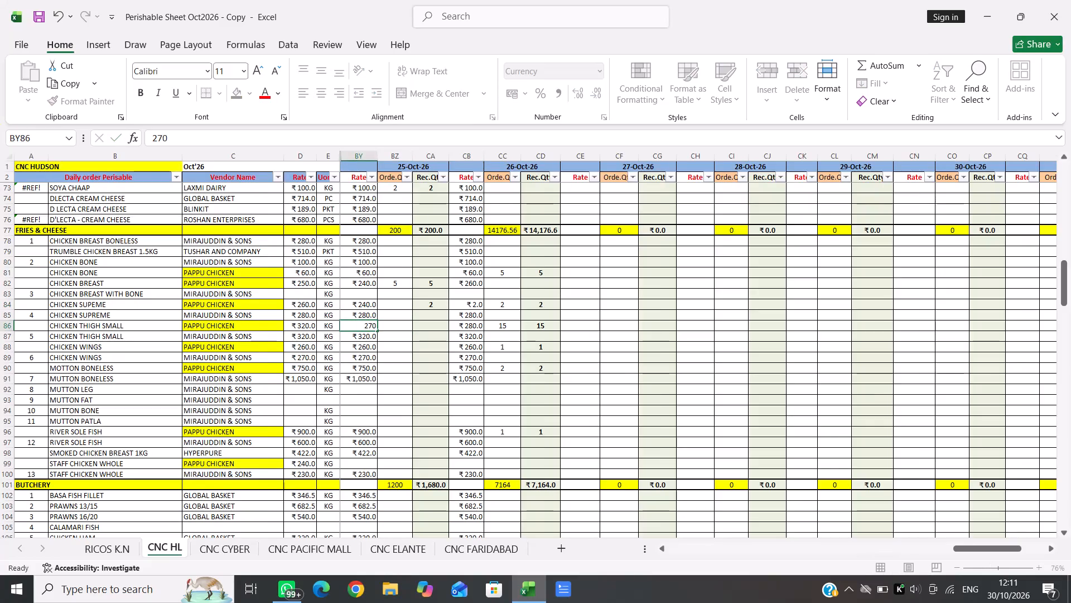
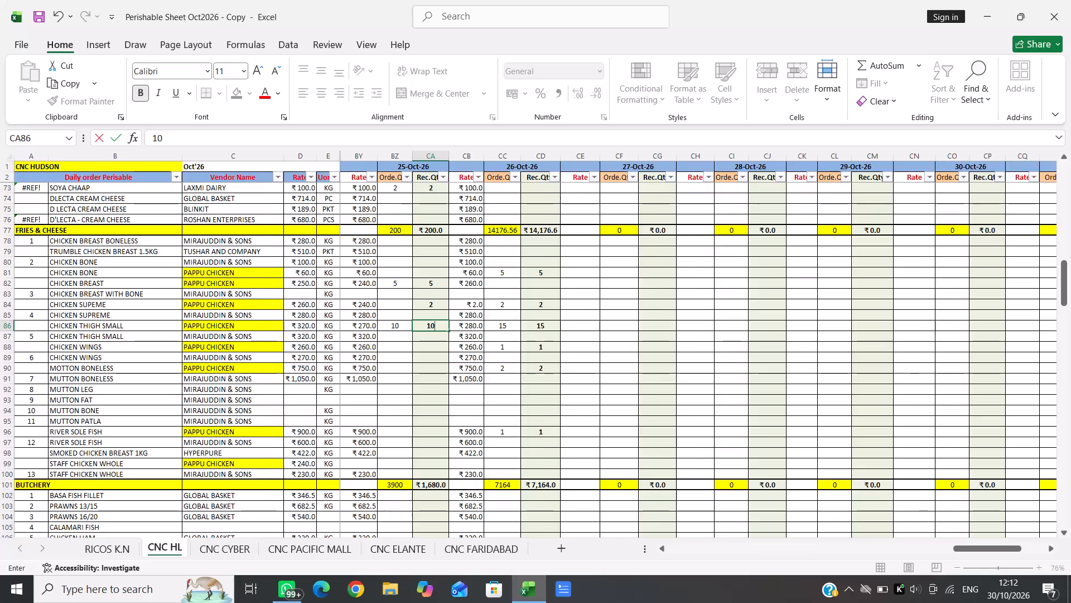
Enter an order quantity of 2 under 25-Oct-26 for PAPPU CHICKEN's CHICKEN WINGS in cell BZ88.
click(397, 349)
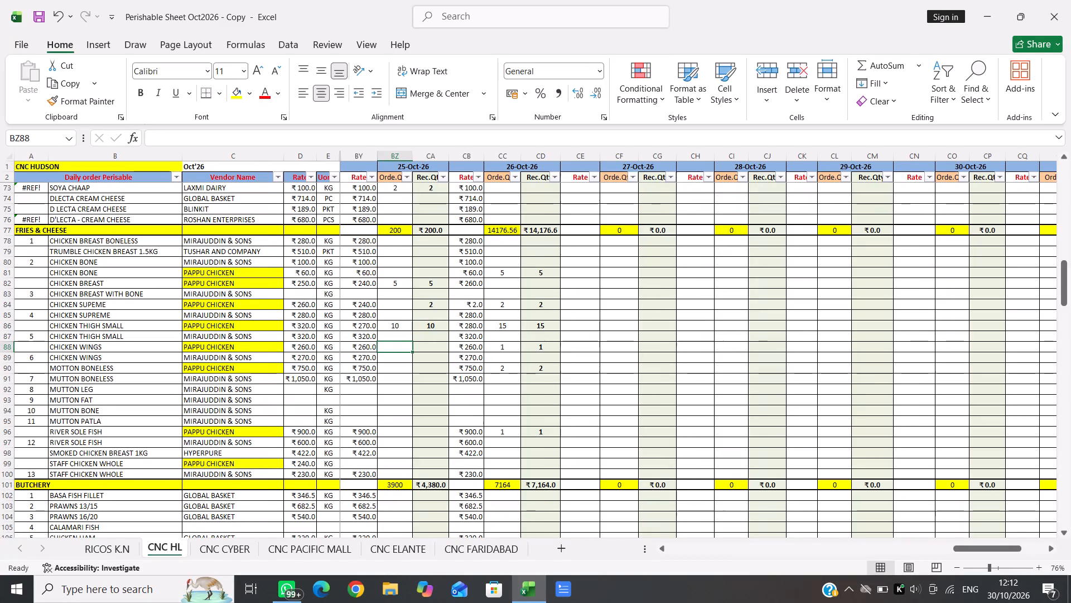
key(2)
key(Right)
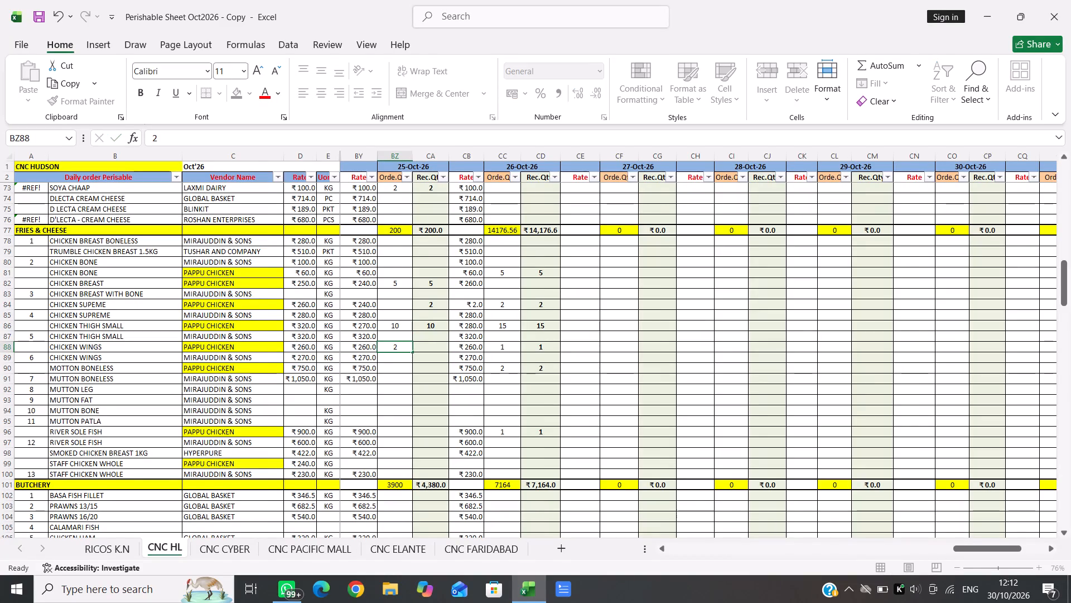
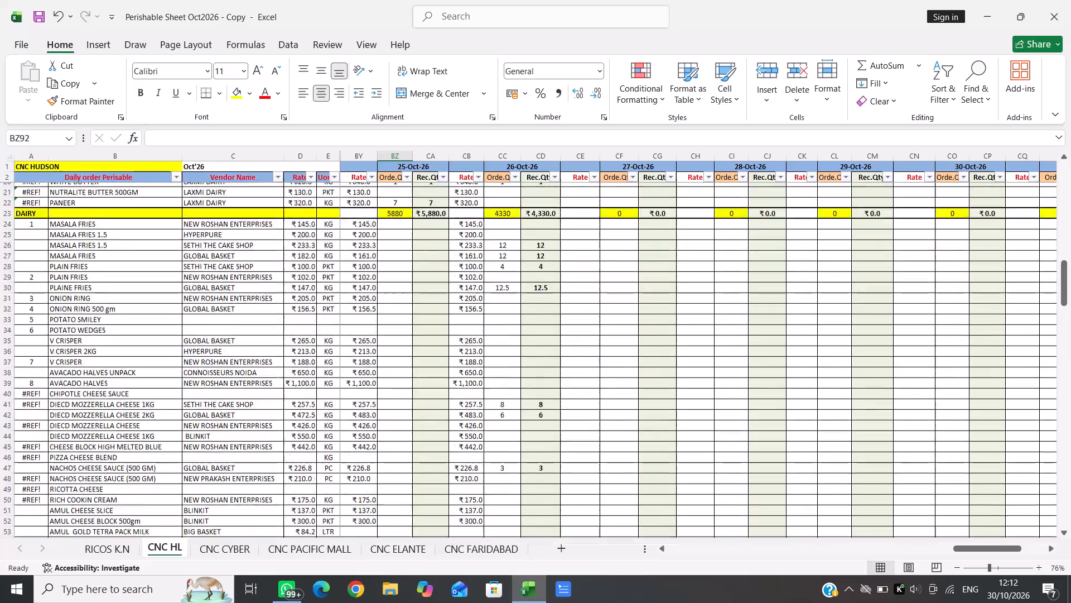
Delete the entire row 40 for the unused item CHIPOTLE CHEESE SAUCE from the CNC HL sheet.
scroll(392, 394, down, 1)
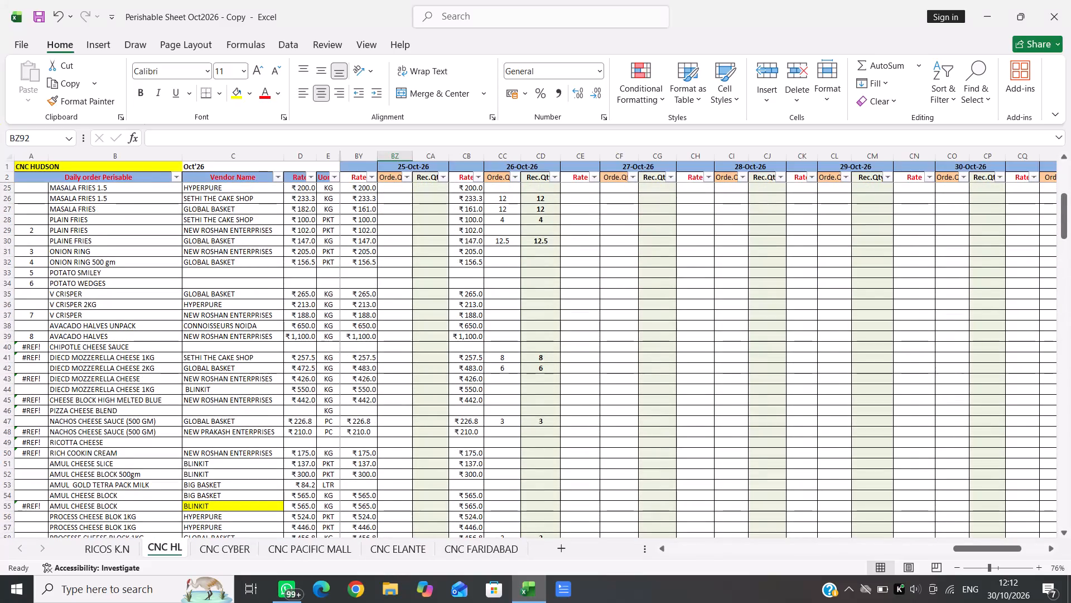
click(142, 344)
key(BackSpace)
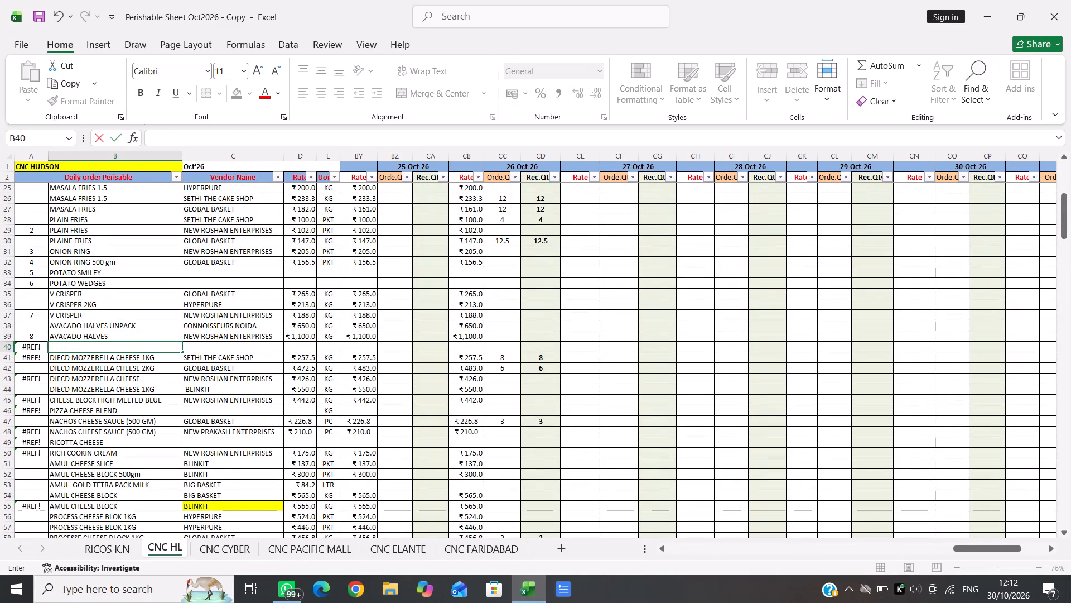
key(shift+space)
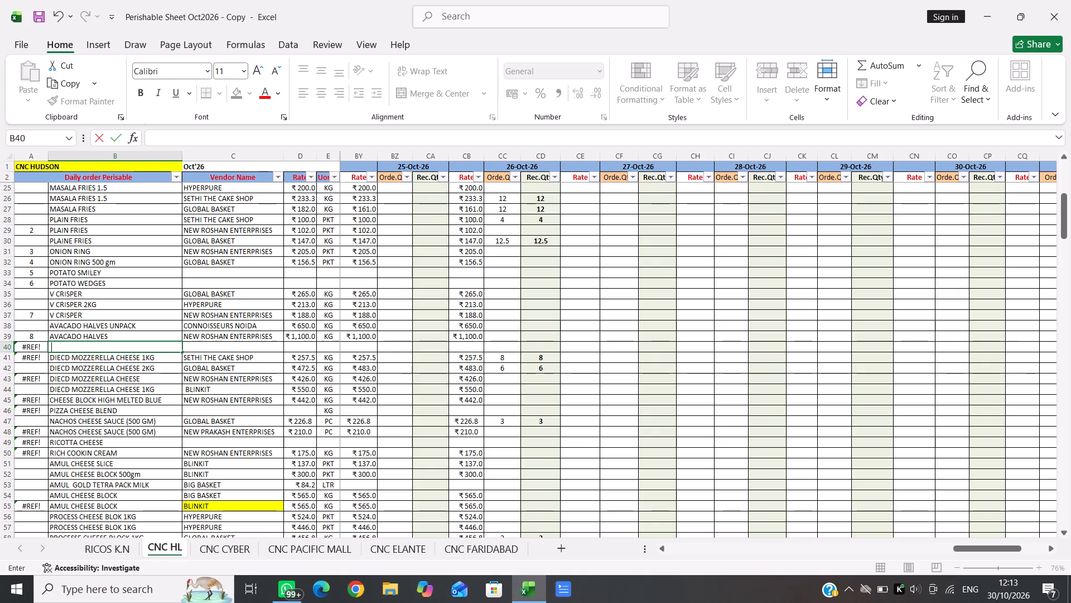
key(shift+space)
key(Right)
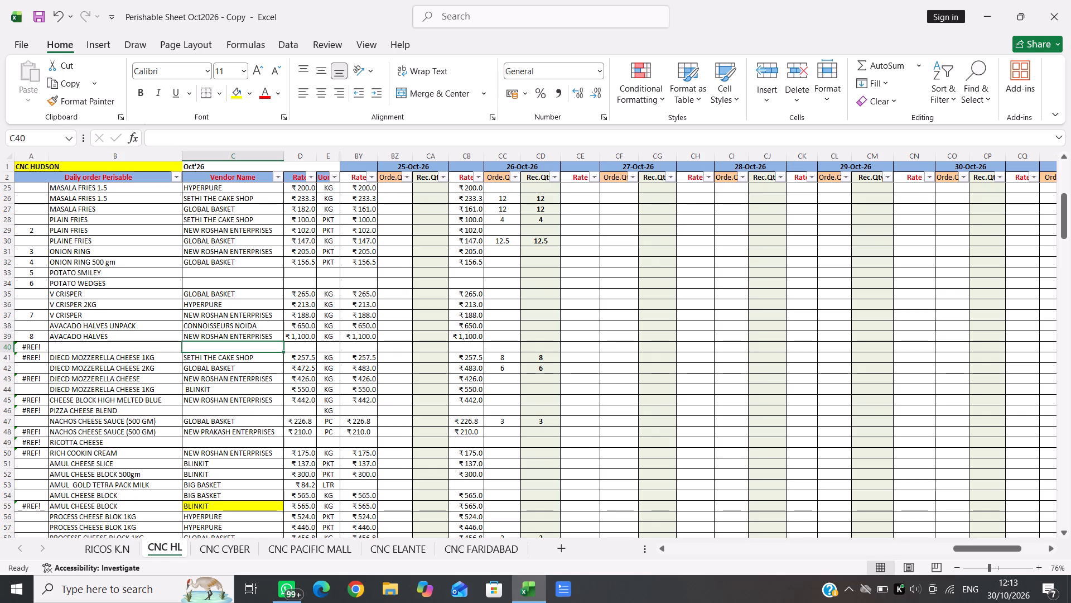
key(shift+space)
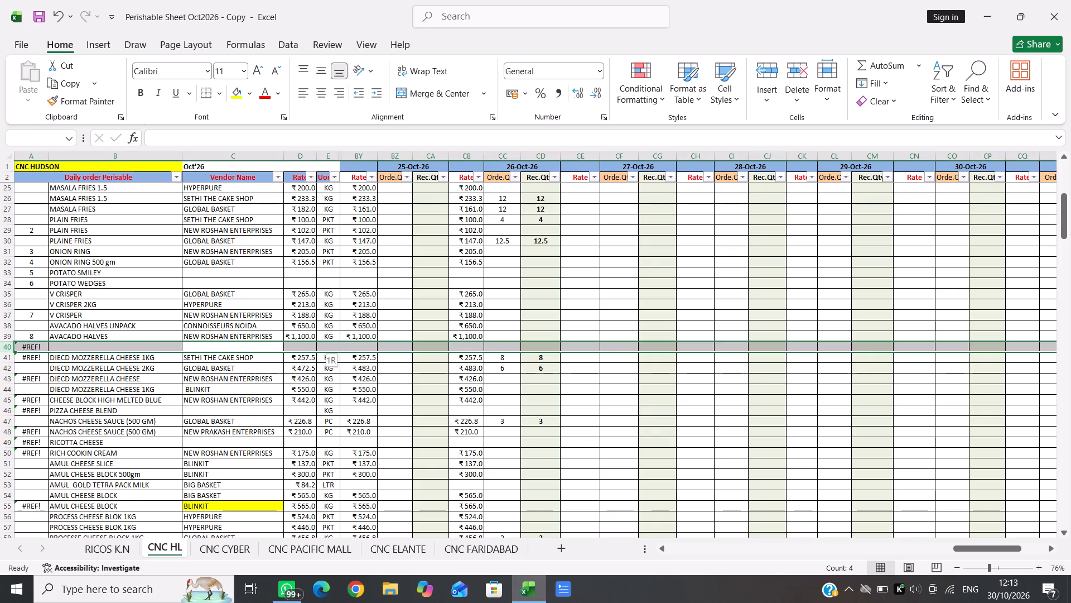
key(ctrl+minus)
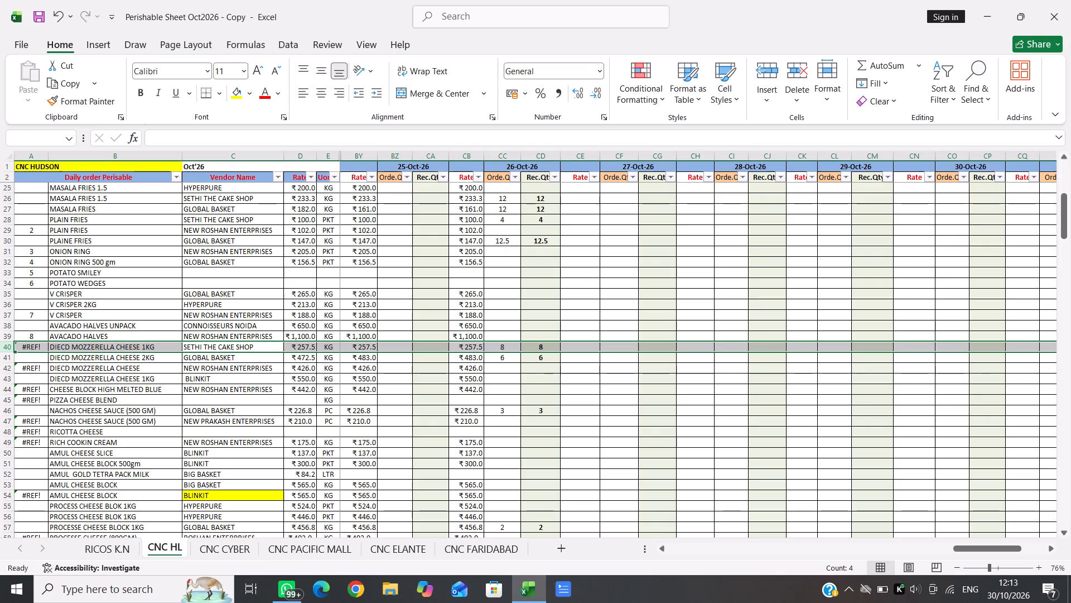
click(239, 279)
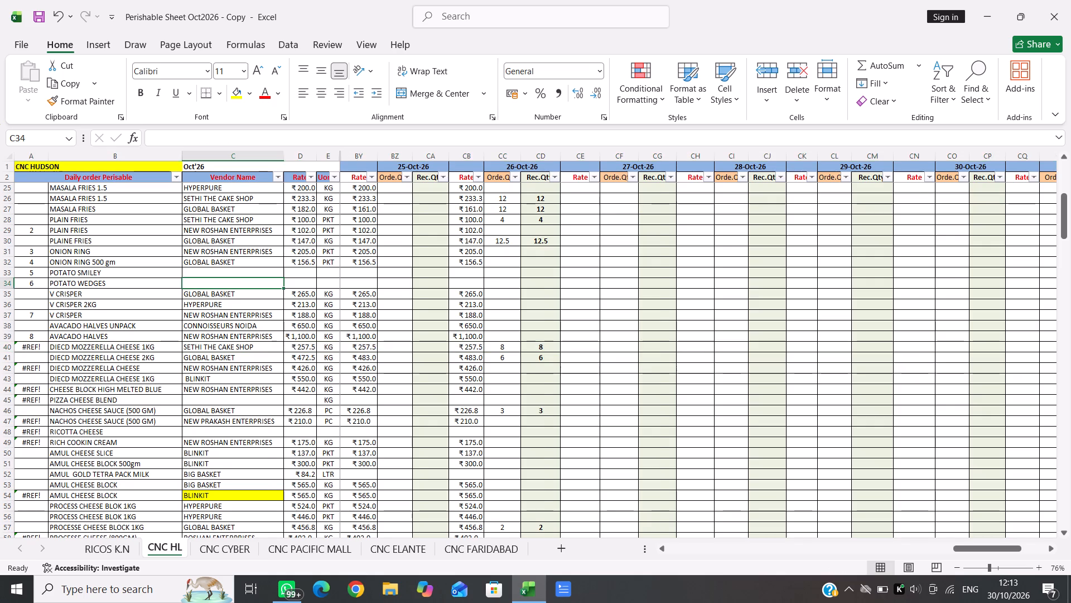
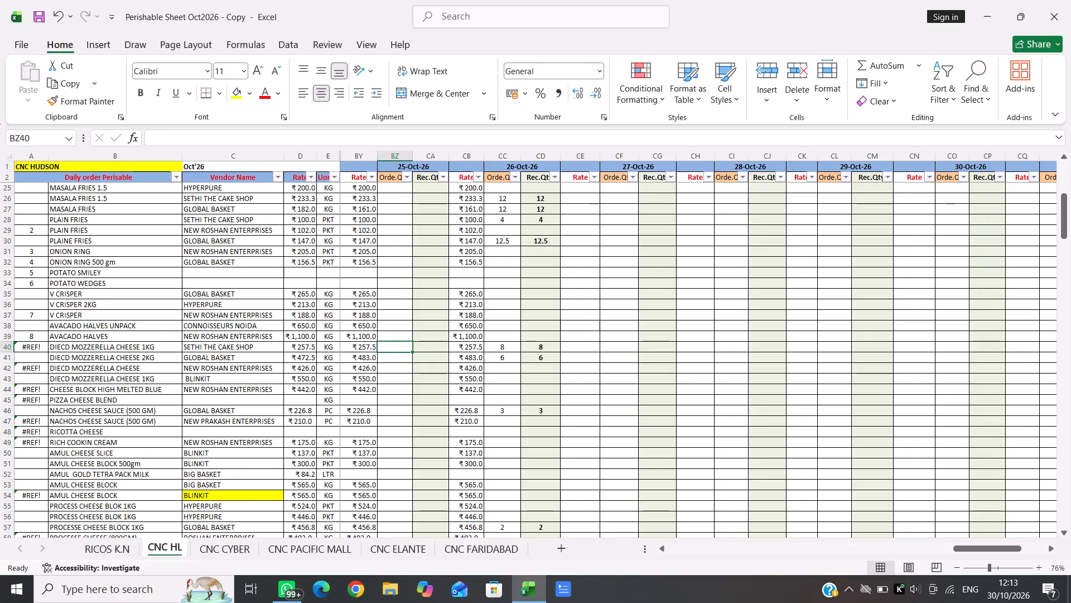
Enter 8 as the 25-Oct-26 order quantity for DIECD MOZZERELLA CHEESE 1KG from SETHI THE CAKE SHOP.
key(8)
key(Right)
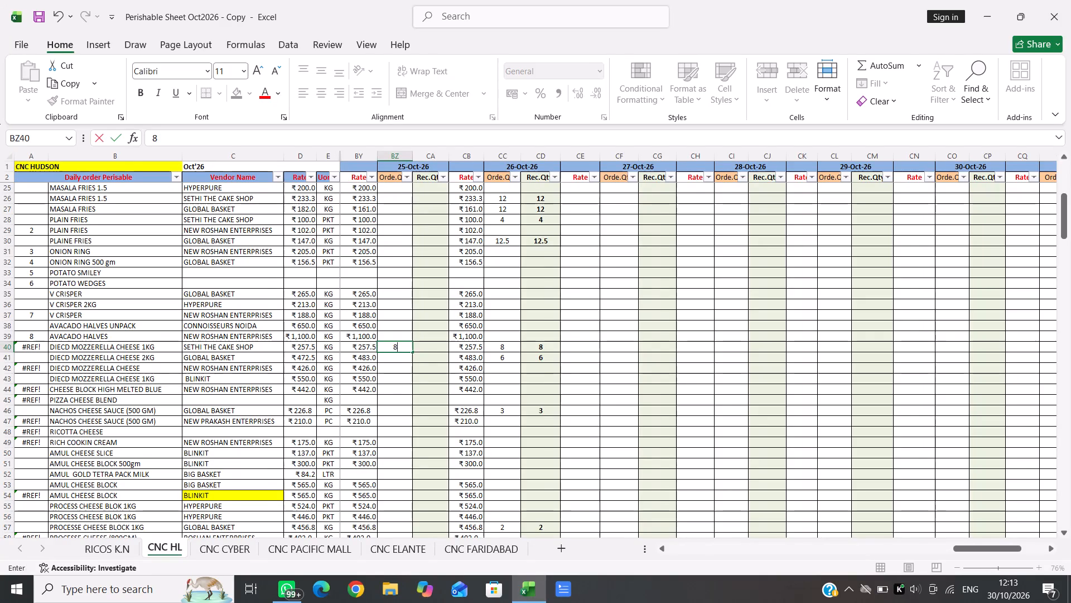
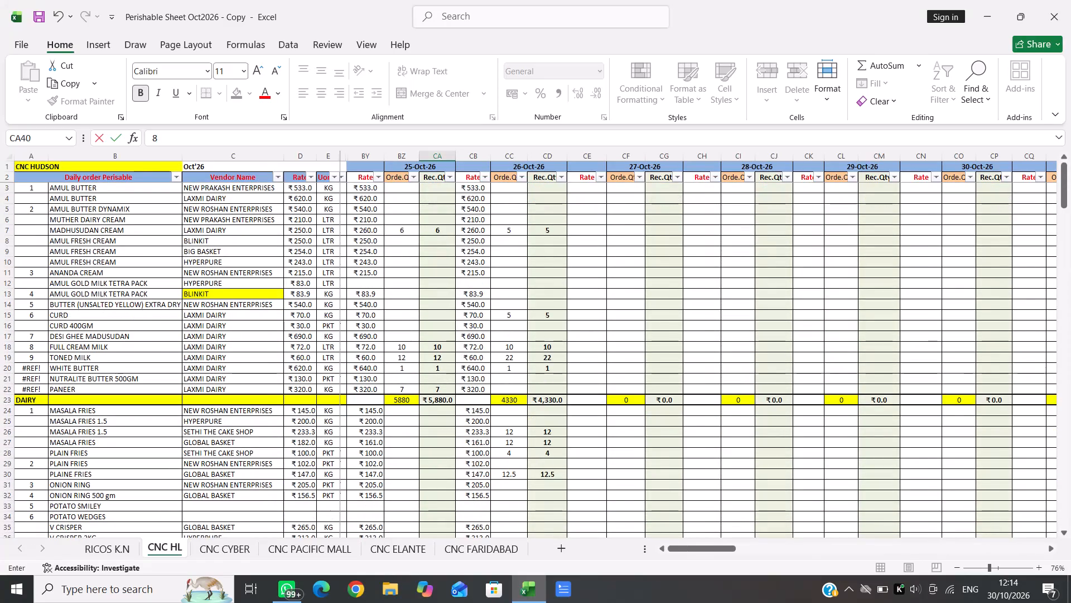
Insert a new row above NUTRALITE BUTTER 500GM in the dairy section and copy that item name into it.
click(89, 379)
key(shift+space)
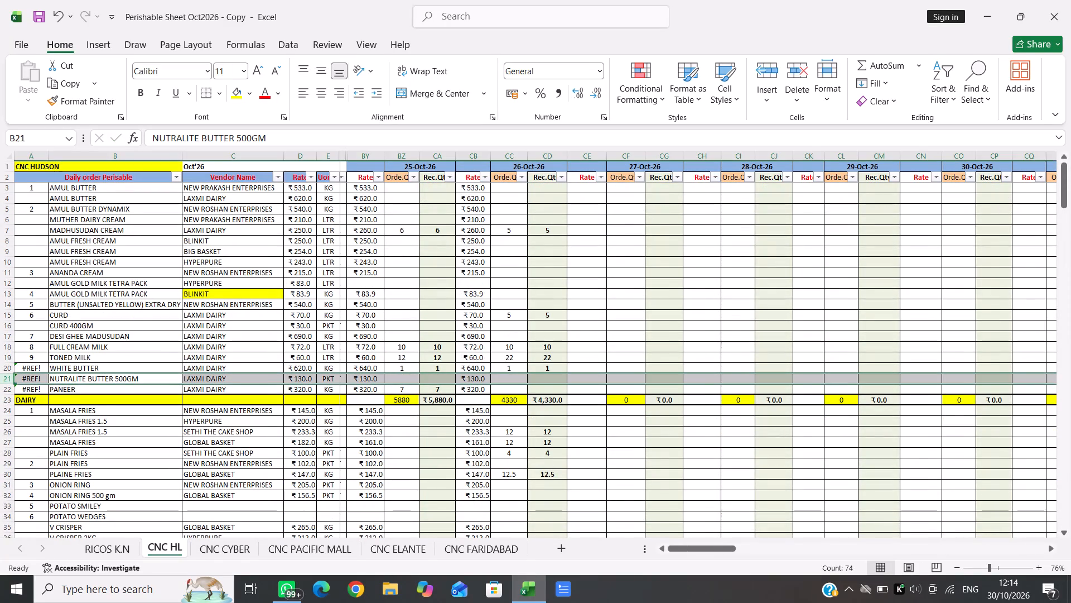
key(ctrl+shift+equal)
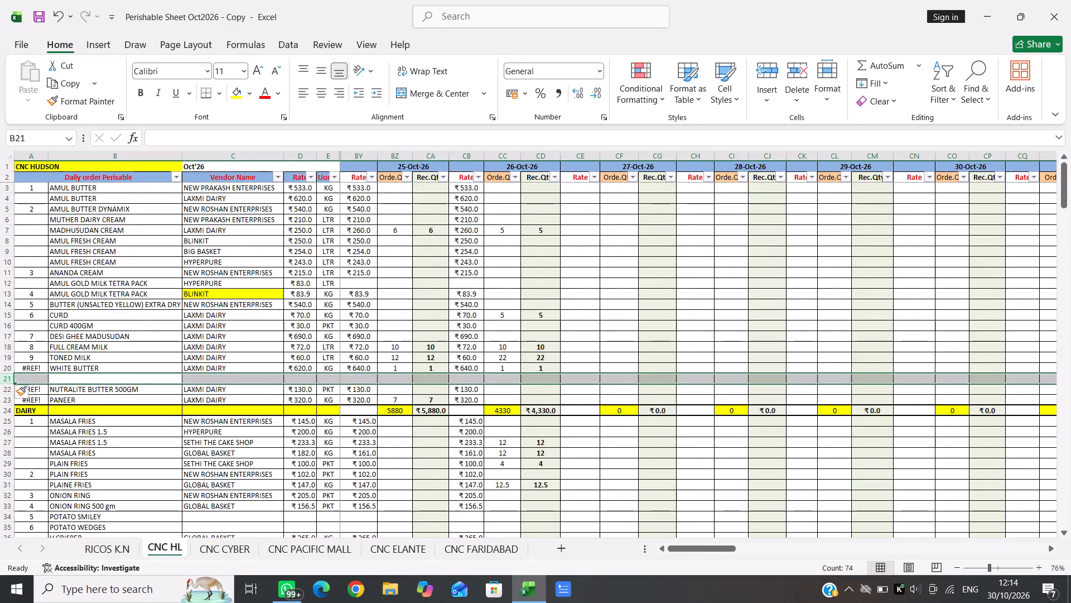
click(88, 391)
key(ctrl+c)
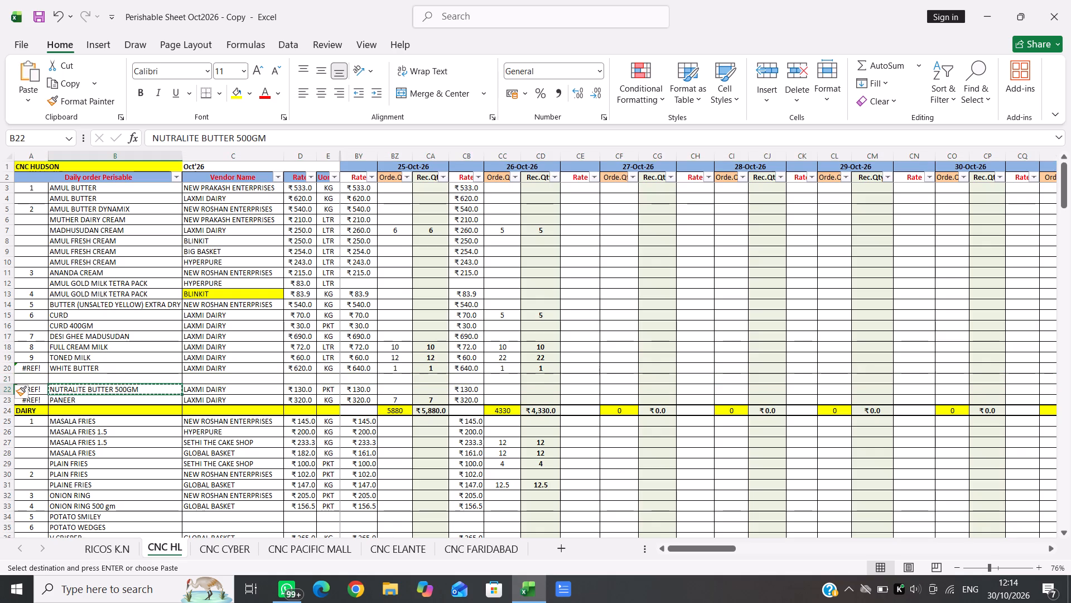
key(Up)
key(Return)
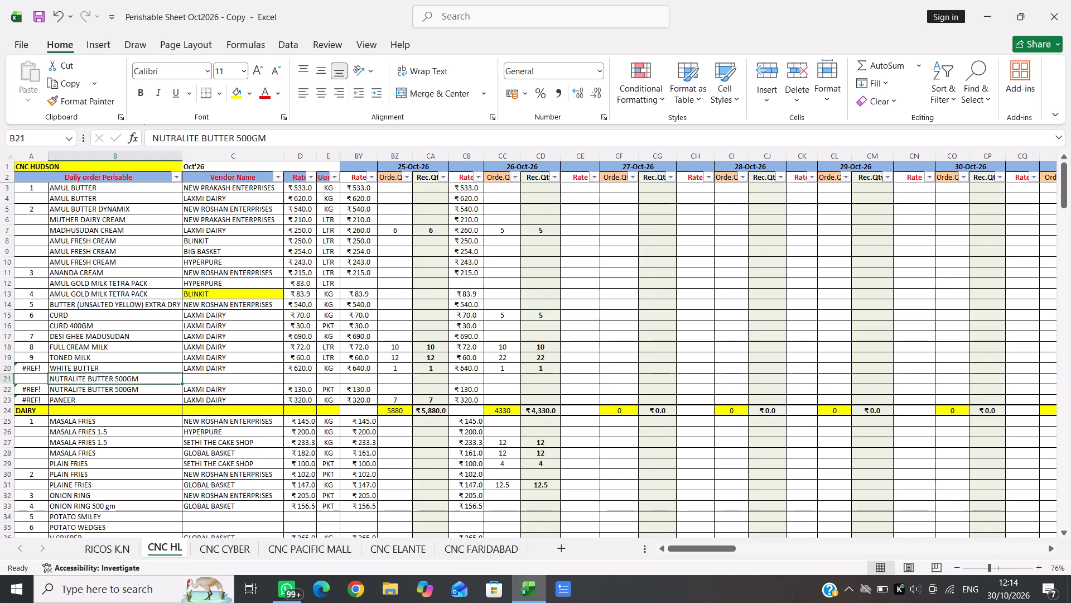
Enter CHOPDA as the vendor name for the new NUTRALITE BUTTER 500GM row.
click(215, 379)
text(CHOPDA)
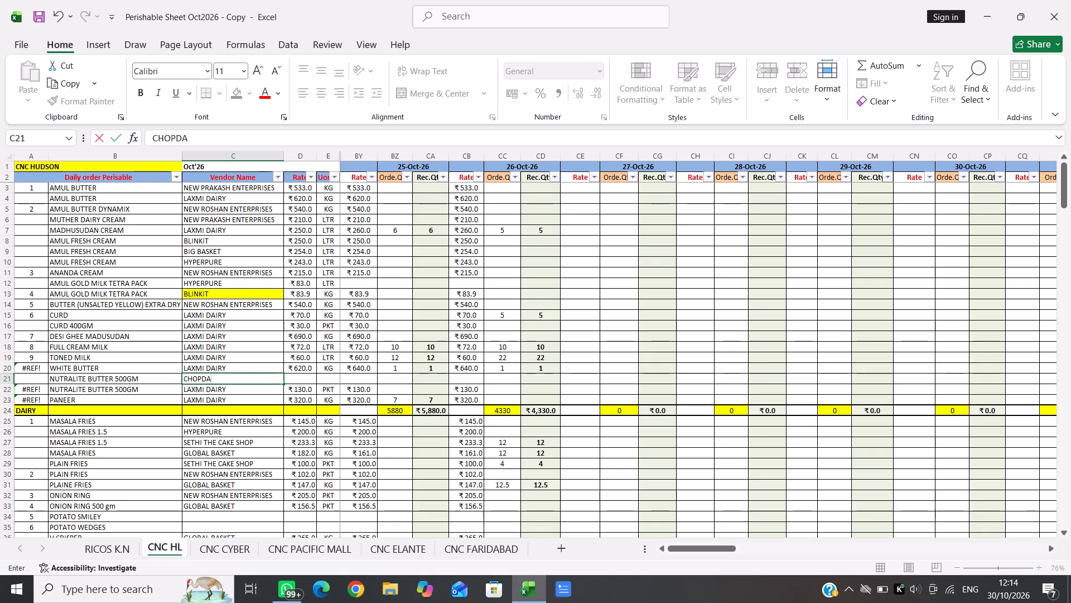
scroll(215, 379, up, 1)
scroll(240, 262, up, 2)
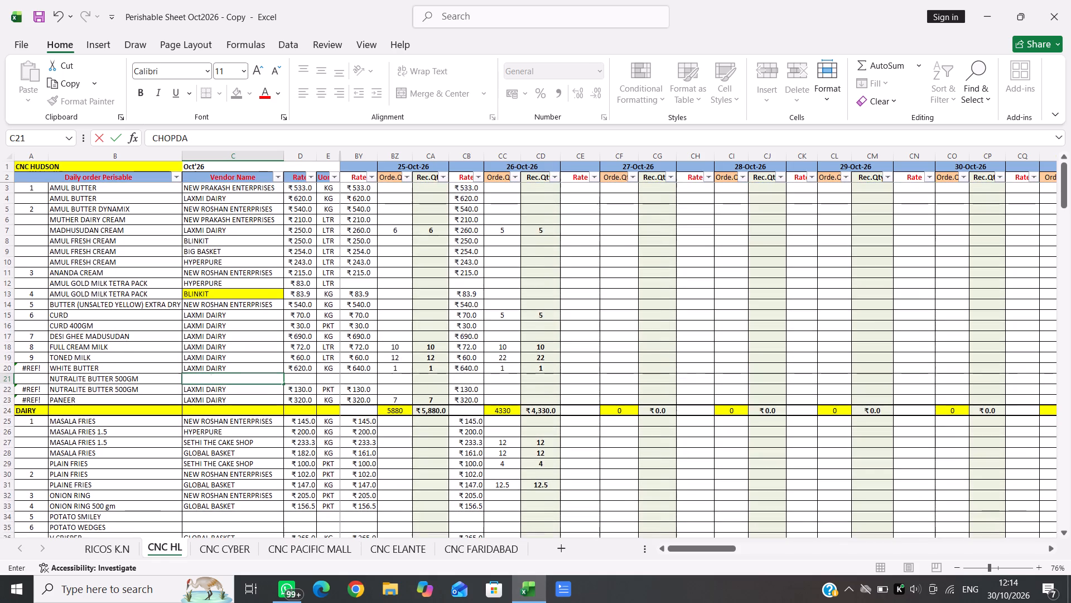
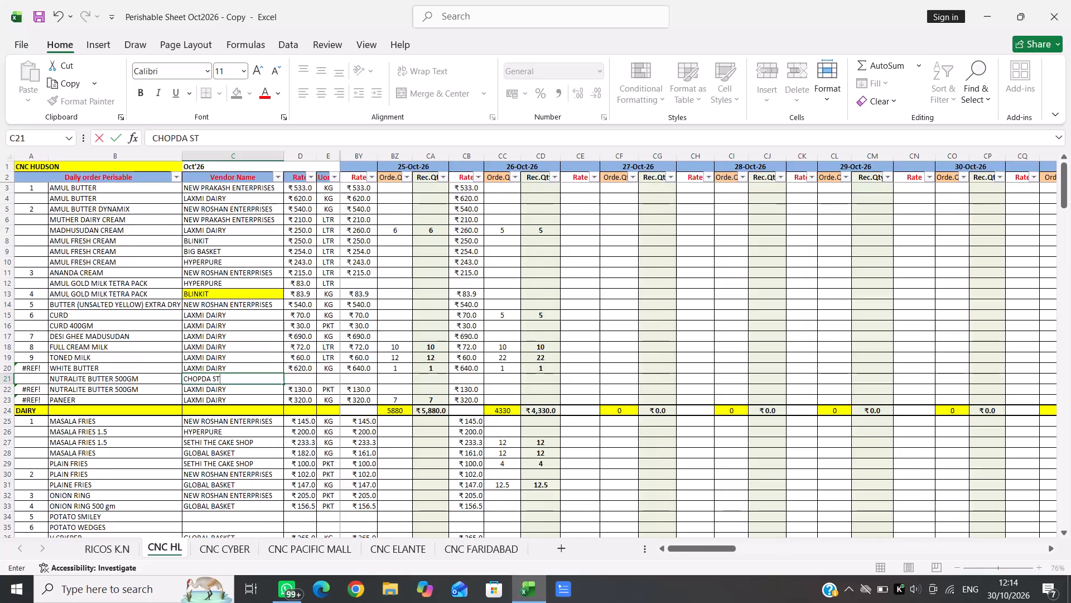
Commit CHOPDA STORE as the vendor name in the new NUTRALITE BUTTER 500GM row.
key(Right)
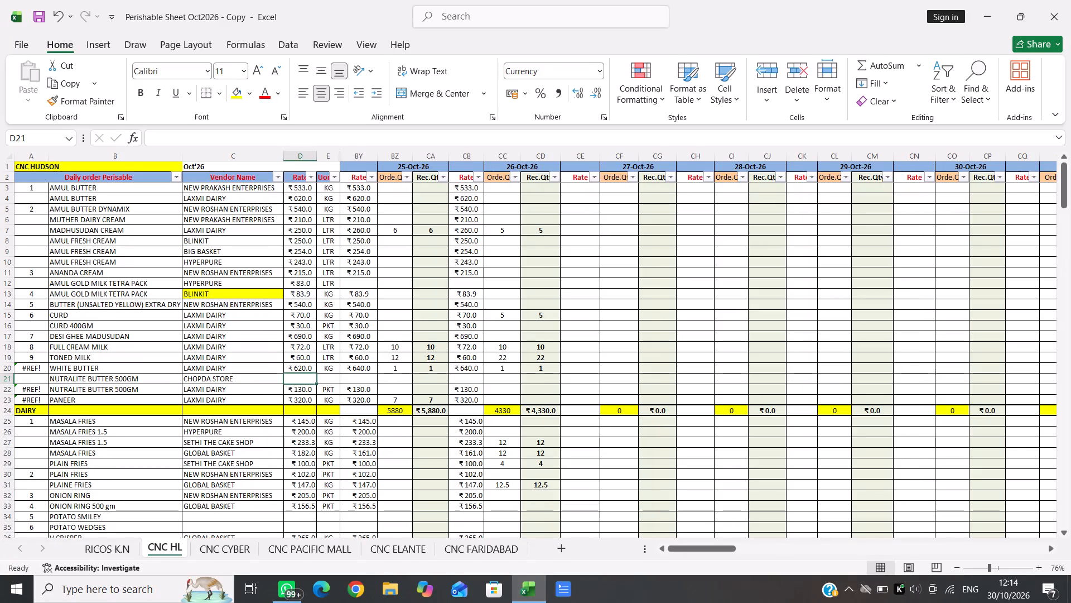
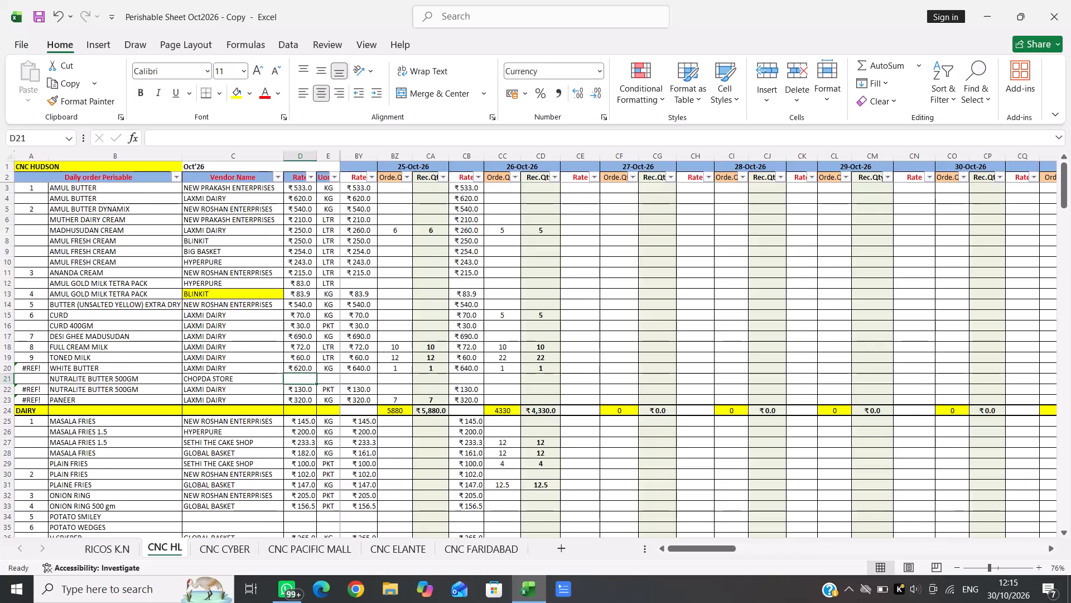
Enter a base rate of 120 and unit PKT in the CHOPDA STORE row for NUTRALITE BUTTER 500GM.
text(120)
key(Right)
text(10)
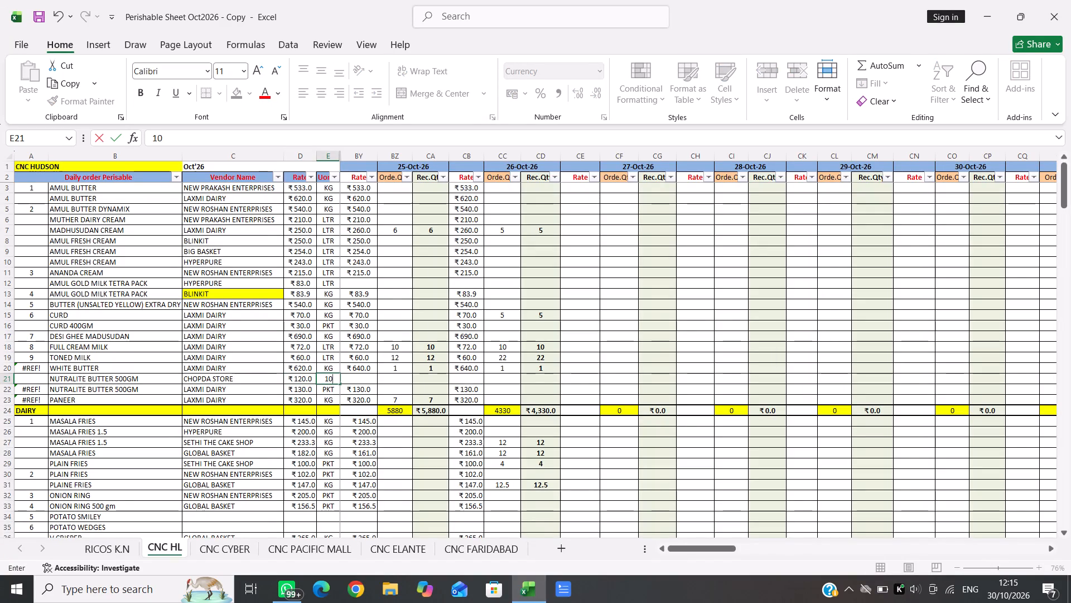
key(BackSpace)
key(BackSpace)
key(BackSpace)
key(BackSpace)
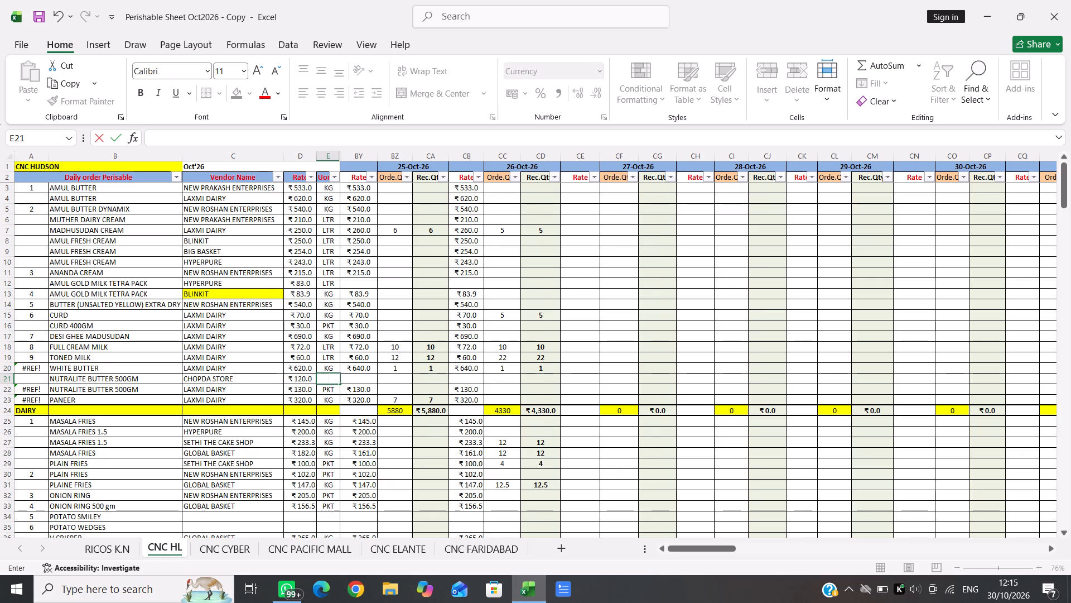
text(PKT)
For 25-Oct-26, enter rate 120, ordered quantity 2 and received quantity 2 in the CHOPDA STORE NUTRALITE BUTTER row.
click(354, 376)
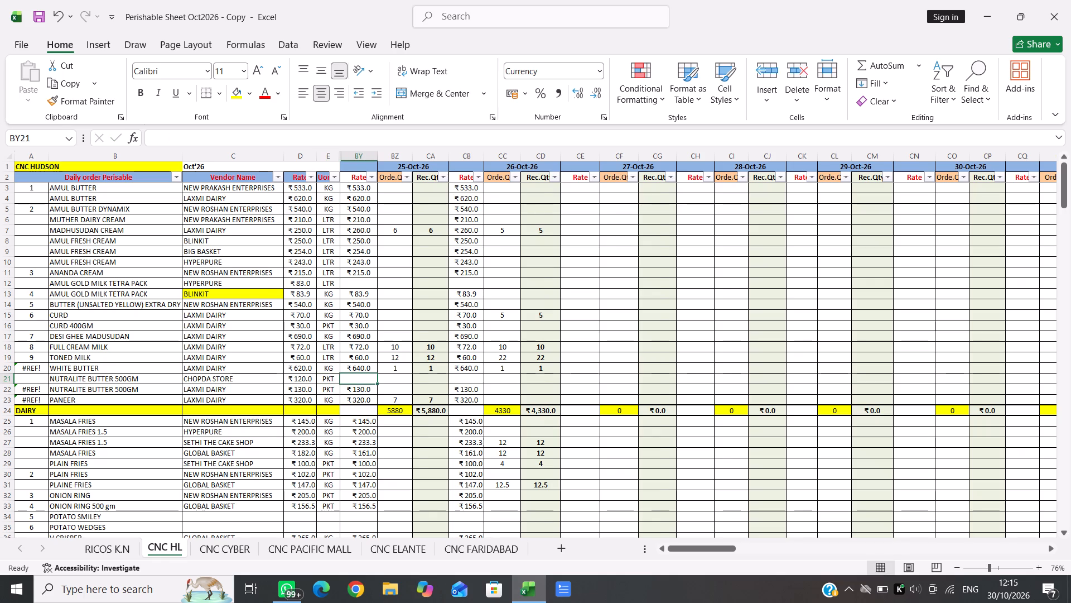
text(120)
key(Right)
key(Right)
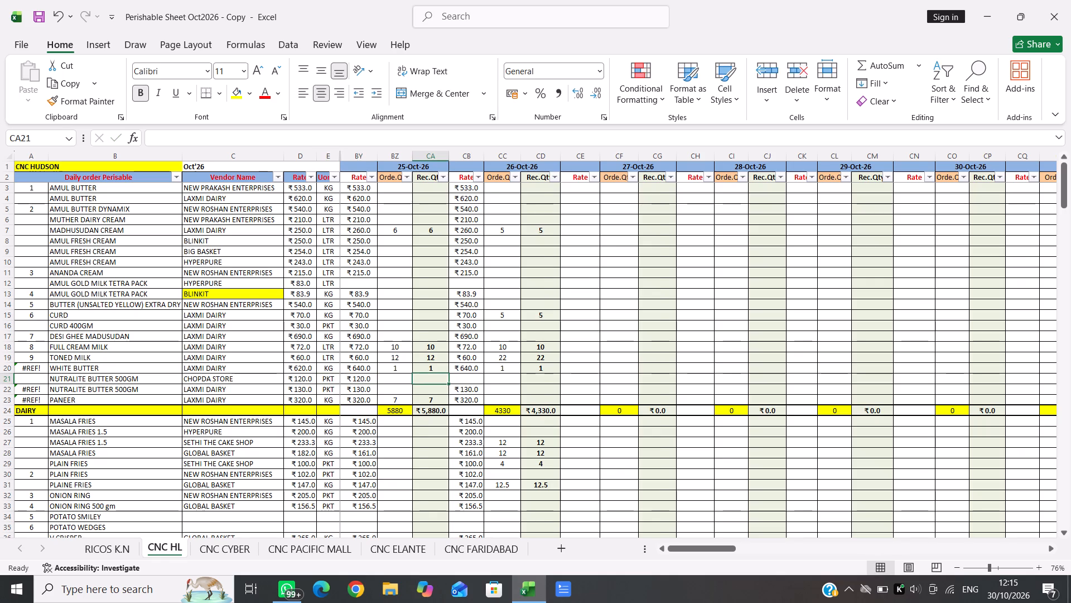
key(Left)
key(2)
key(Right)
key(2)
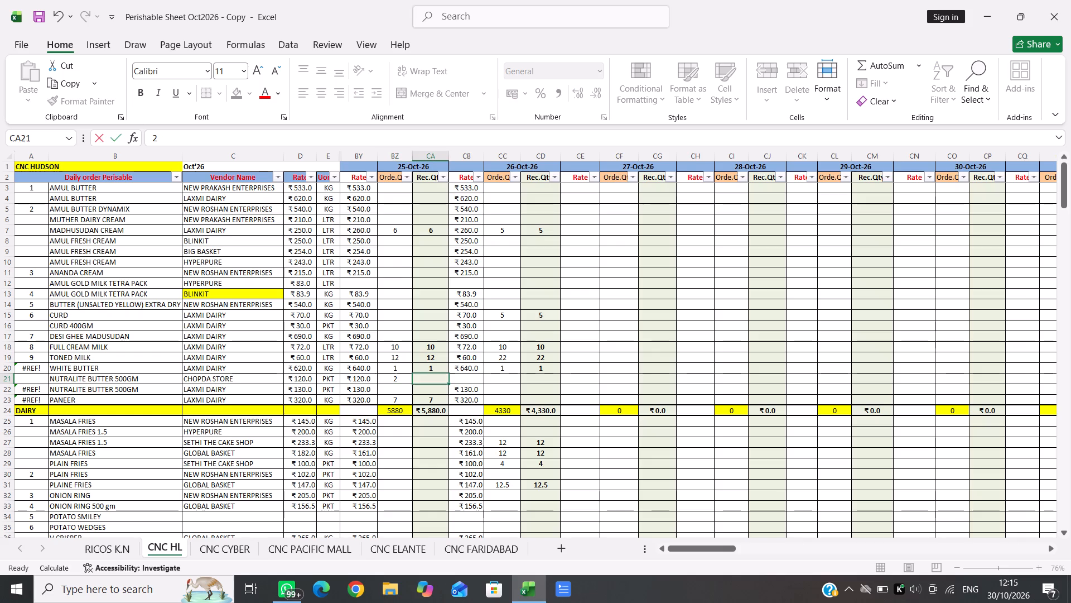
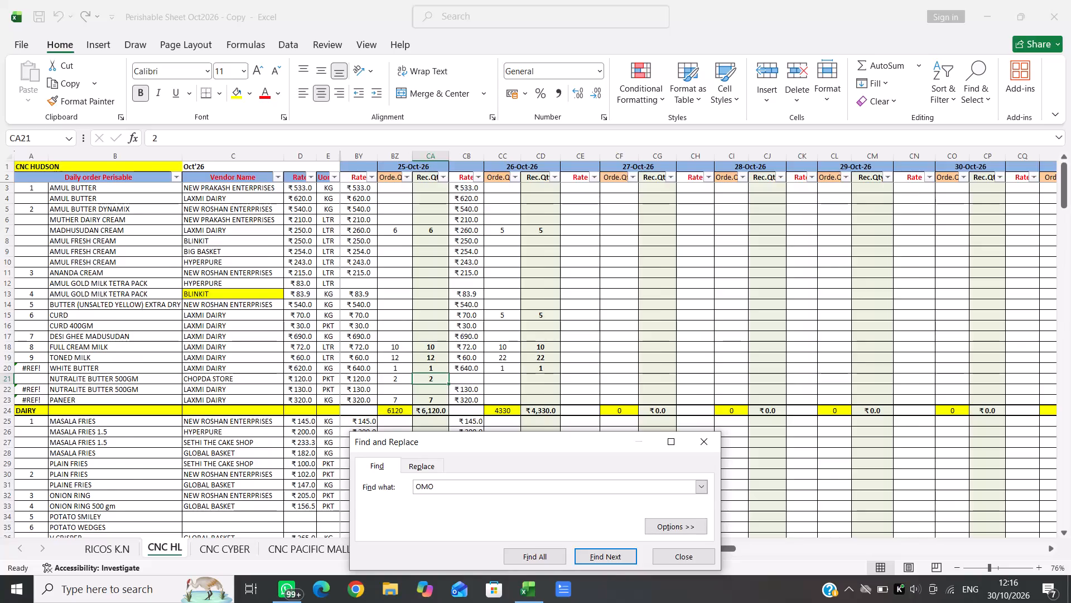
Search the sheet for OMO to locate the momo item rows, and close the search.
key(Return)
key(BackSpace)
key(BackSpace)
key(BackSpace)
key(BackSpace)
key(BackSpace)
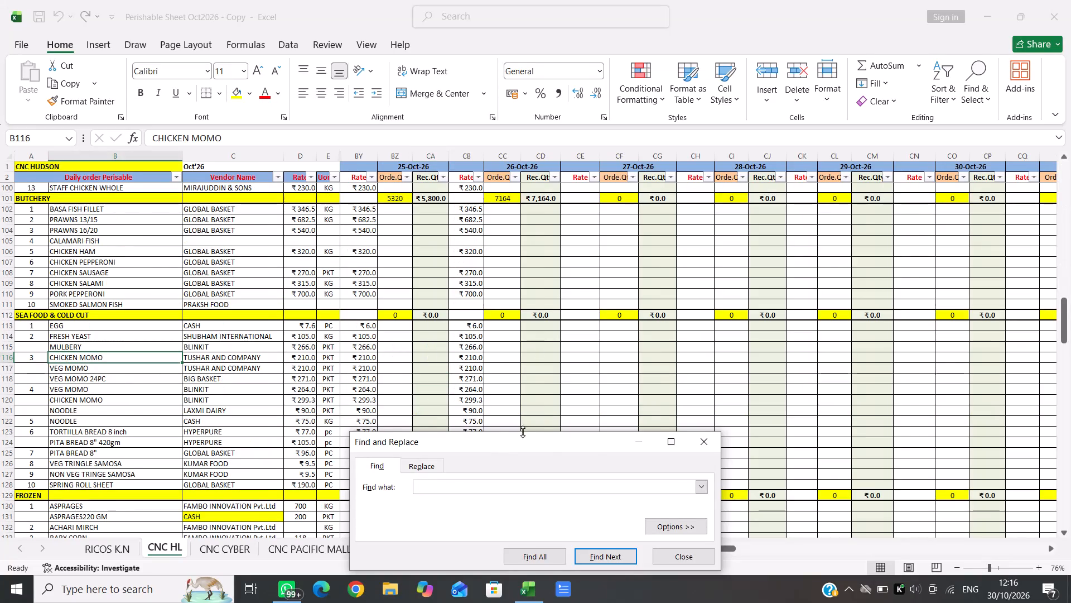
click(697, 444)
Insert a row between the BLINKIT VEG MOMO and CHICKEN MOMO rows and copy the item name VEG MOMO into it.
key(Down)
key(Down)
key(Down)
key(Down)
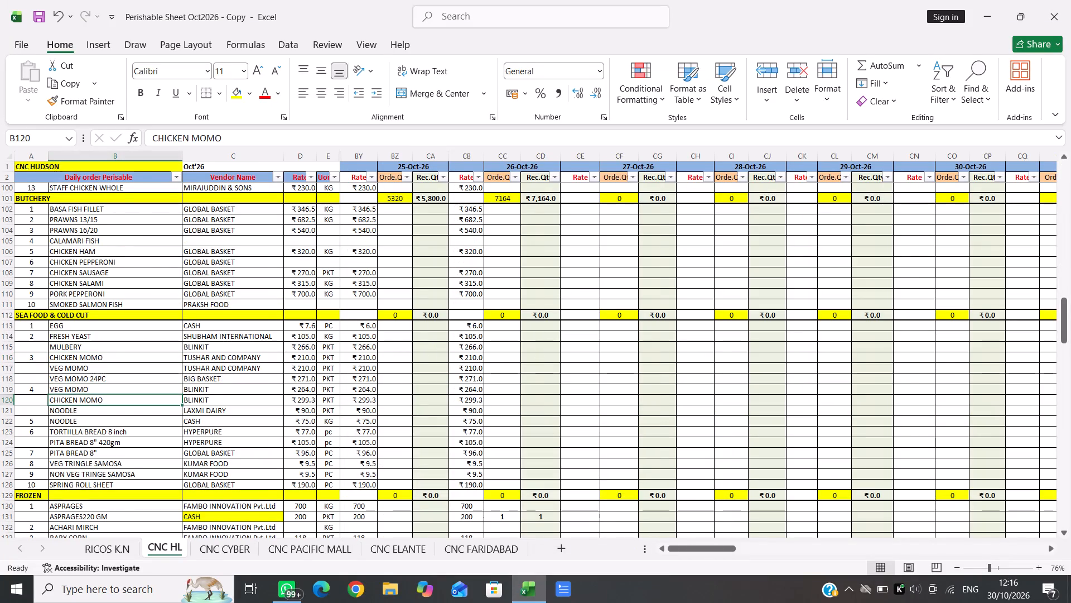
key(Up)
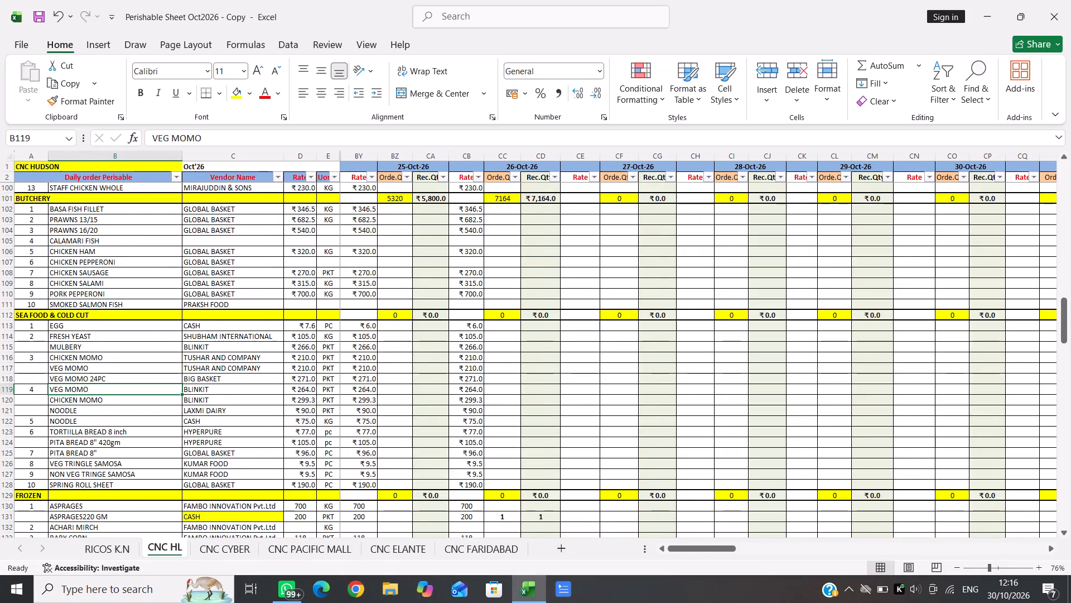
key(Down)
key(shift+space)
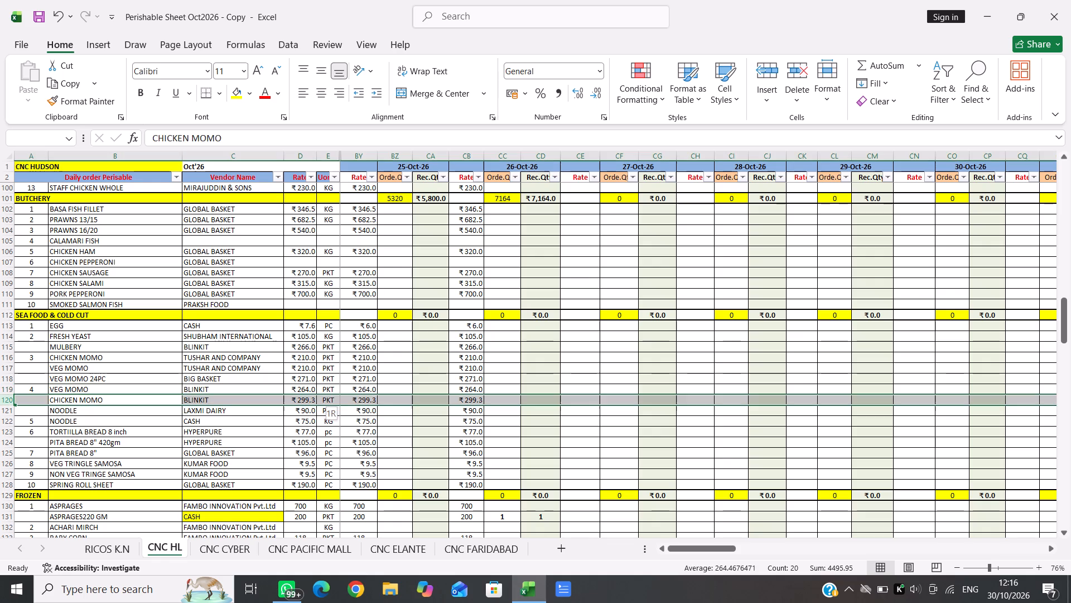
key(ctrl+shift+equal)
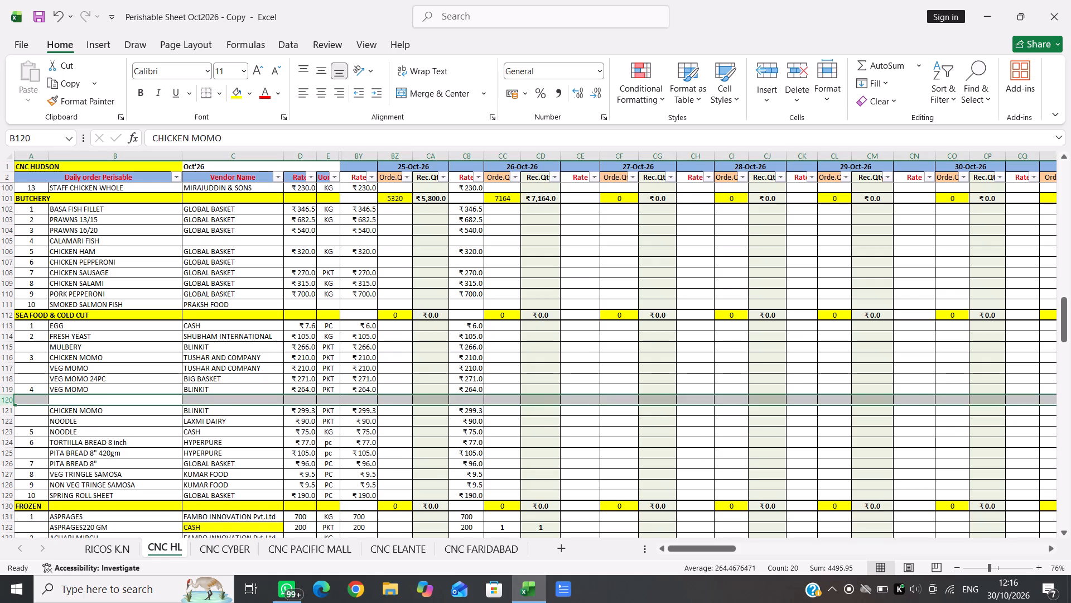
click(96, 386)
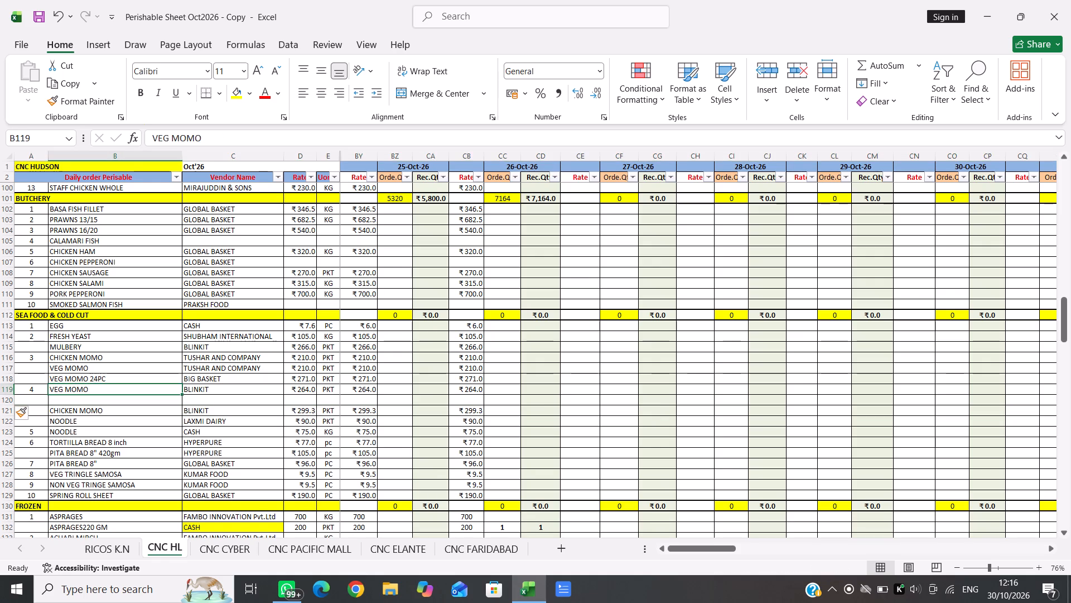
key(ctrl+c)
key(Down)
key(Return)
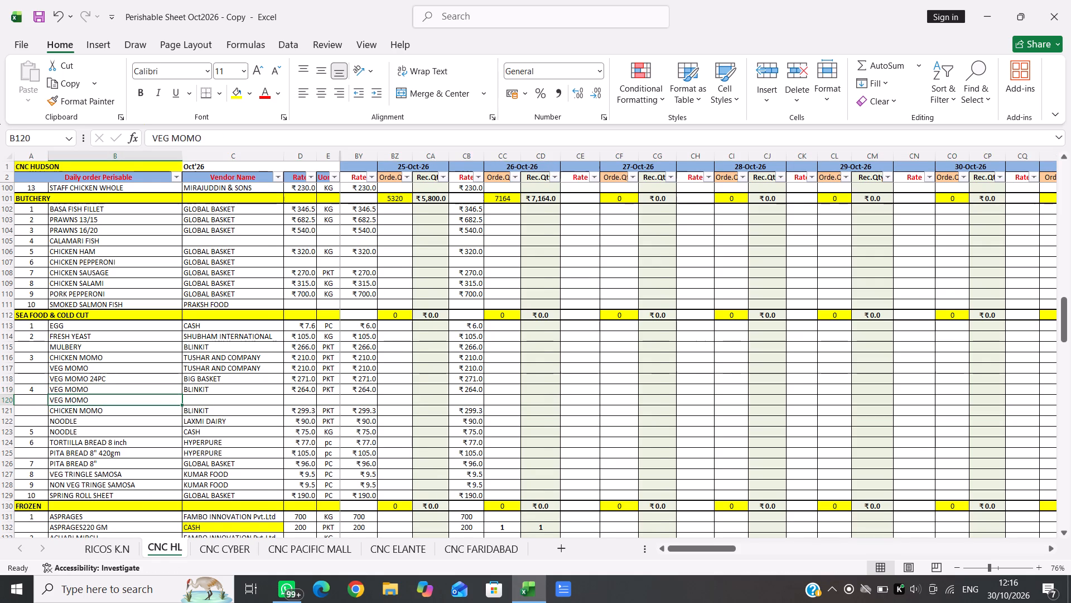
Select the empty vendor name cell in the new VEG MOMO row.
click(222, 401)
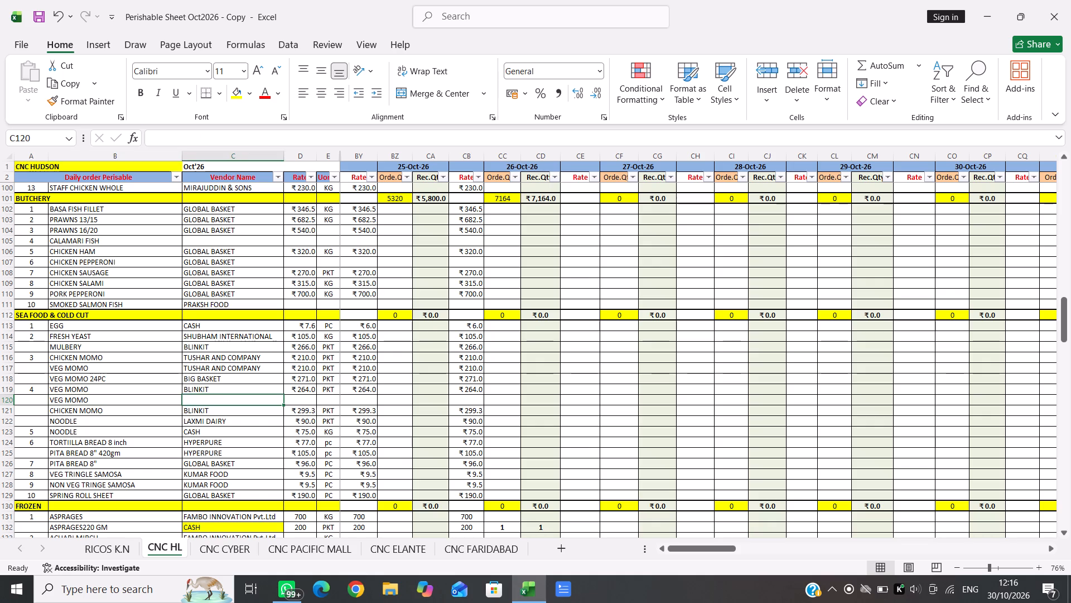
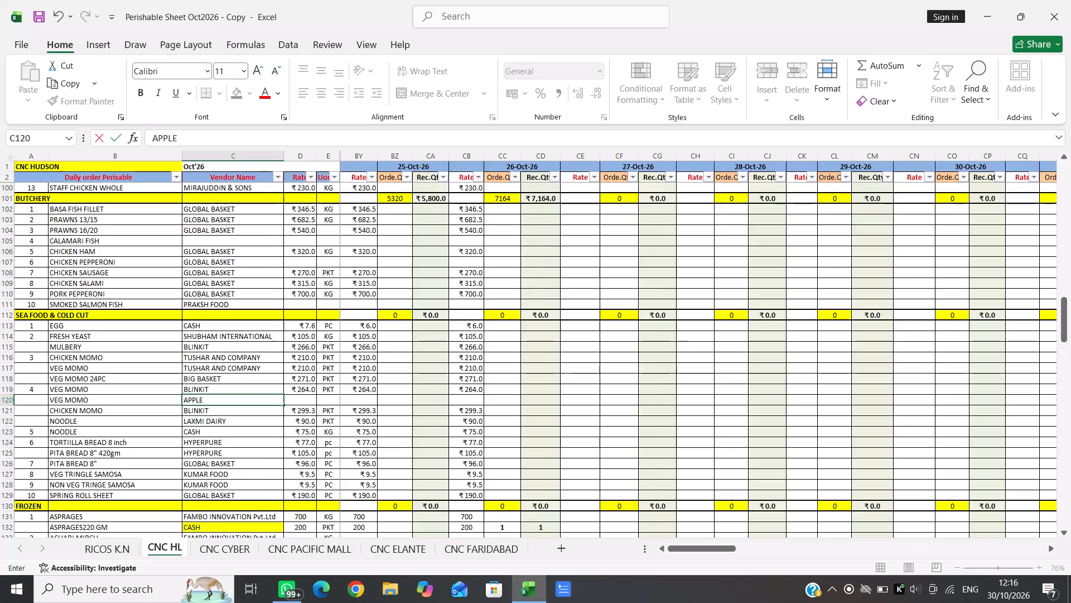
Enter APPLE FOOD PVT LTD as the vendor name for the new VEG MOMO row.
text(FOO)
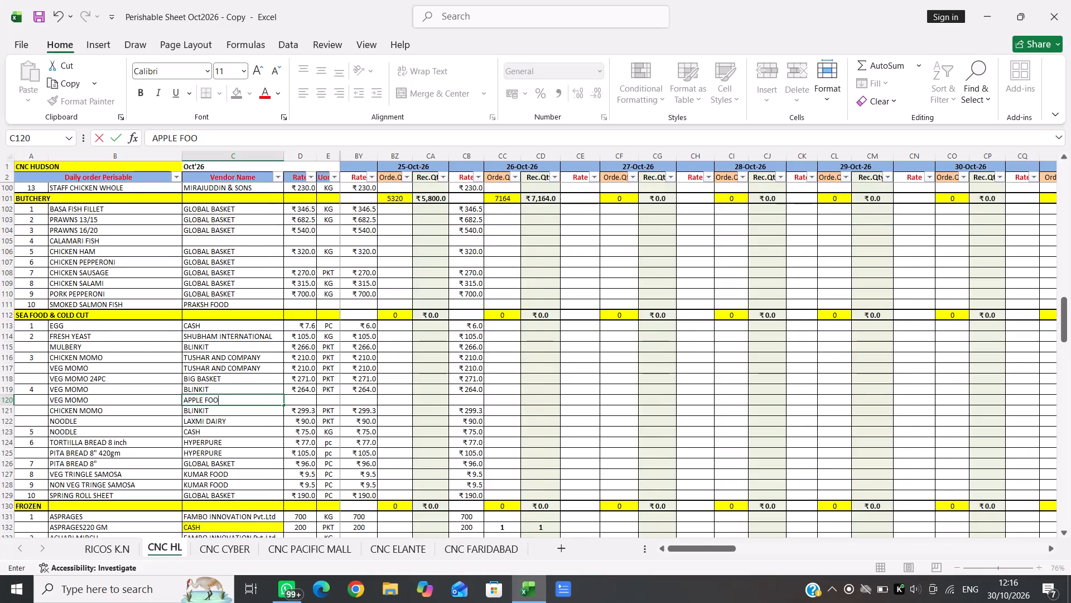
key(d)
key(space)
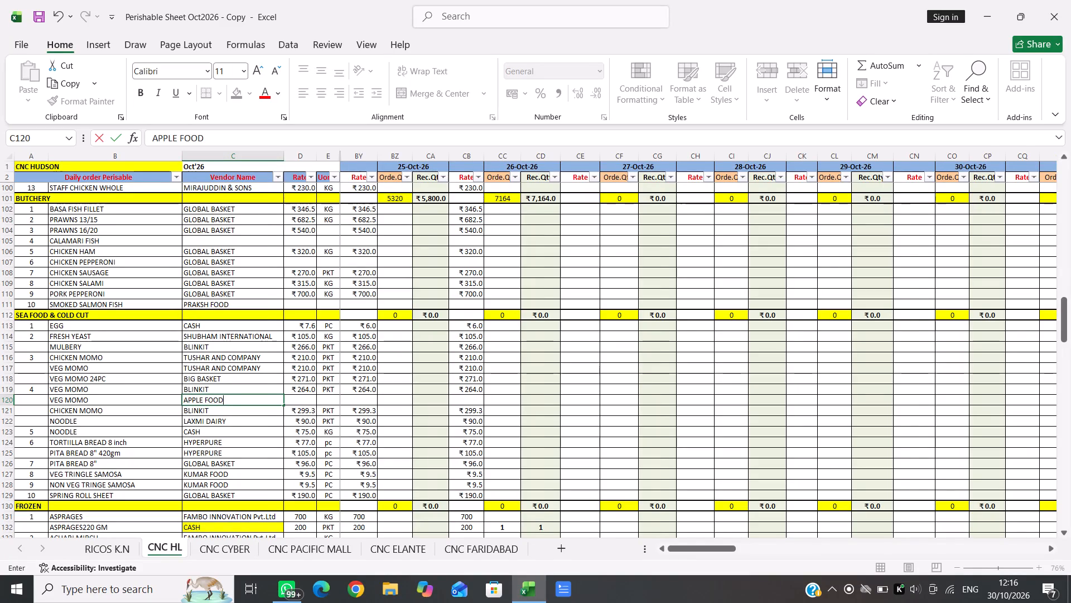
text(P)
text(VT LTD)
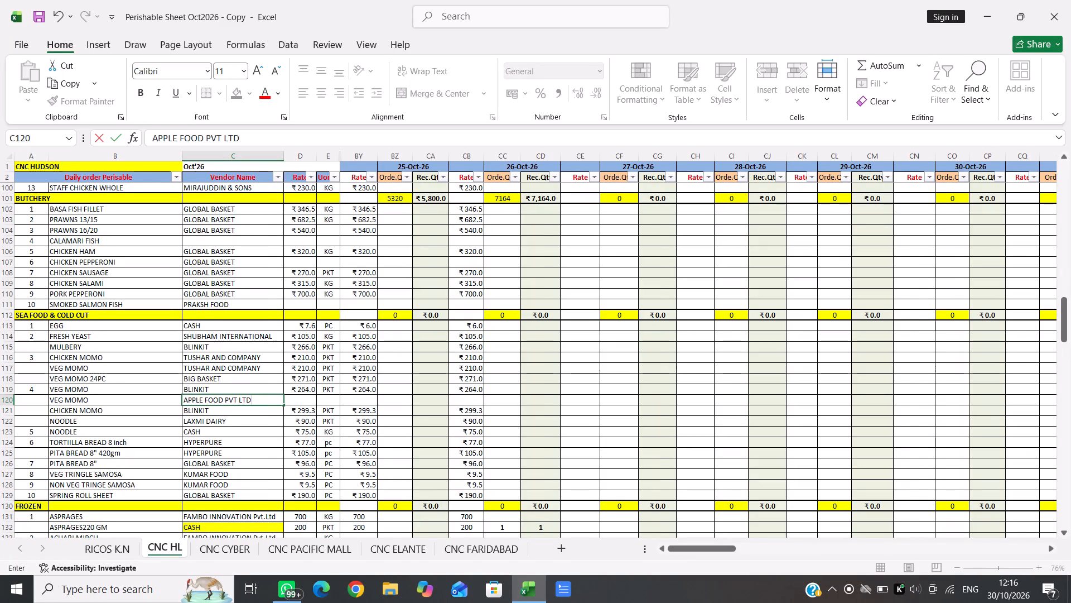
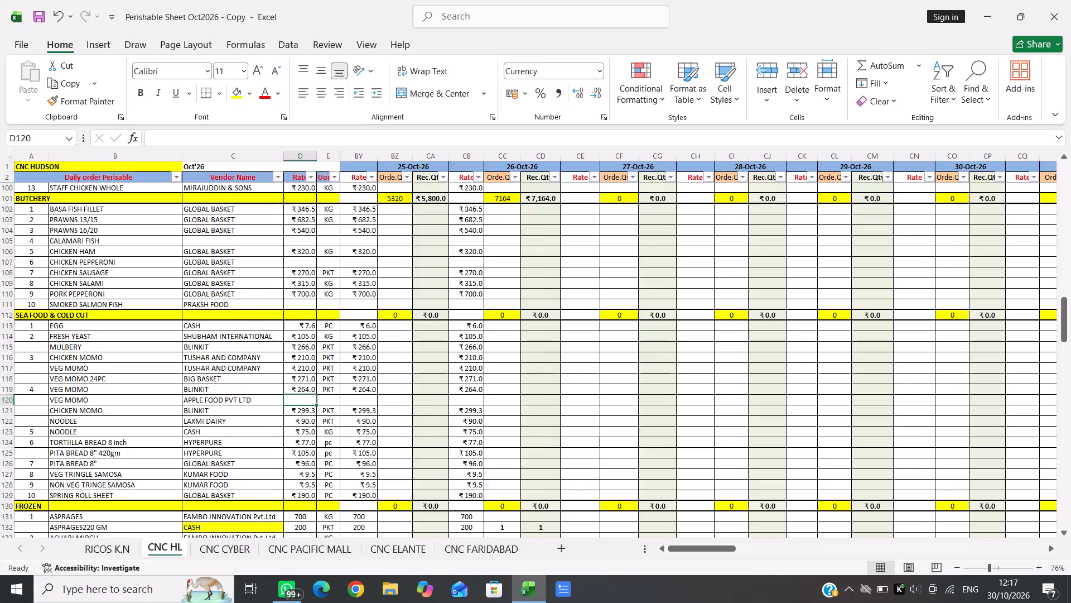
Fill the new APPLE FOOD PVT LTD VEG MOMO row with base rate 230, unit PKT and 25-Oct-26 rate 230.
text(230)
key(Right)
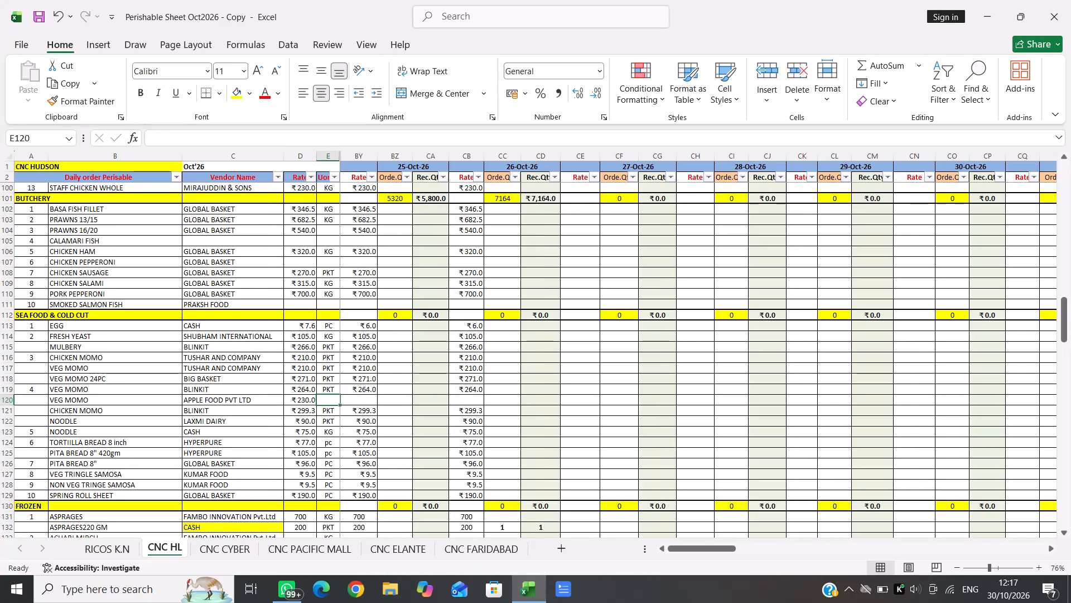
text(PKT)
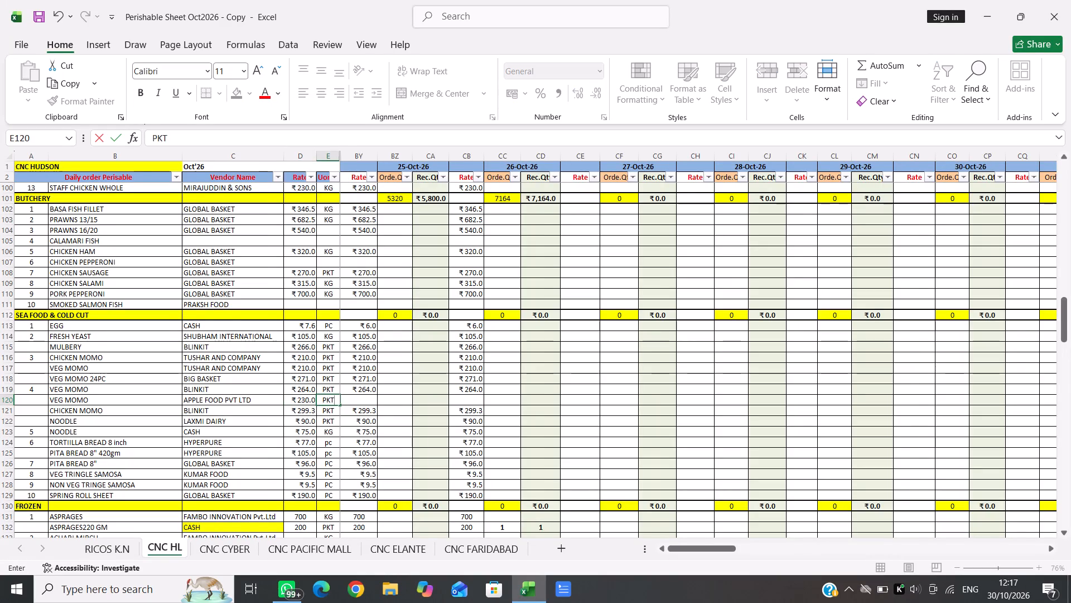
key(Right)
text(230)
key(Right)
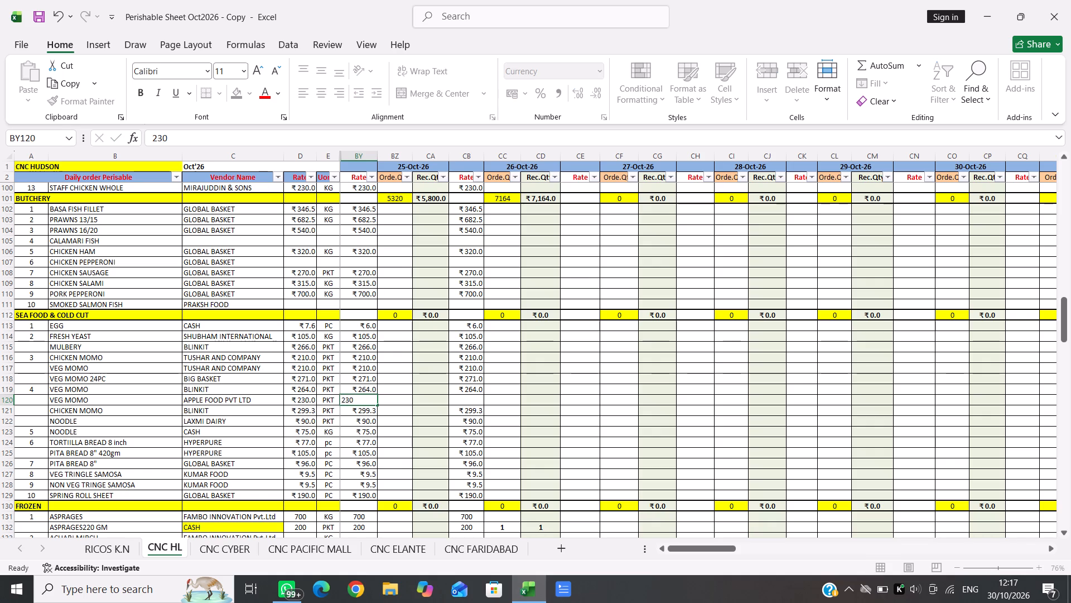
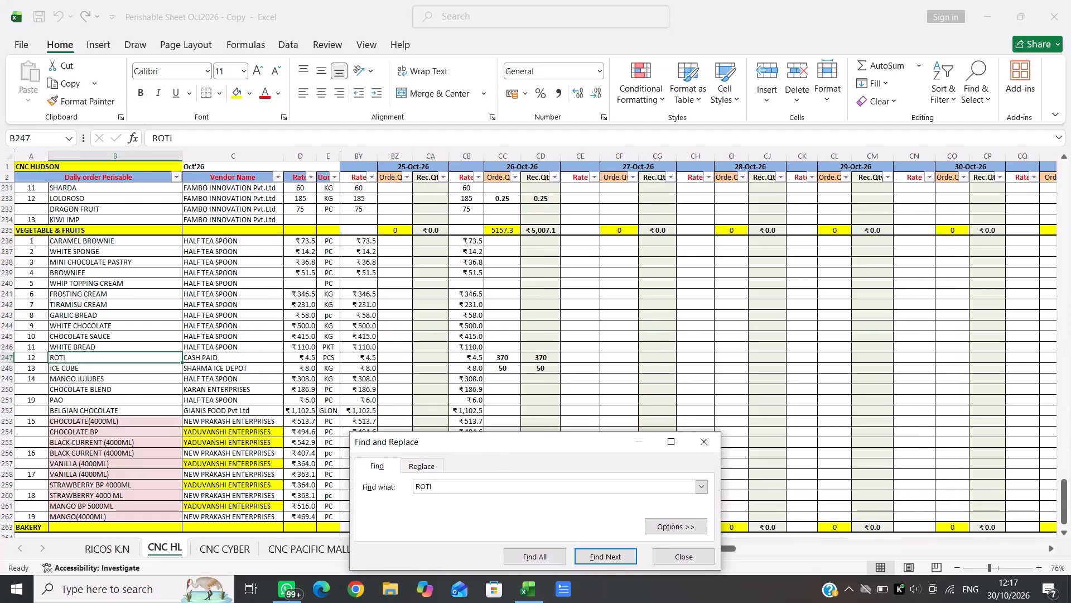
Close the search and go to the 25-Oct-26 order quantity cell in the ROTI row.
click(703, 439)
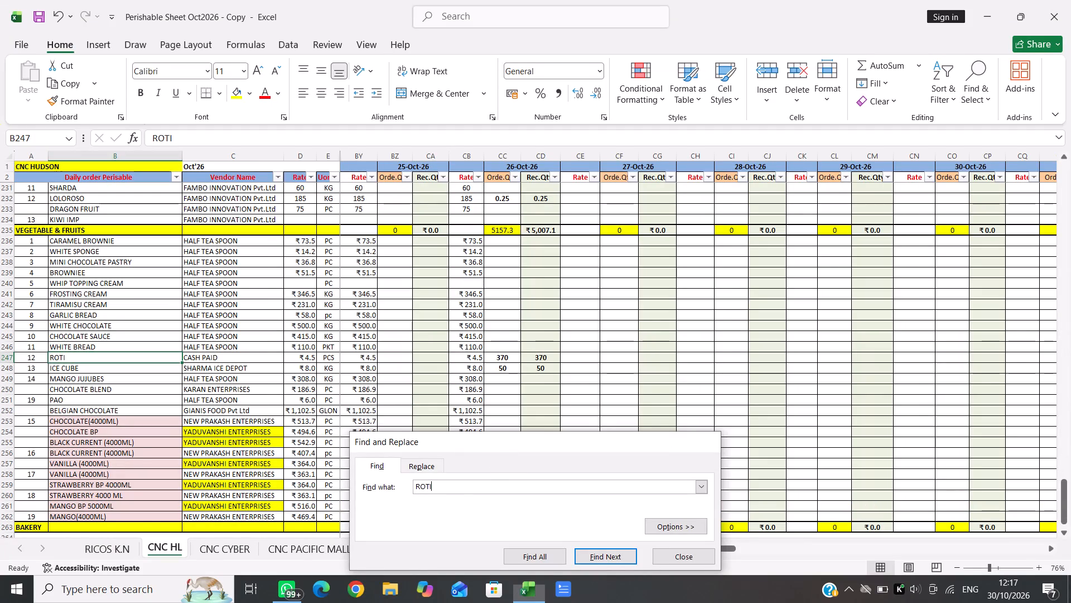
key(Right)
key(Right)
key(Right)
key(Right)
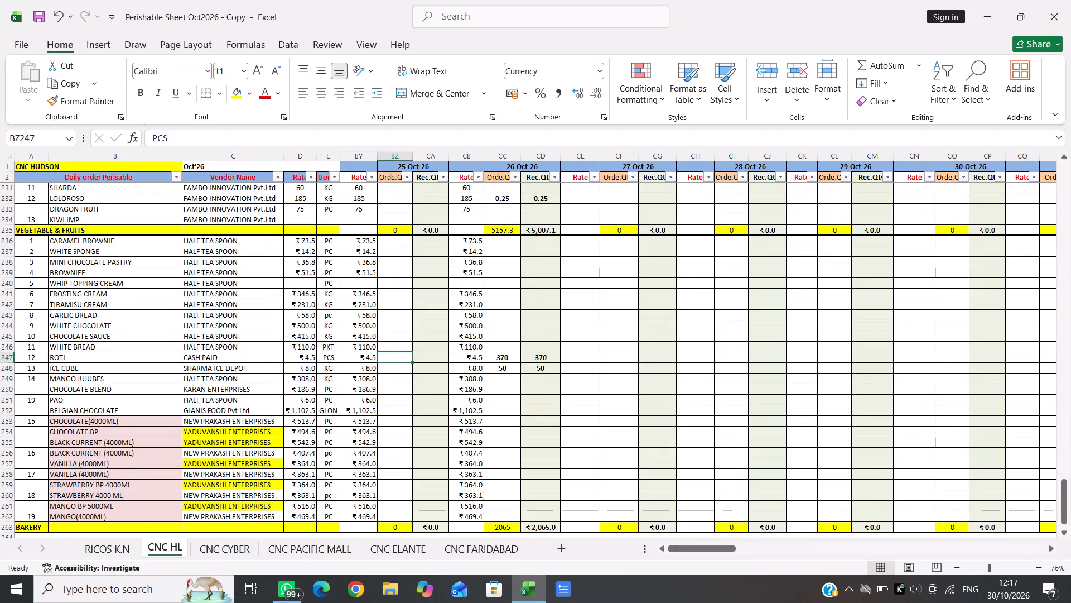
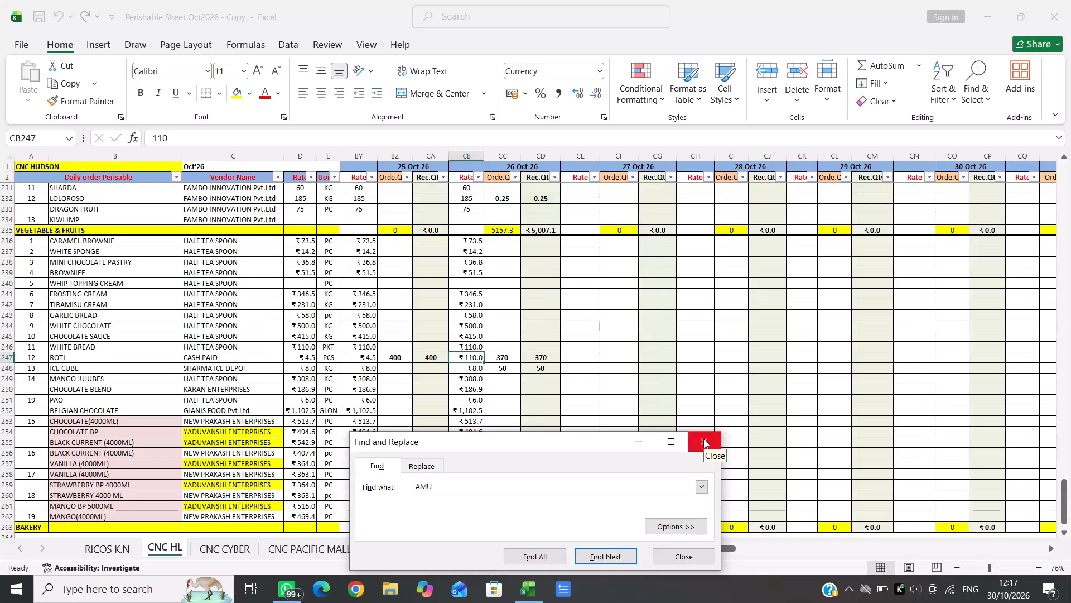
Find AMUL CHEE in the sheet and go to the 25-Oct-26 order quantity cell in the AMUL CHEESE BLOCK 500gm row.
key(Return)
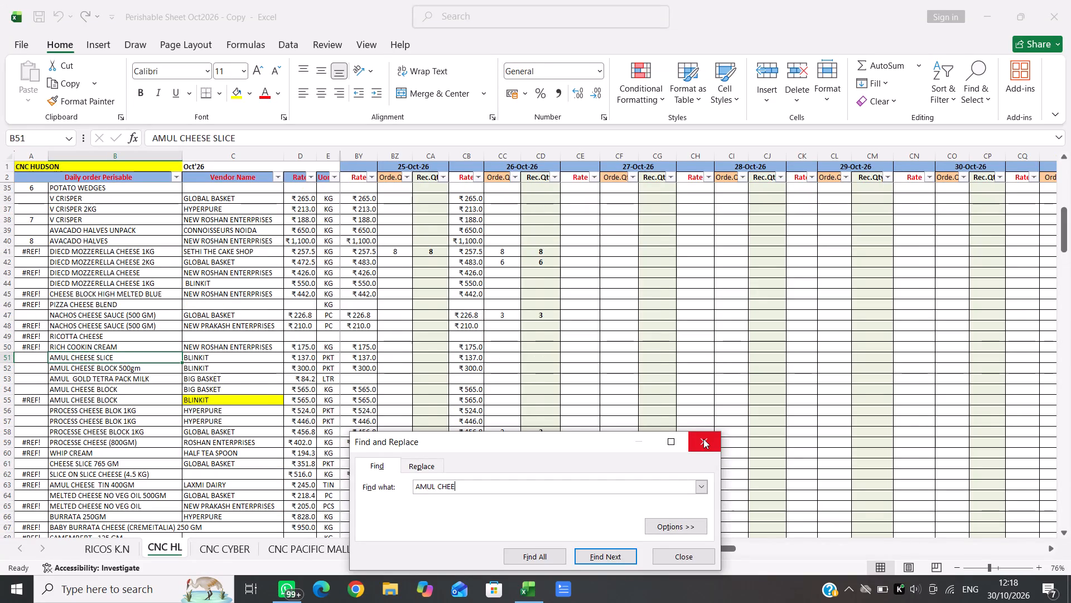
click(703, 439)
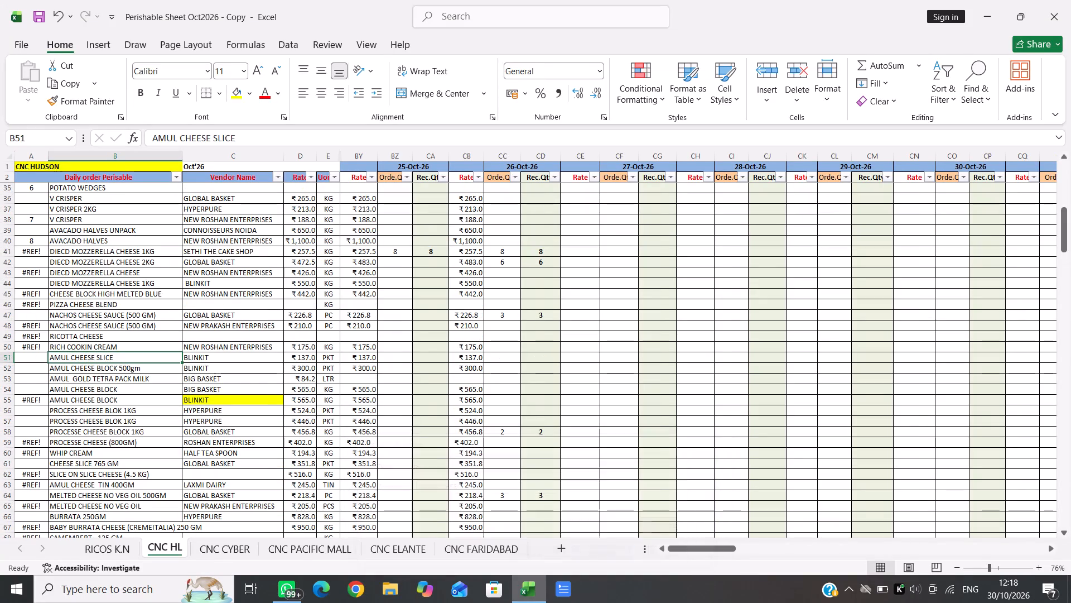
key(Down)
key(Right)
key(Right)
key(Right)
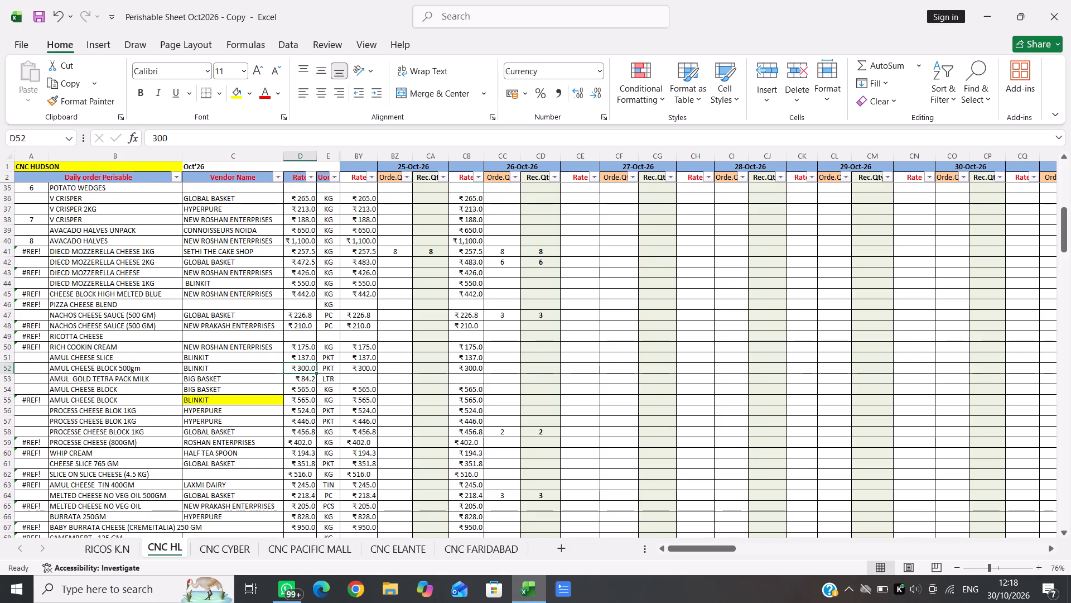
key(Right)
key(Right)
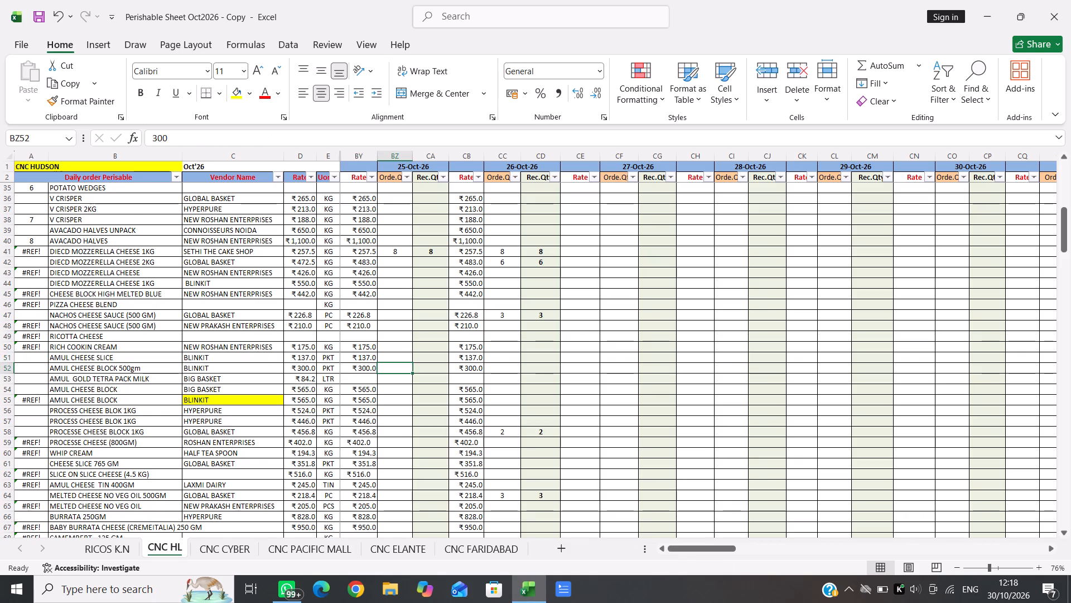
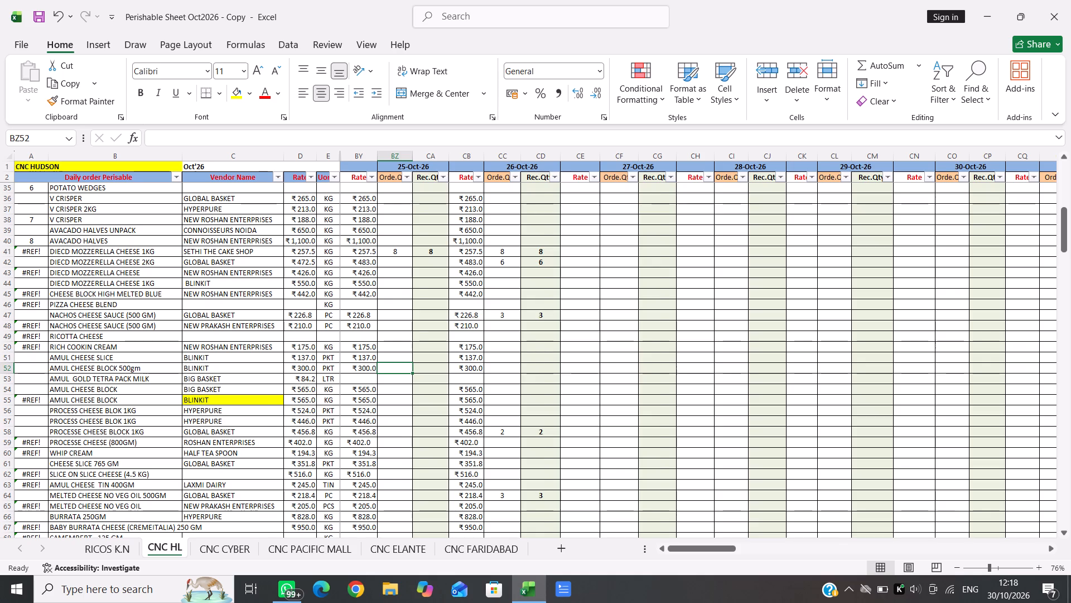
Go to the main Rate cell in the AMUL CHEESE BLOCK row with the highlighted vendor BLINKIT.
click(310, 399)
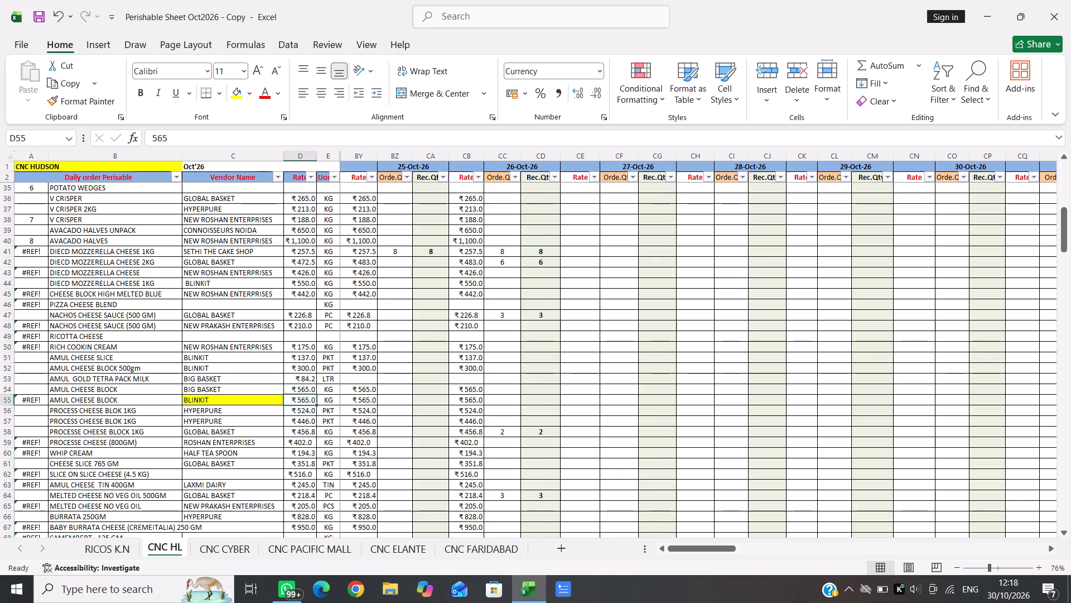
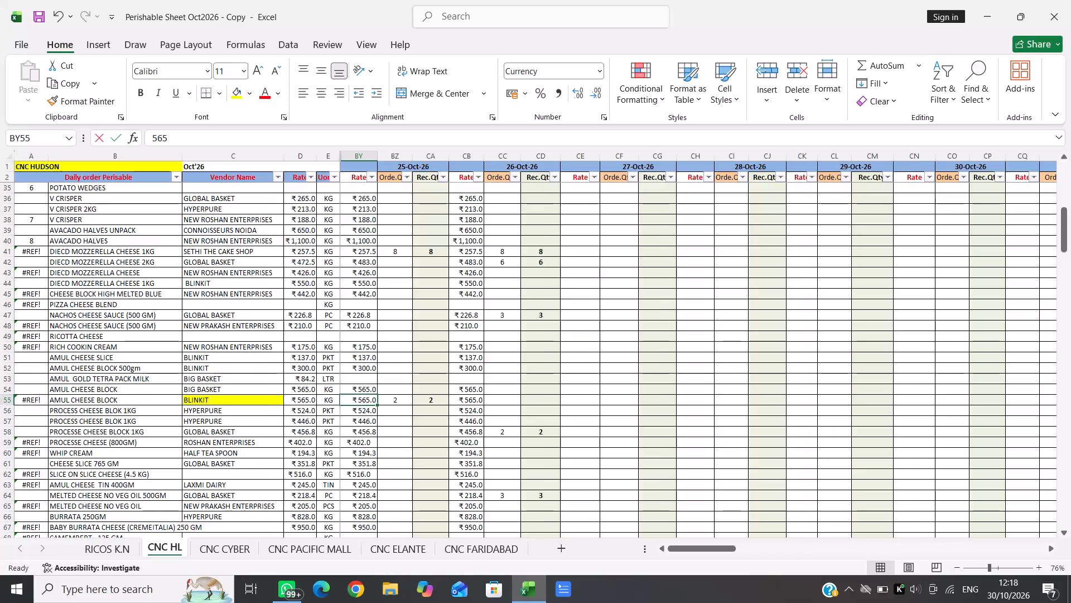
Set the 25-Oct-26 rate to 571 in the AMUL CHEESE BLOCK row with the highlighted vendor BLINKIT.
key(Right)
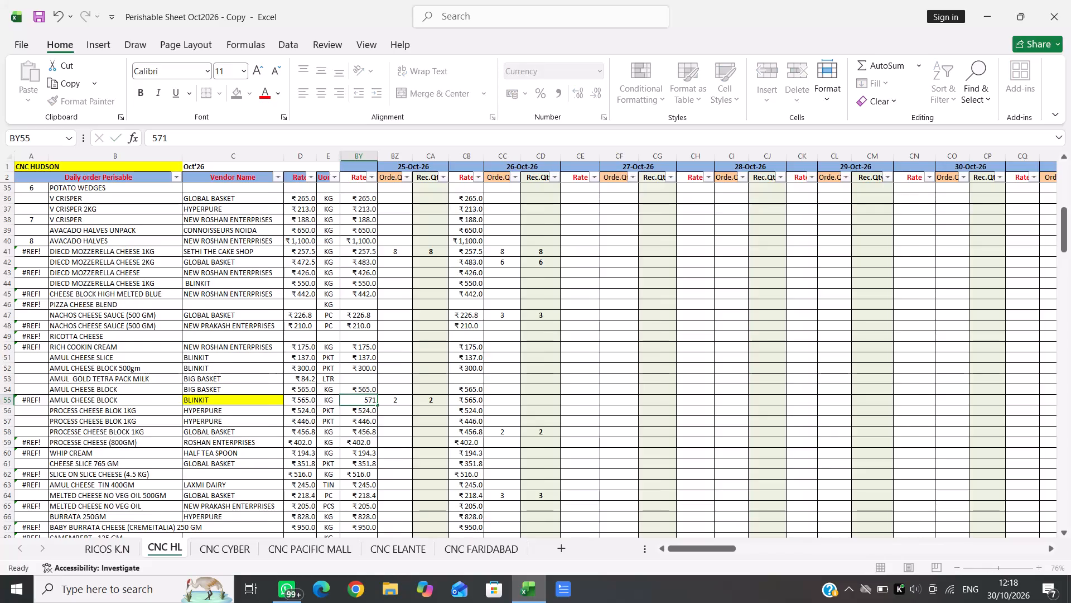
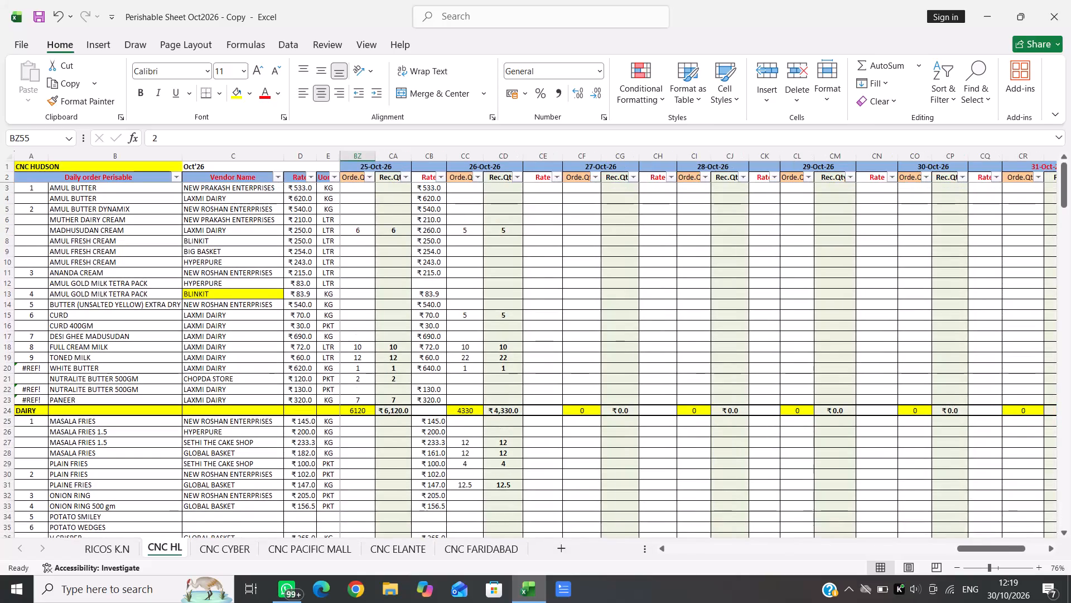
Select the 25-Oct-26 order quantity cell in the AMUL GOLD MILK TETRA PACK row with the highlighted vendor BLINKIT.
scroll(409, 390, right, 1)
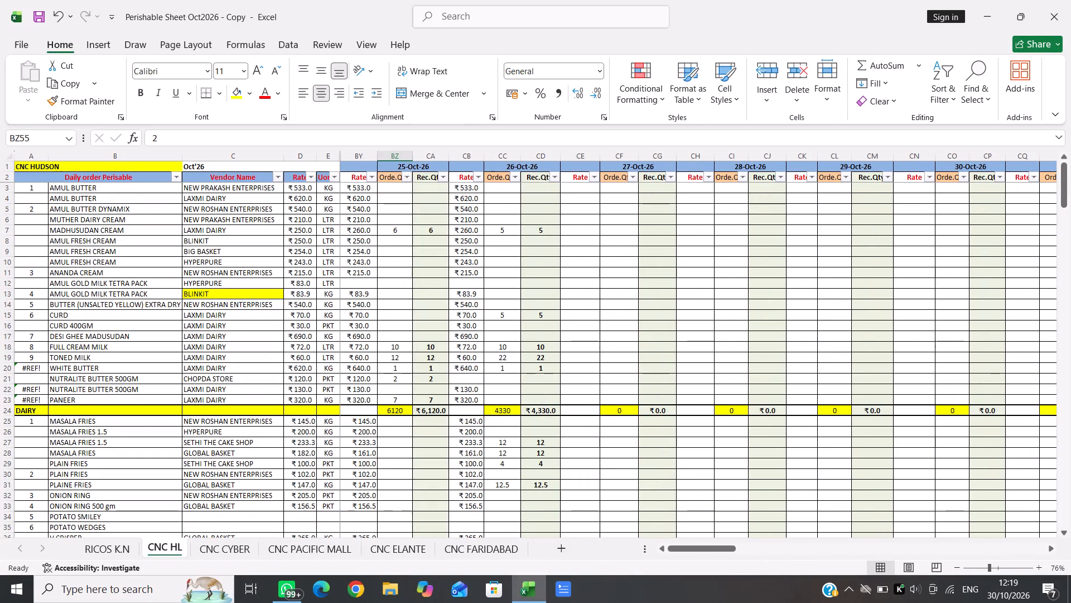
click(407, 290)
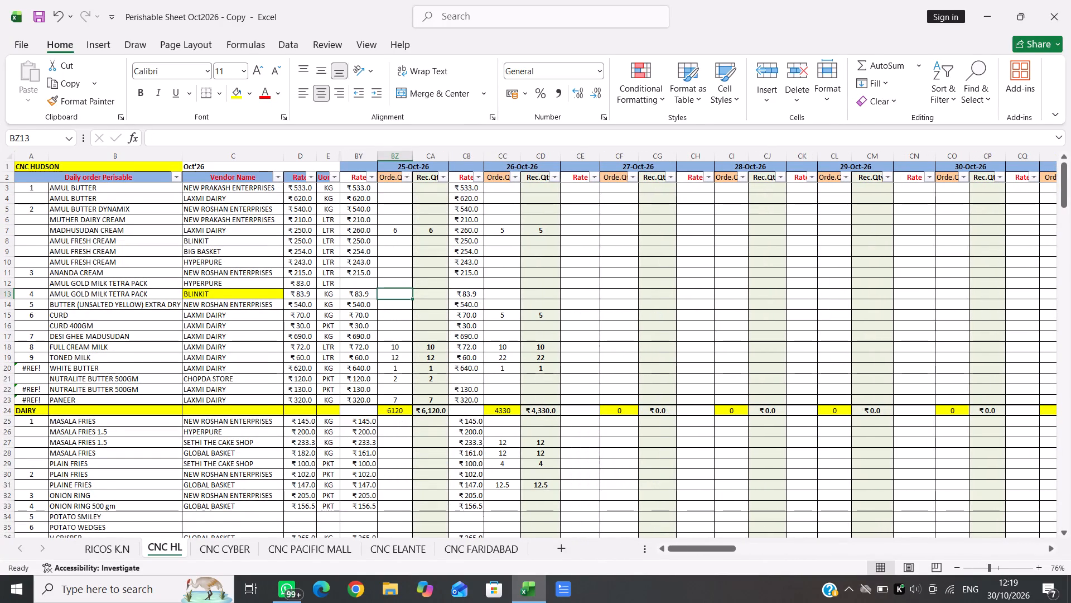
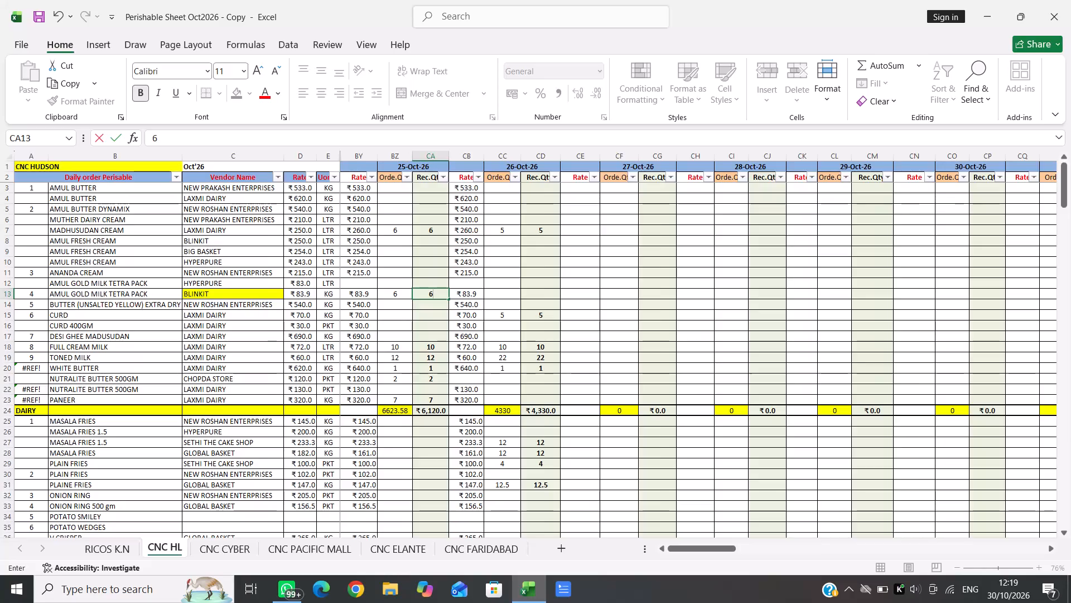
Enter 6 as the 25-Oct-26 received quantity for AMUL GOLD MILK TETRA PACK from BLINKIT.
click(390, 241)
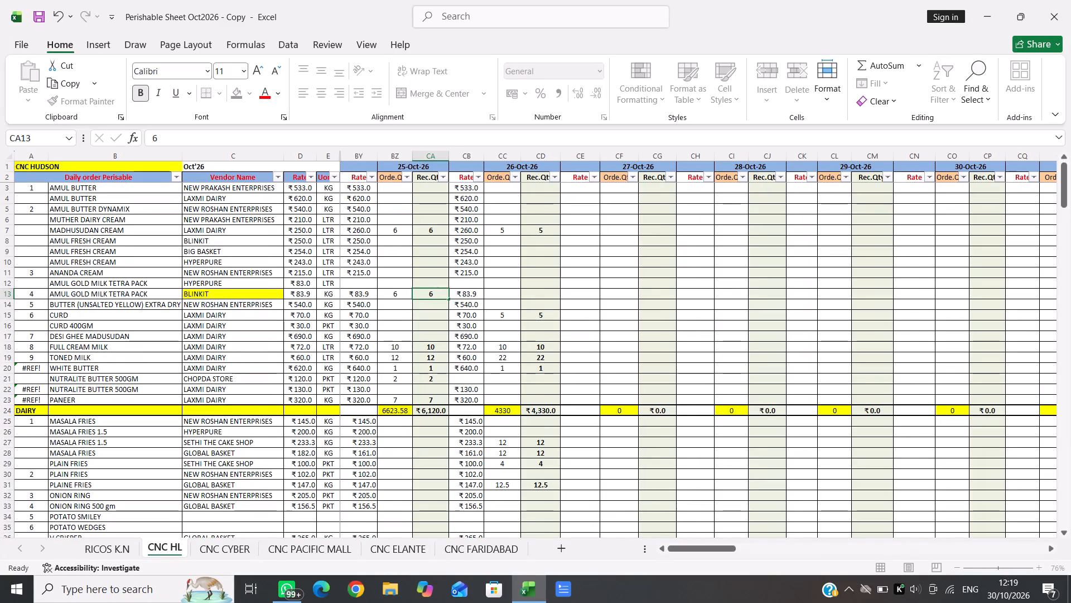
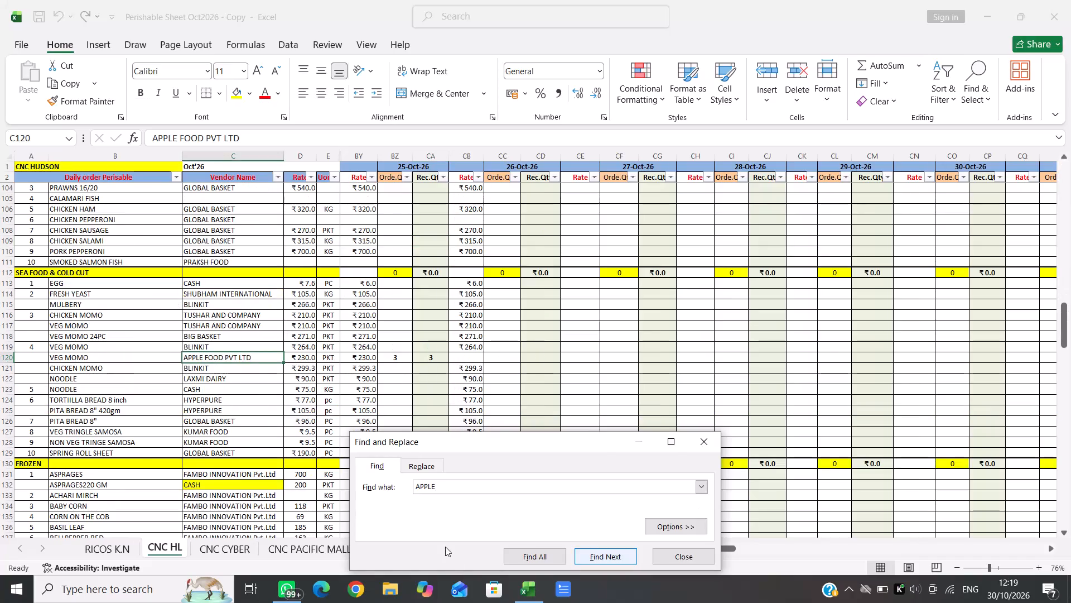
Find the APPLE item row under FRUITS and go to its 25-Oct-26 order quantity cell.
key(Return)
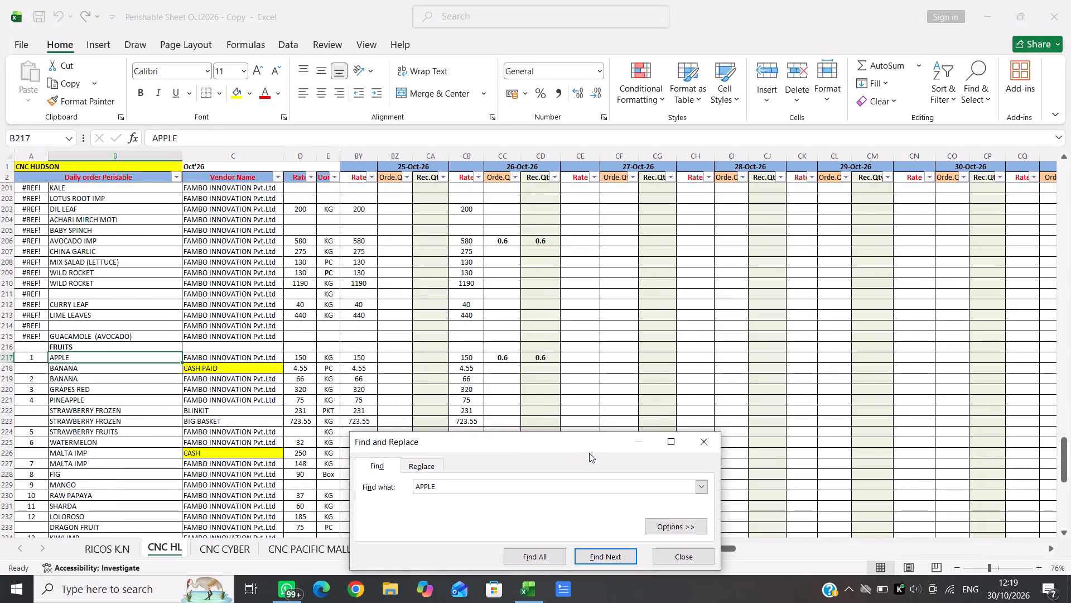
click(709, 441)
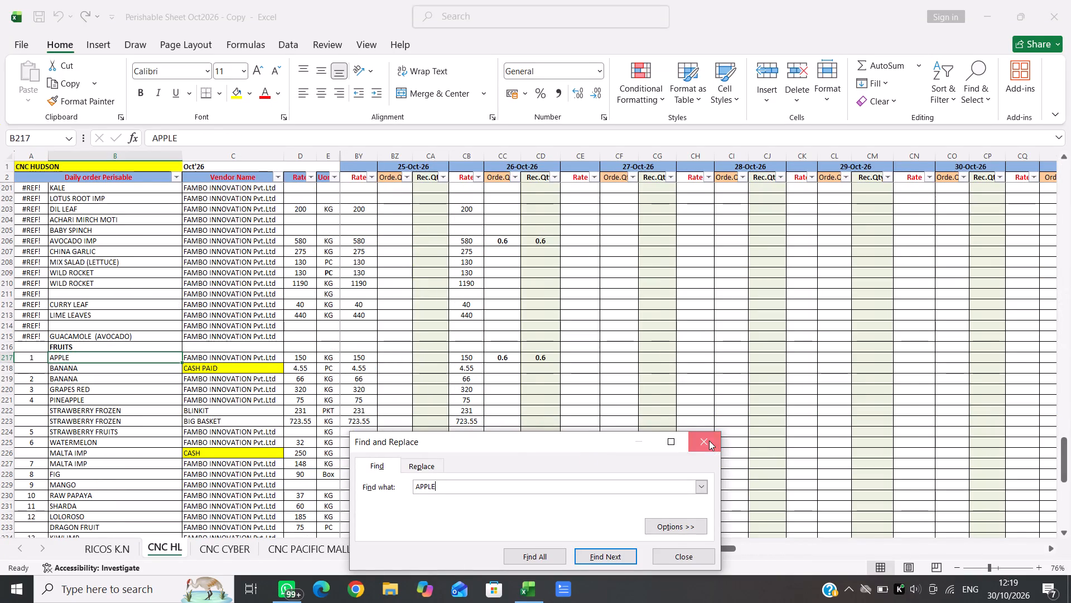
key(Right)
key(Right)
key(Right)
key(Right)
key(Right)
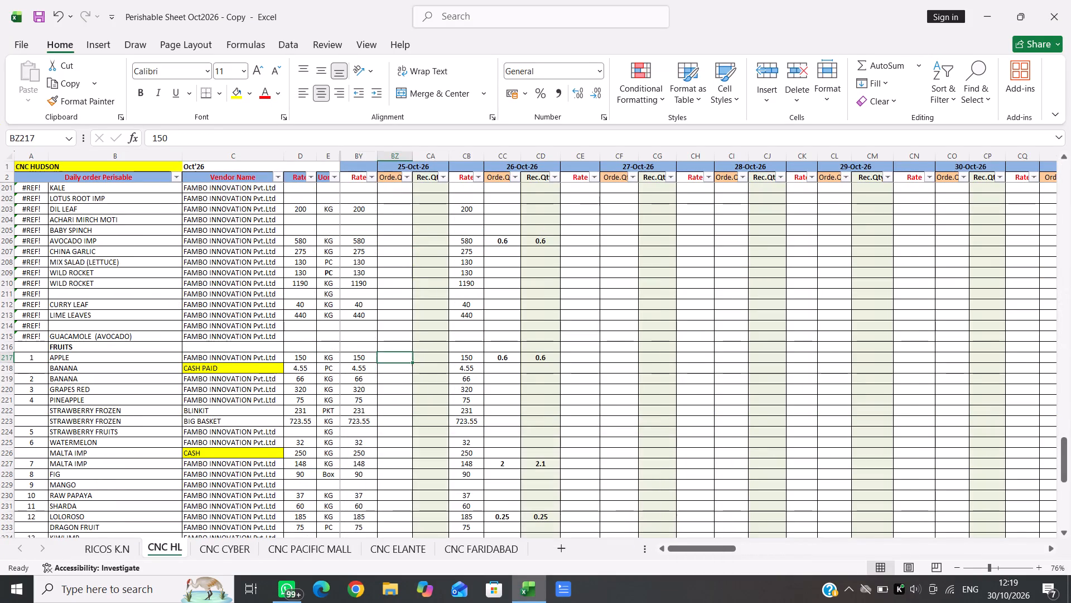
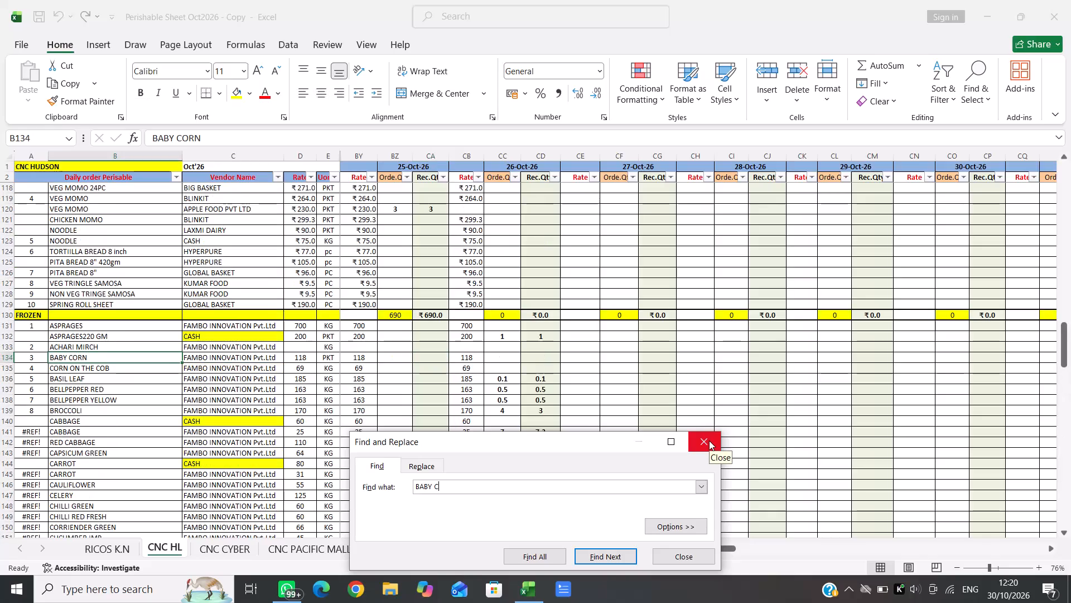
Enter 0.2 as the 25-Oct-26 order quantity in the BABY CORN row.
click(709, 441)
key(Right)
key(Right)
key(Right)
key(Right)
key(Right)
text(0.2)
key(Right)
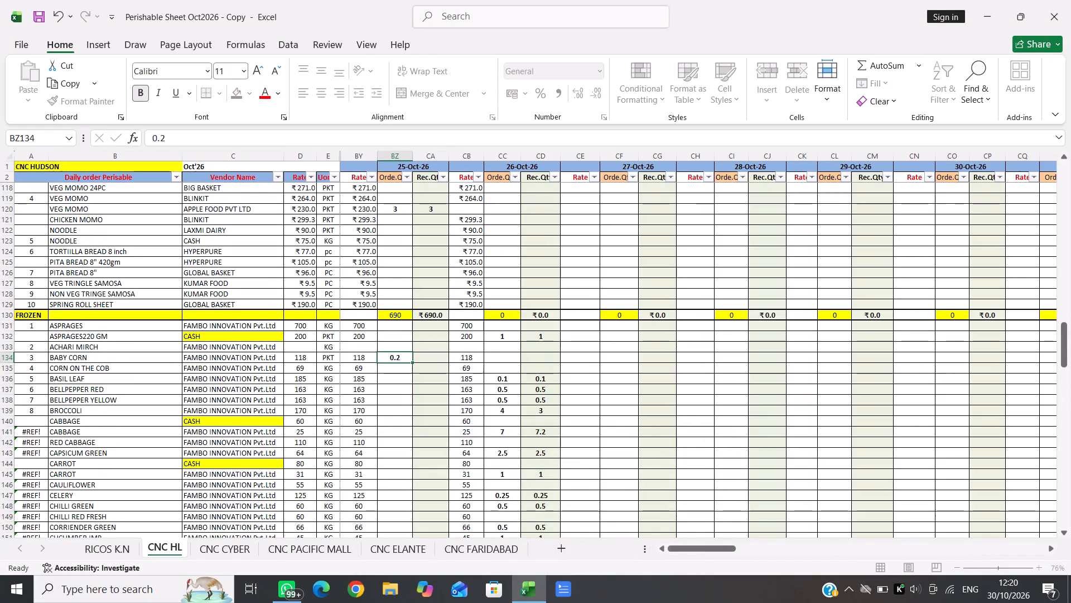
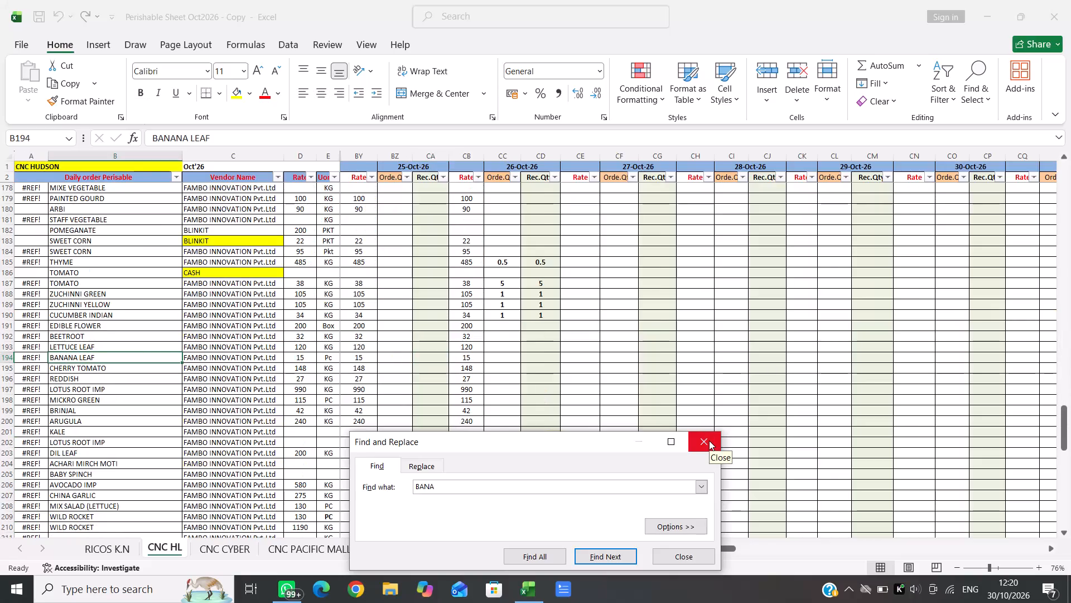
Search for BANA to find the fruit BANANA rows and select the FAMBO INNOVATION row's 25-Oct-26 order quantity cell.
click(709, 441)
key(ctrl+f)
key(Return)
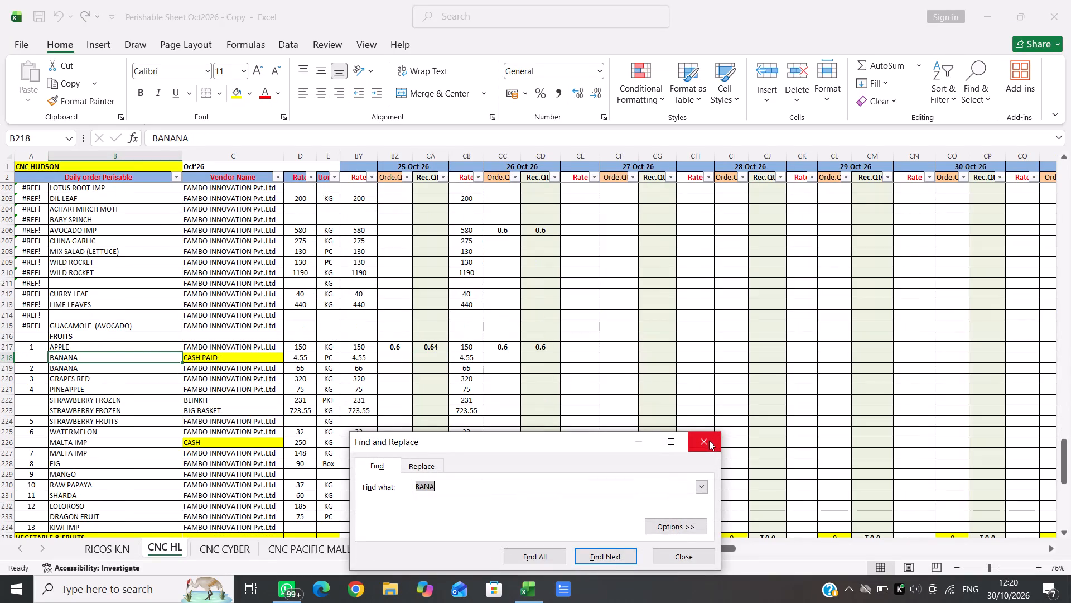
click(709, 441)
key(Down)
key(Right)
key(Right)
key(Right)
key(Right)
key(Right)
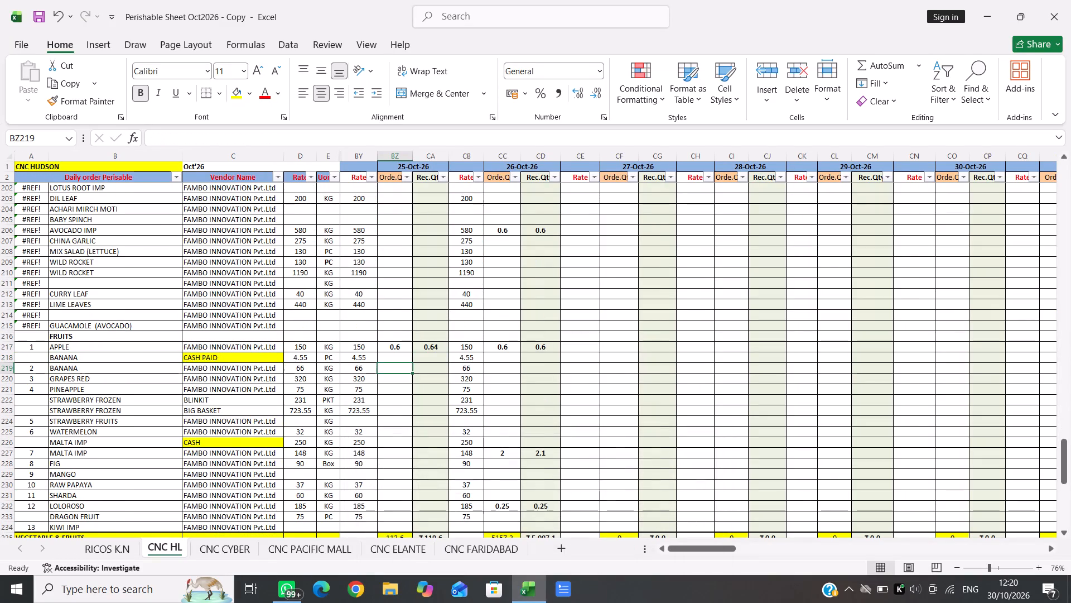
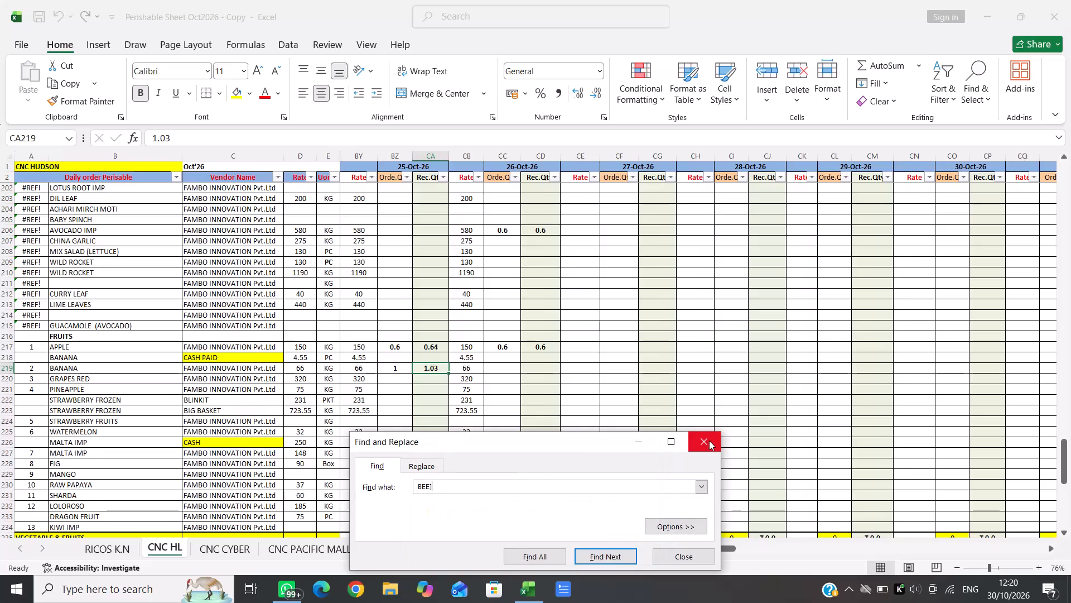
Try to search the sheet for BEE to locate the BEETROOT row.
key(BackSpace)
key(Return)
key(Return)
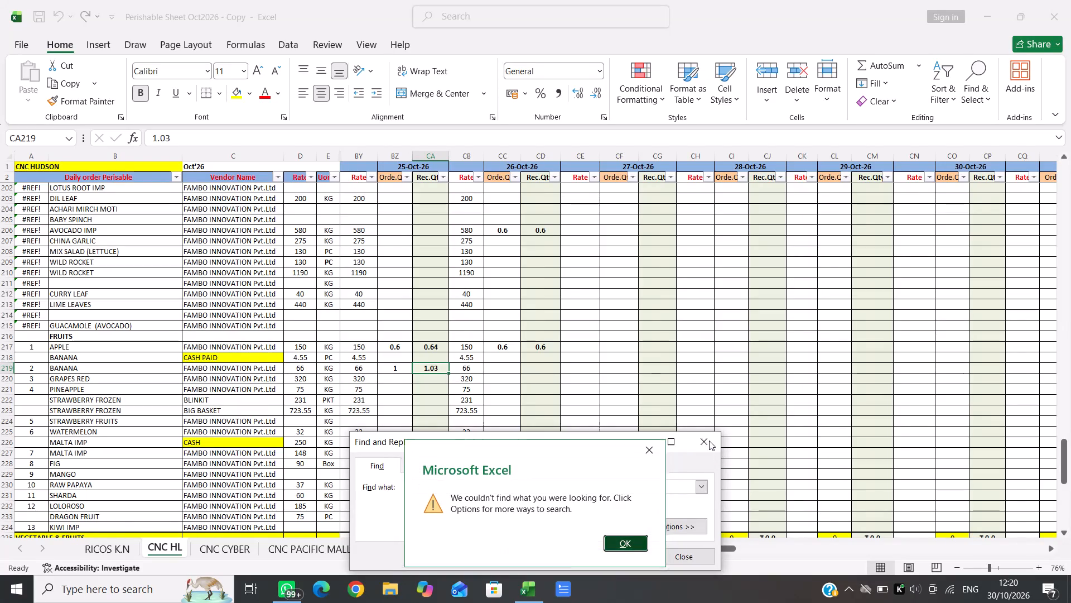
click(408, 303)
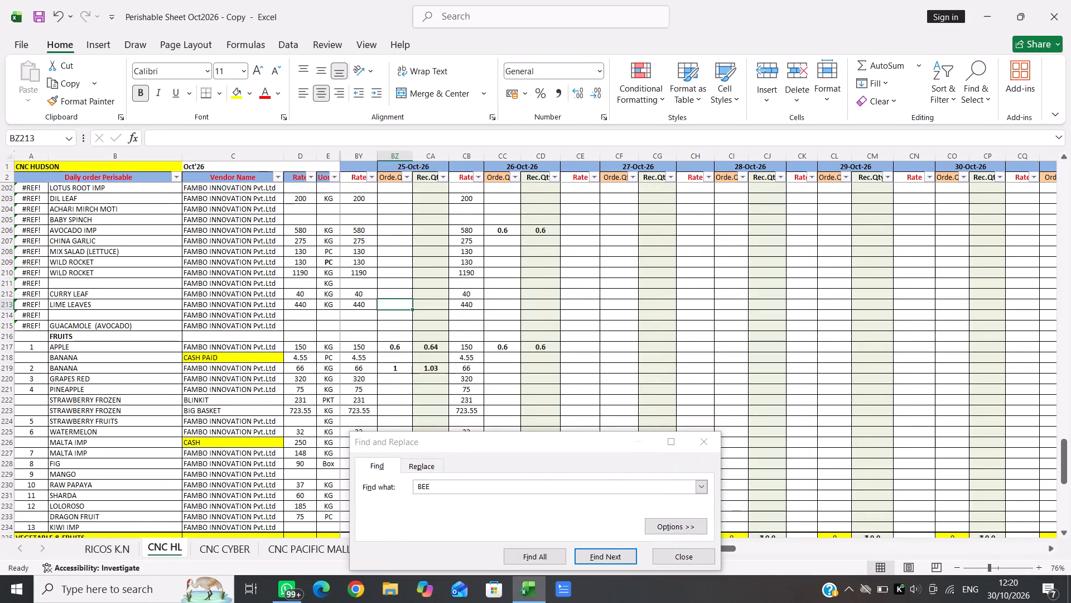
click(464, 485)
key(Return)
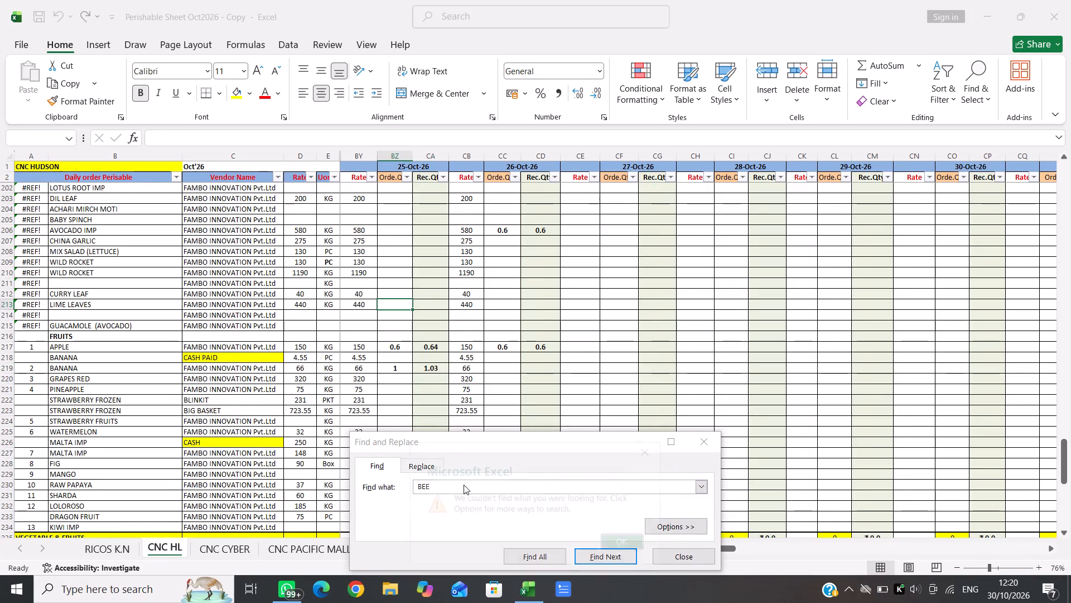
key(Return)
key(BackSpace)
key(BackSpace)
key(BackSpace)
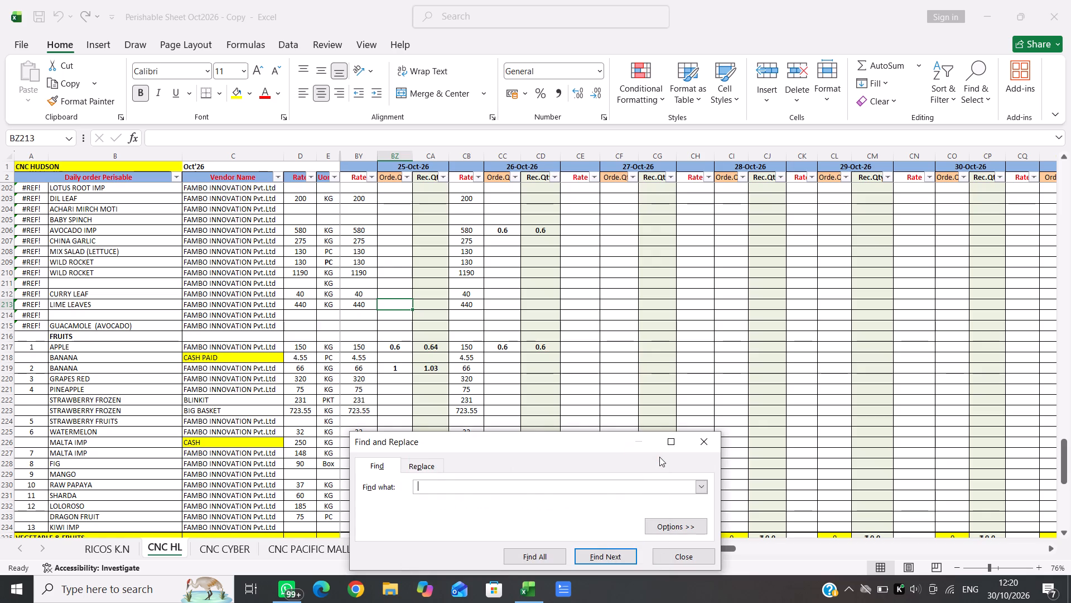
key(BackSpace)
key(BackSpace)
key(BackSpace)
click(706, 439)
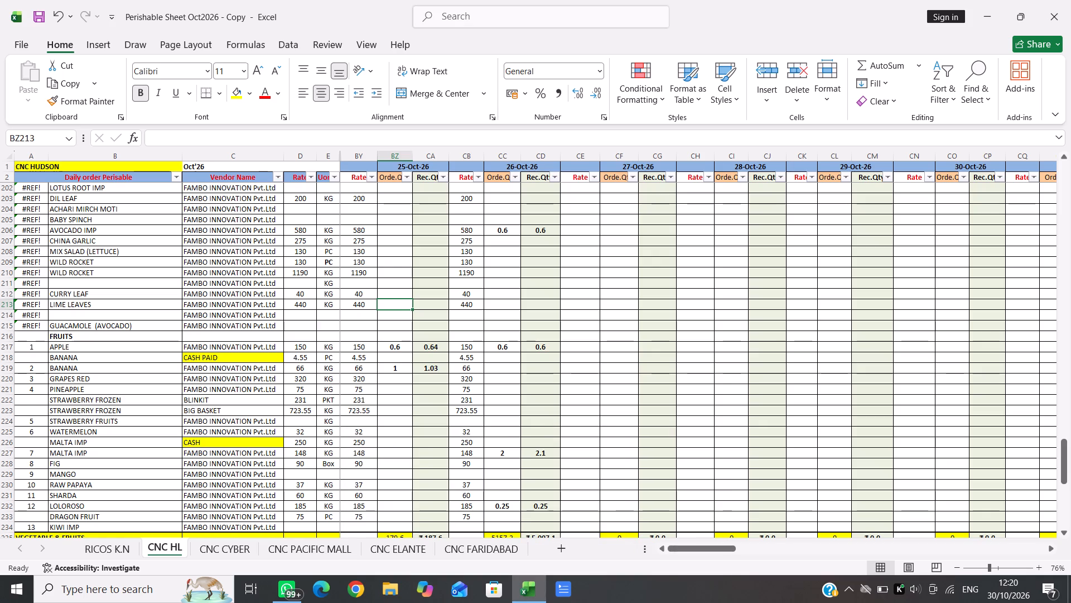
Search for BEE to find the BEETROOT row and enter 0.5 as its 25-Oct-26 order quantity.
click(404, 260)
key(ctrl+f)
key(BackSpace)
key(BackSpace)
key(BackSpace)
key(BackSpace)
text(BEE)
key(Return)
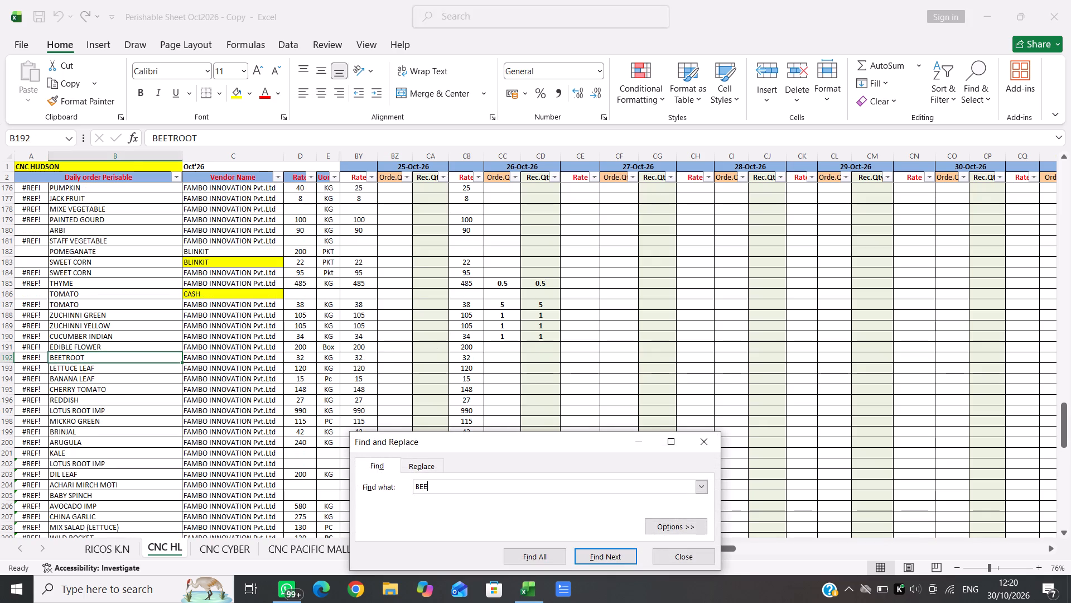
click(707, 439)
key(Right)
key(Right)
key(Right)
key(Right)
key(Right)
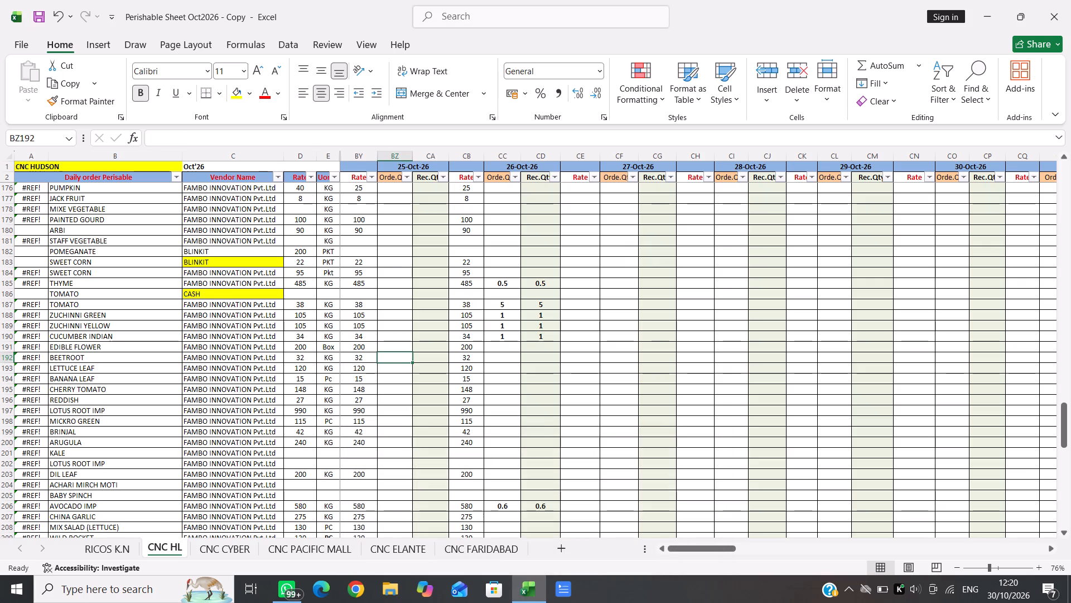
text(0.2)
key(BackSpace)
key(5)
key(Right)
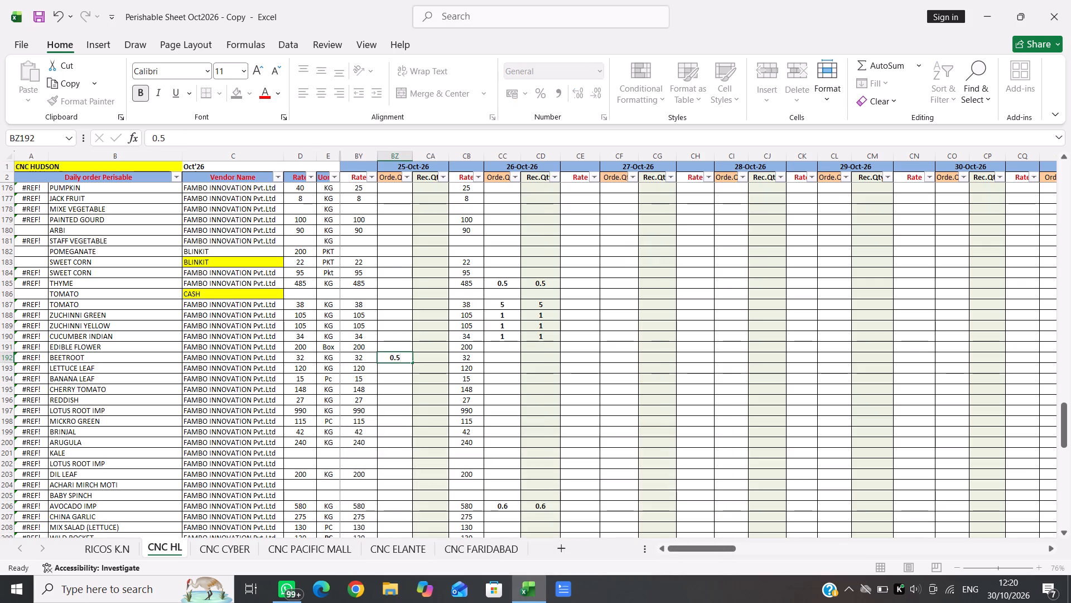
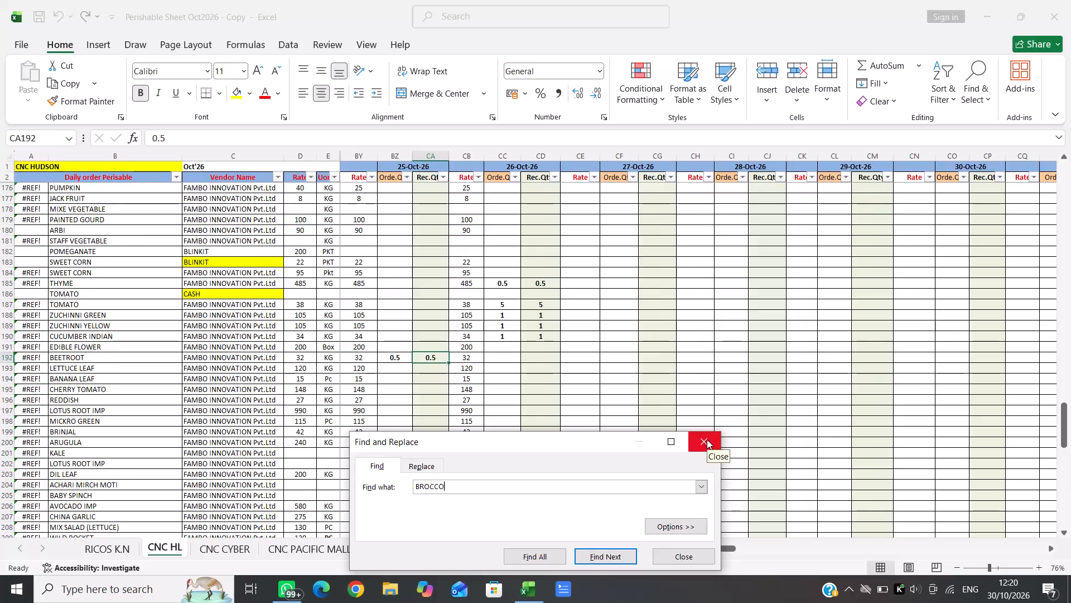
Search for BROCCO to find the BROCCOLI row and enter 2 as its 25-Oct-26 order quantity.
key(Return)
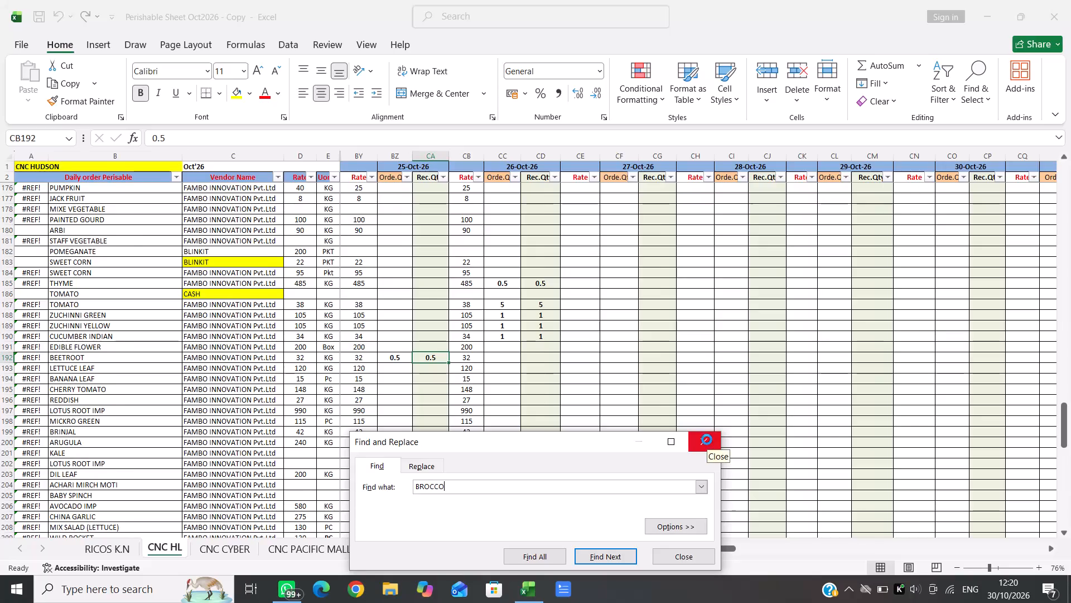
click(707, 439)
key(Right)
key(Right)
key(Right)
key(Right)
key(Right)
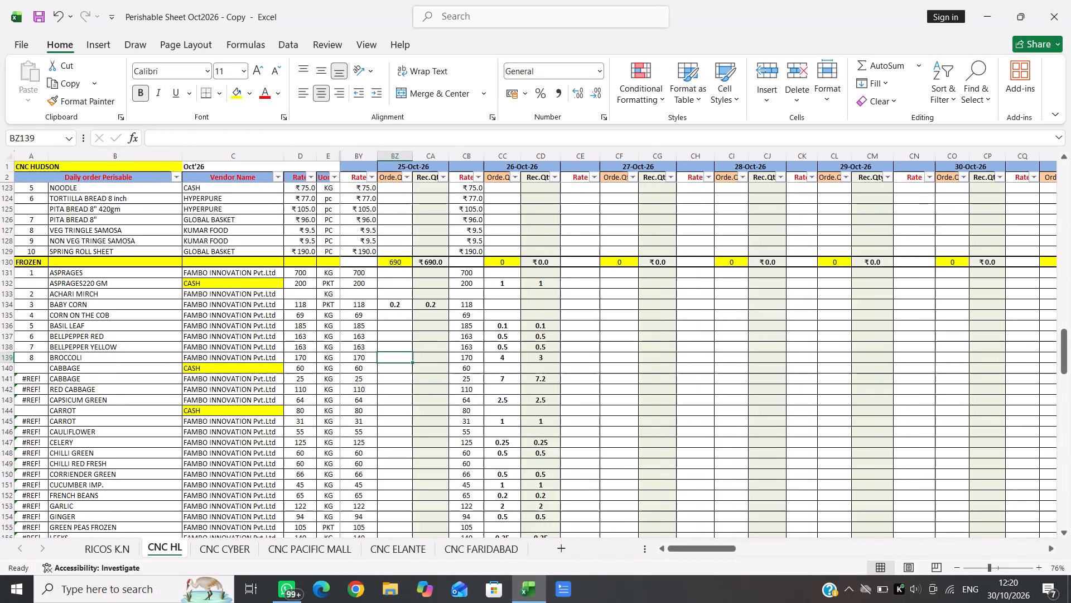
key(2)
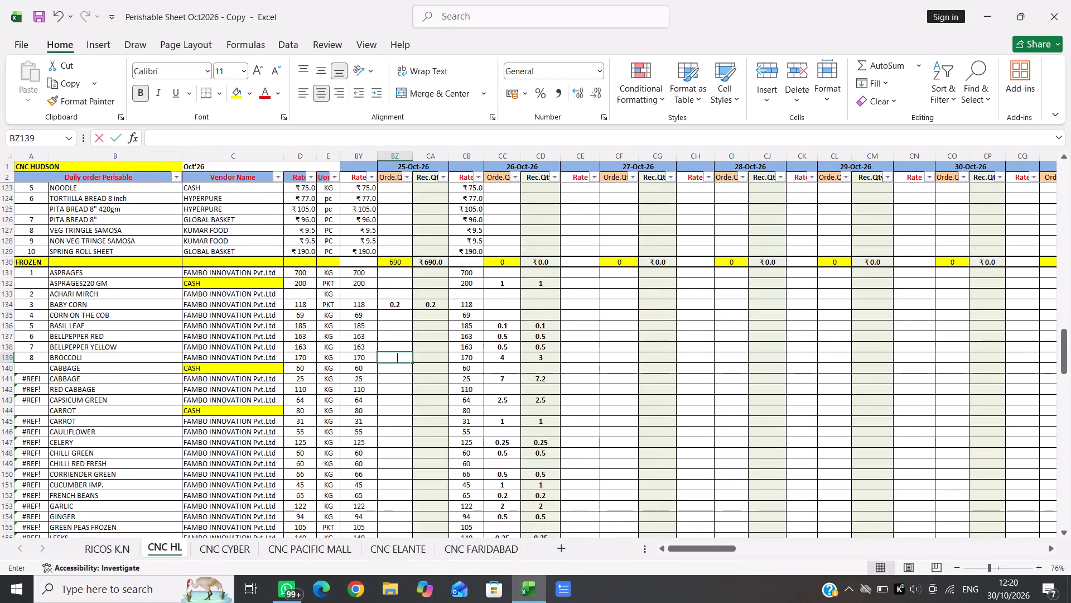
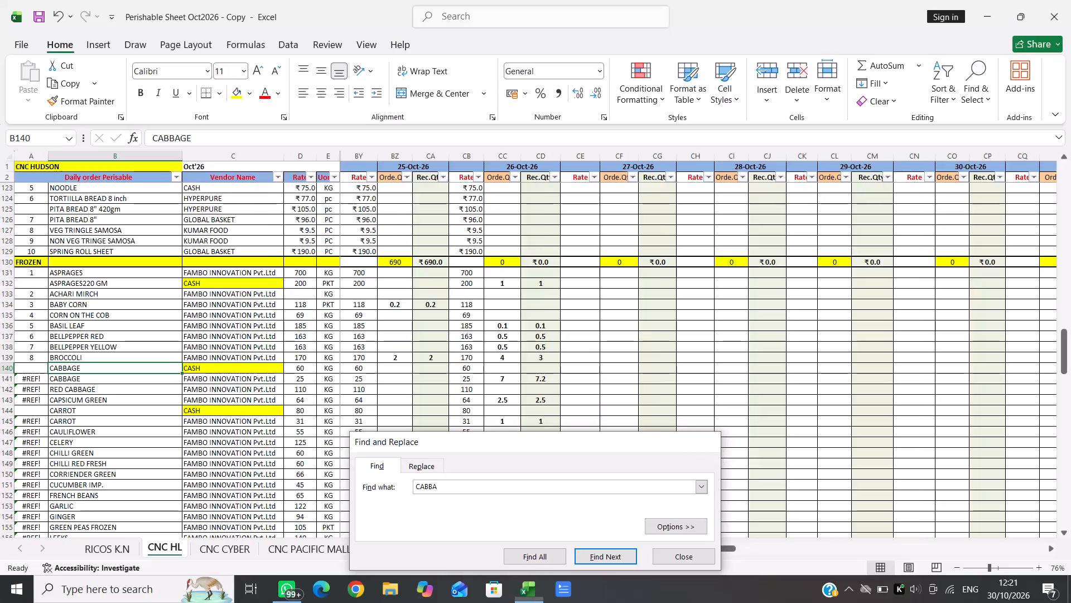
Enter 10 as the 25-Oct-26 order quantity for the FAMBO INNOVATION CABBAGE row.
key(Down)
key(Right)
key(Right)
key(Right)
key(Right)
key(Right)
text(10)
key(Right)
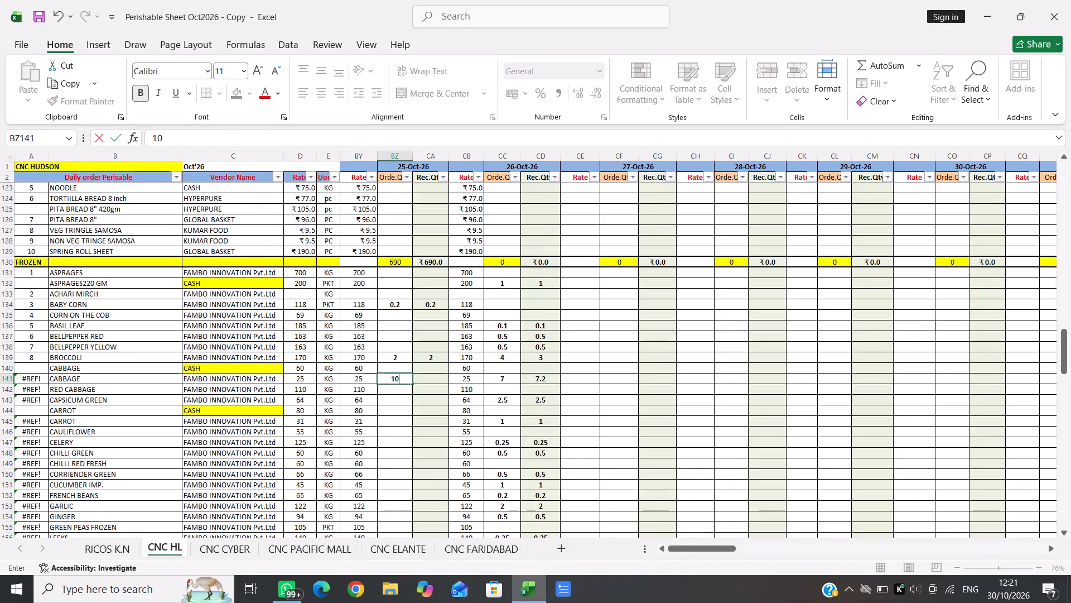
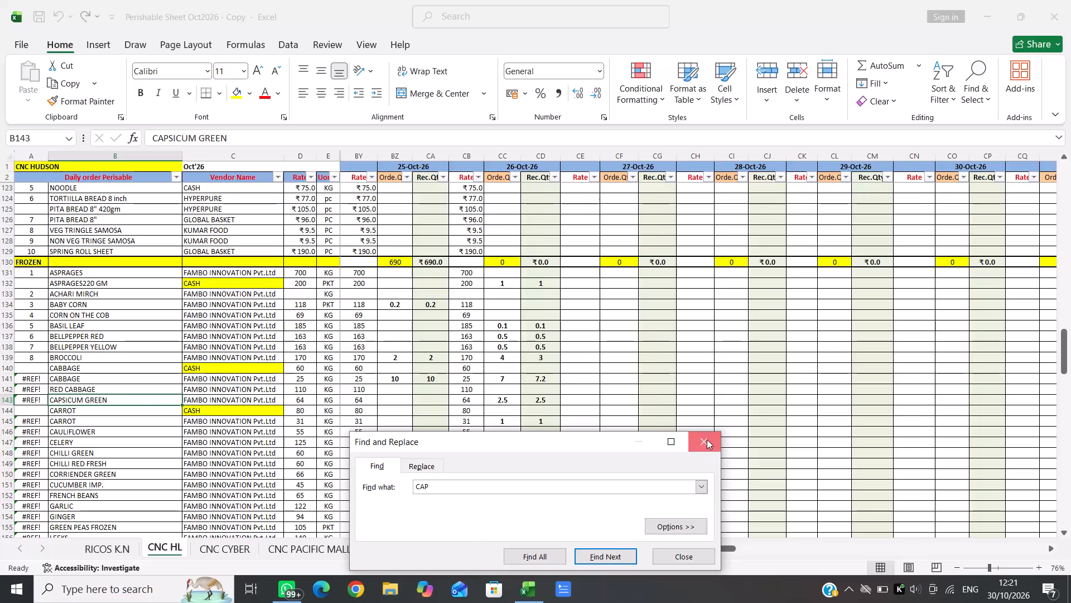
Enter 3 as the 25-Oct-26 order quantity for the FAMBO INNOVATION CAPSICUM GREEN row.
key(Right)
key(Right)
key(Right)
key(Right)
key(Right)
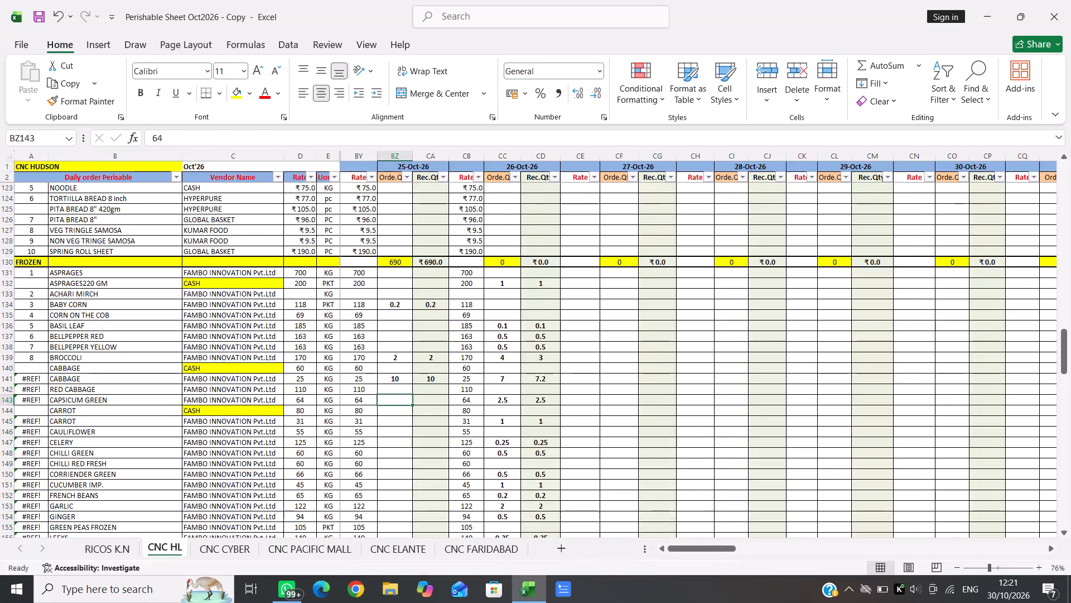
key(3)
key(Right)
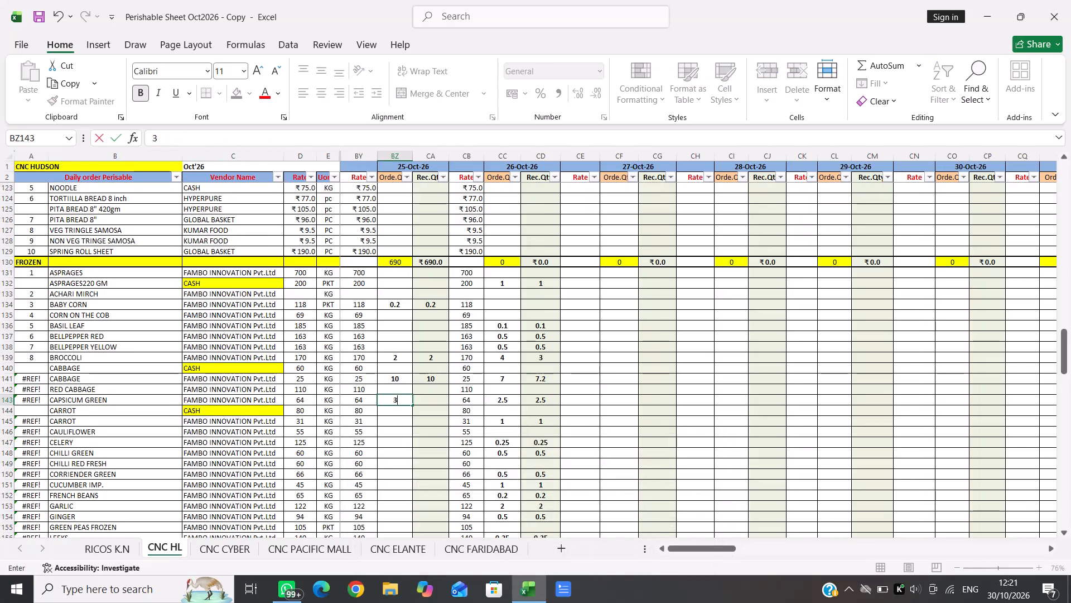
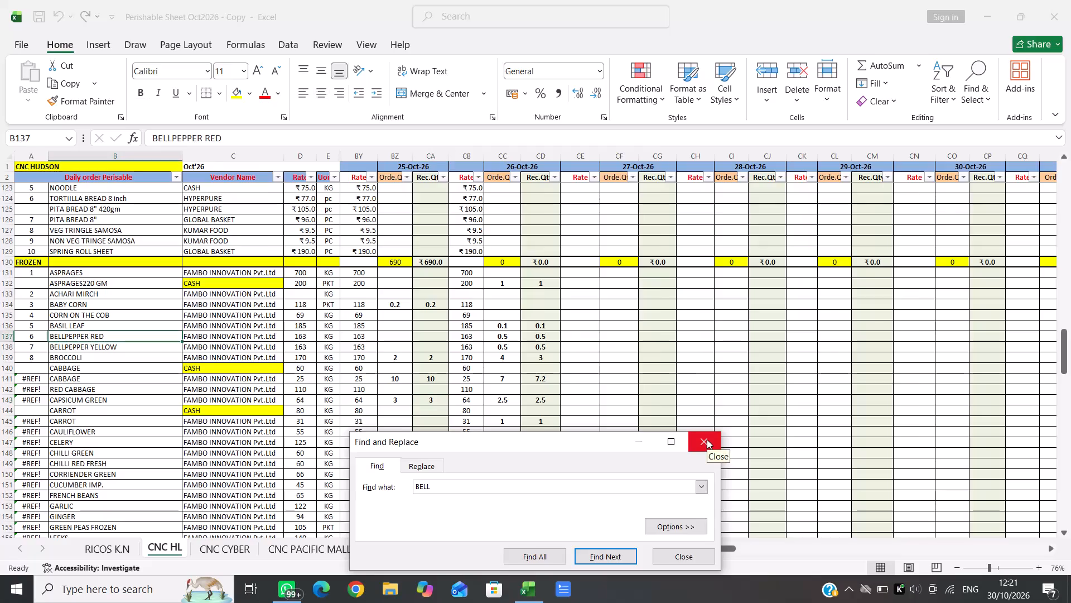
Finish the item search and select the 25-Oct-26 order quantity cell in the BELLPEPPER RED row.
click(707, 439)
key(Right)
key(Right)
key(Right)
key(Right)
key(Right)
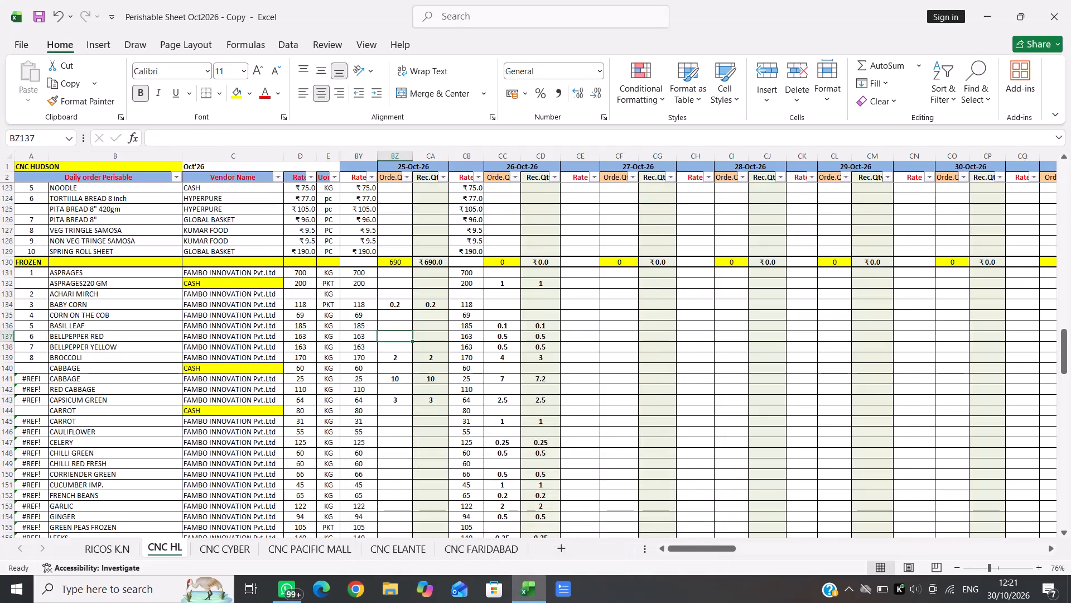
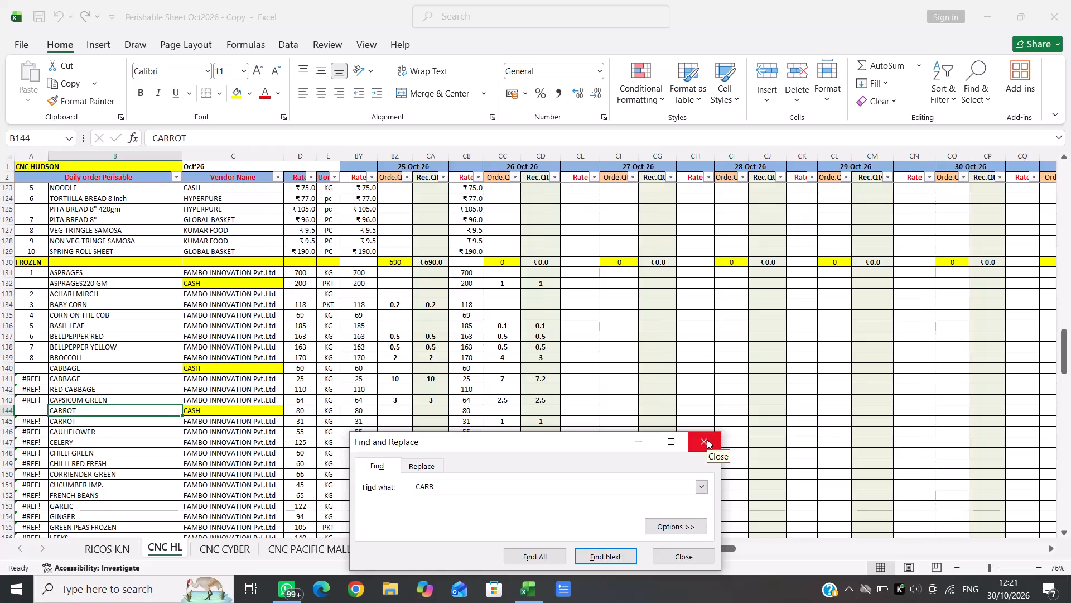
Enter 1.5 as the 25-Oct-26 order quantity for CARROT in the FAMBO INNOVATION Pvt.Ltd row.
click(707, 439)
key(Down)
key(Right)
key(Right)
key(Right)
key(Right)
key(Right)
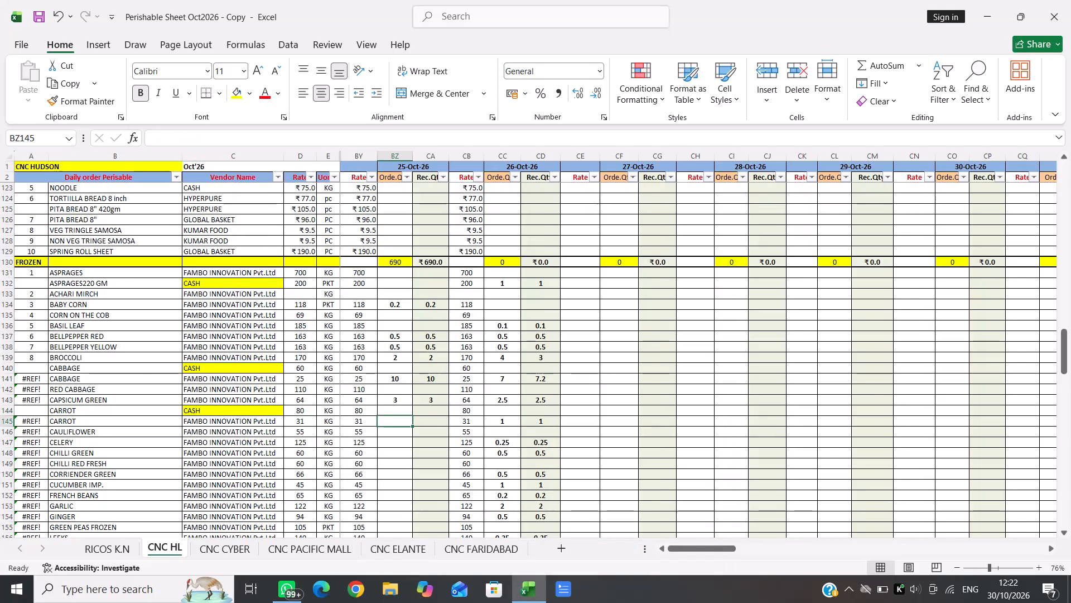
text(1.5)
key(Right)
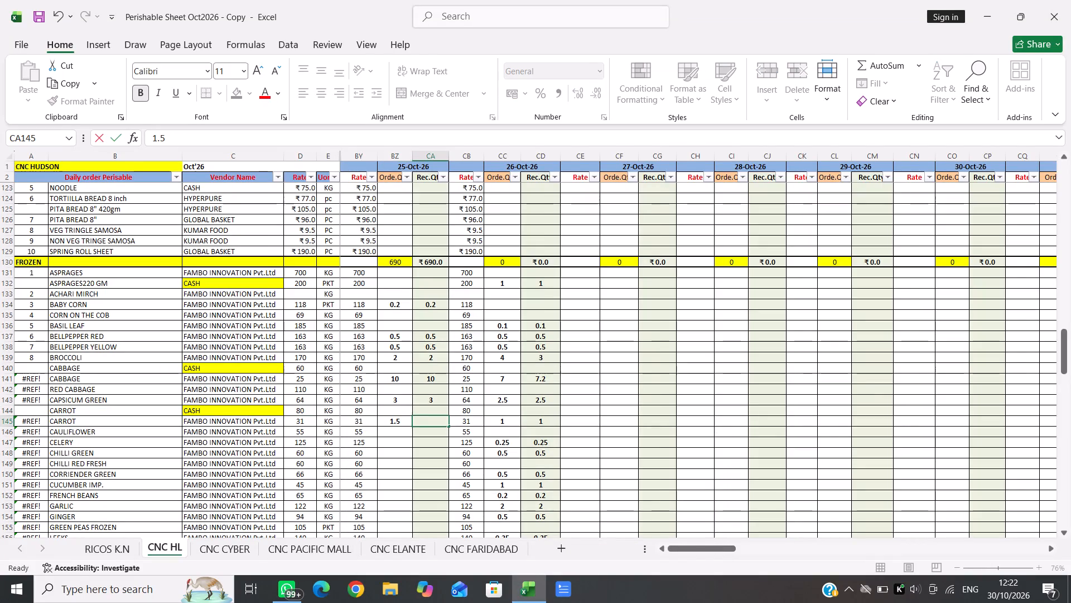
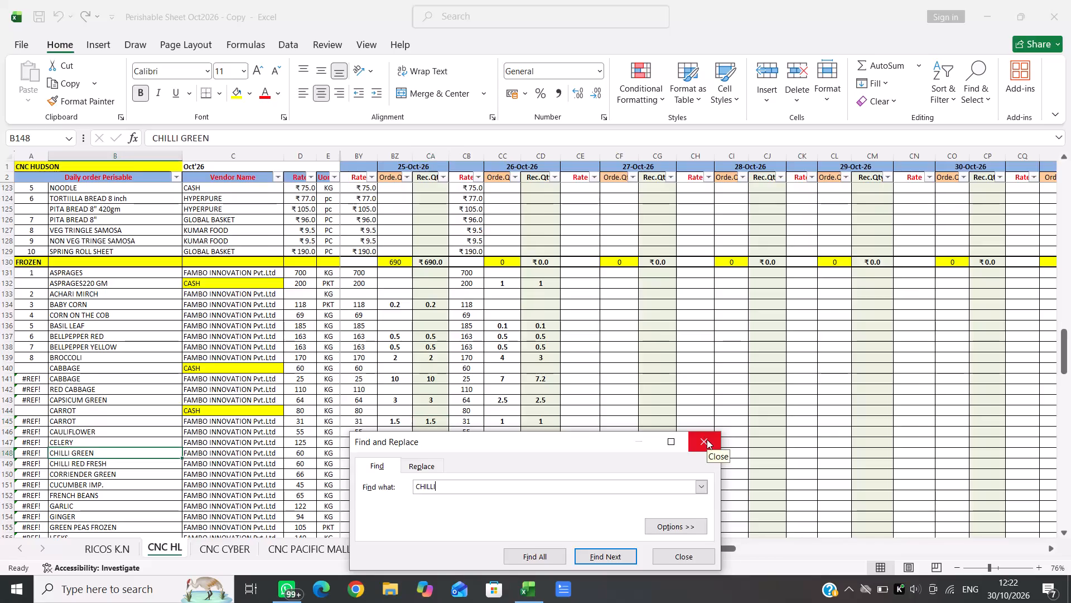
Enter 0.5 as the 25-Oct-26 order quantity for CHILLI GREEN in the FAMBO INNOVATION Pvt.Ltd row.
click(707, 439)
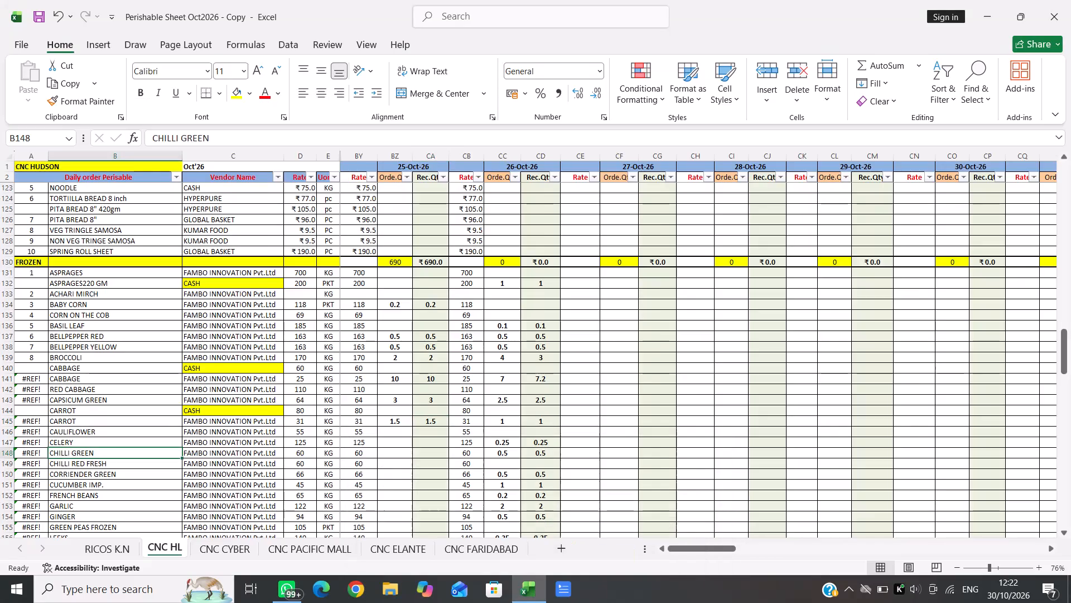
key(Right)
key(Right)
key(Right)
key(Right)
key(Right)
text(0.5)
key(Right)
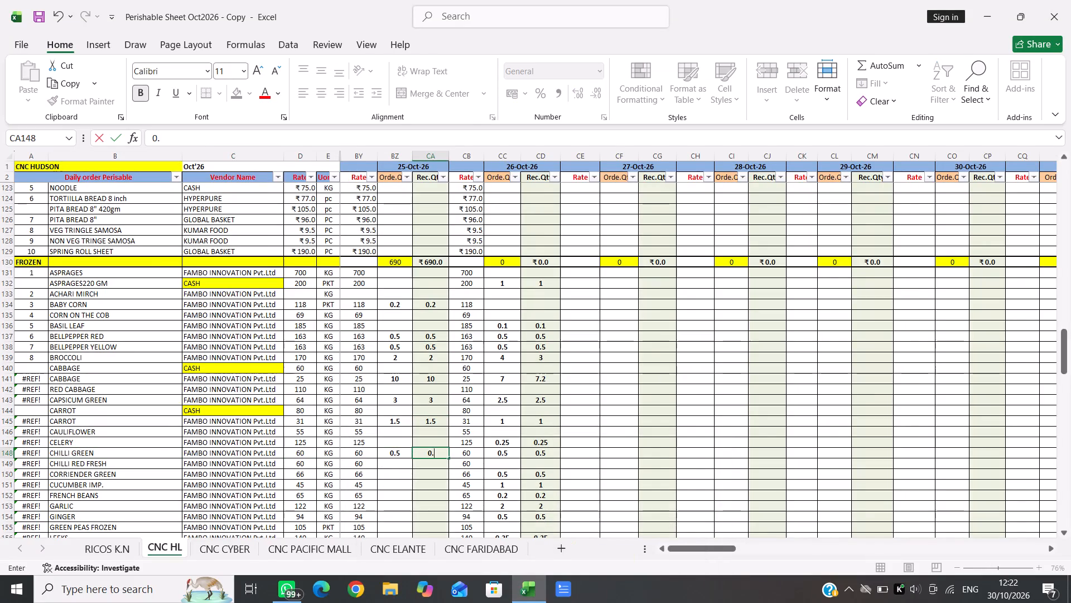
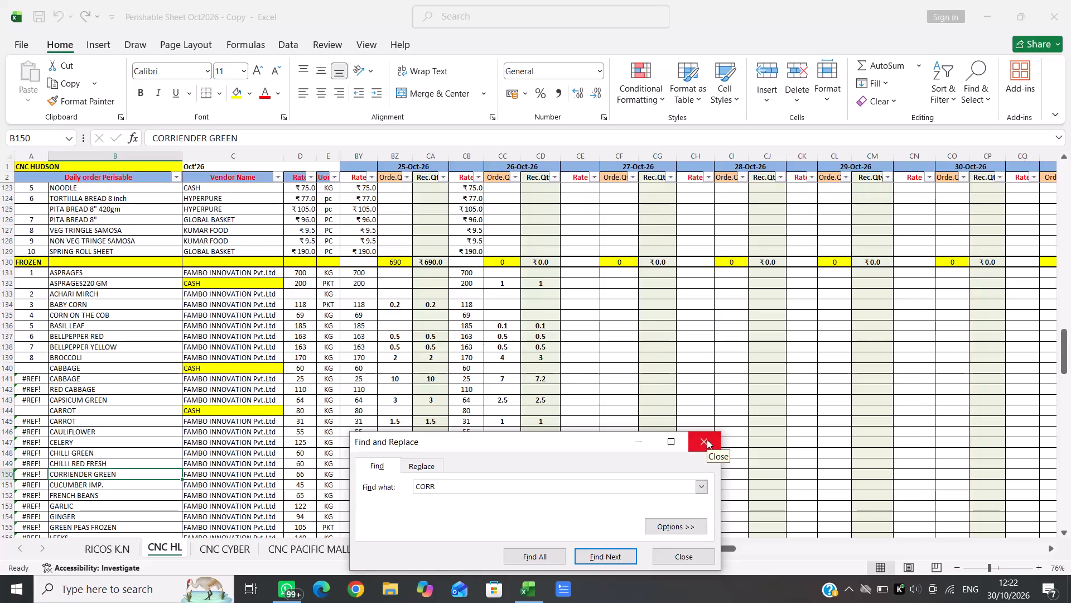
Enter 2.5 as the 25-Oct-26 order quantity for CORRIENDER GREEN in the FAMBO INNOVATION Pvt.Ltd row.
click(707, 439)
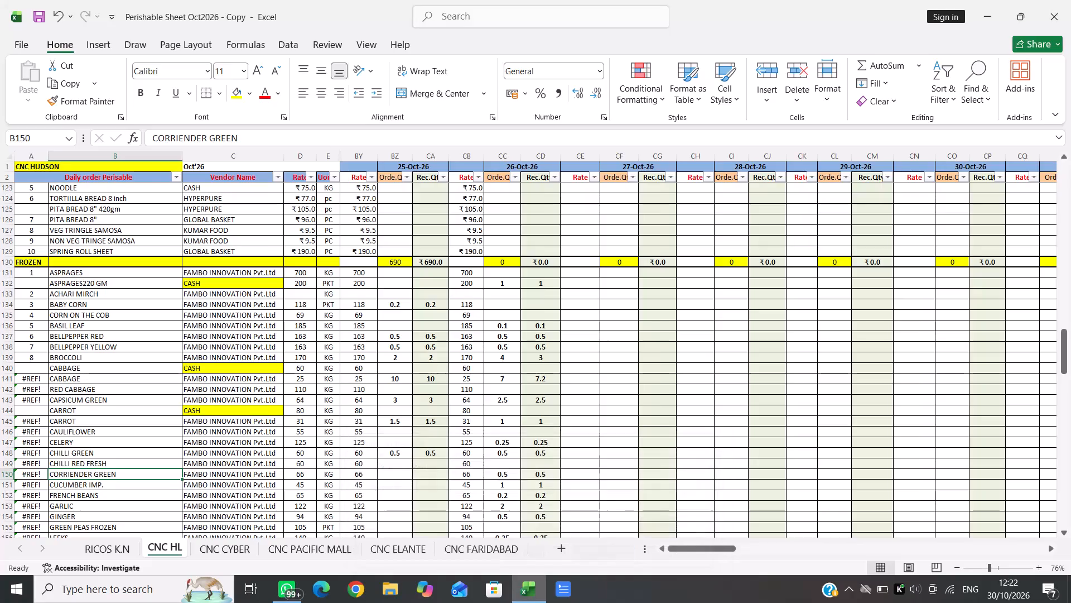
key(Right)
key(Right)
key(Right)
key(Right)
key(Right)
text(2.5)
key(Right)
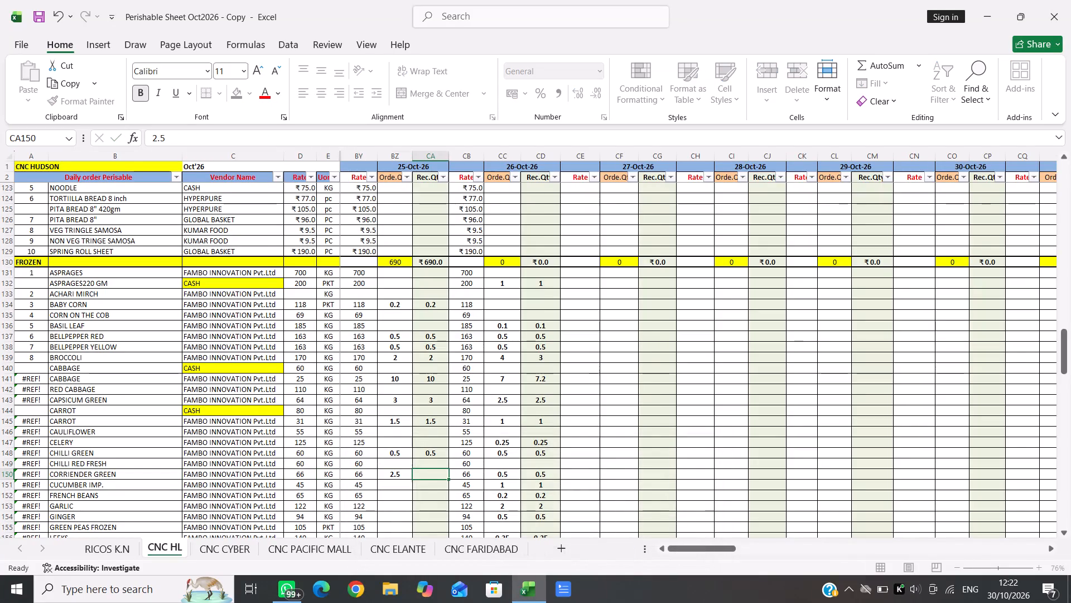
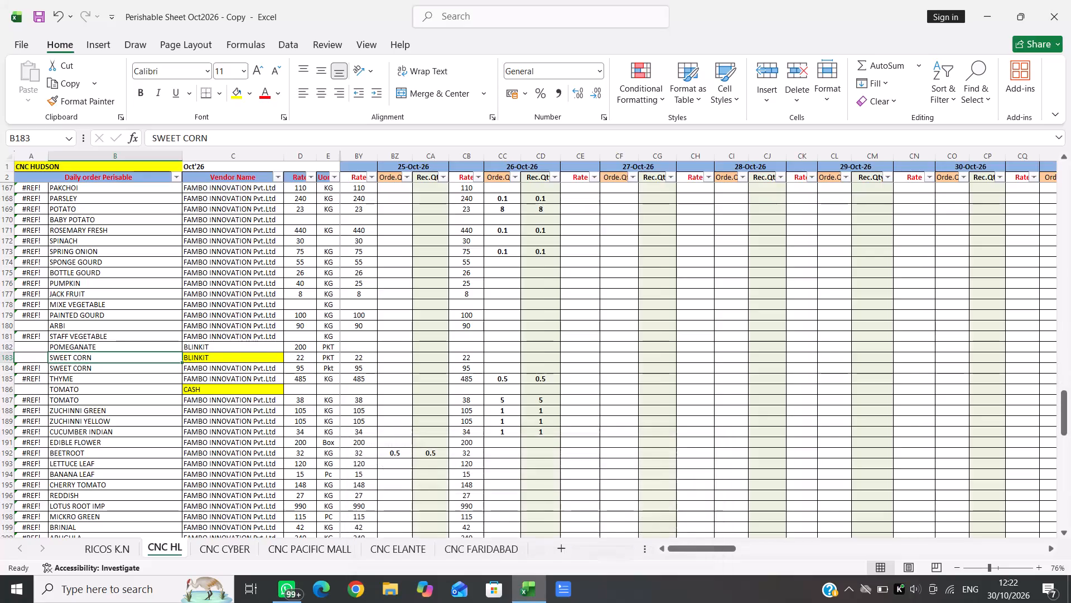
Enter 3 as the 25-Oct-26 order quantity for SWEET CORN in the FAMBO INNOVATION Pvt.Ltd row.
key(Right)
key(Right)
key(Right)
key(Down)
key(Right)
key(Right)
key(Right)
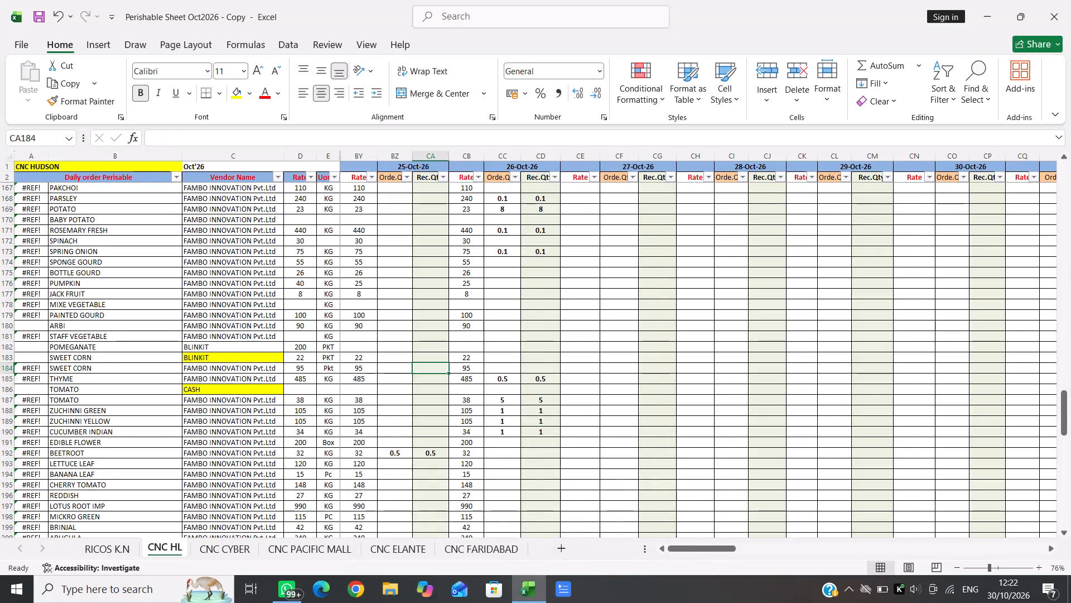
key(Left)
key(3)
key(Right)
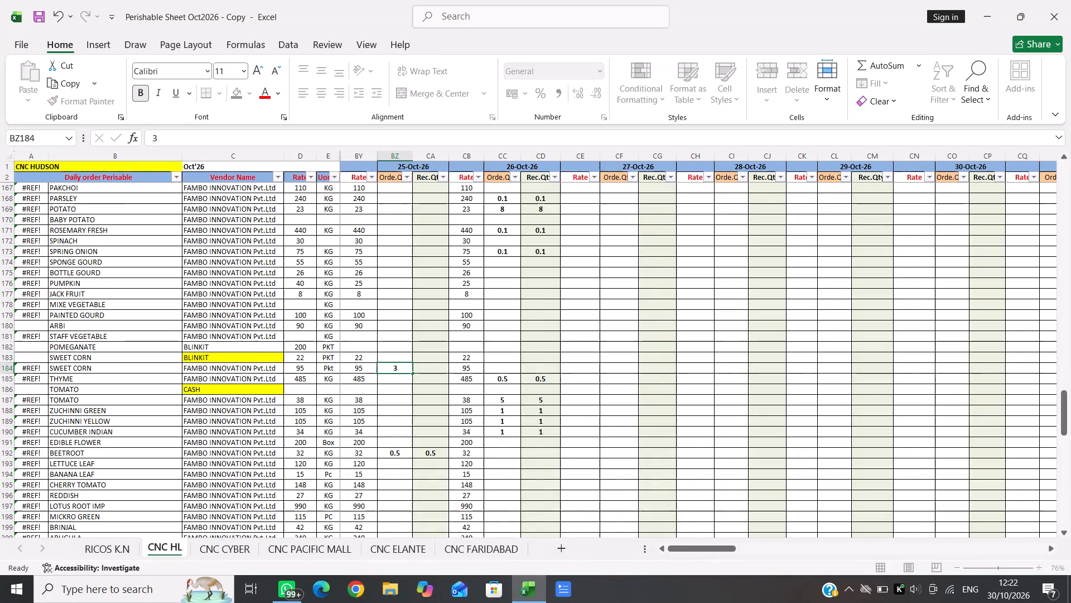
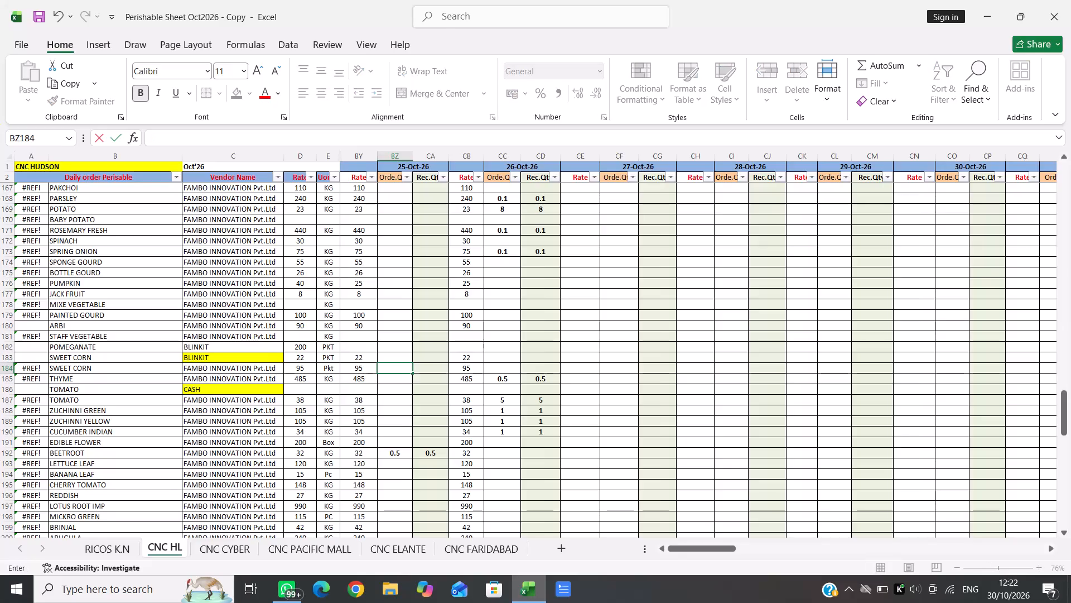
Clear the 25-Oct-26 order quantity entered for SWEET CORN in the FAMBO INNOVATION Pvt.Ltd row.
key(BackSpace)
key(BackSpace)
key(BackSpace)
key(BackSpace)
key(BackSpace)
key(BackSpace)
Search the sheet for COB and enter 3 as the 25-Oct-26 order quantity for CORN ON THE COB.
text(COB)
key(Return)
click(707, 439)
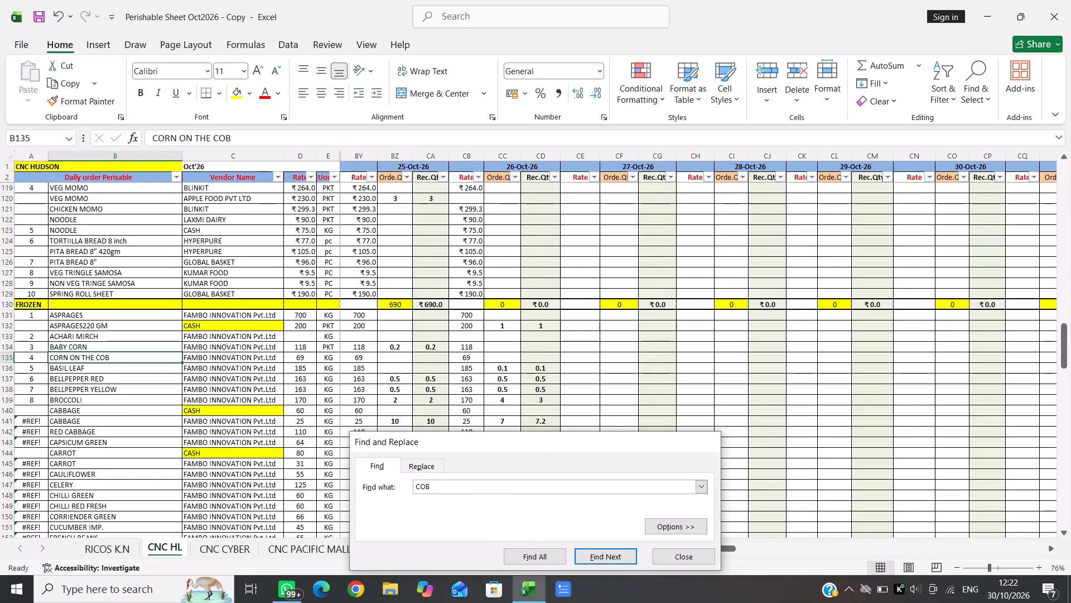
key(Right)
key(Right)
key(Right)
key(Right)
key(Right)
key(3)
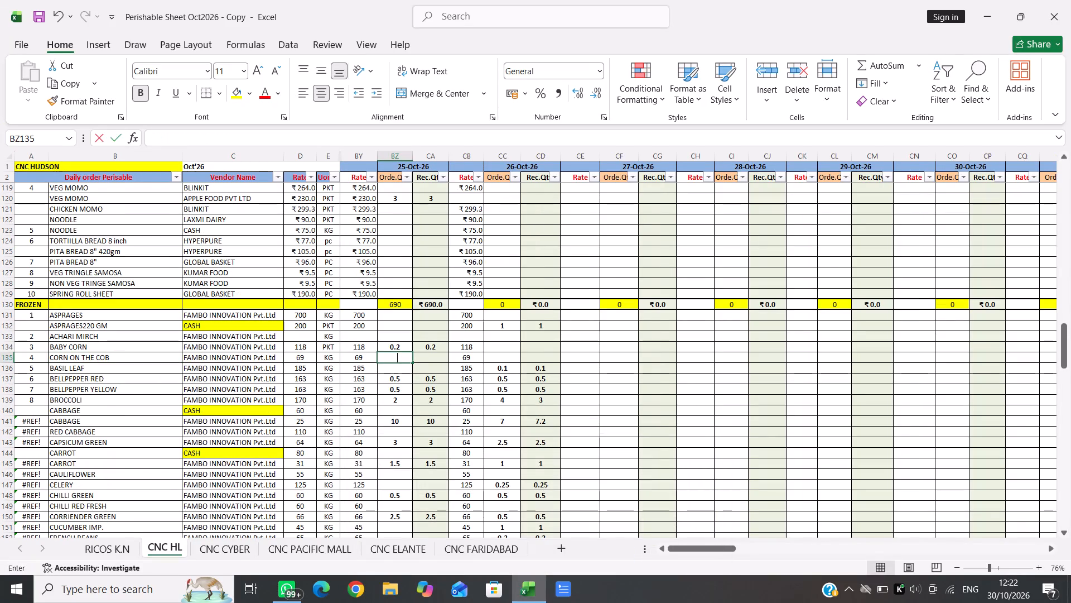
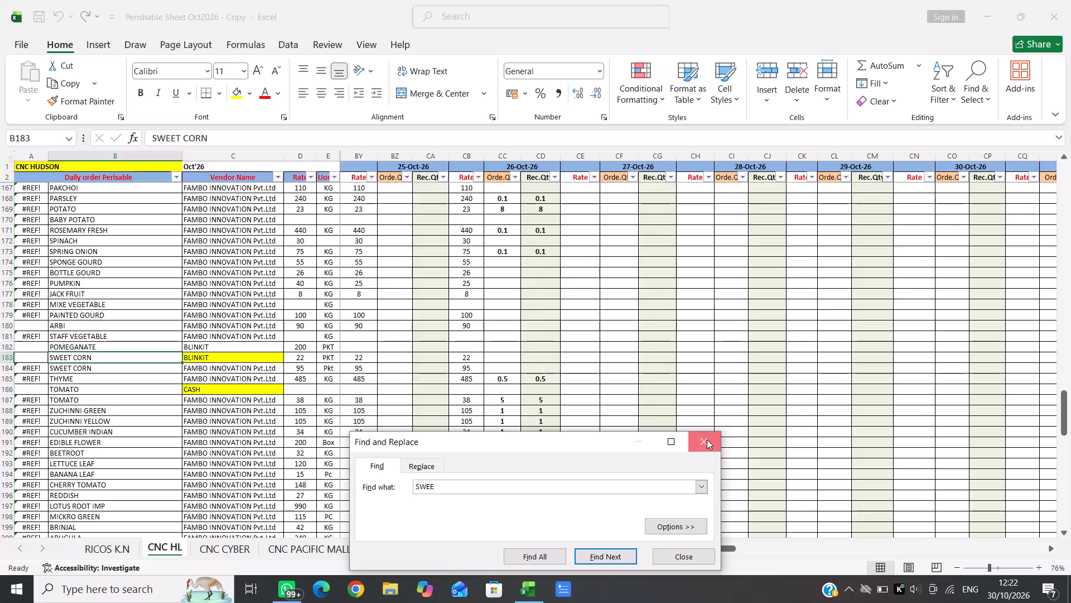
Enter 1 as the 25-Oct-26 order quantity for SWEET CORN in the FAMBO INNOVATION Pvt.Ltd row.
key(Down)
key(Right)
key(Right)
key(Right)
key(Right)
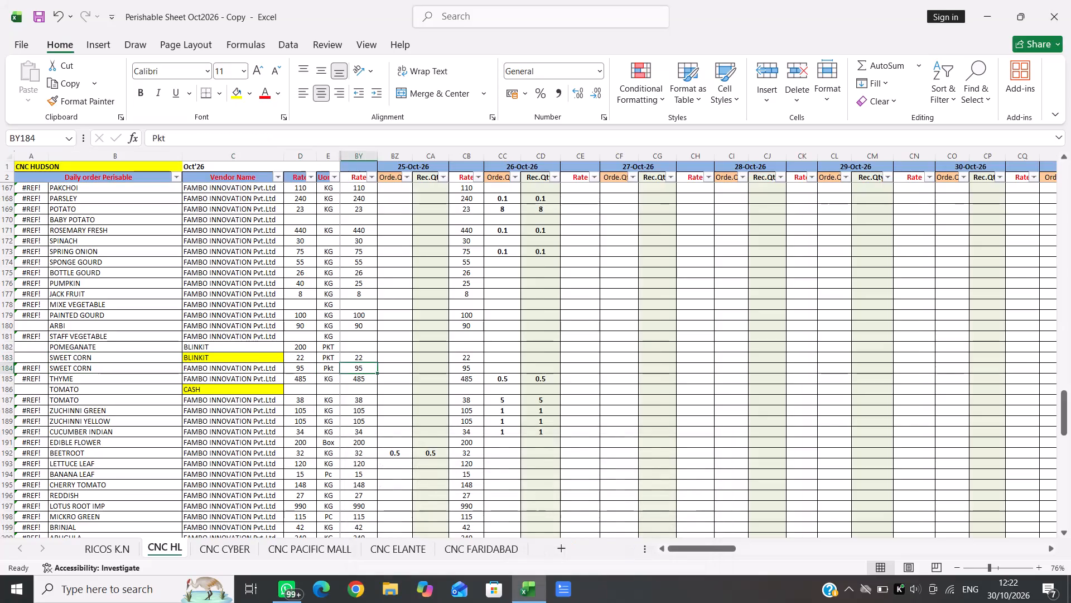
key(Right)
key(1)
key(Right)
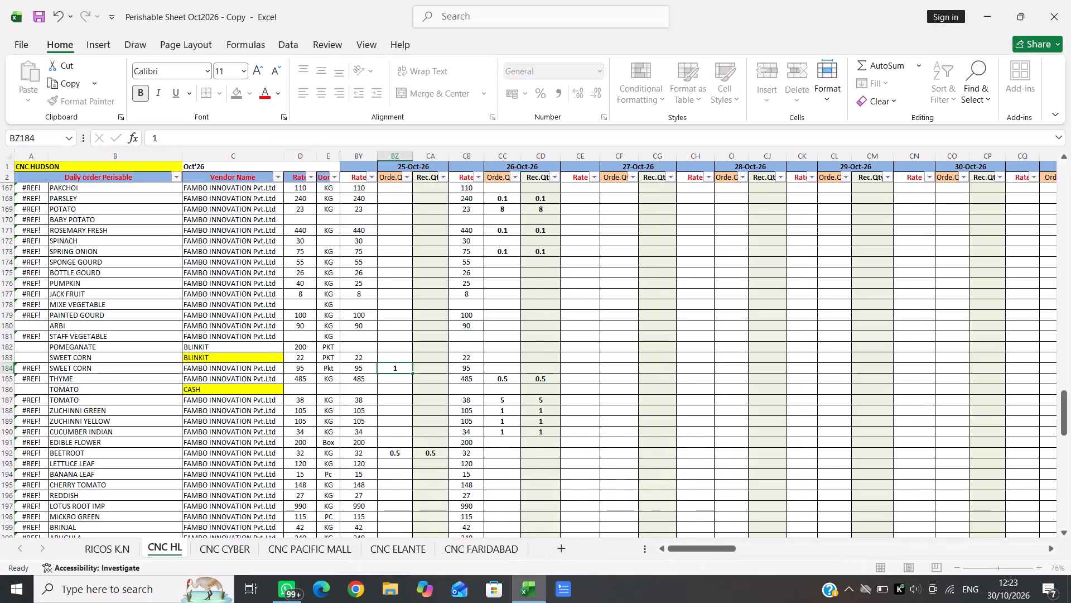
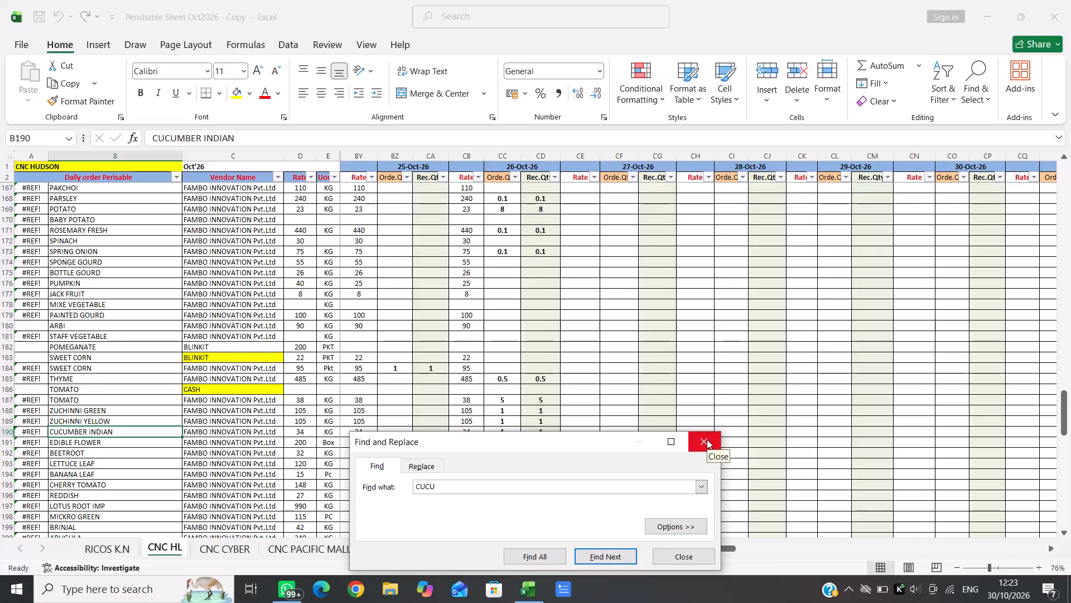
Find CUCUMBER IMP. in the FAMBO INNOVATION Pvt.Ltd rows and enter 1.5 as its 25-Oct-26 order quantity.
key(Return)
click(707, 439)
key(Right)
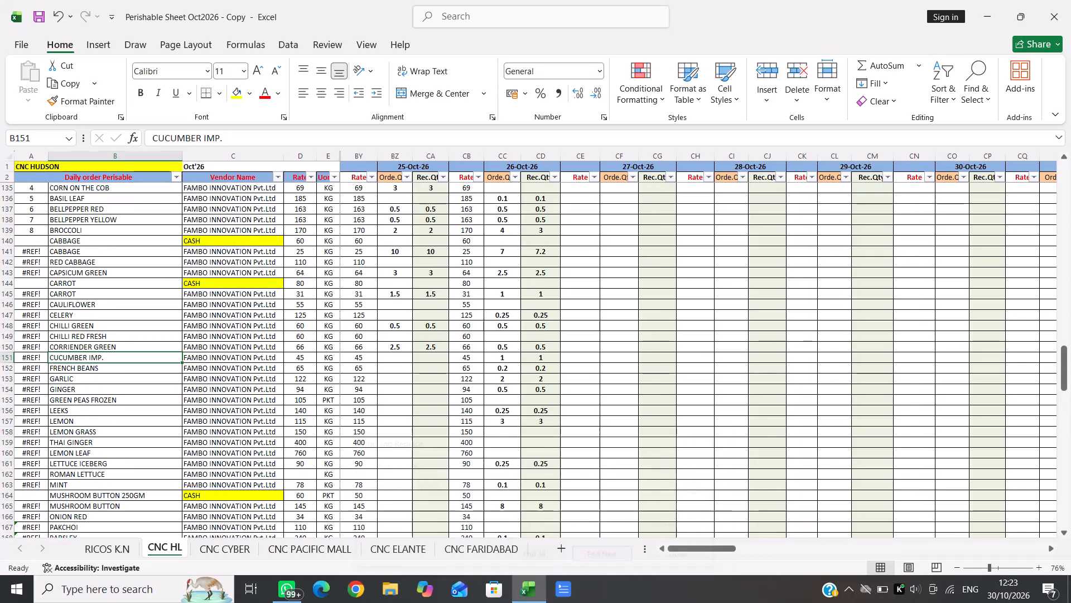
key(Right)
key(Right)
key(Right)
key(Right)
text(1.5)
key(Right)
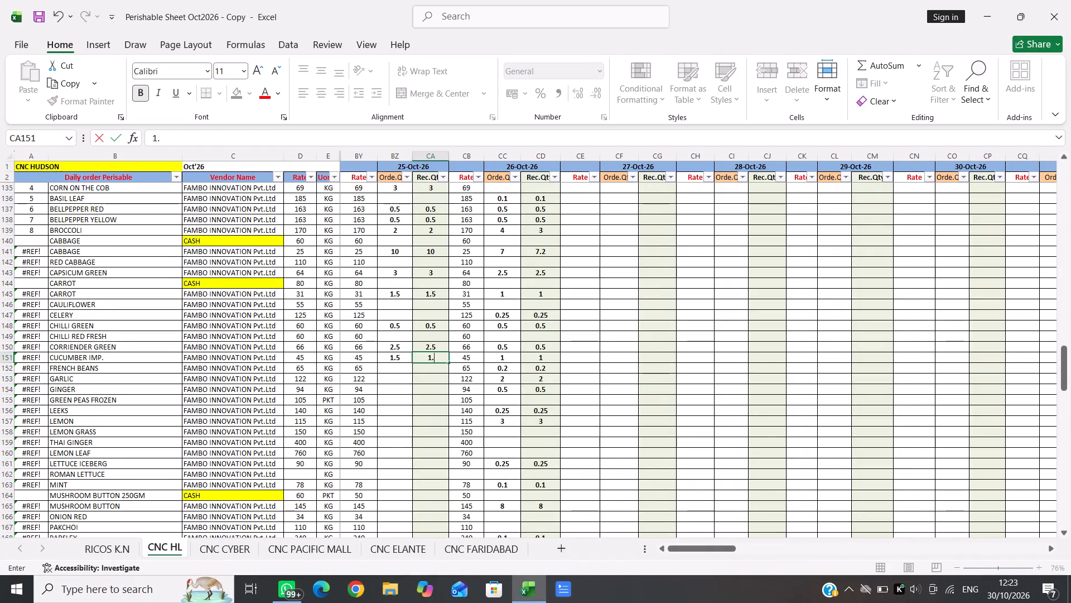
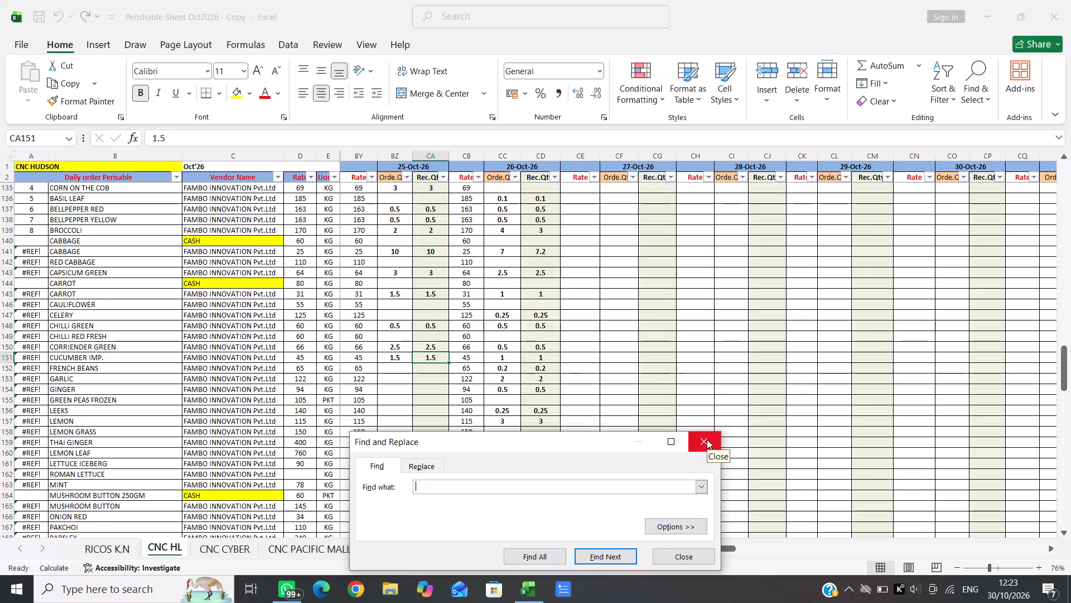
Find CUCUMBER INDIAN by searching for CUCU and enter 1 as its 25-Oct-26 order quantity.
key(BackSpace)
key(BackSpace)
text(CUCU)
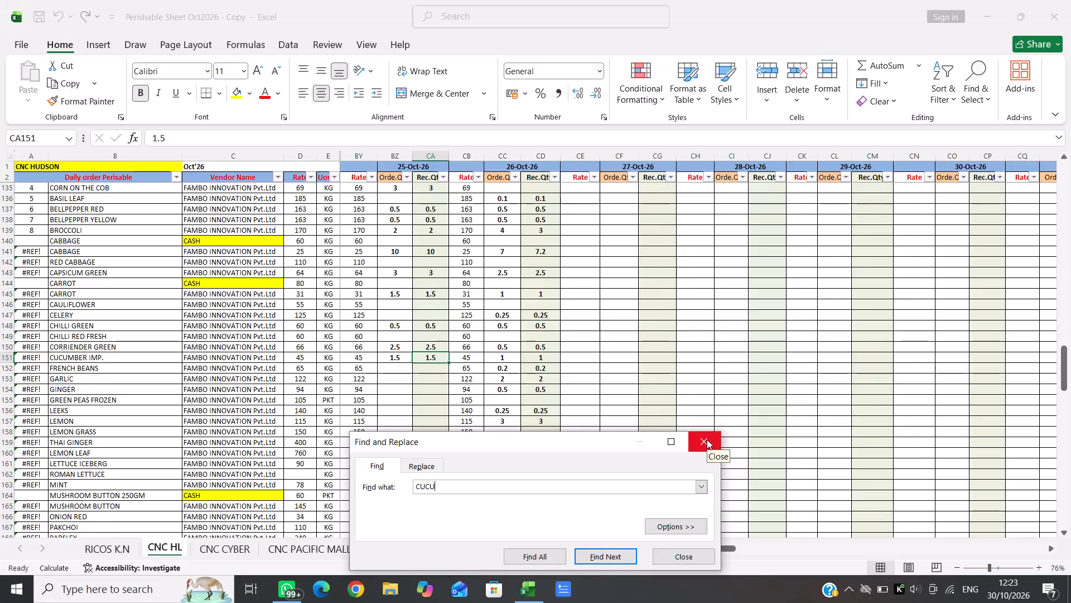
key(Return)
click(707, 439)
key(Right)
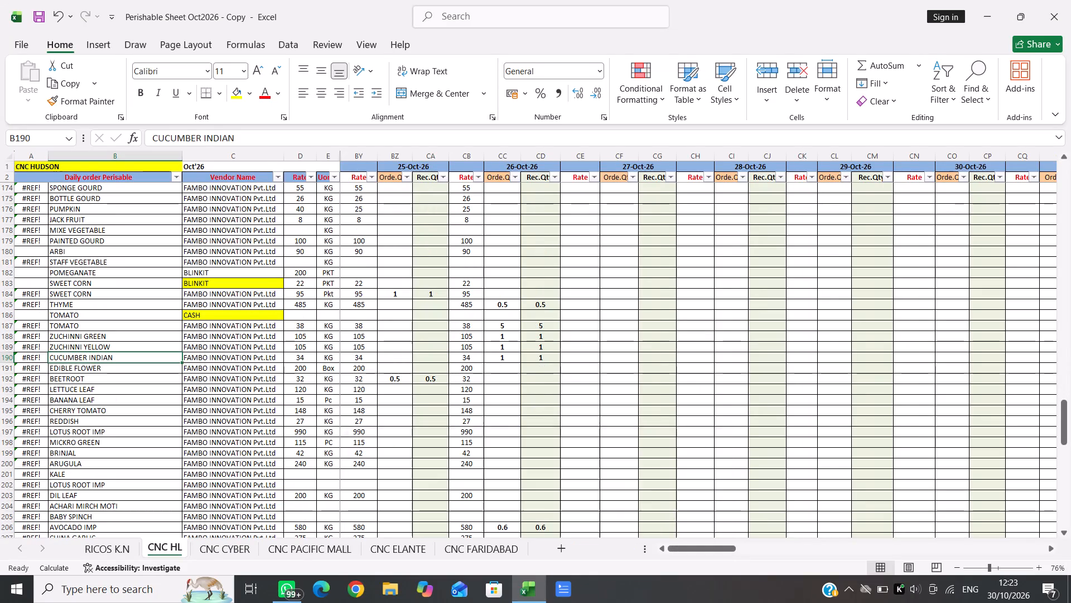
key(Right)
key(Right)
key(Right)
key(Right)
key(1)
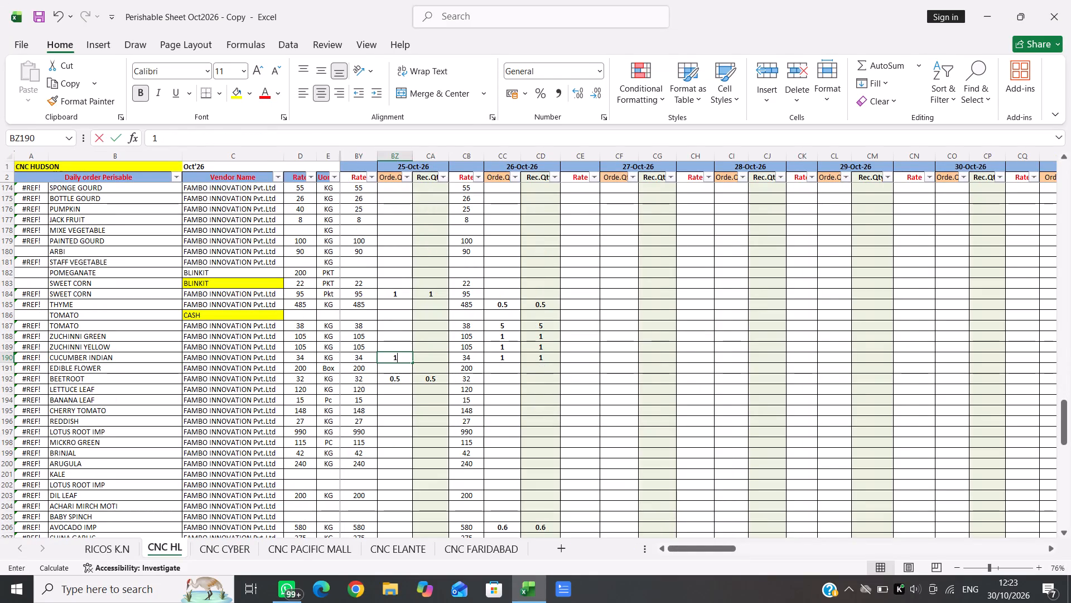
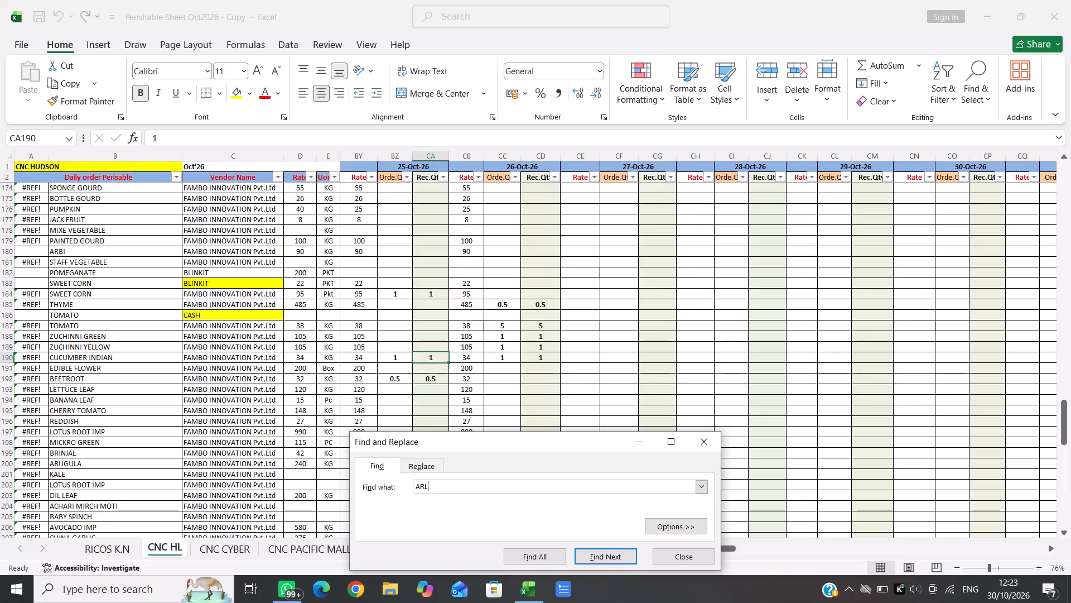
Find the plain GARLIC vegetable row by searching for ARL and select its 25-Oct-26 order quantity cell.
key(Return)
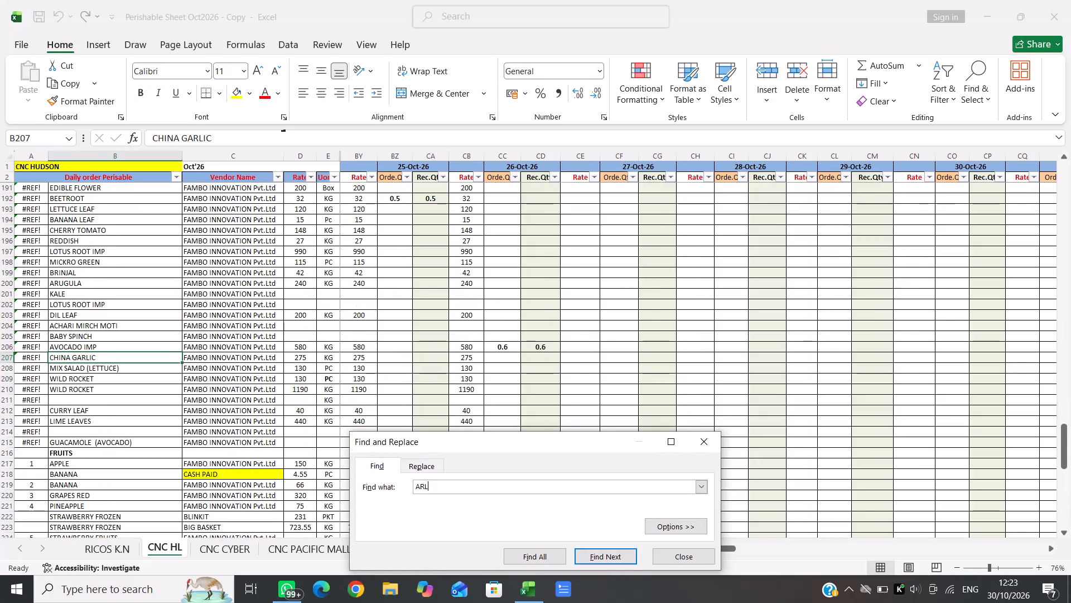
key(Return)
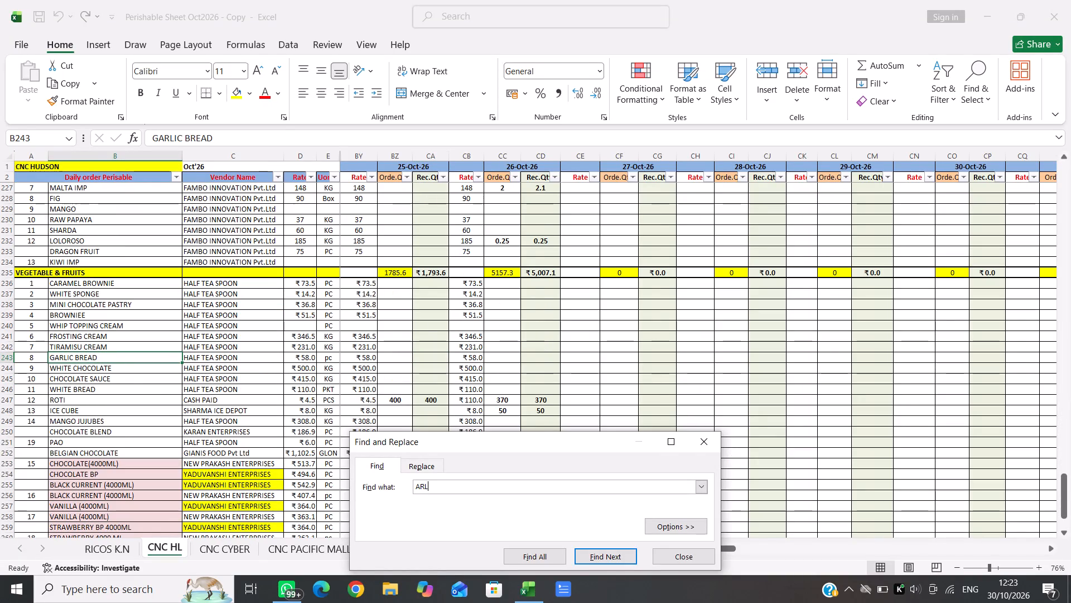
key(Return)
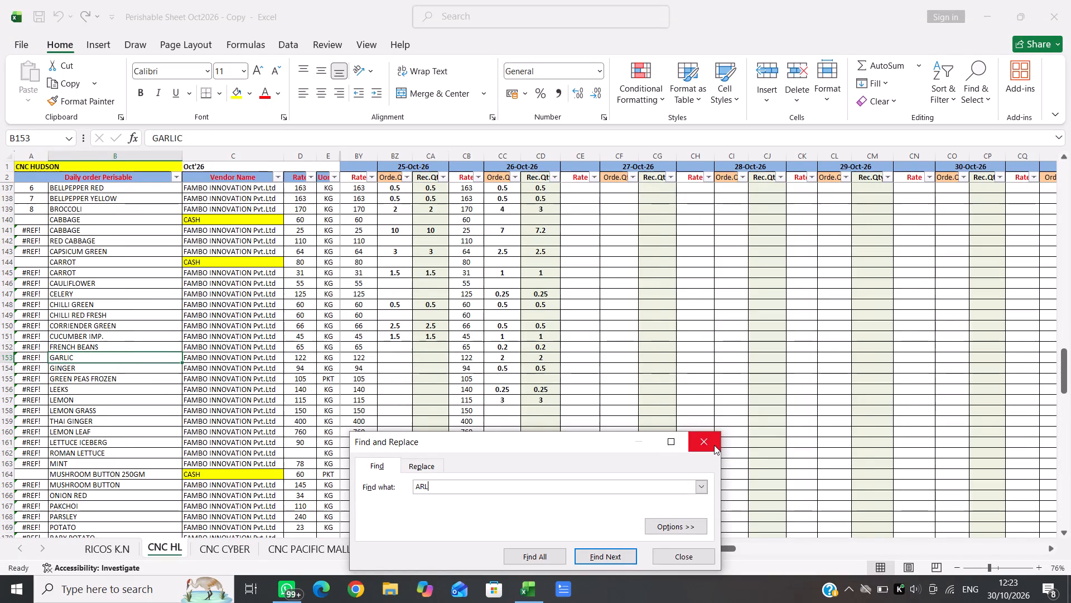
click(714, 445)
key(Right)
key(Right)
key(Right)
key(Right)
key(Right)
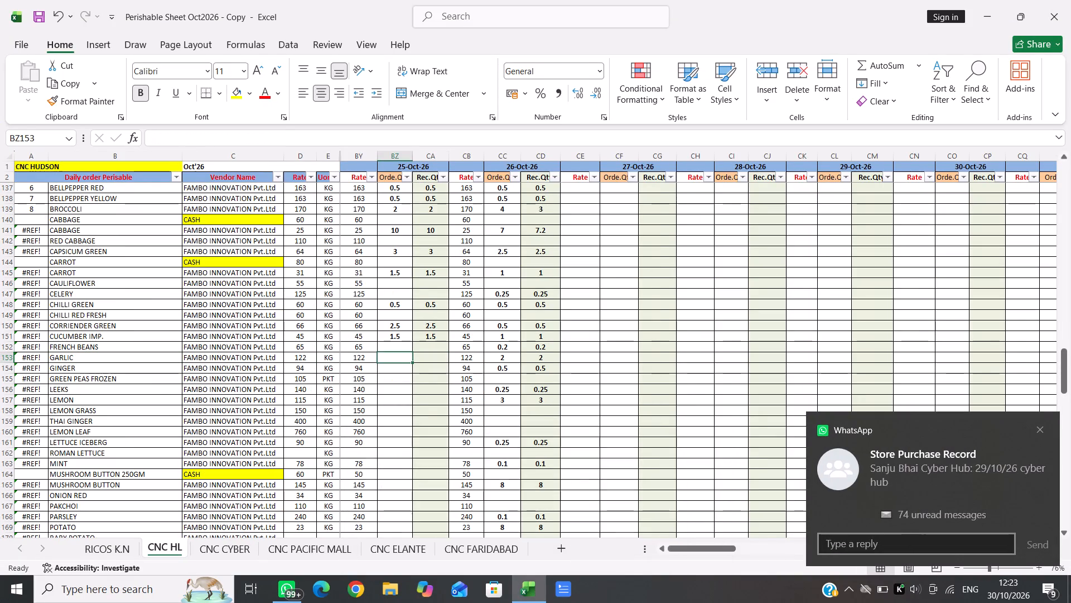
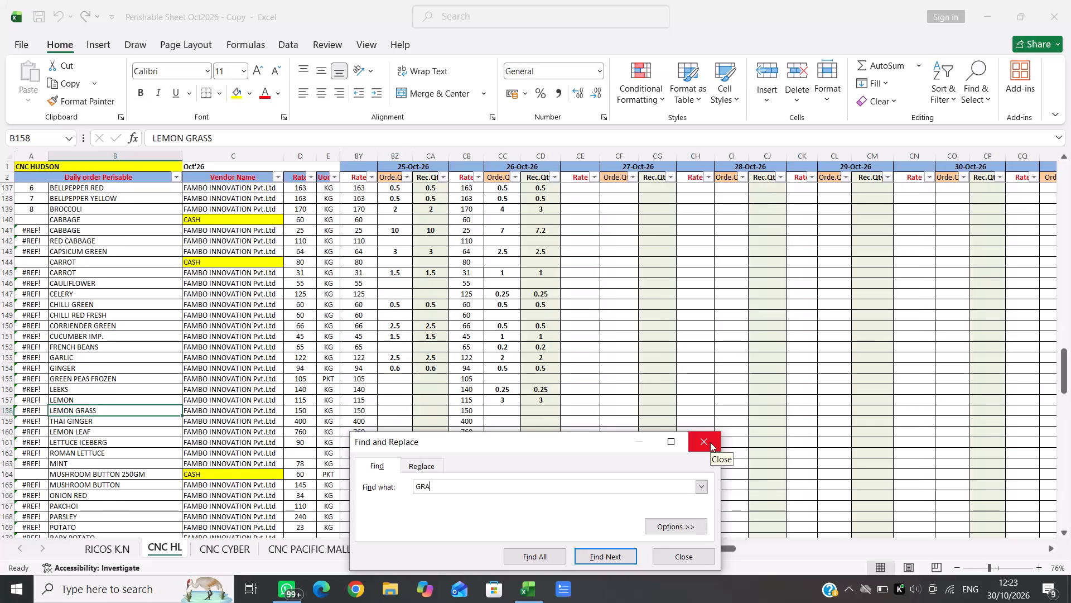
Find the GRAPES RED fruit row by searching for GRA and go across to its 25-Oct-26 entry cells.
click(699, 442)
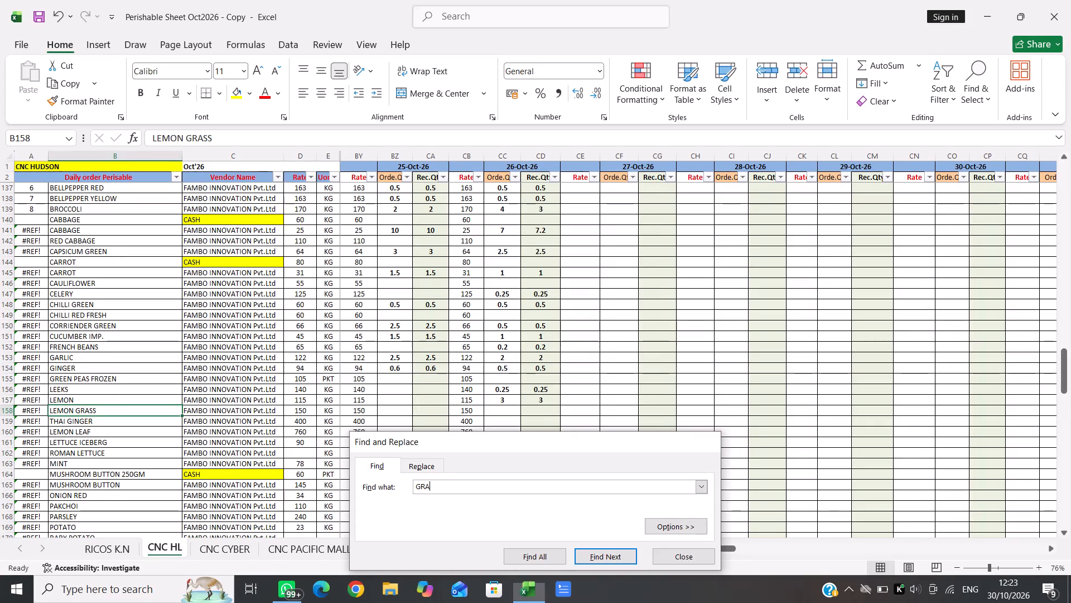
key(ctrl+f)
key(Return)
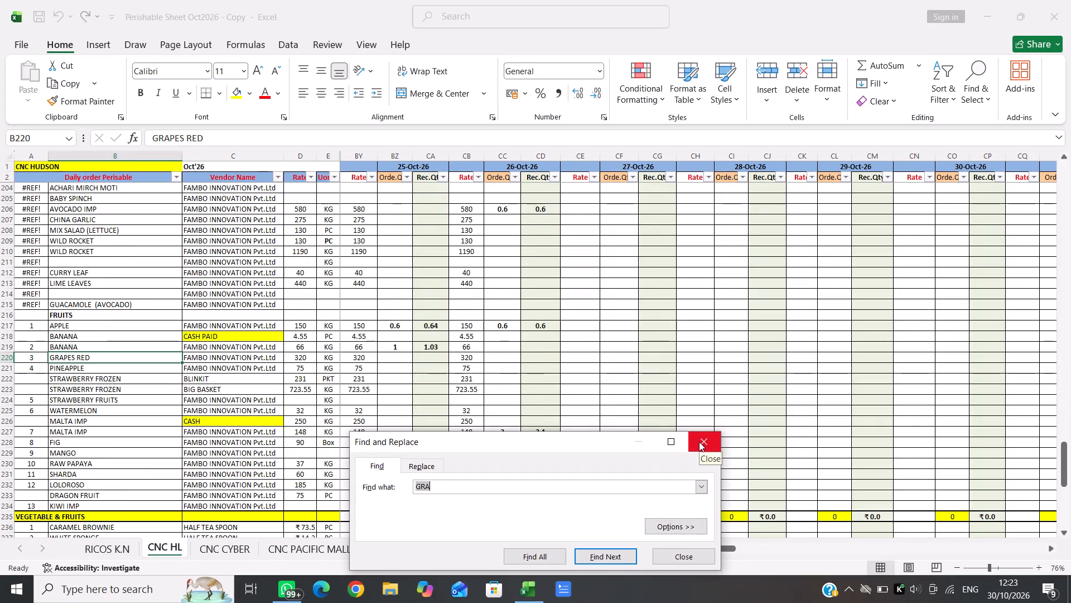
click(699, 442)
key(Right)
key(Right)
key(Right)
key(Right)
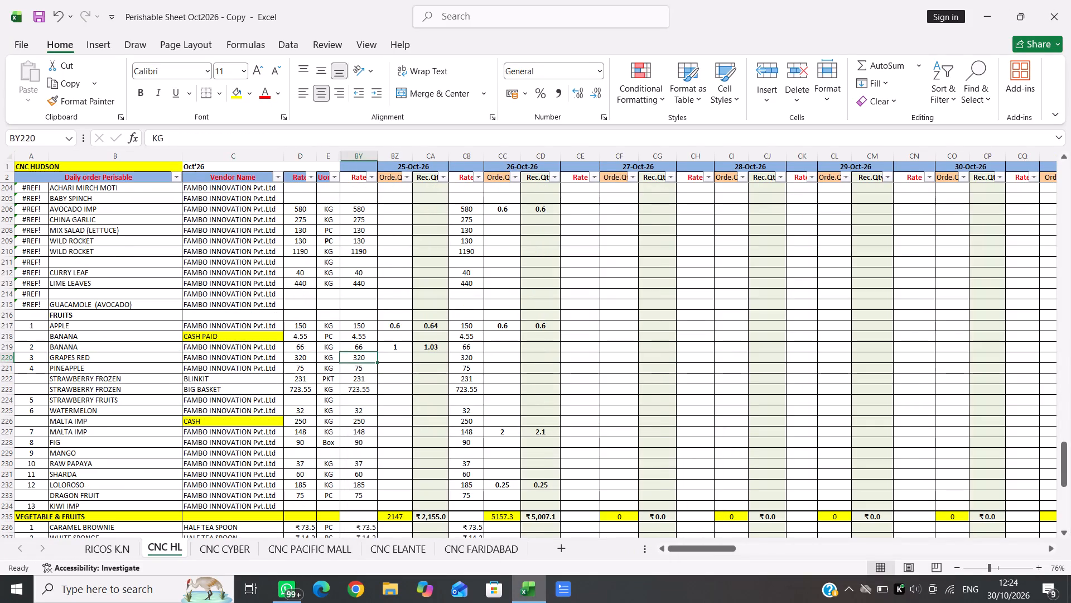
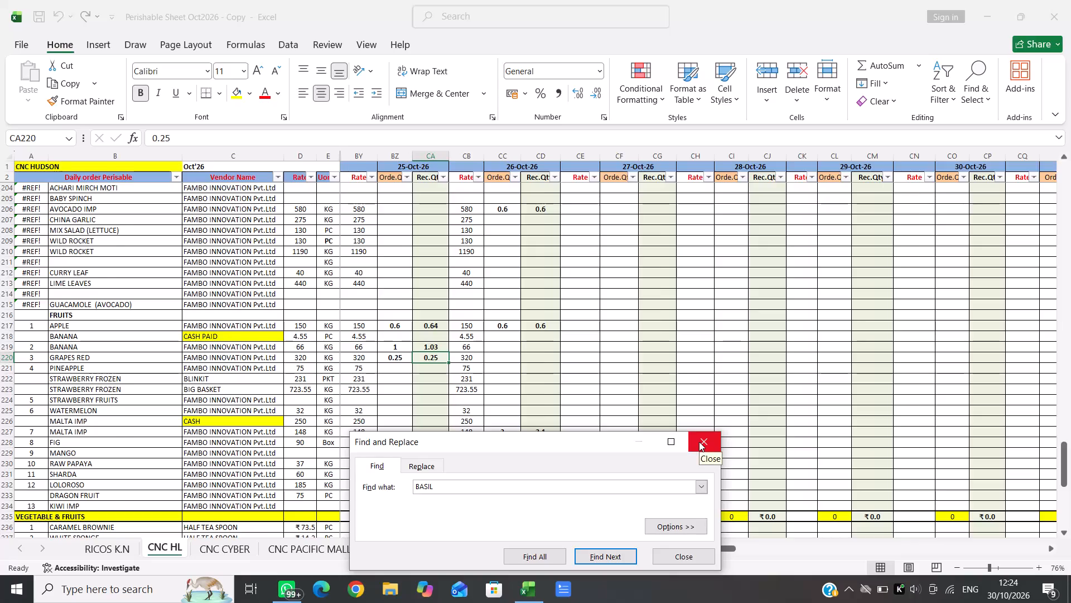
Find the BASIL LEAF row by searching for BASIL and go across the row towards its 25-Oct-26 entry cells.
key(Return)
click(699, 442)
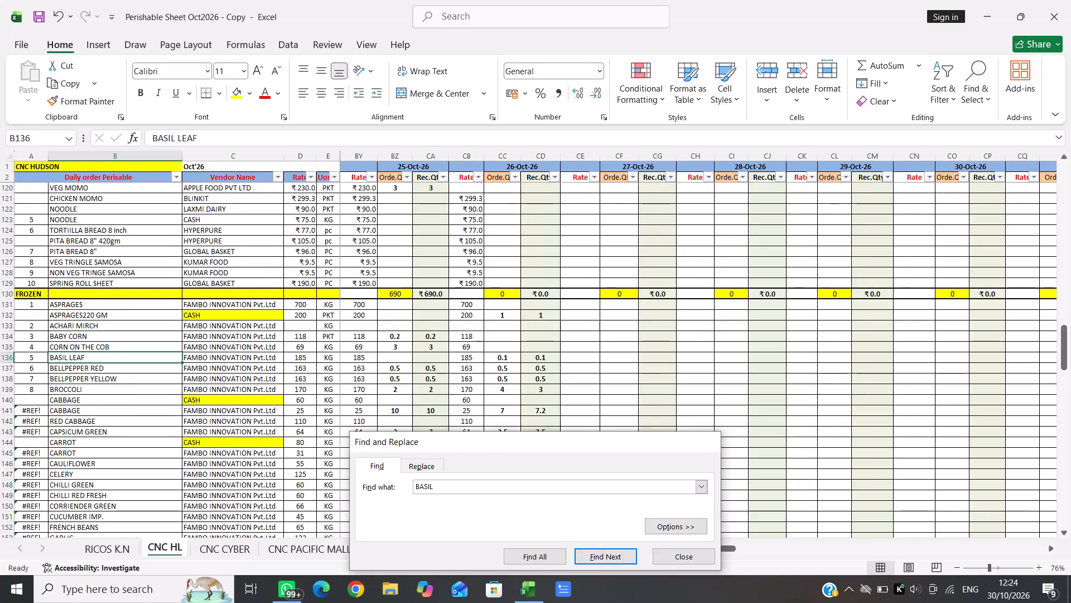
key(Right)
key(Right)
key(Right)
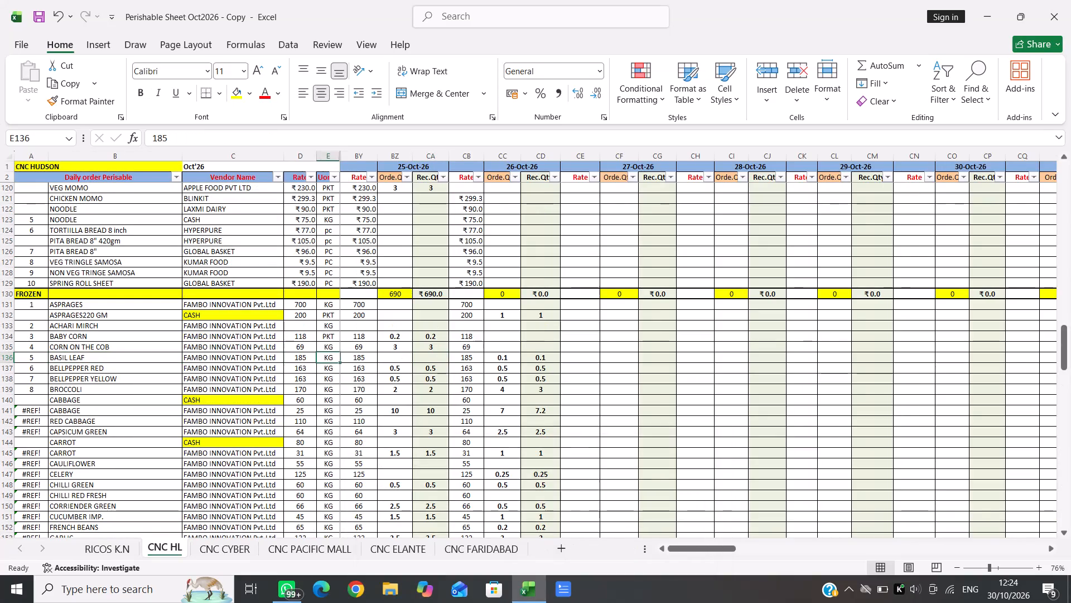
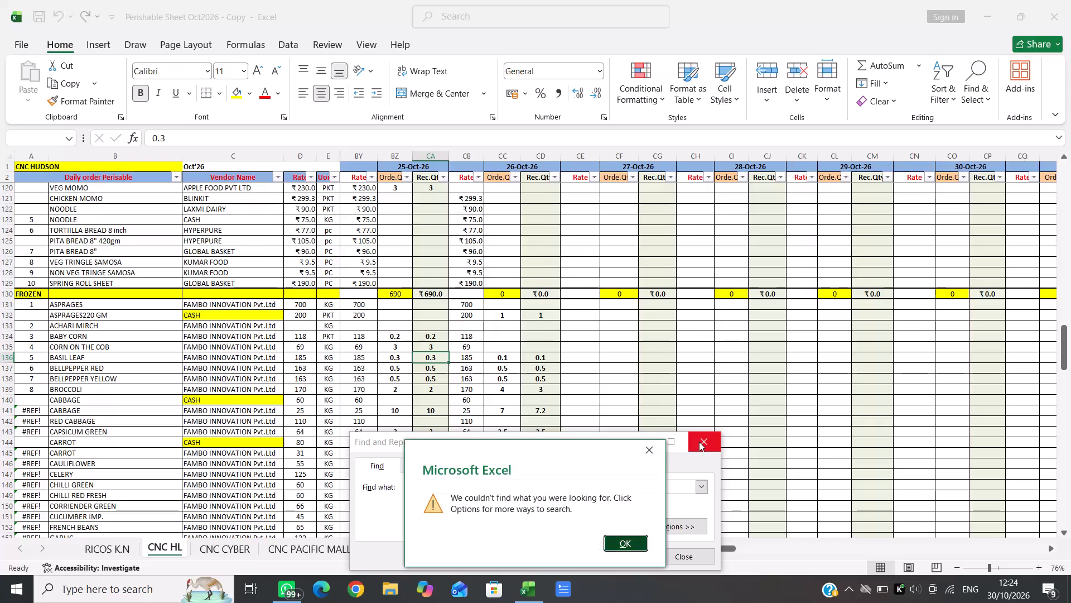
Find the LEMON row by searching for LE and go across the row towards its 25-Oct-26 entry cells.
key(BackSpace)
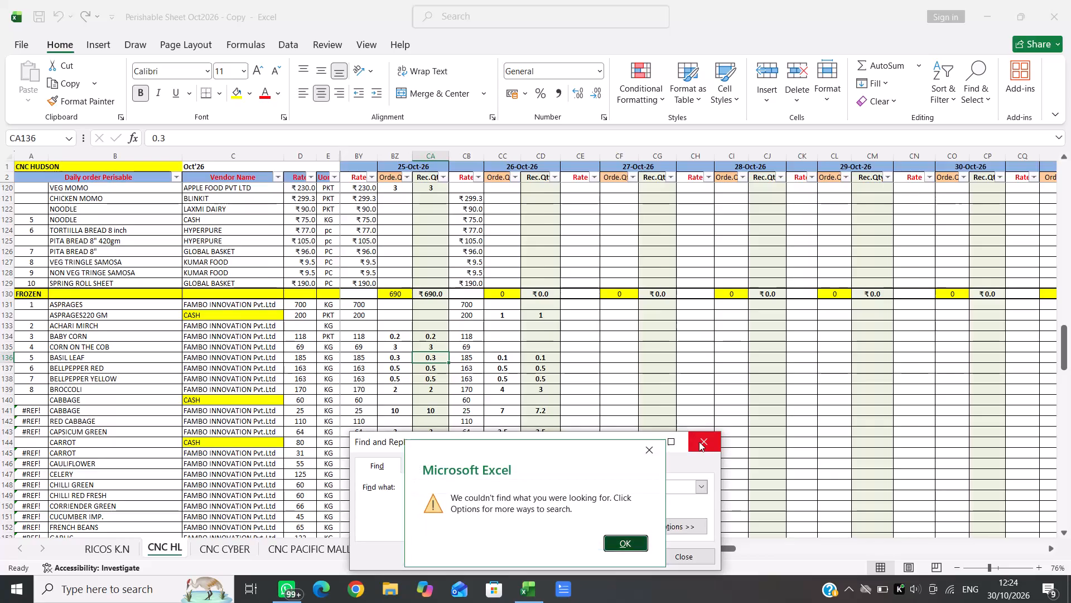
key(BackSpace)
key(BackSpace)
key(Return)
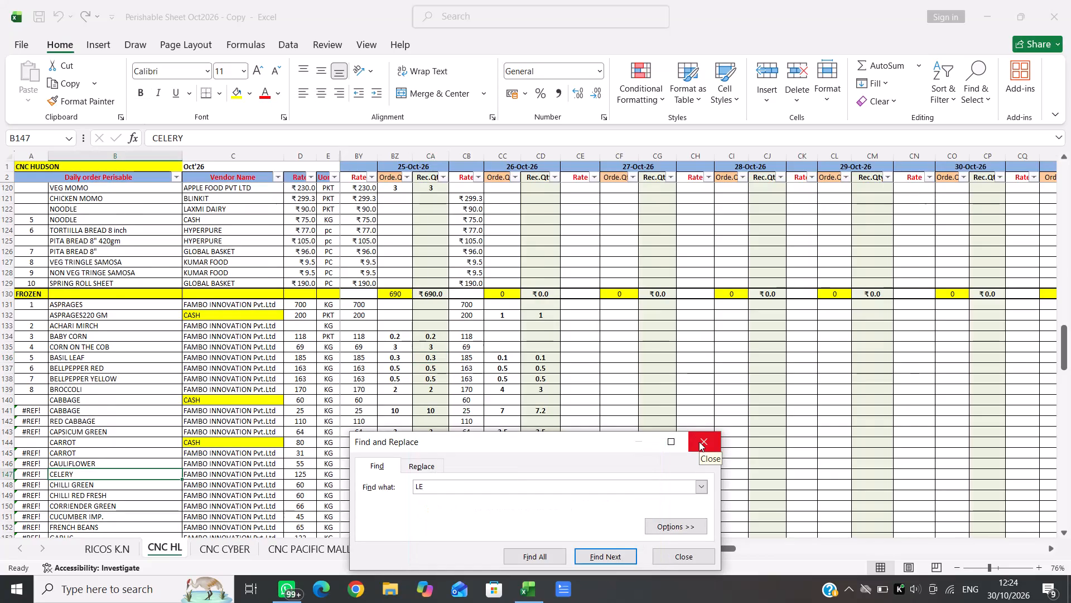
key(Return)
key(Return)
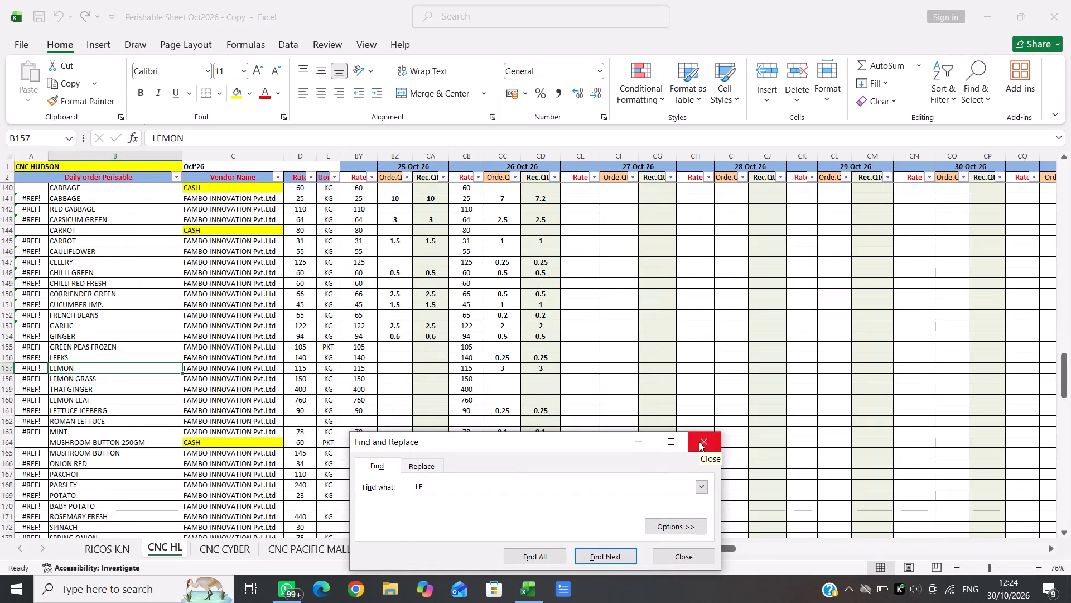
click(699, 442)
key(Right)
key(Right)
key(Right)
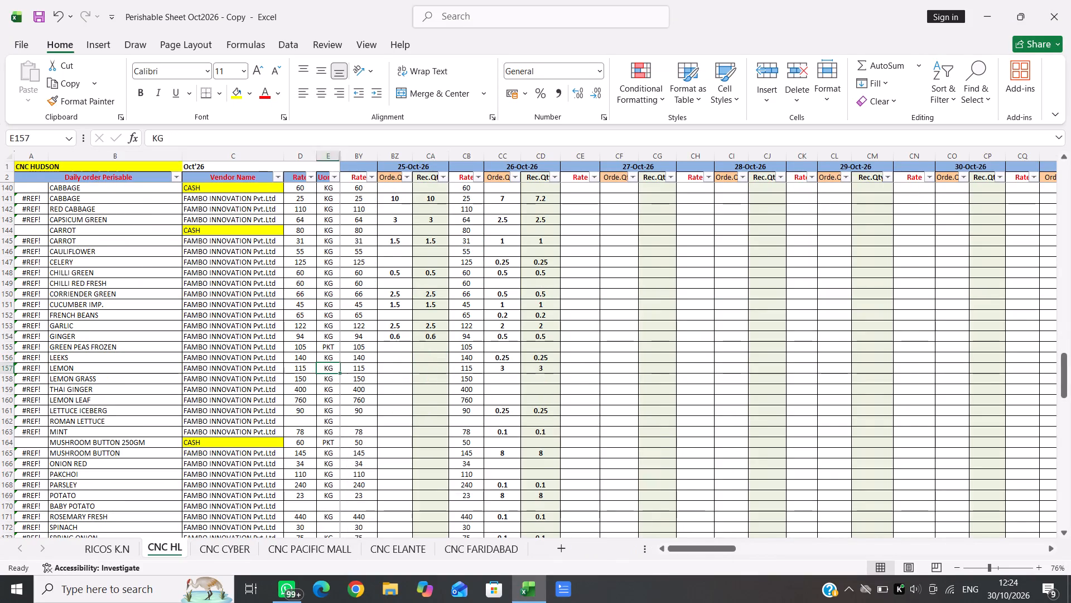
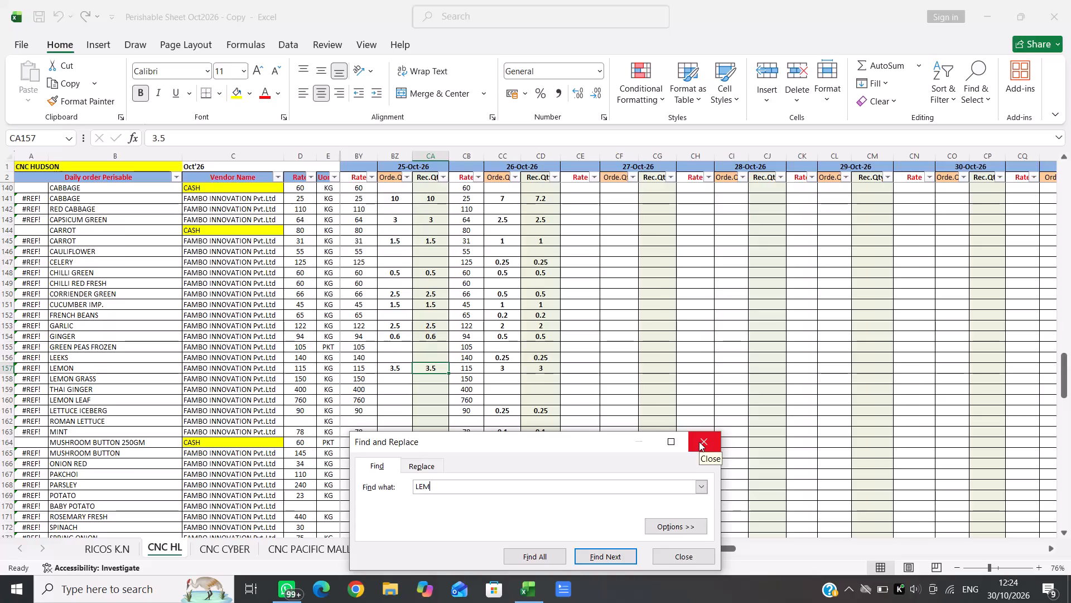
Find the LETTUCE LEAF row by searching for LETT and go across the row to its 25-Oct-26 entry cells.
key(BackSpace)
key(BackSpace)
key(BackSpace)
text(LETT)
key(Return)
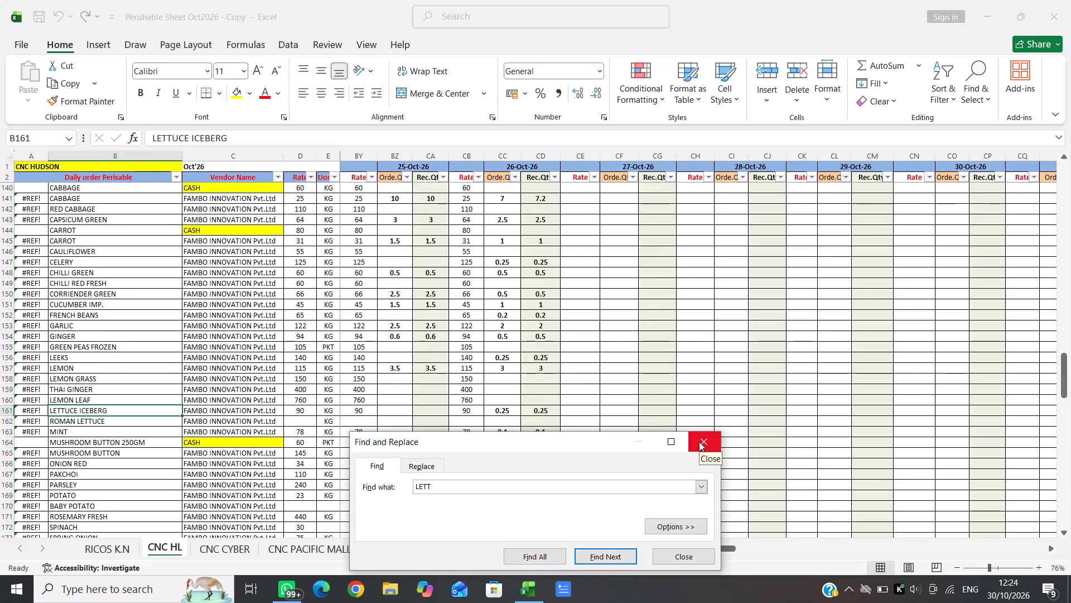
key(Return)
key(Return)
click(699, 442)
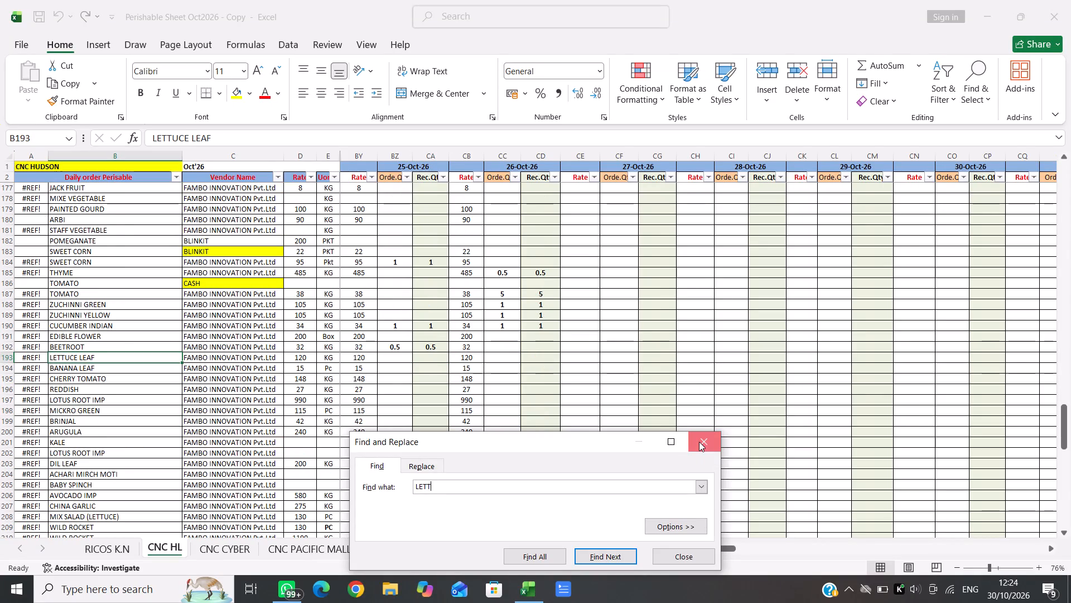
key(Right)
key(Right)
key(Right)
key(Right)
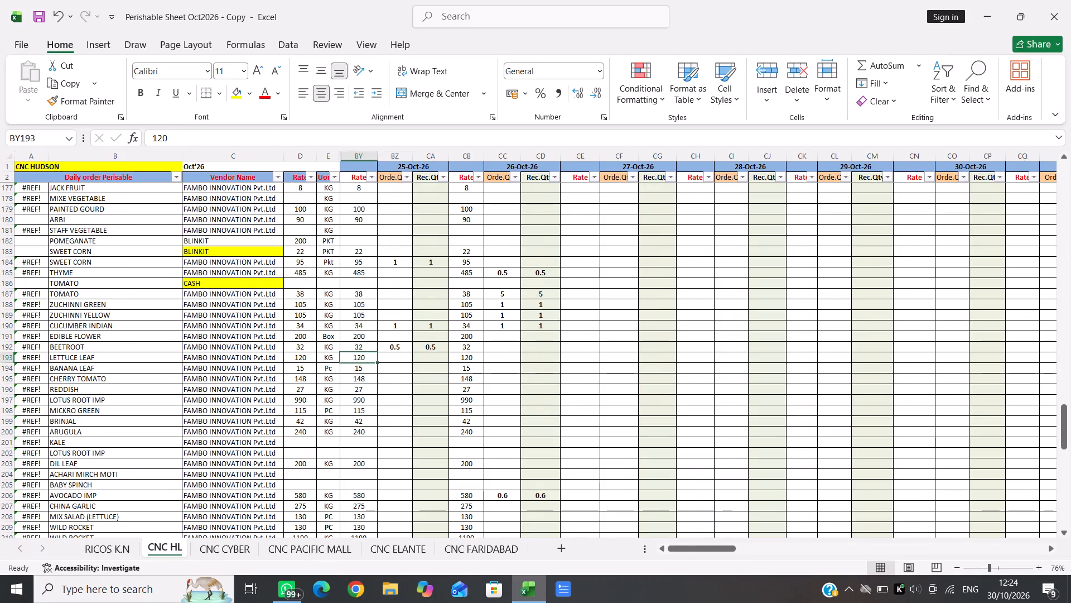
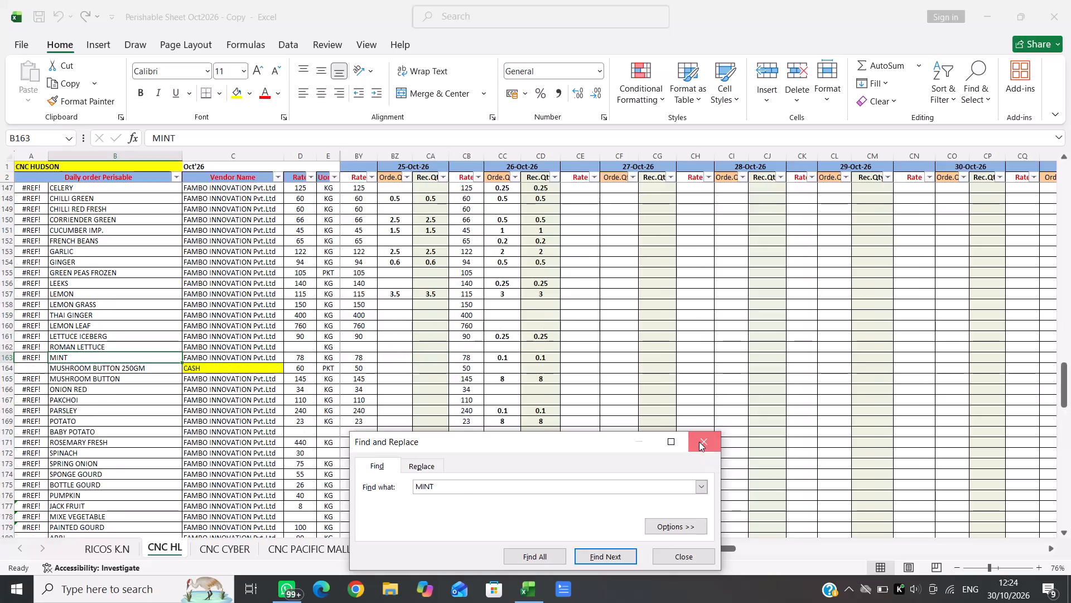
Enter an order quantity of 0.5 for MINT under 25-Oct-26 and go on to its received quantity.
key(Right)
key(Right)
key(Right)
key(Right)
key(Right)
text(0.5)
key(Right)
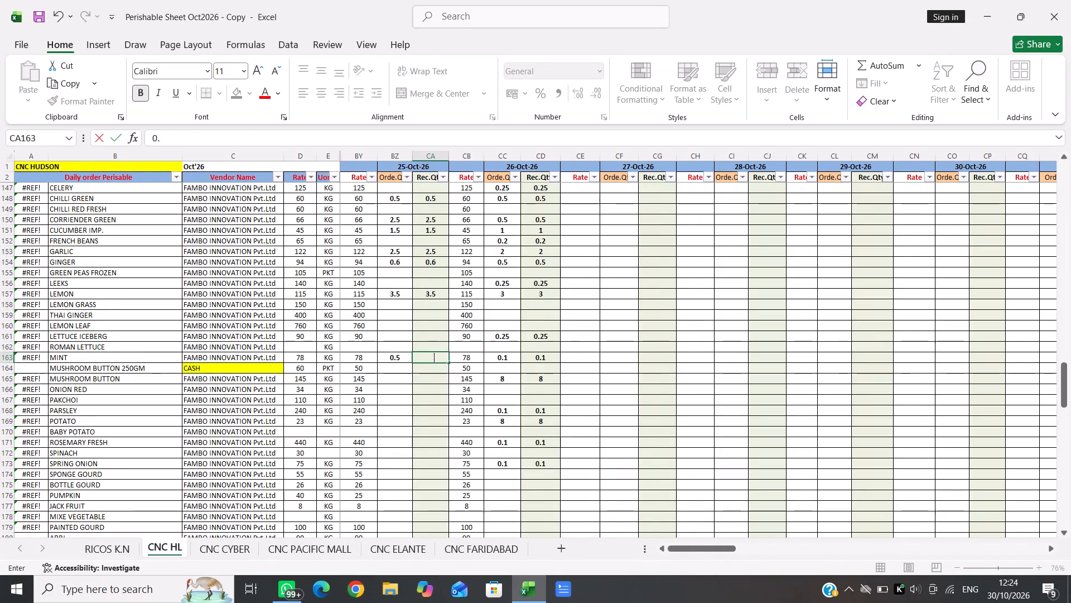
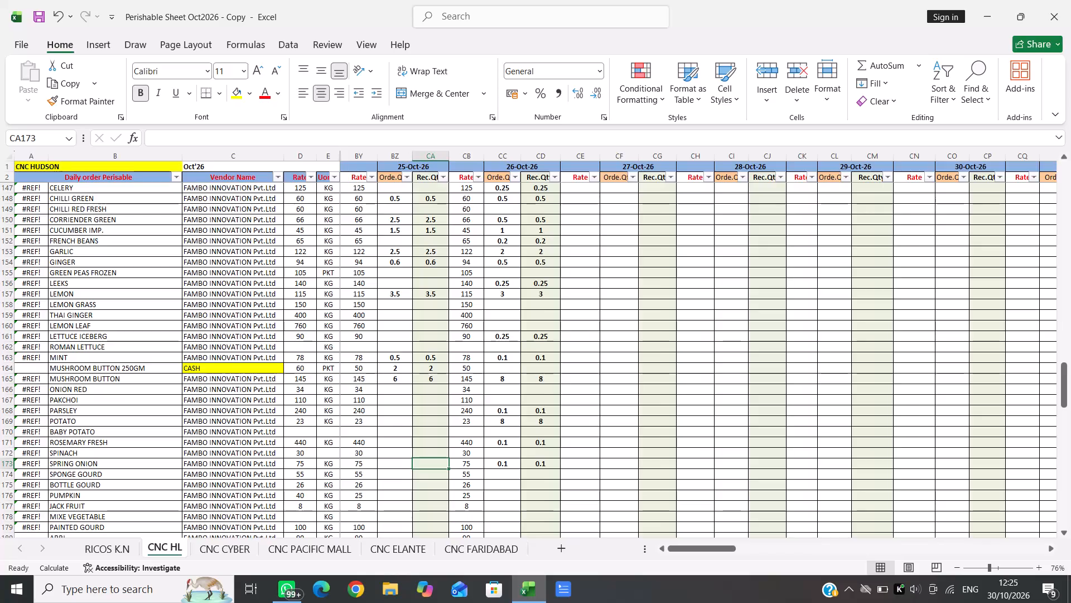
Enter a received quantity of 0.2 for SPRING ONION under 25-Oct-26 and go to its order quantity.
text(0.2)
key(Left)
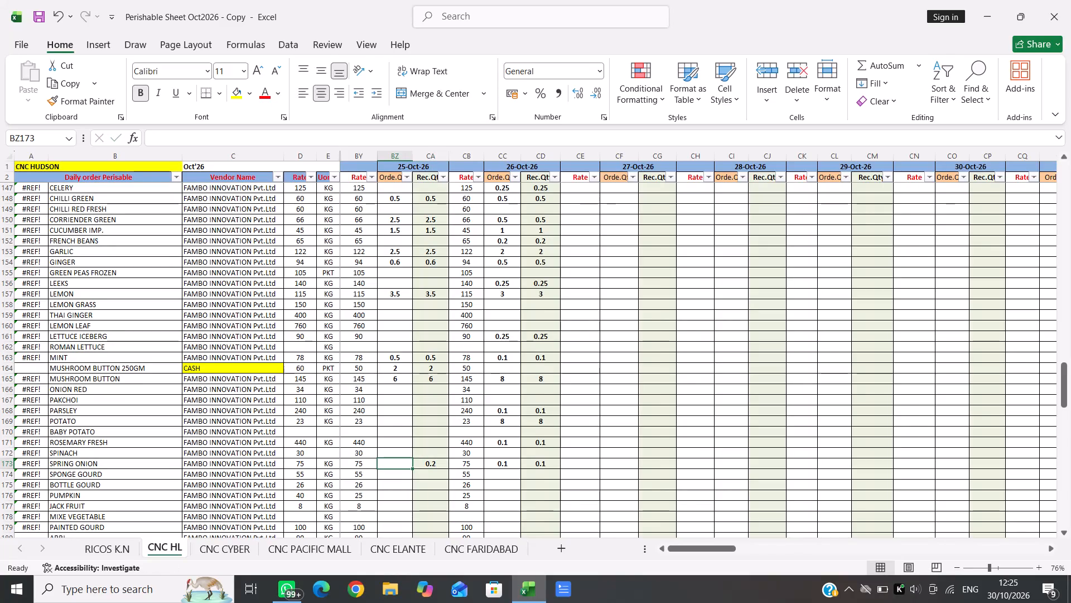
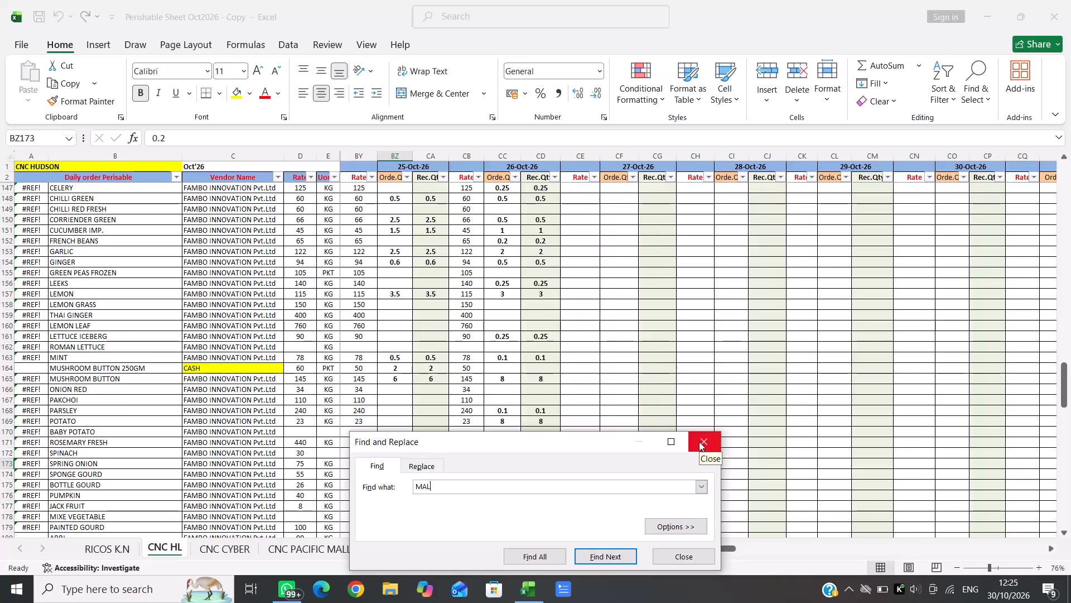
Find MALTA and enter an order quantity of 2.5 for the FAMBO INNOVATION MALTA IMP row under 25-Oct-26.
text(TA)
key(Return)
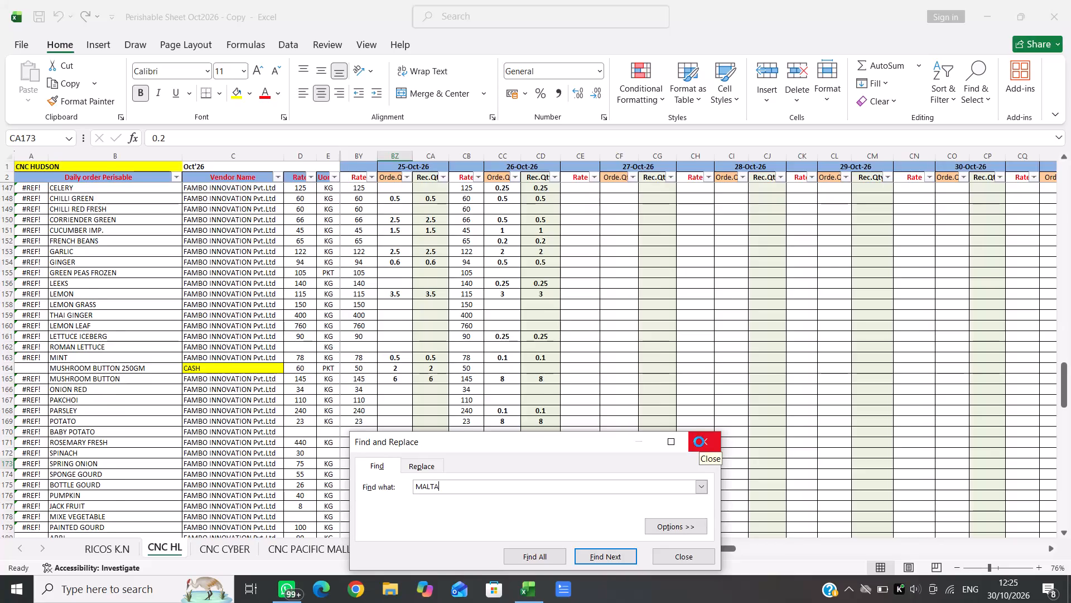
click(699, 442)
key(Down)
key(Right)
key(Right)
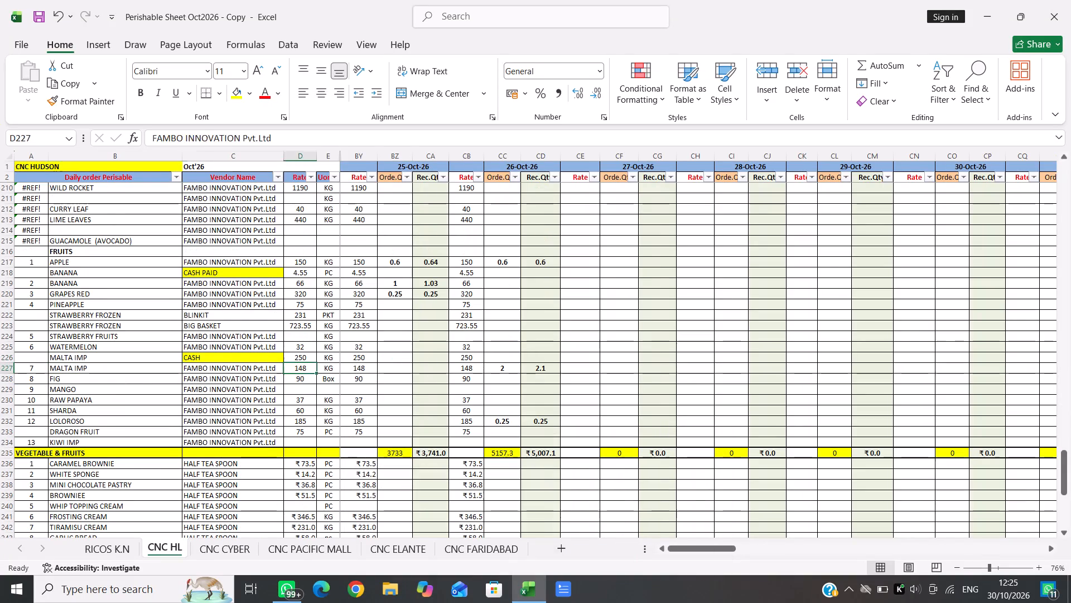
key(Right)
key(Right)
key(Right)
text(2.5)
key(Right)
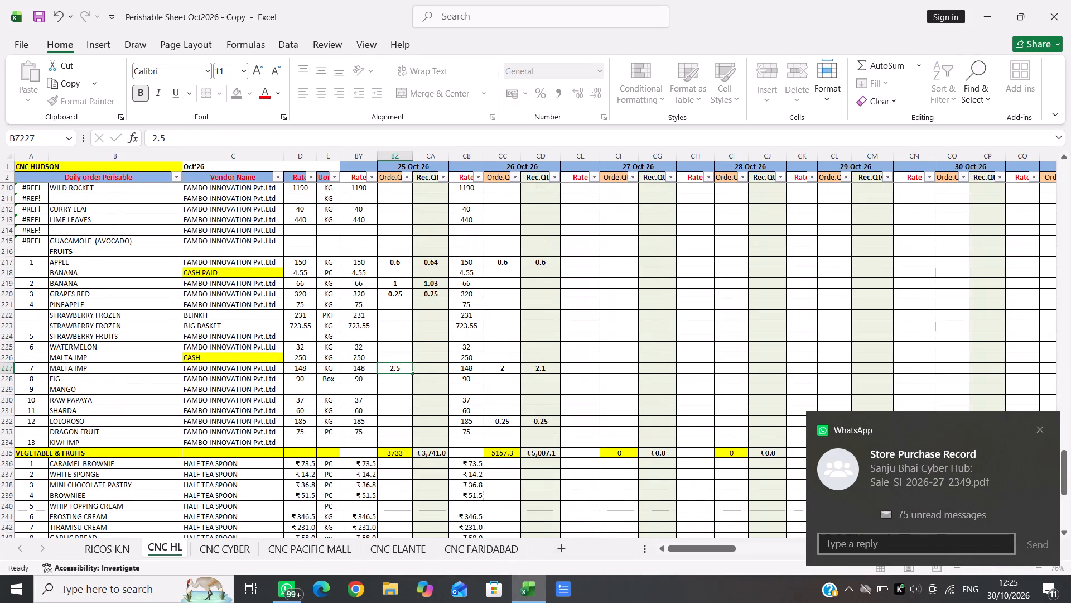
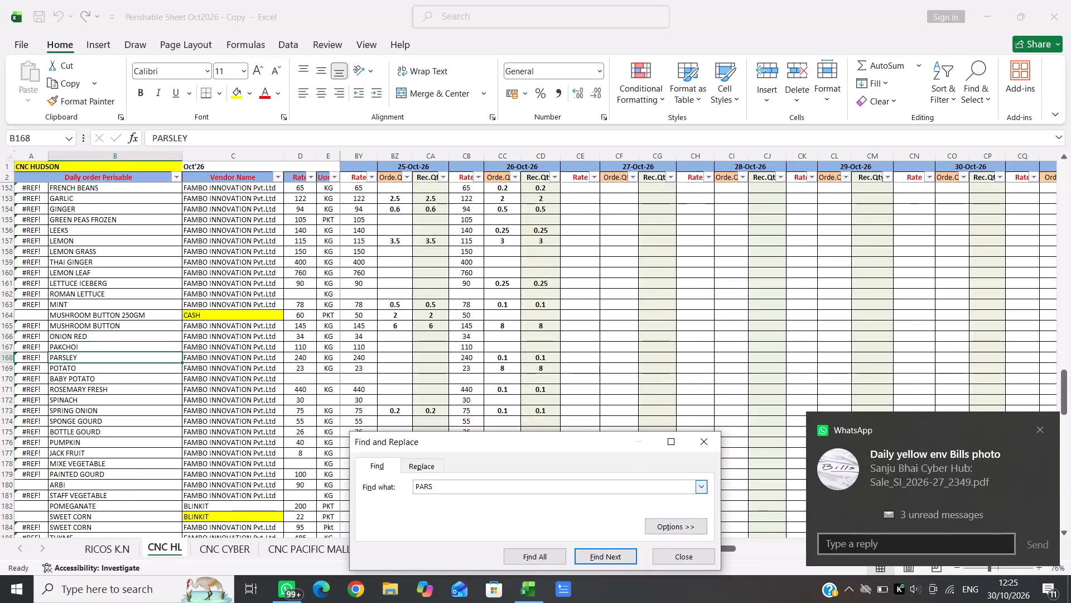
Close the search and go to the 25-Oct-26 order quantity cell of the PARSLEY row.
click(699, 444)
key(Right)
key(Right)
key(Right)
key(Right)
key(Right)
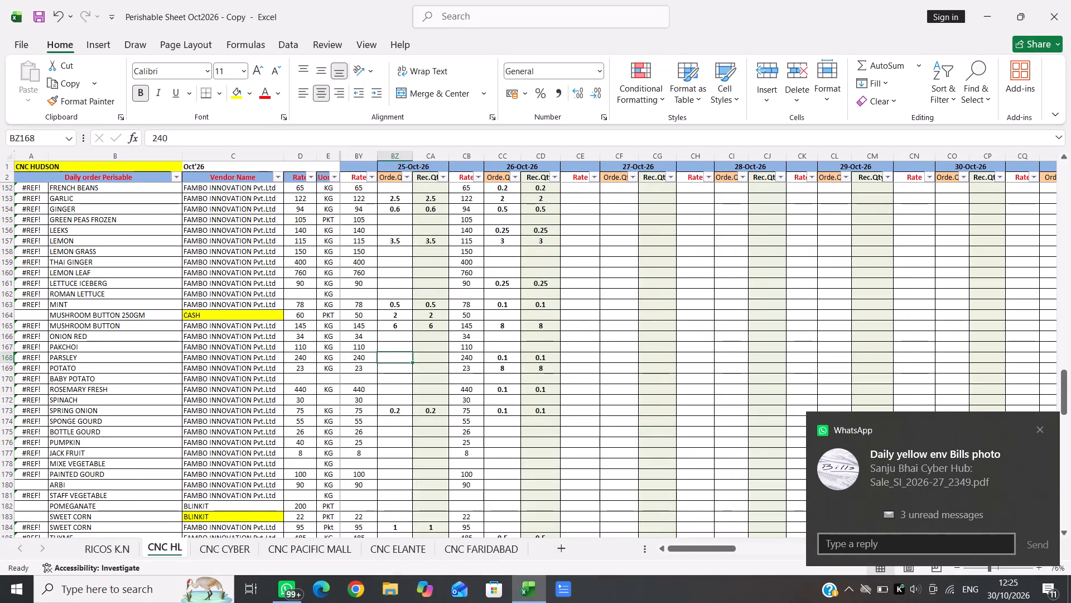
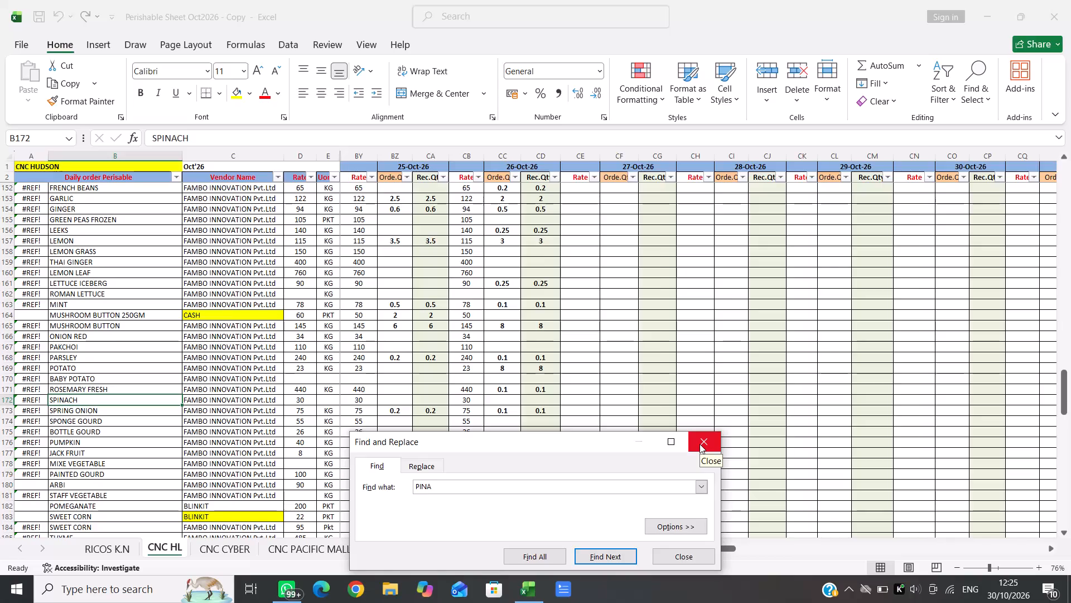
Repeat the search for PINA in the sheet and close the search.
click(699, 444)
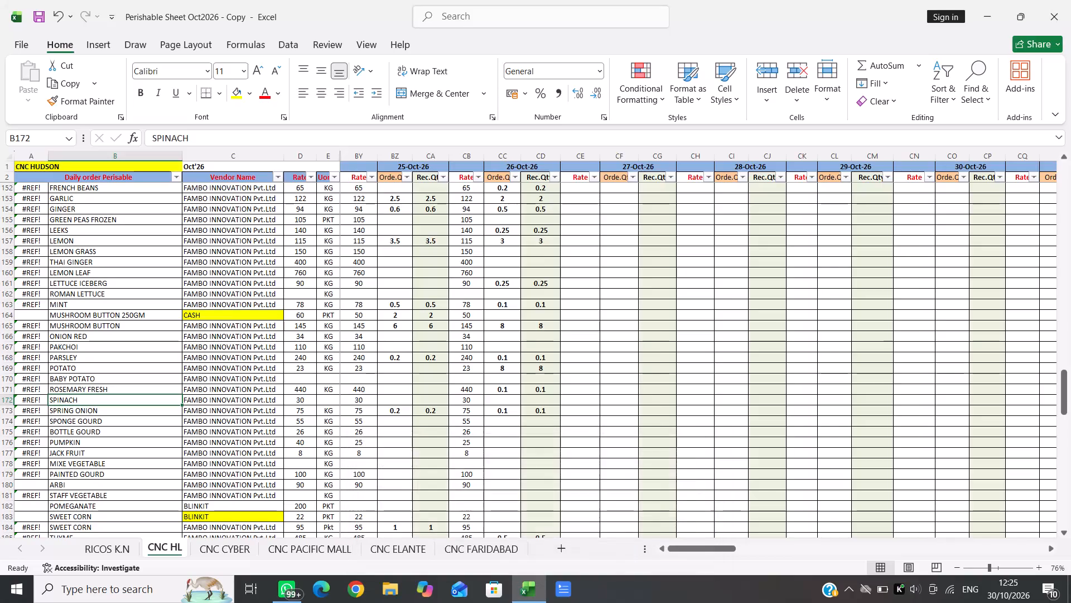
key(ctrl+f)
key(Return)
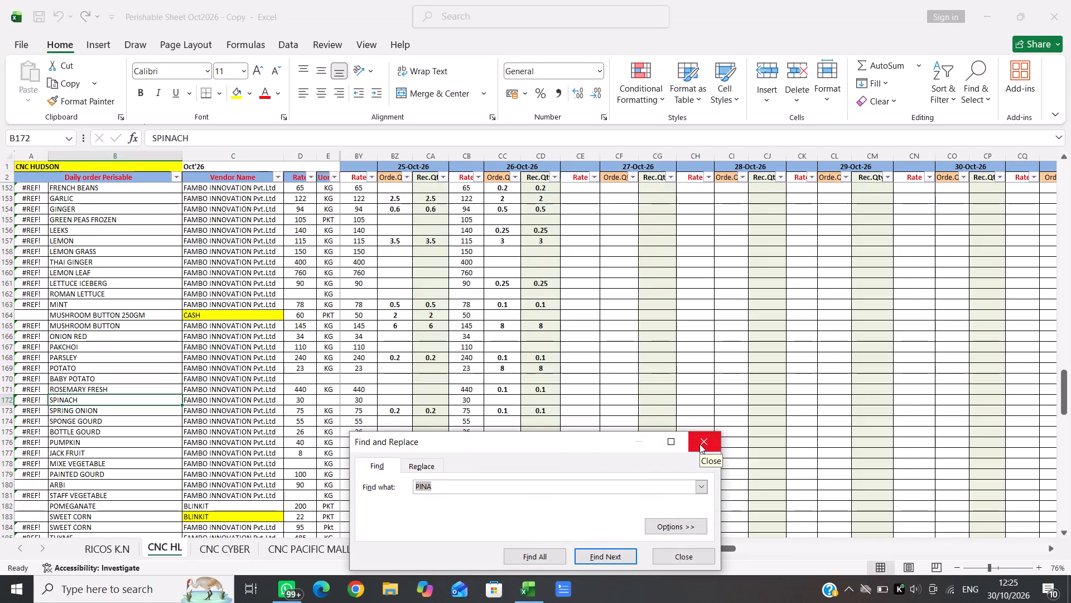
key(Return)
key(Return)
key(Return)
key(Return)
key(Return)
key(Return)
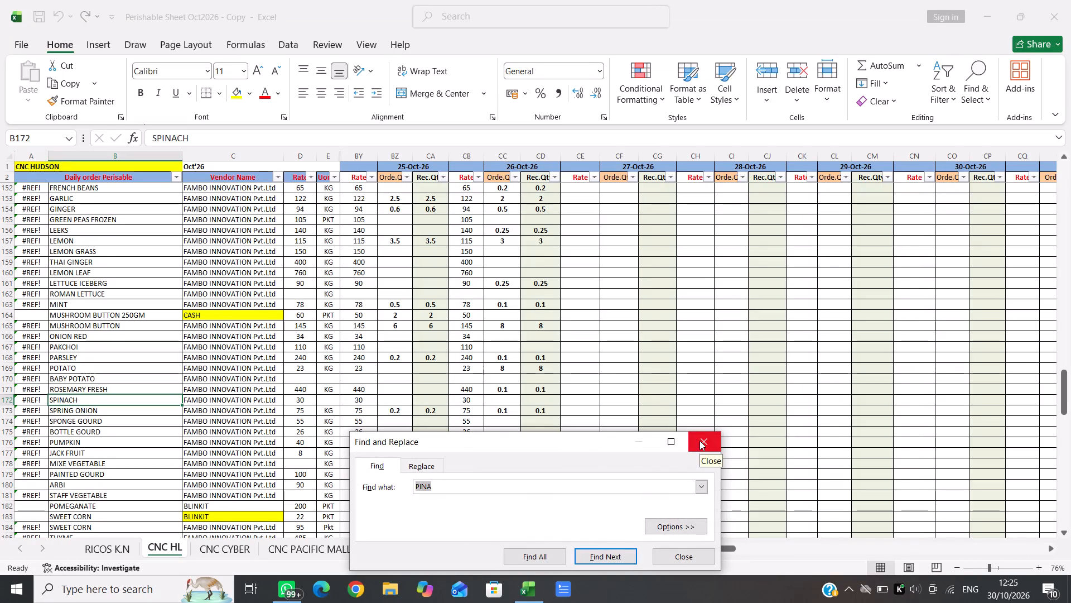
click(700, 433)
click(365, 390)
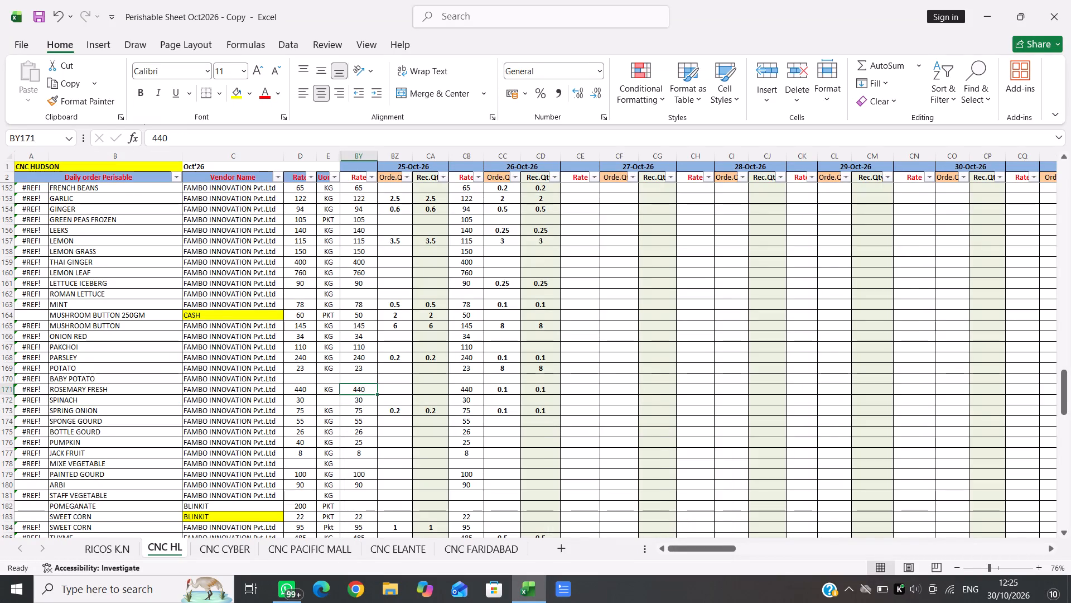
click(409, 393)
Search for PINE to locate the PINEAPPLE row and enter 1 as its 25-Oct-26 order quantity.
key(ctrl+f)
key(BackSpace)
key(BackSpace)
key(BackSpace)
key(BackSpace)
text(PINE)
key(Return)
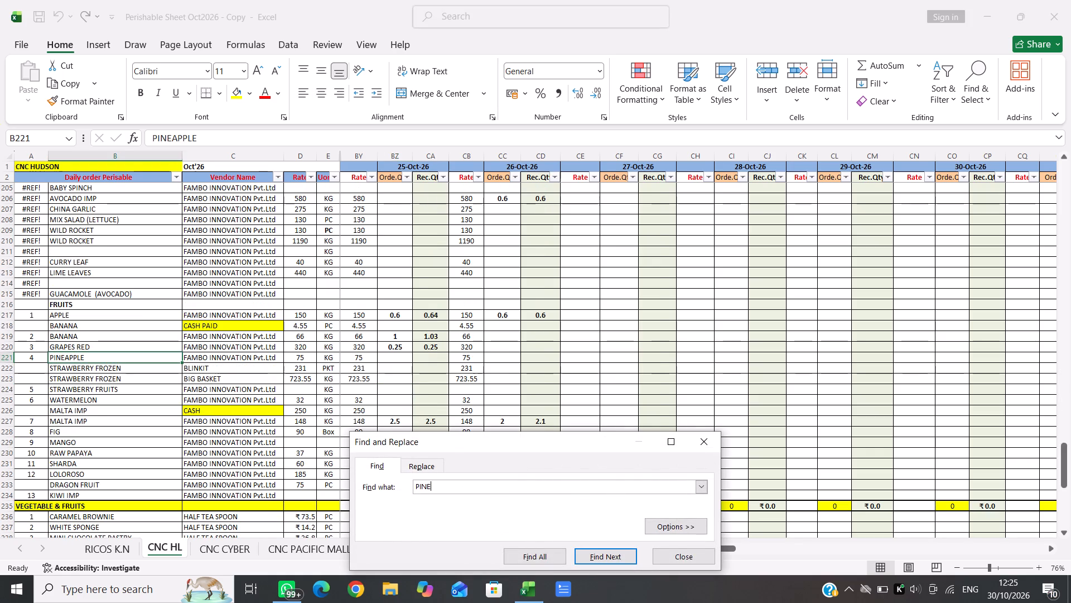
click(709, 437)
key(Right)
key(Right)
key(Right)
key(Right)
key(Right)
key(1)
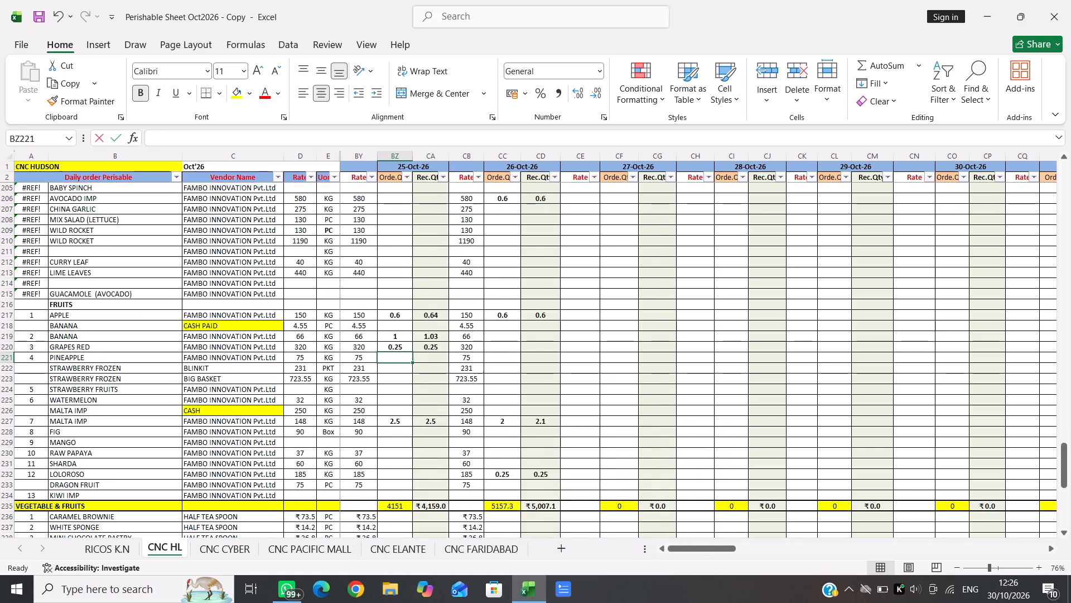
key(Right)
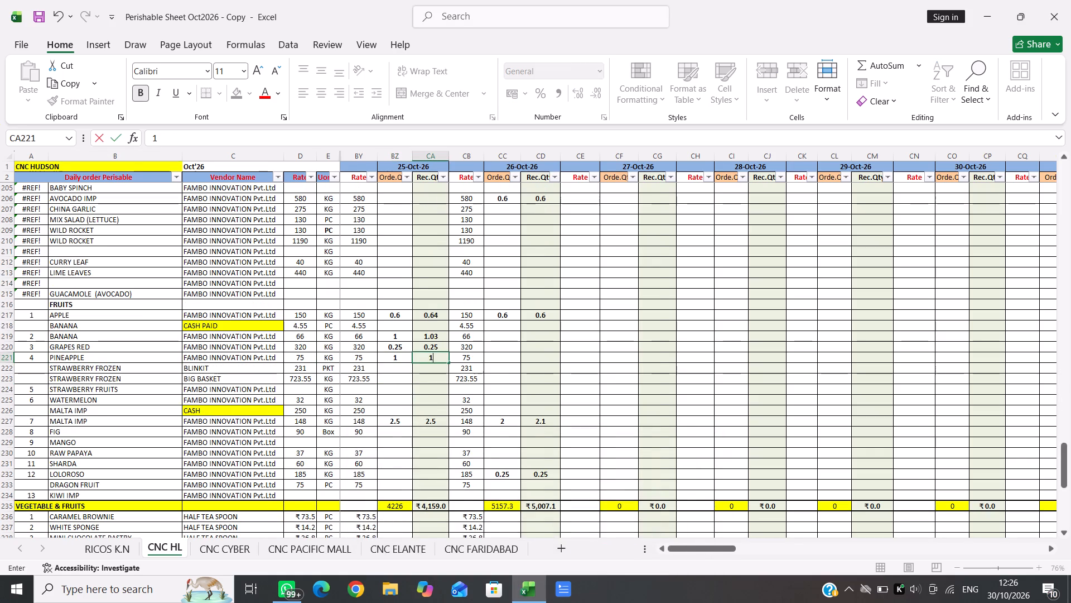
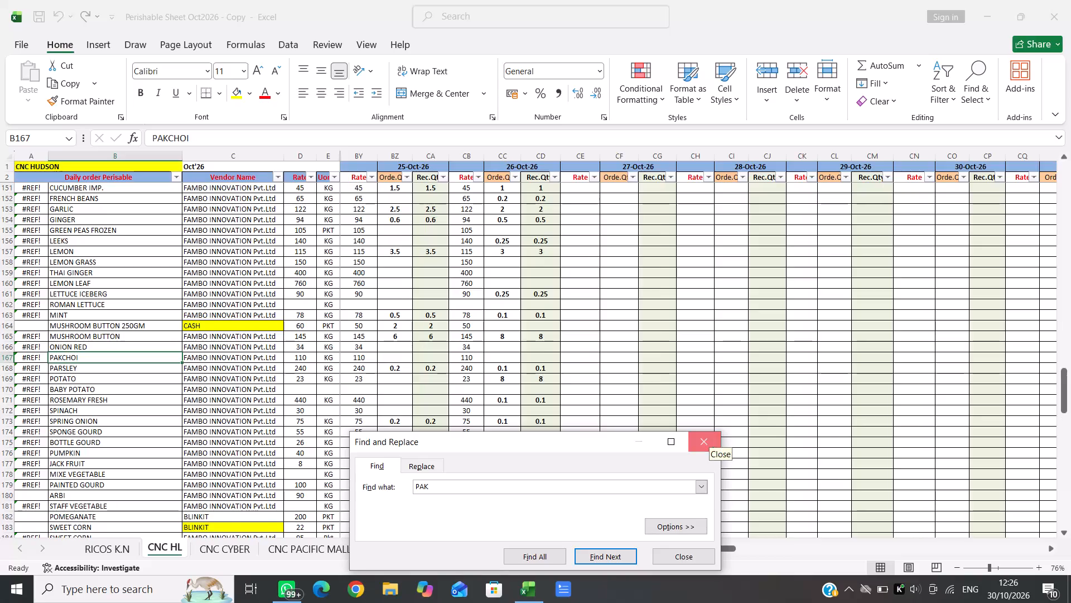
Enter 0.25 as the 25-Oct-26 order quantity in the PAKCHOI row.
key(Right)
key(Right)
key(Right)
key(Right)
key(Right)
text(0.25)
key(Right)
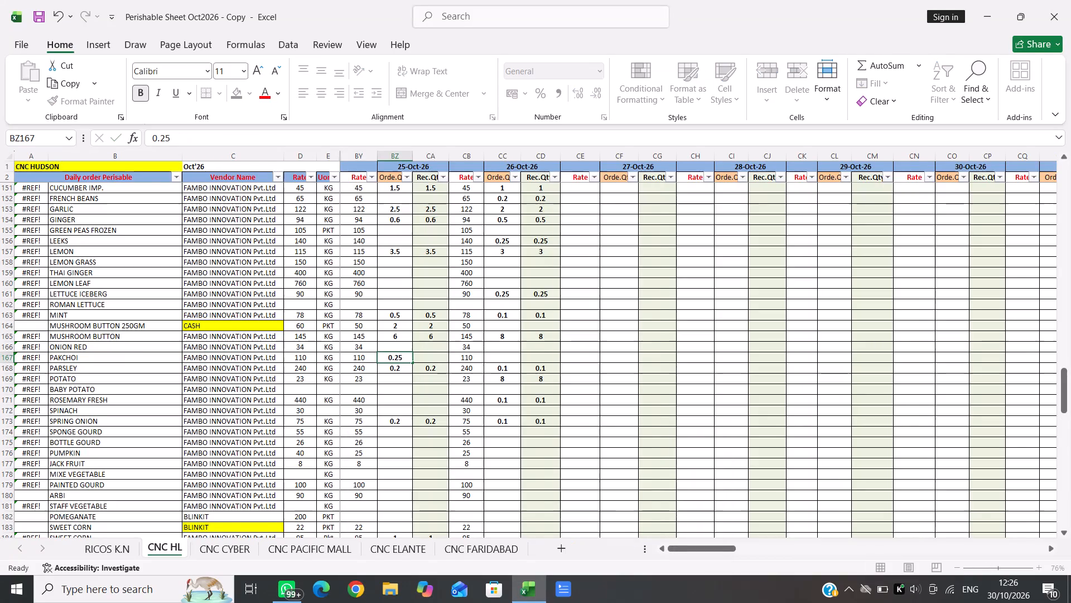
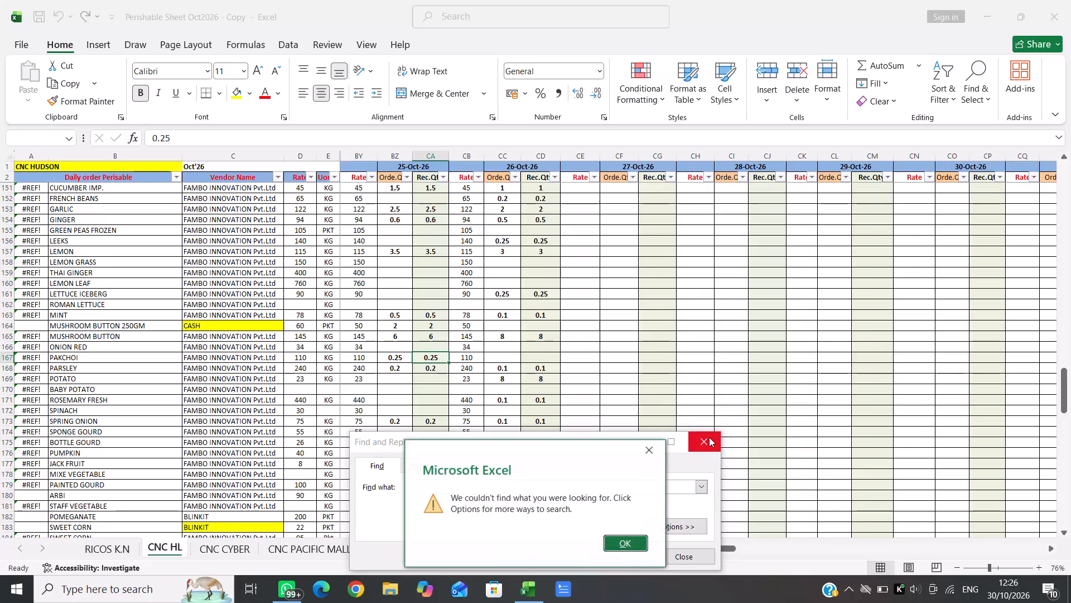
Search the sheet for POTA and go to the 25-Oct-26 entries in the POTATO row.
key(Return)
key(BackSpace)
key(BackSpace)
key(BackSpace)
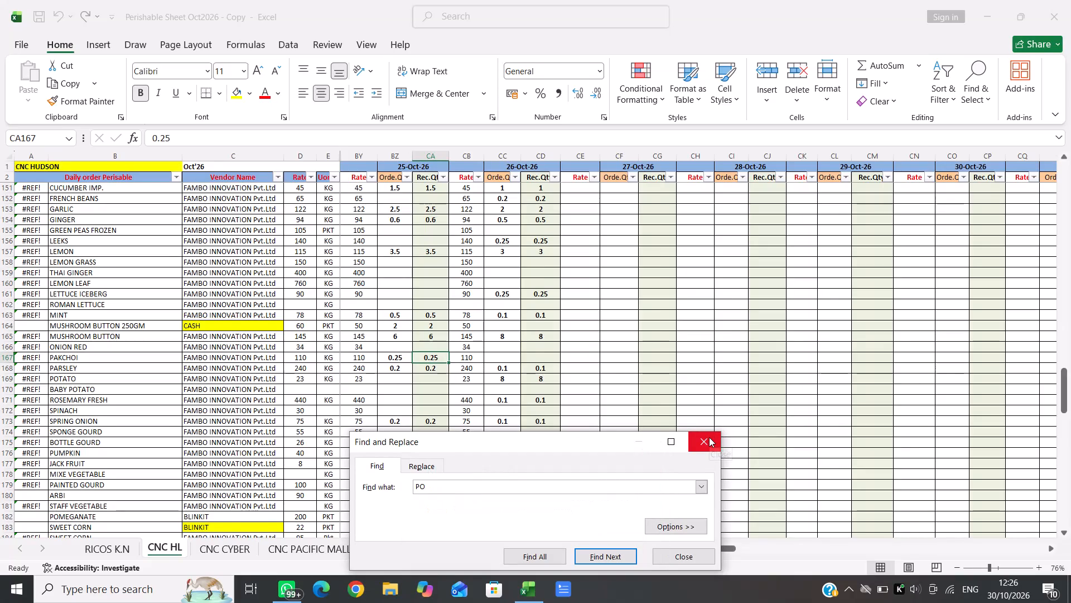
text(TA)
key(Return)
click(709, 437)
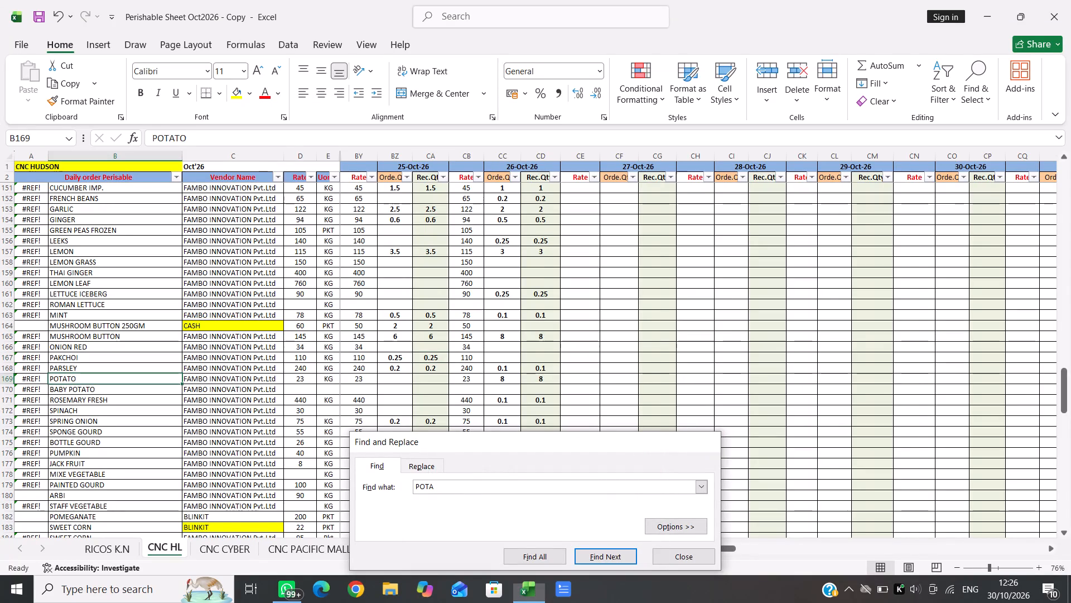
key(Right)
key(Right)
key(Right)
key(Right)
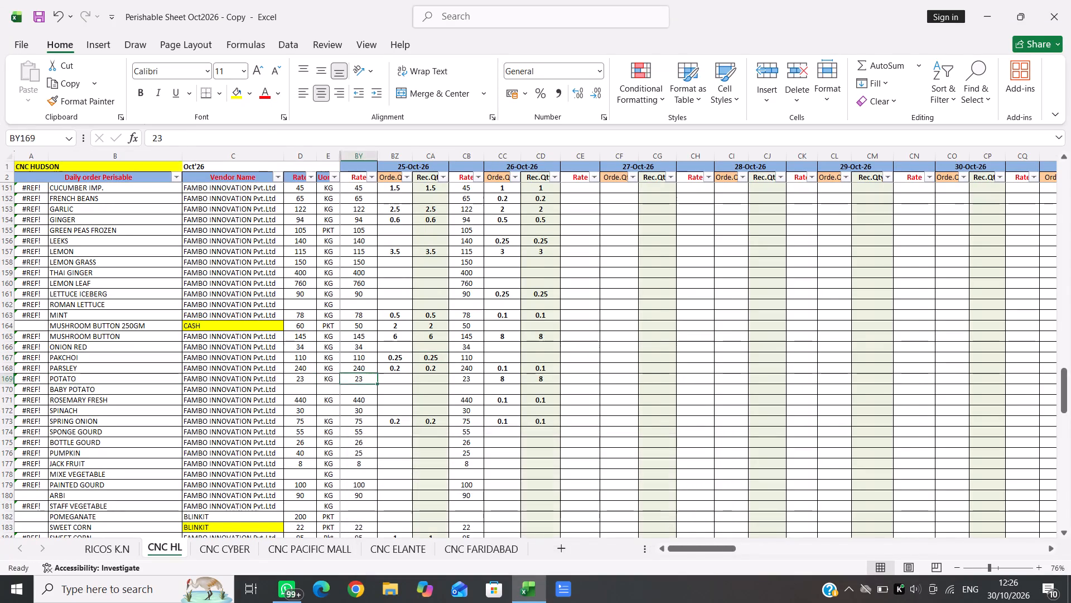
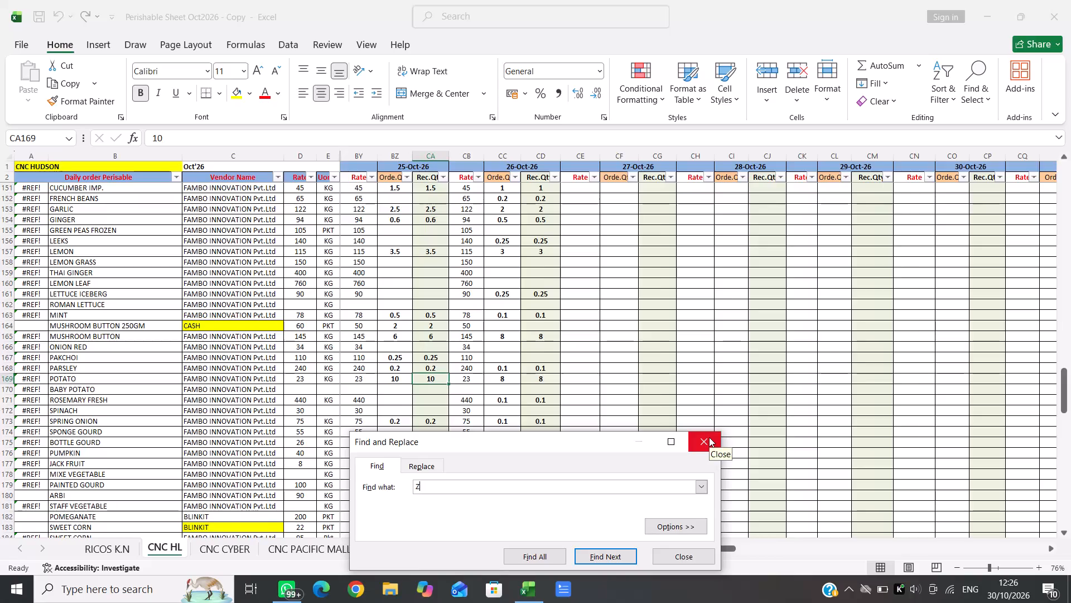
Search the sheet for ZU and go to the 25-Oct-26 order quantity in the ZUCHINNI GREEN row.
key(u)
key(Return)
click(709, 437)
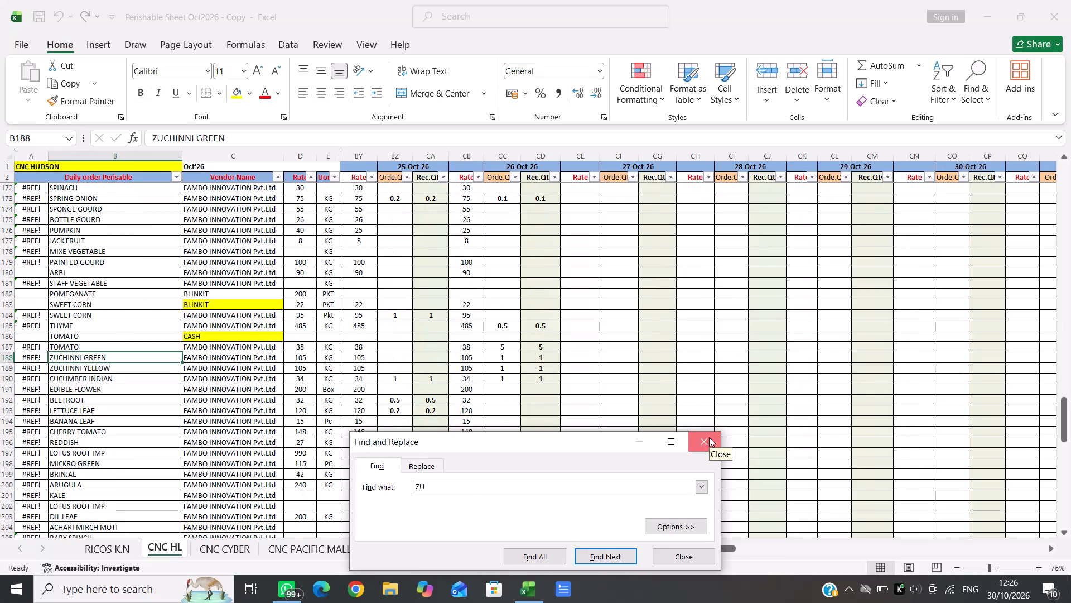
key(Right)
key(Right)
key(Right)
key(Right)
key(Right)
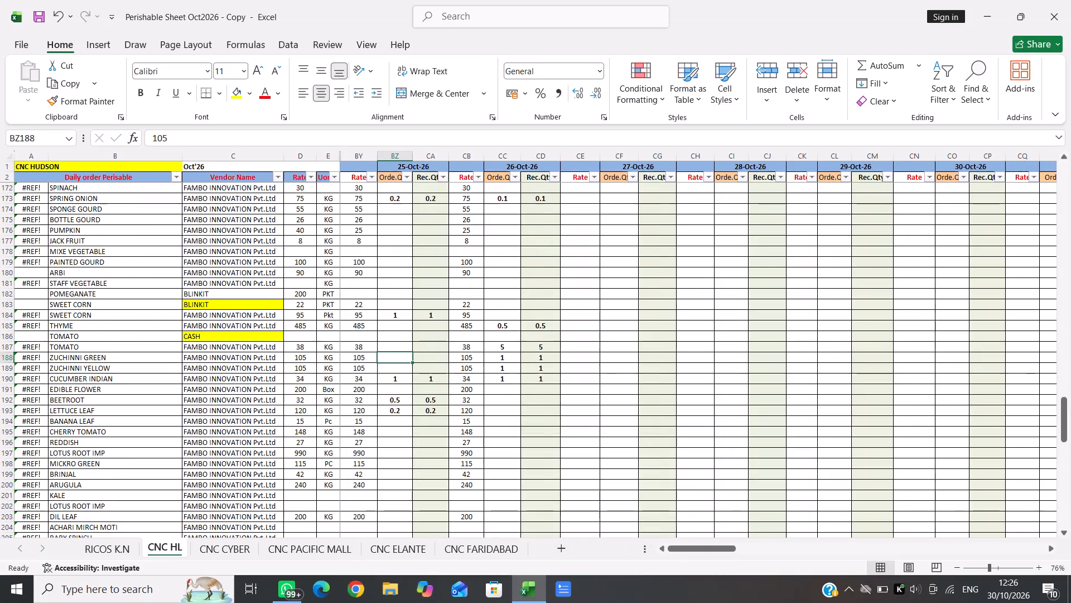
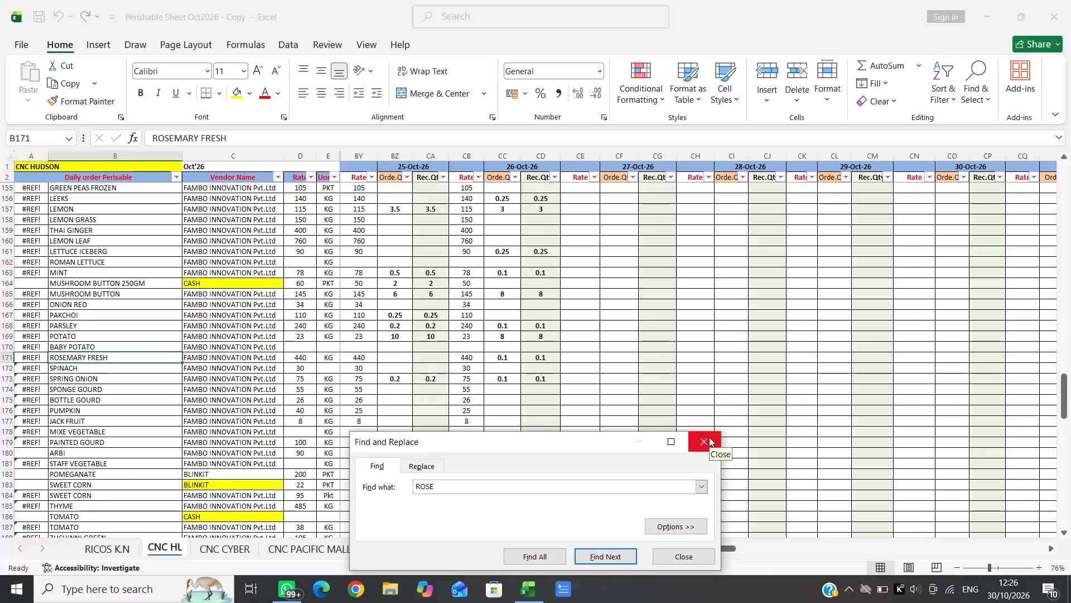
Enter 0.2 as the 25-Oct-26 order quantity for ROSEMARY FRESH and move to its received quantity.
click(709, 437)
key(Right)
key(Right)
key(Right)
key(Right)
key(Right)
text(0.2)
key(Right)
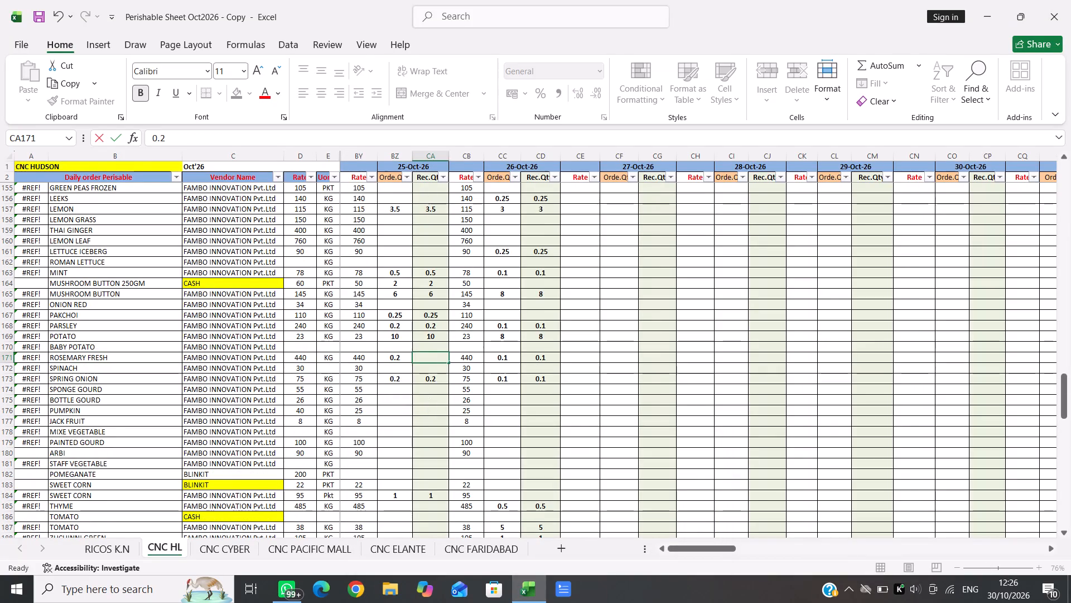
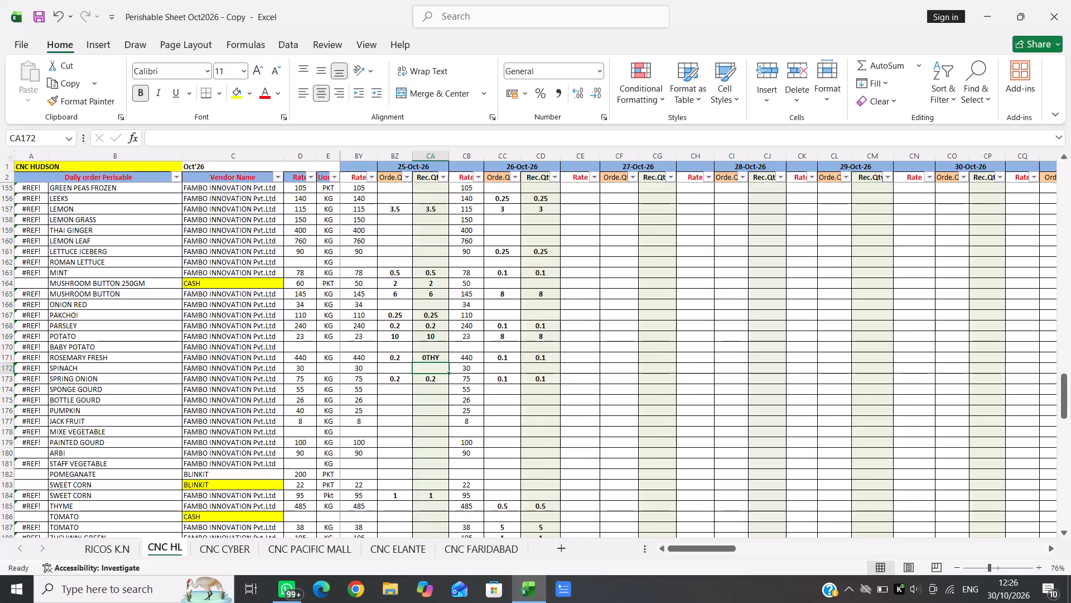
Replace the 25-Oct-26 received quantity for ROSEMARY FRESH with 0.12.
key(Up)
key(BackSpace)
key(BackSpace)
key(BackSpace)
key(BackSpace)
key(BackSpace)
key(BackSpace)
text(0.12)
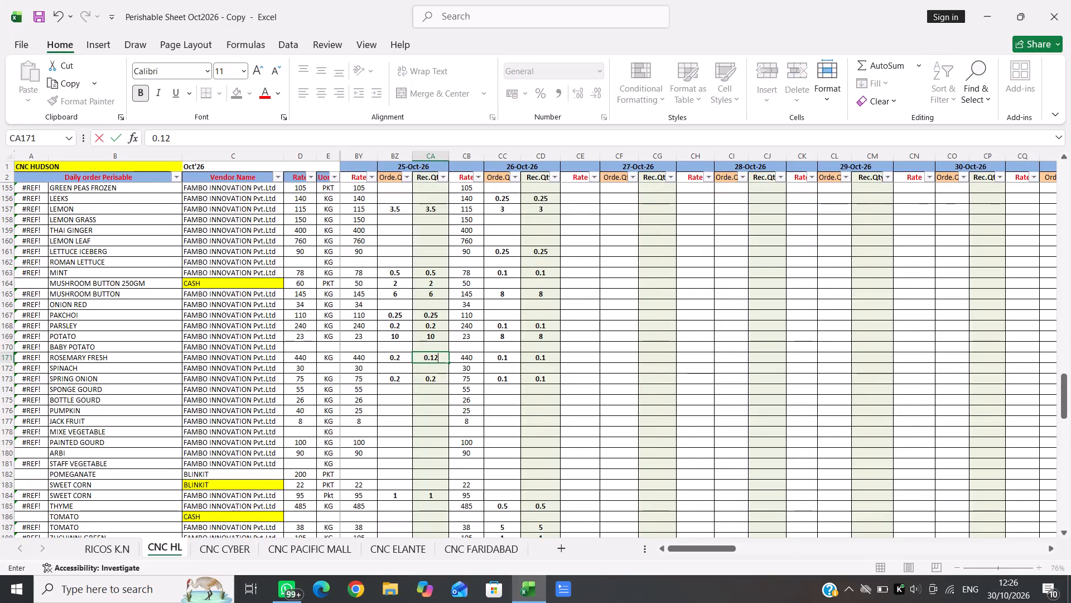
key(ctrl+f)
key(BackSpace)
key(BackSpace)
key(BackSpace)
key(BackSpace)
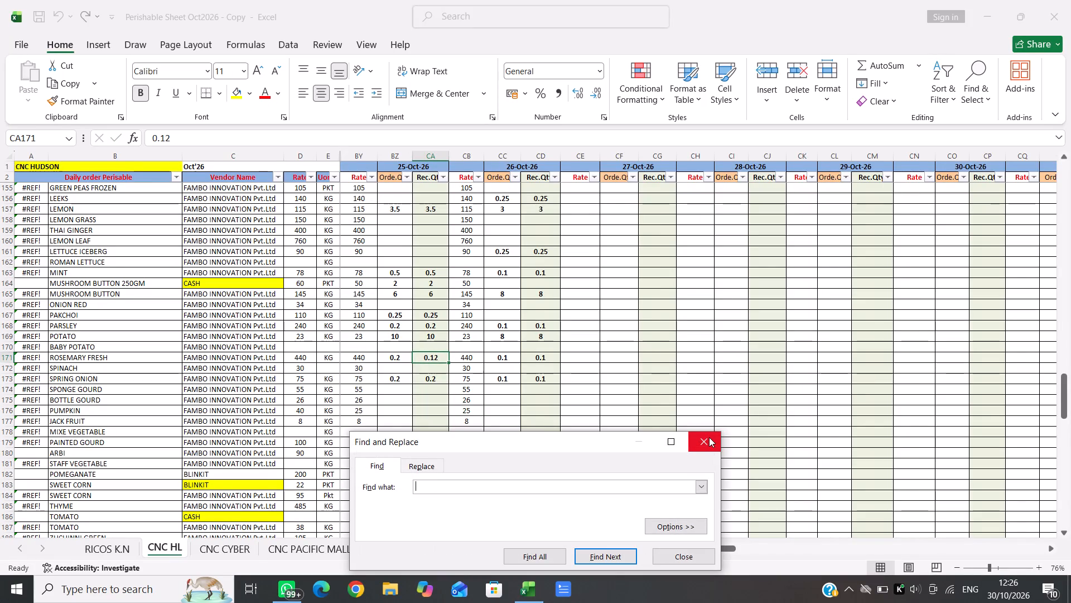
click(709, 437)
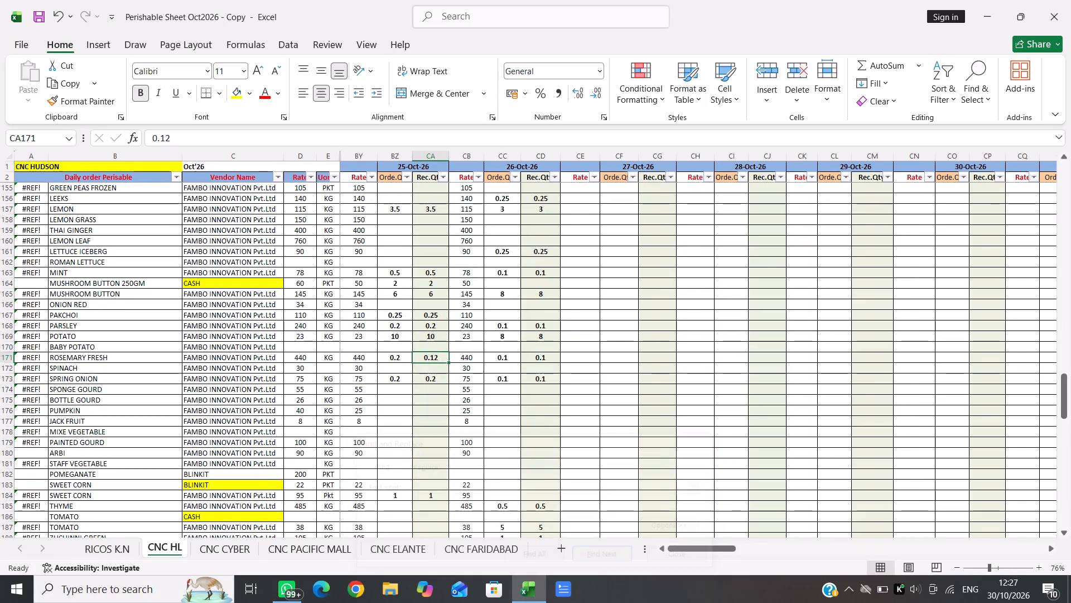
Set the 25-Oct-26 received quantity for ROSEMARY FRESH to 0.2.
key(BackSpace)
text(0.2)
key(ctrl+g)
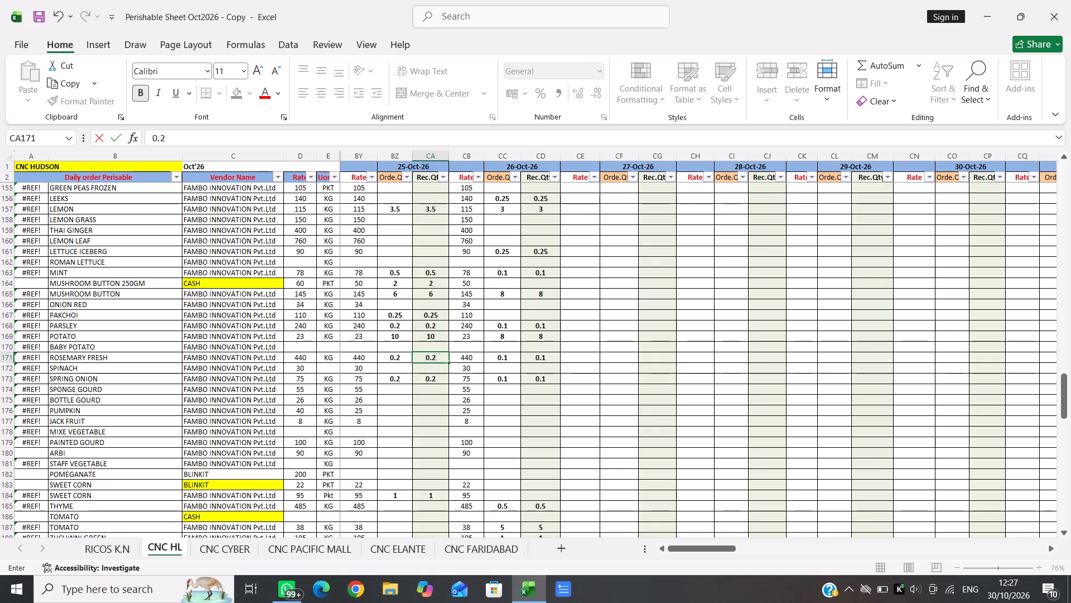
Search the sheet for ROSE and go to the 25-Oct-26 order quantity of ROSEMARY FRESH.
key(ctrl+f)
key(BackSpace)
key(BackSpace)
key(BackSpace)
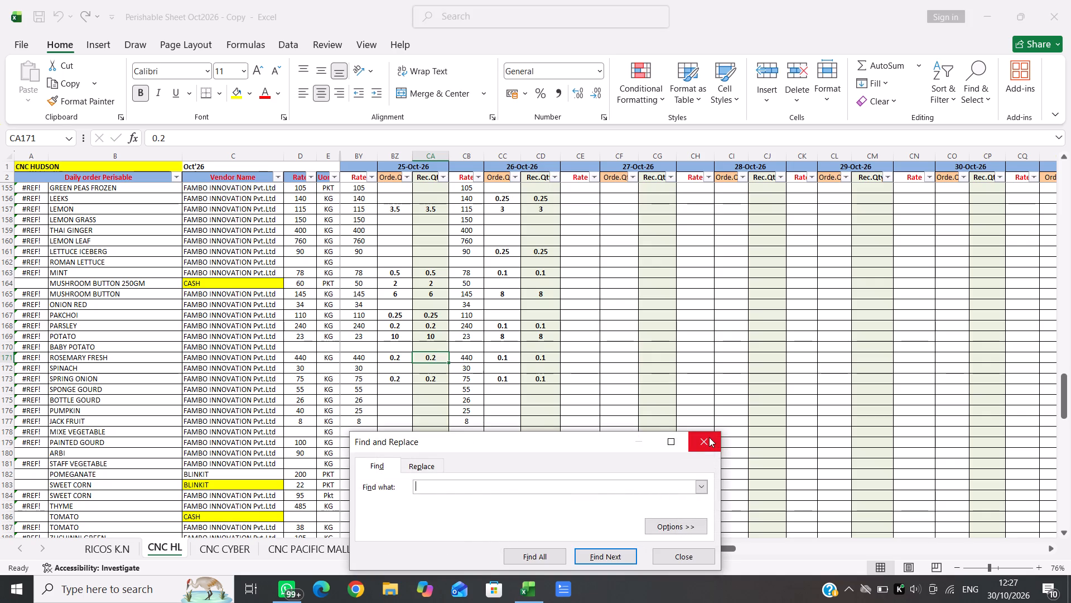
key(BackSpace)
text(ROSE)
key(Return)
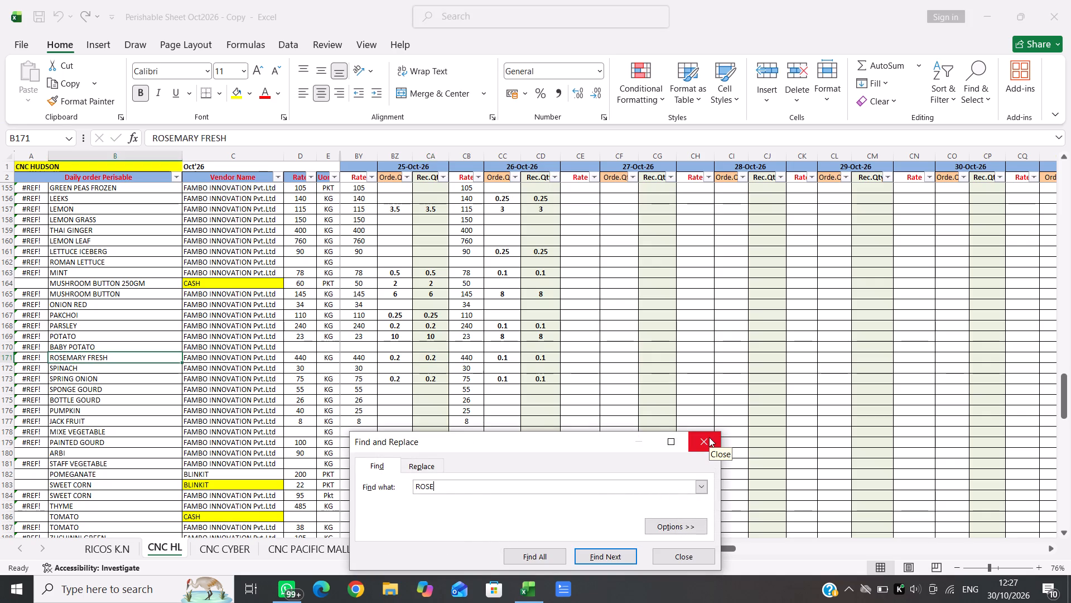
click(709, 437)
key(Right)
key(Right)
key(Right)
key(Right)
key(Right)
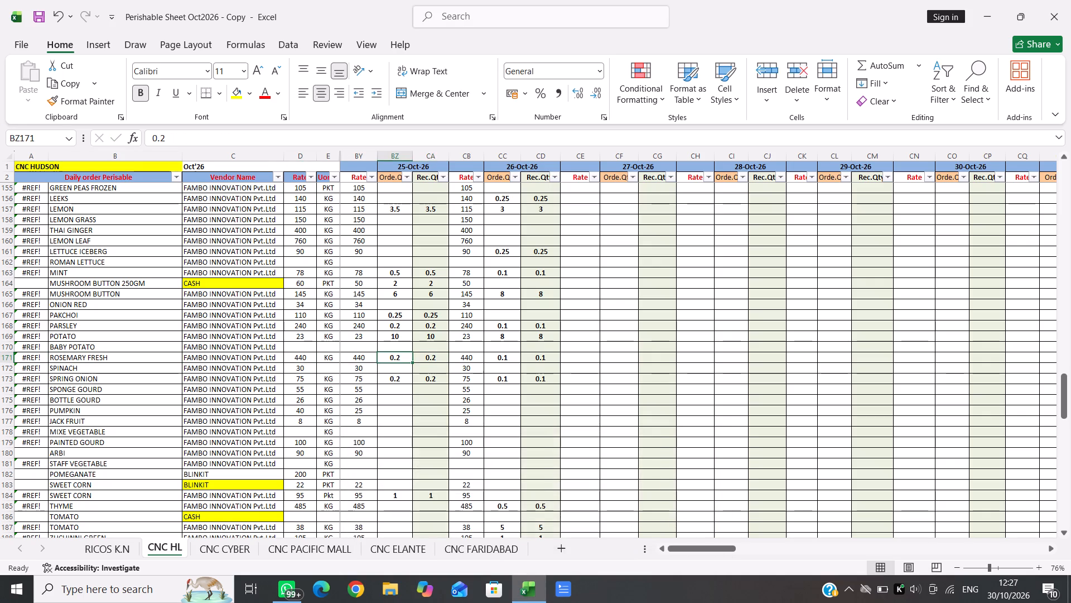
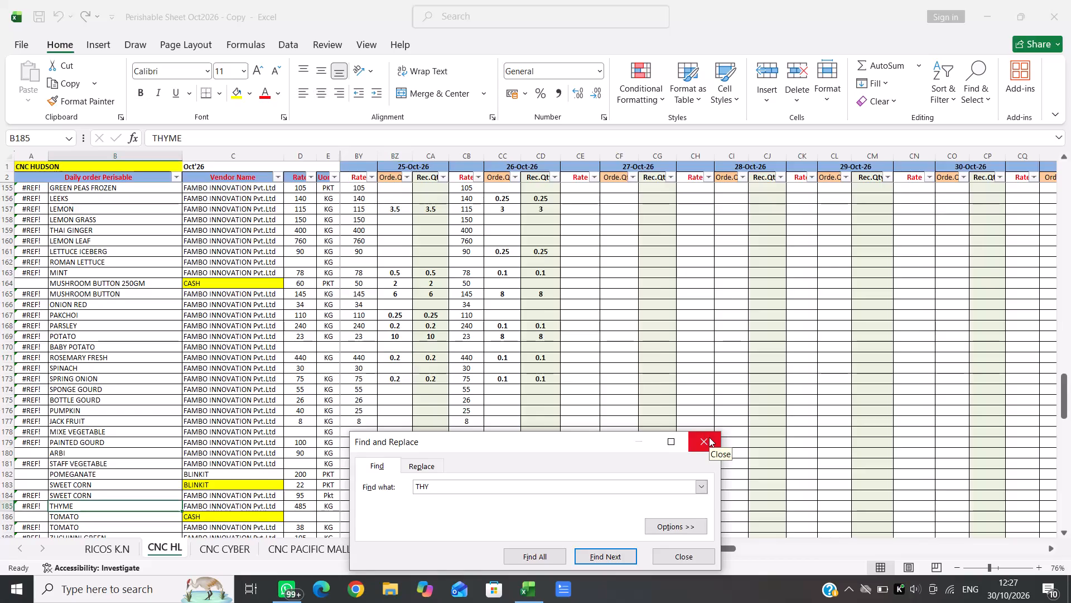
Set the 25-Oct-26 order quantity for THYME to 0.2.
click(709, 437)
key(Right)
key(Right)
key(Right)
key(Right)
key(Right)
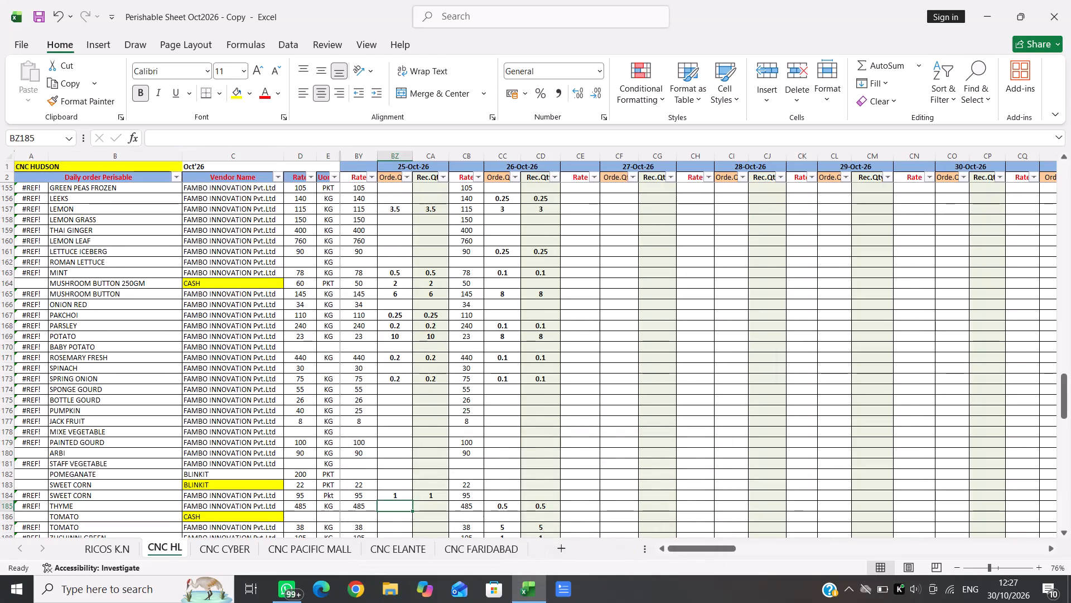
text(0.2)
key(Right)
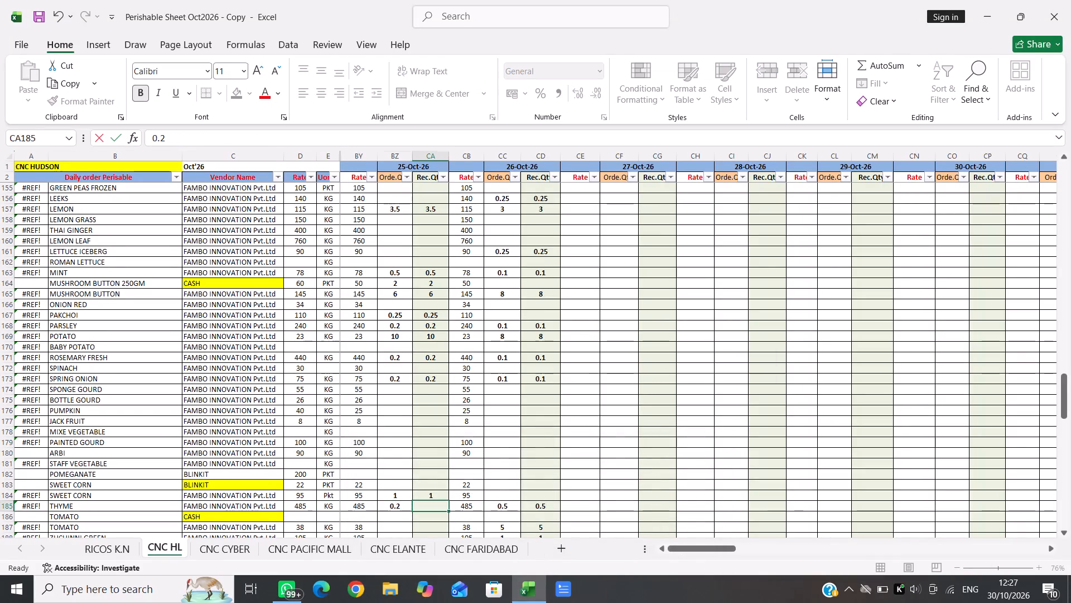
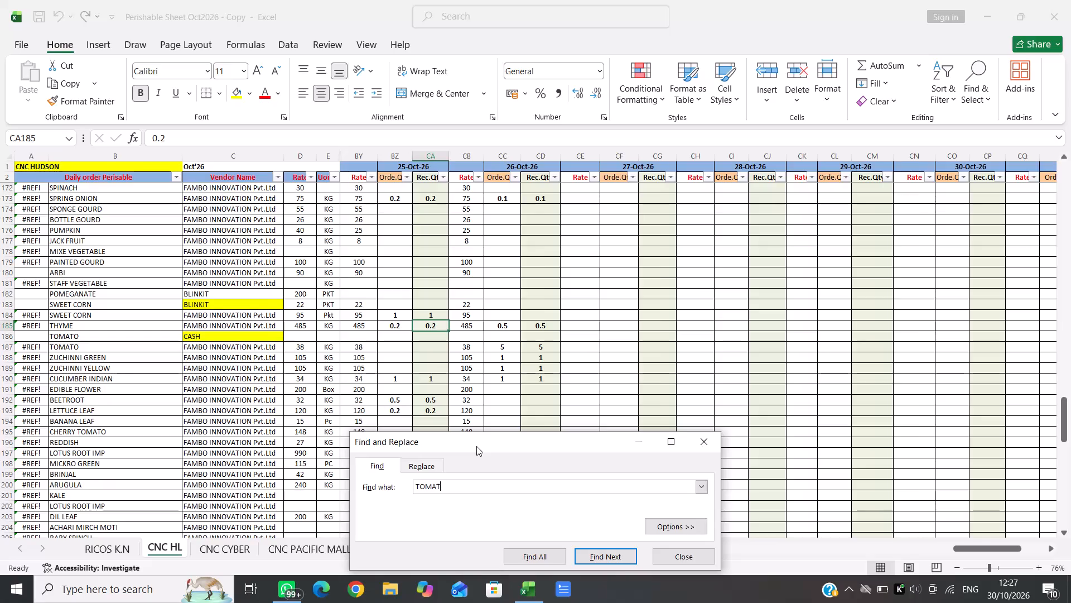
Search the sheet for TOMAT and go to the 25-Oct-26 entries of the FAMBO INNOVATION TOMATO row.
key(Return)
click(706, 439)
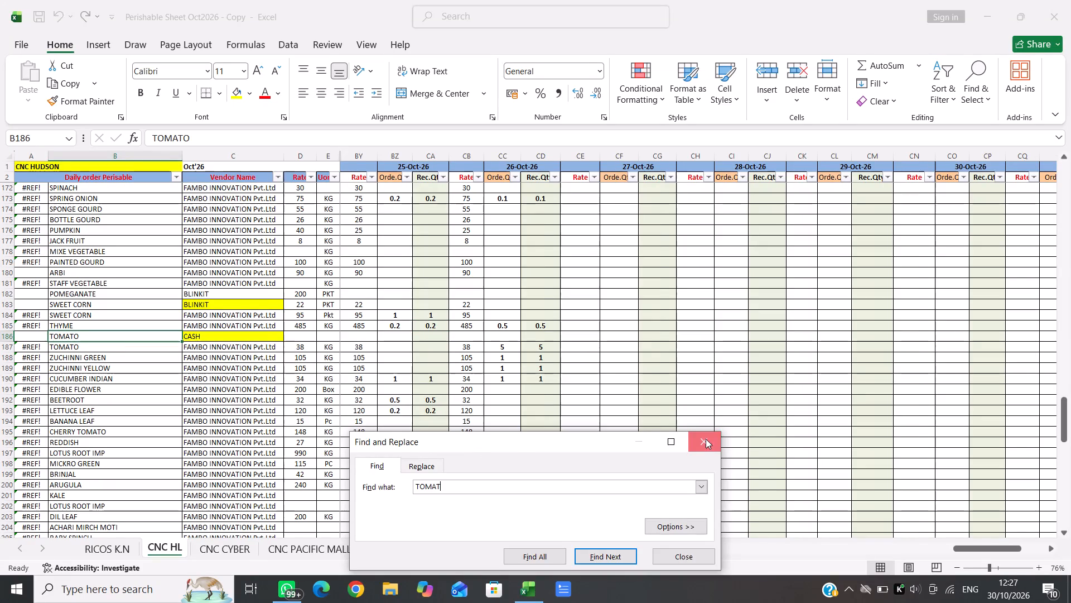
key(Down)
key(Right)
key(Right)
key(Right)
key(Right)
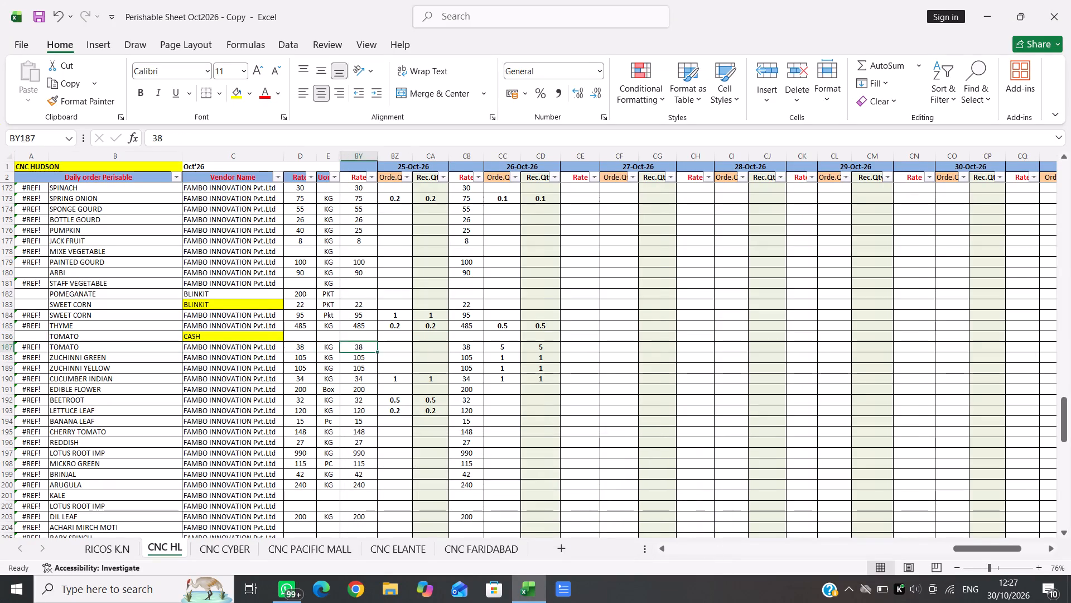
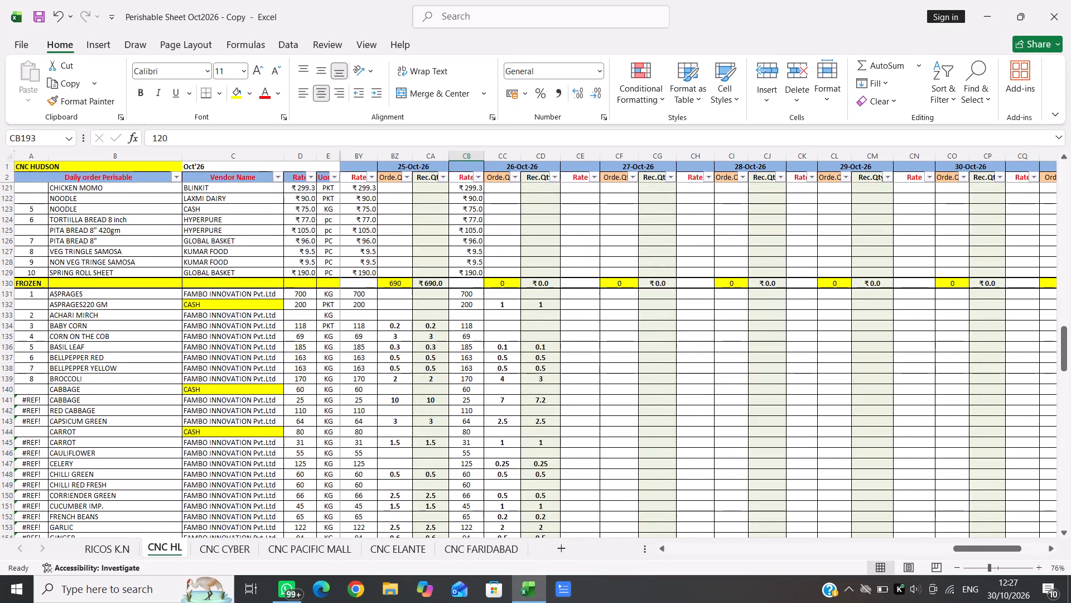
Examine the 25-Oct-26 received quantities of the vegetable rows by selecting them from ACHARI MIRCH down past SWEET CORN.
scroll(411, 425, down, 1)
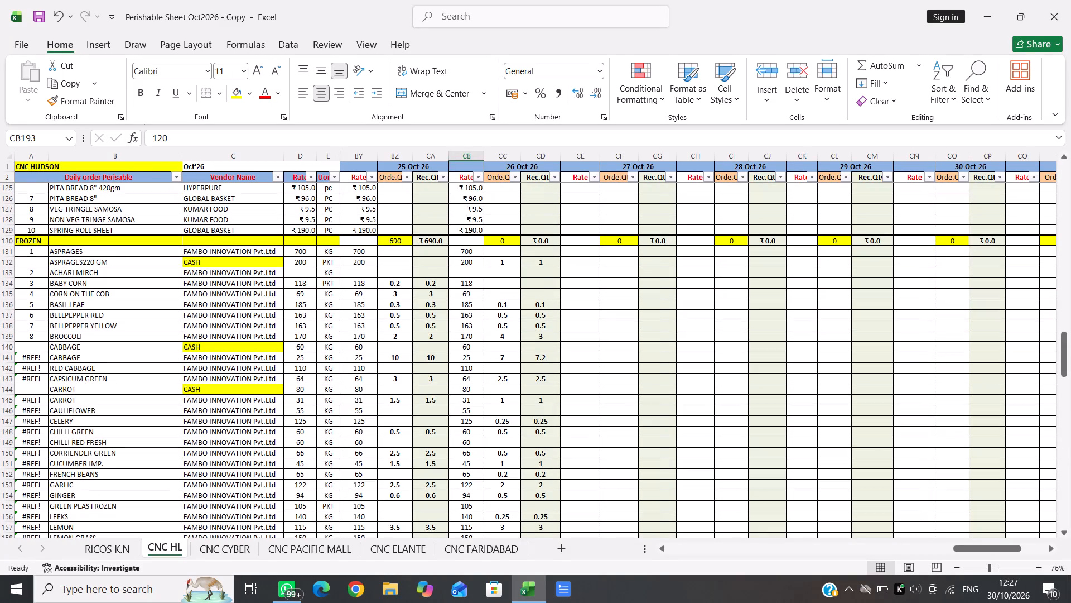
click(435, 276)
key(shift+Down)
key(shift+Down)
key(shift+Down)
key(shift+Down)
key(shift+Down)
key(shift+Down)
key(shift+Down)
key(shift+Down)
key(shift+Down)
key(shift+Down)
key(shift+Down)
key(shift+Down)
key(shift+Down)
key(shift+Down)
key(shift+Down)
key(shift+Down)
key(shift+Down)
key(shift+Down)
key(shift+Down)
key(shift+Down)
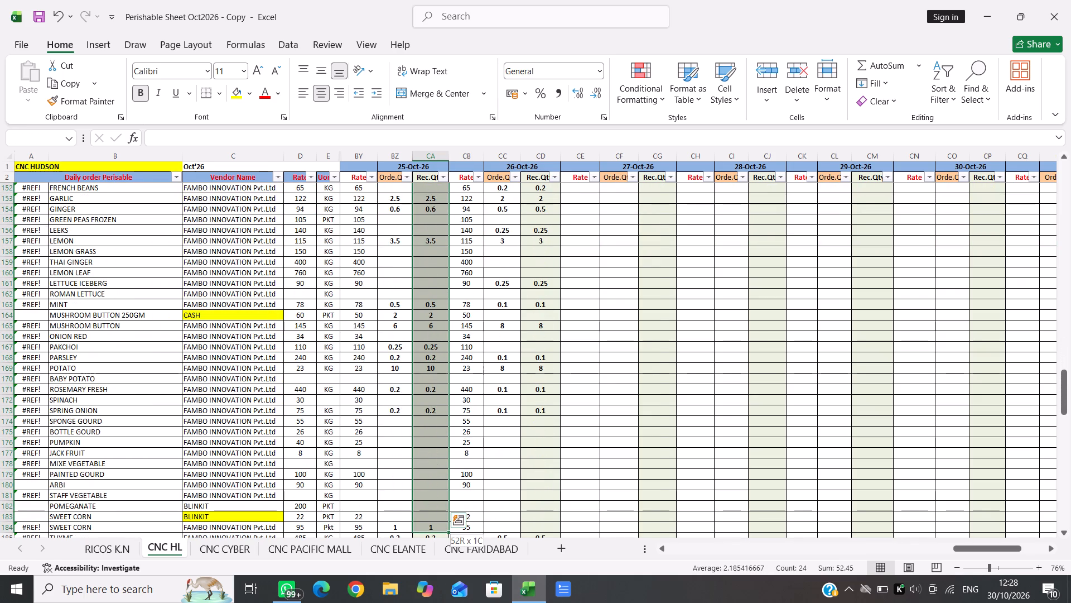
Enter 6 as both the ordered and received quantity for ONION RED on 25-Oct-26.
click(397, 357)
click(389, 339)
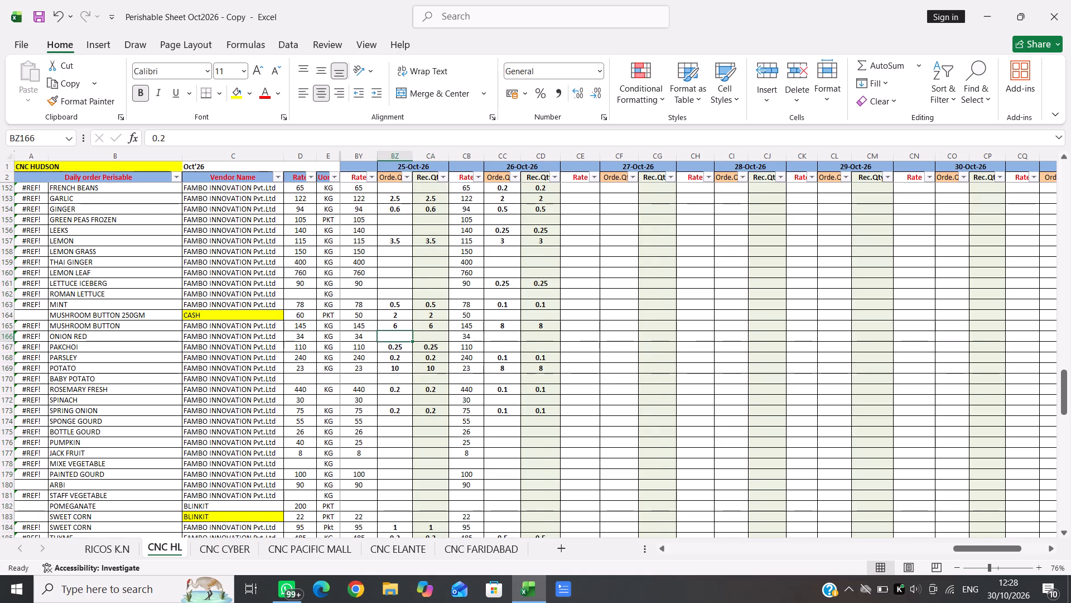
key(6)
key(Right)
key(6)
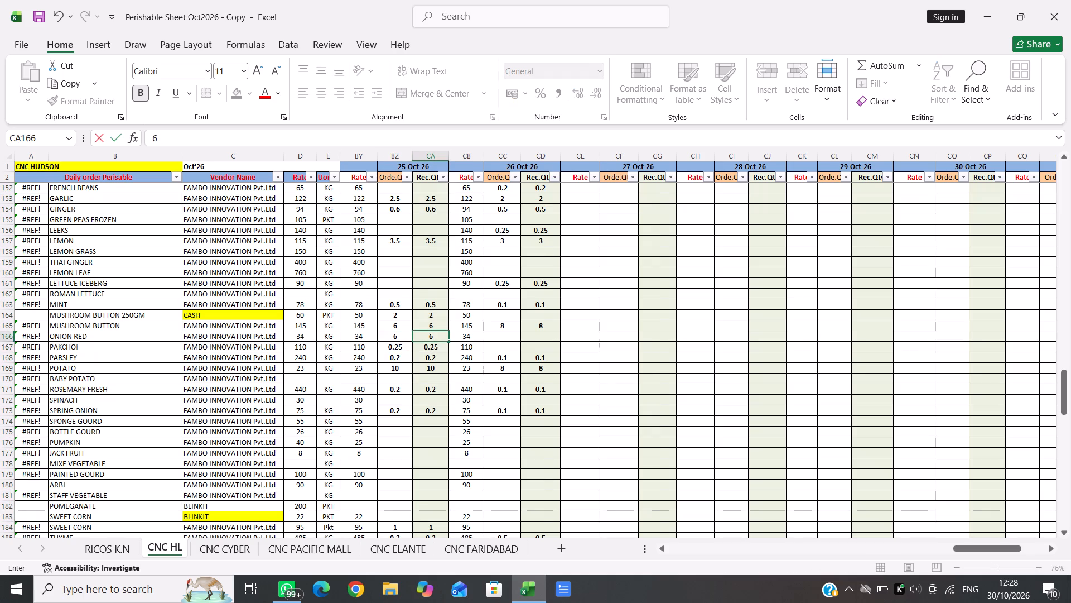
In the FAMBO INNOVATION MUSHROOM BUTTON row, clear the 25-Oct-26 order quantity and set the received quantity to 2.
click(397, 326)
key(BackSpace)
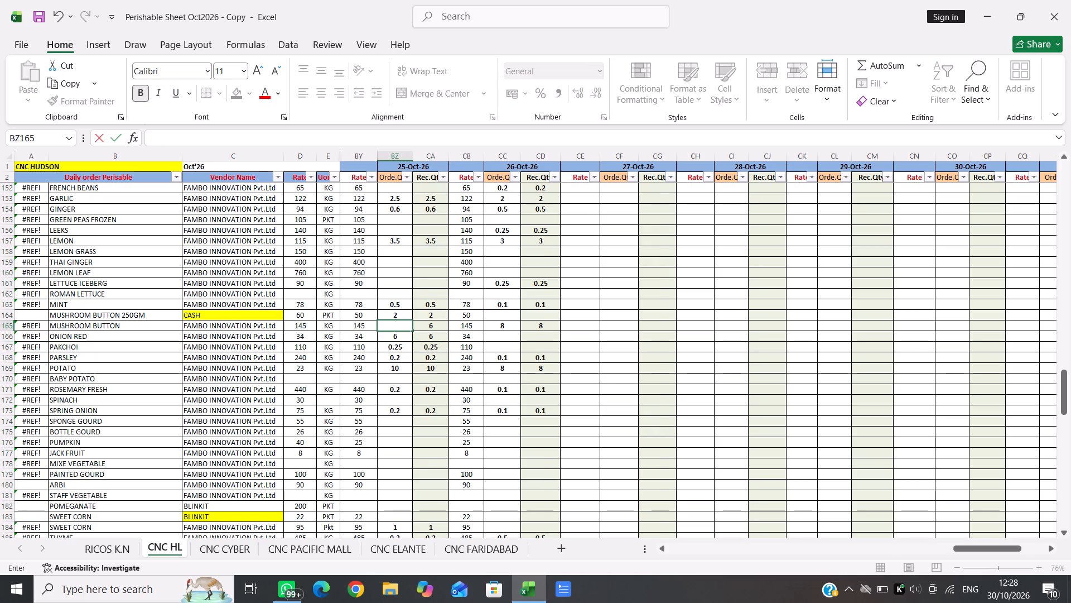
key(Right)
key(2)
Clear the 25-Oct-26 received and order quantities of the cash MUSHROOM BUTTON 250GM row.
key(Up)
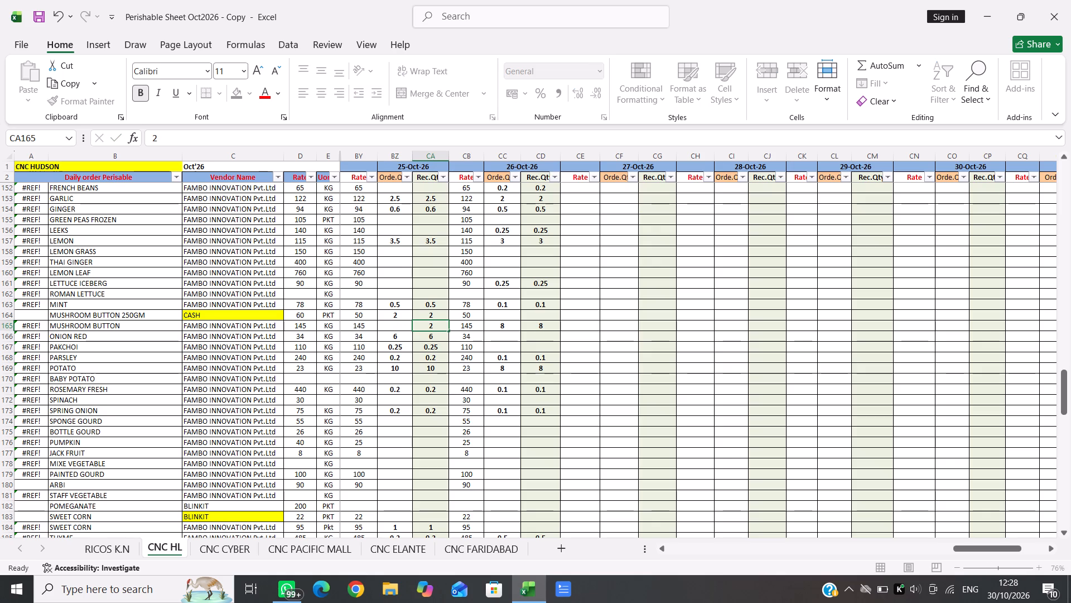
key(BackSpace)
key(Left)
key(BackSpace)
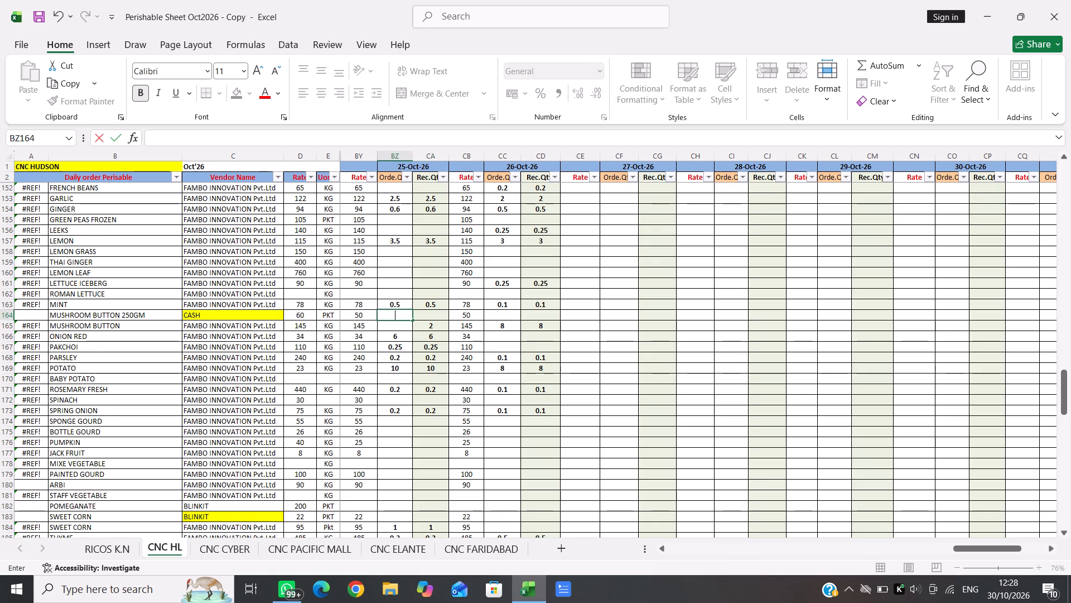
click(431, 466)
Go down to the FRUITS rows and the VEGETABLE & FRUITS total for 25-Oct-26.
scroll(431, 466, down, 1)
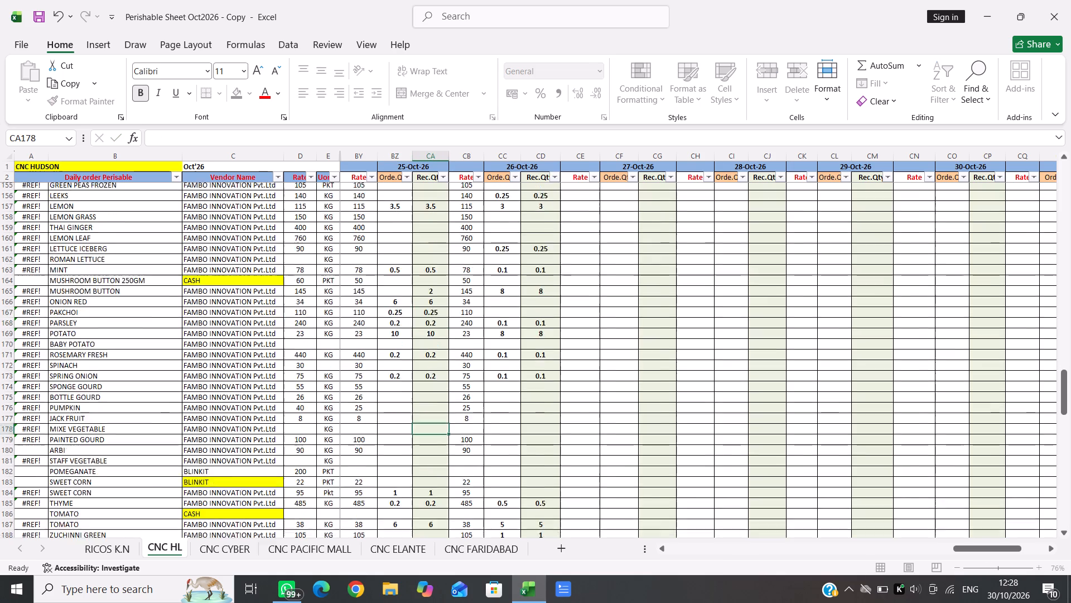
scroll(431, 466, down, 5)
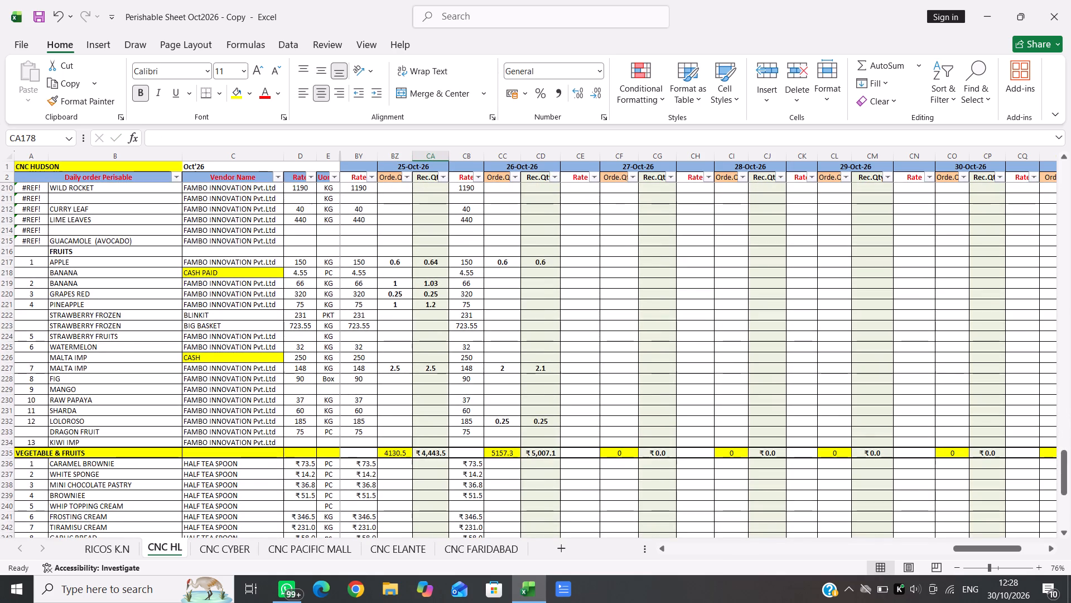
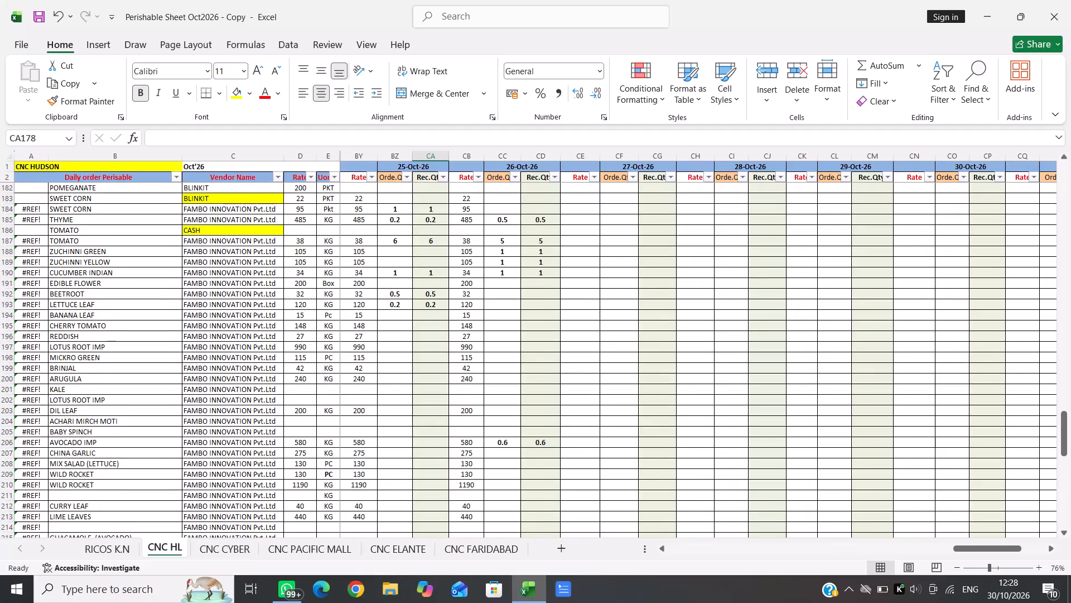
Enter 2 as the 25-Oct-26 order quantity in the FAMBO INNOVATION MUSHROOM BUTTON row.
scroll(532, 317, up, 2)
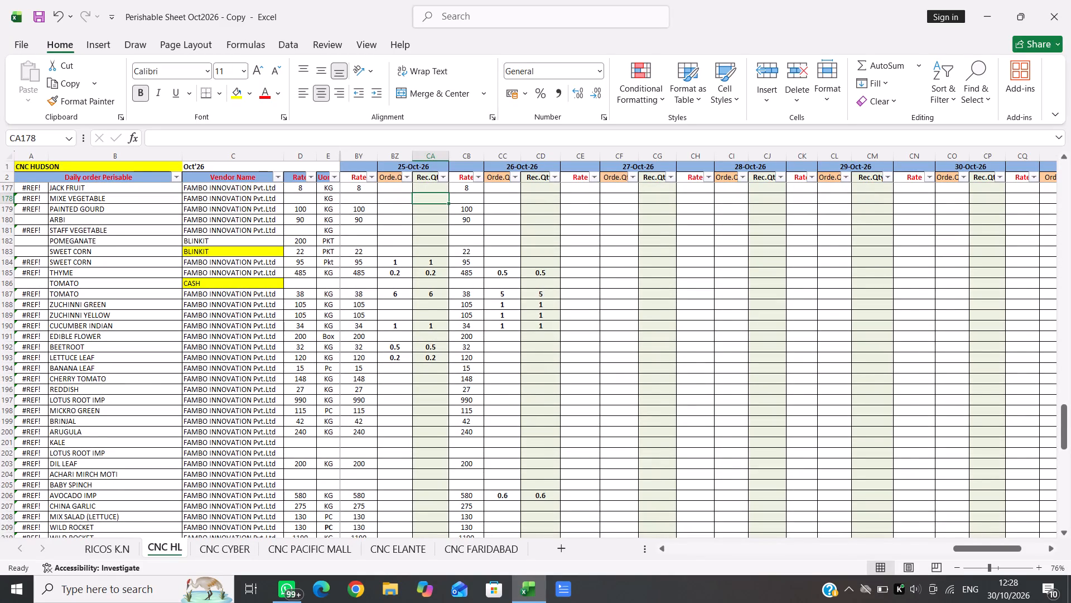
scroll(532, 317, up, 3)
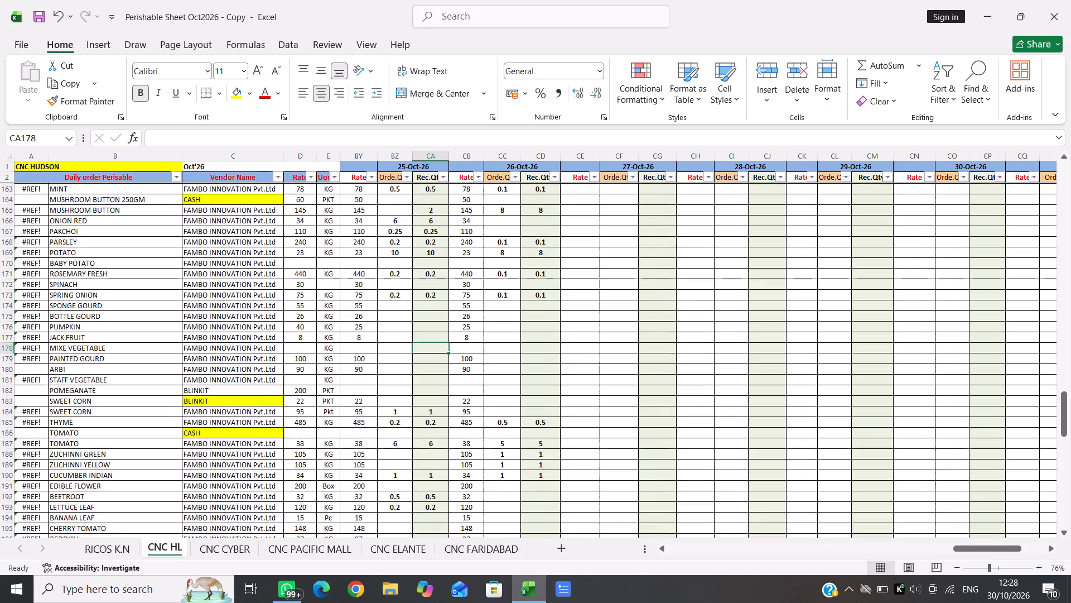
scroll(532, 317, up, 1)
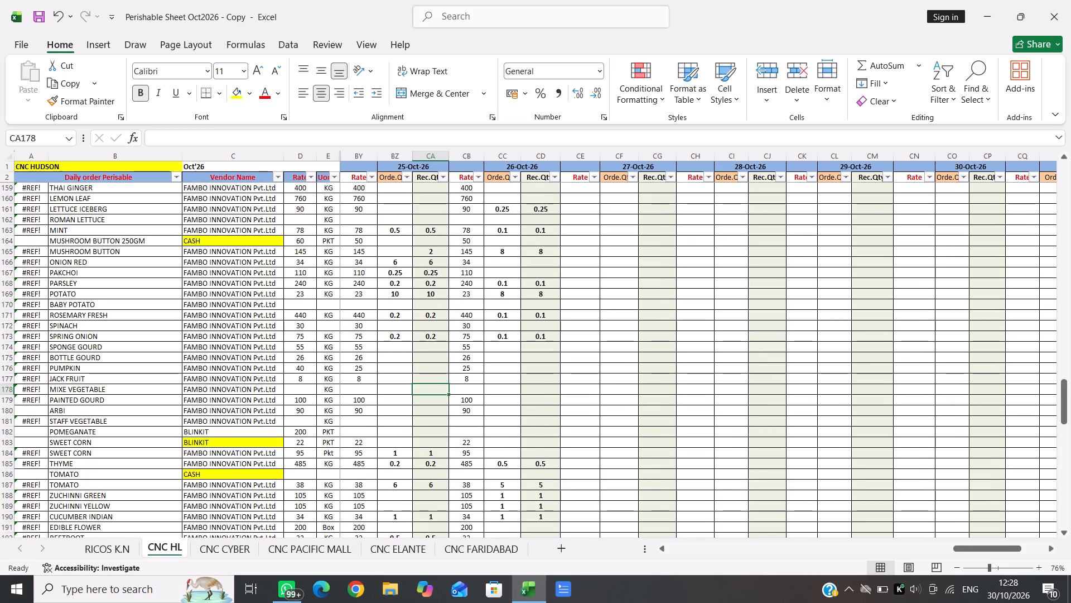
click(386, 250)
key(2)
key(Up)
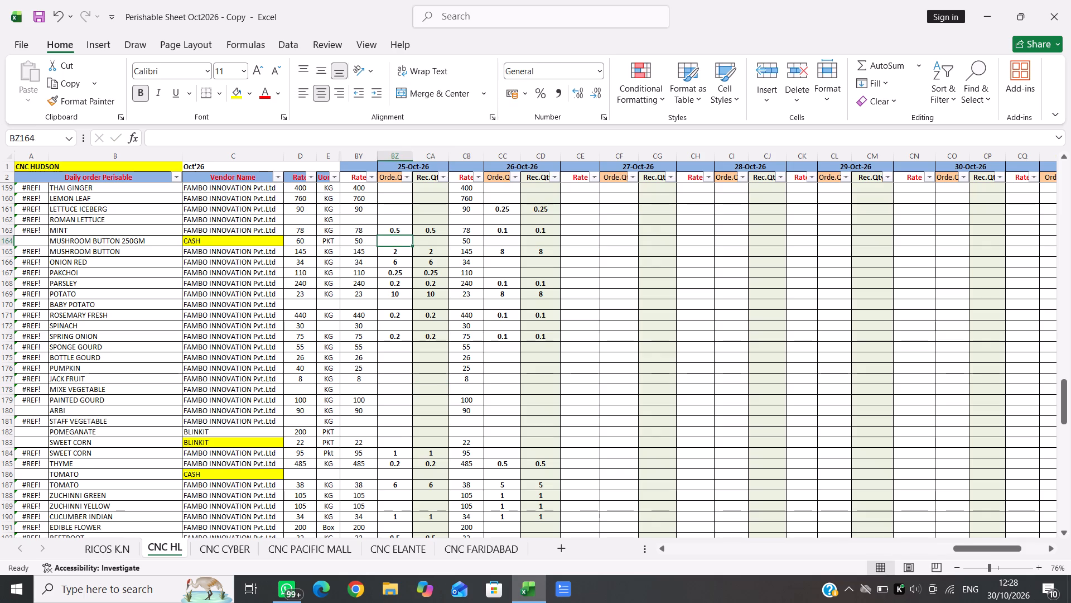
Select the 26-Oct-26 order quantity in the FAMBO INNOVATION MUSHROOM BUTTON row.
click(509, 251)
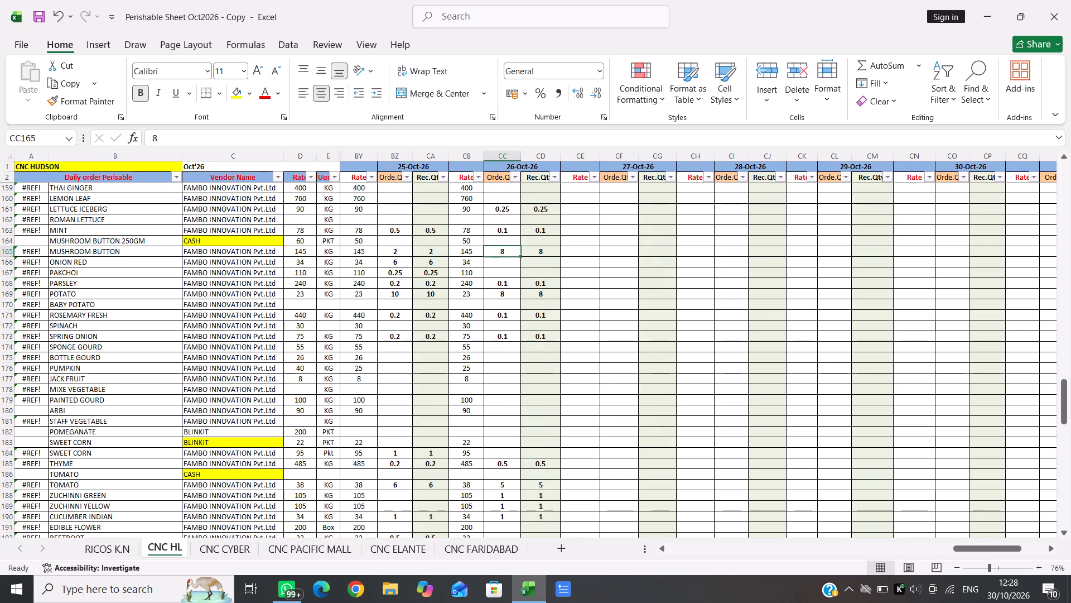
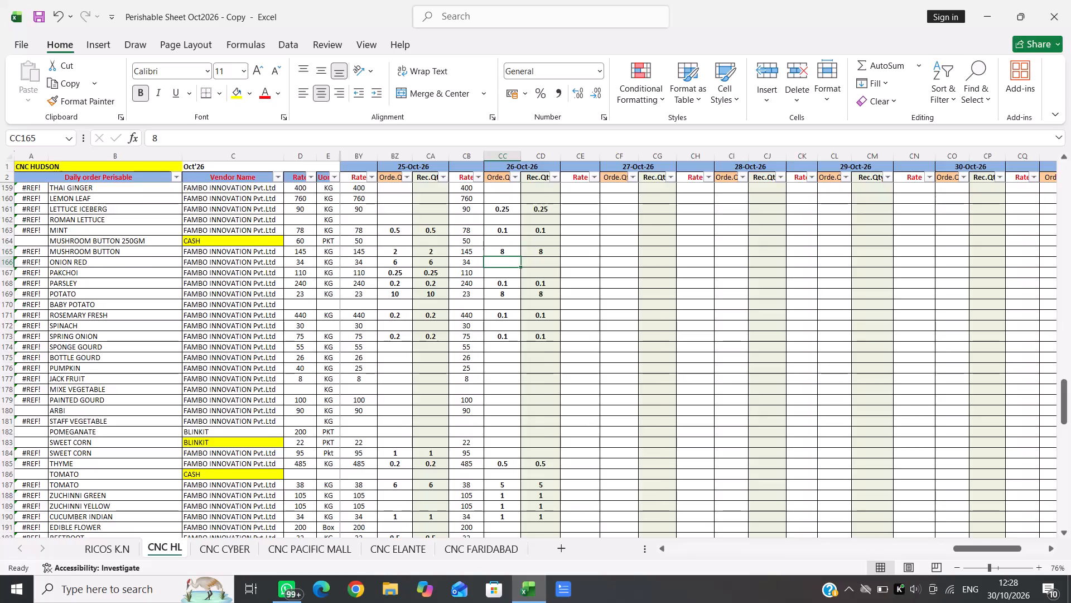
Enter 8 as both the 26-Oct-26 order and received quantities in the ONION RED row.
key(8)
key(Right)
key(8)
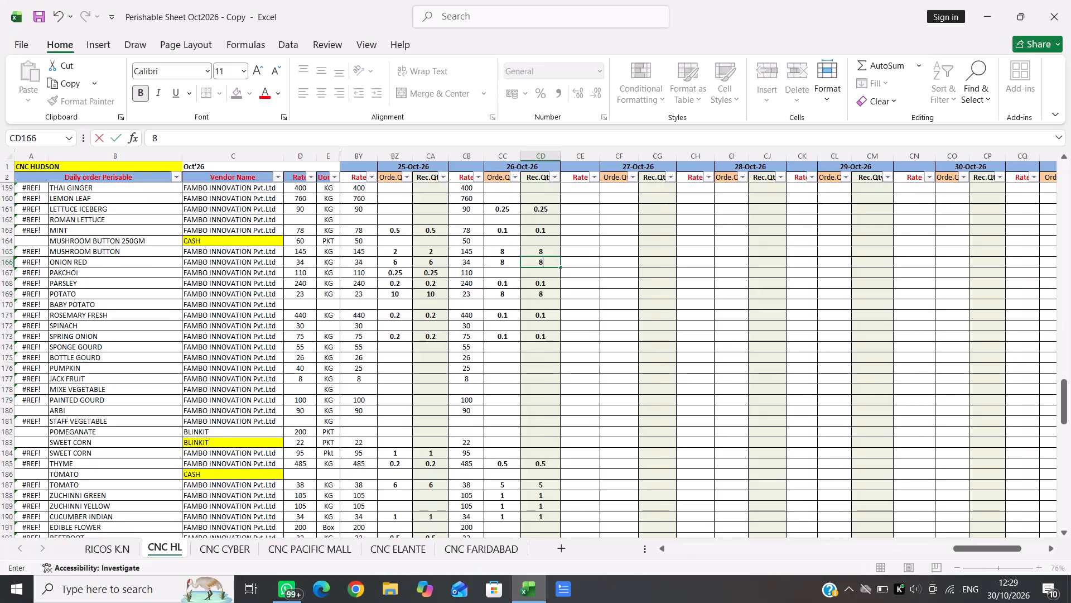
Clear the 26-Oct-26 order and received quantities in the FAMBO INNOVATION MUSHROOM BUTTON row.
click(501, 253)
key(BackSpace)
key(Right)
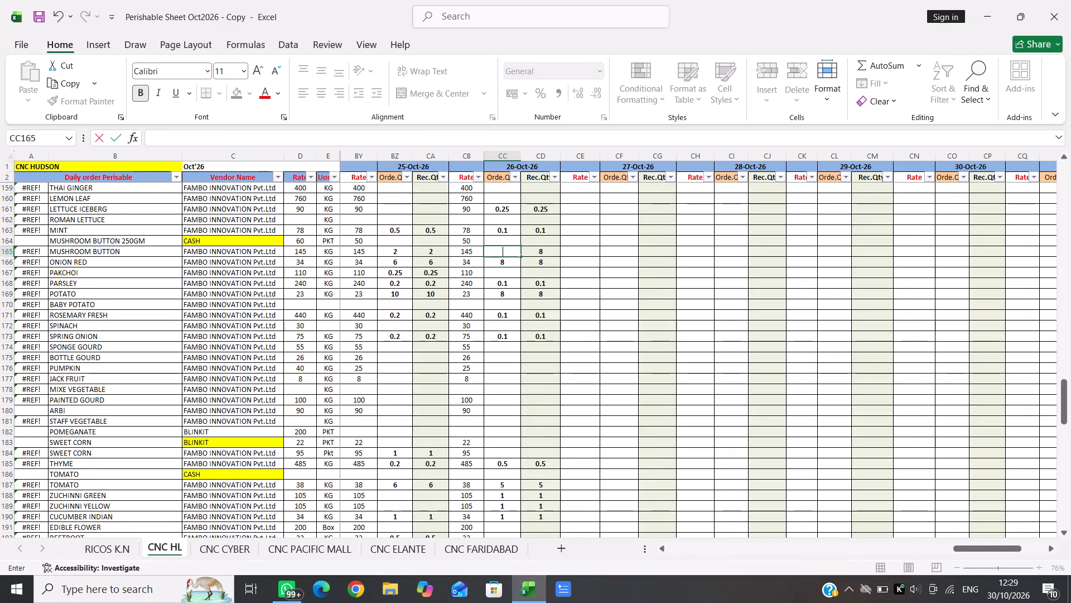
key(BackSpace)
scroll(539, 378, down, 1)
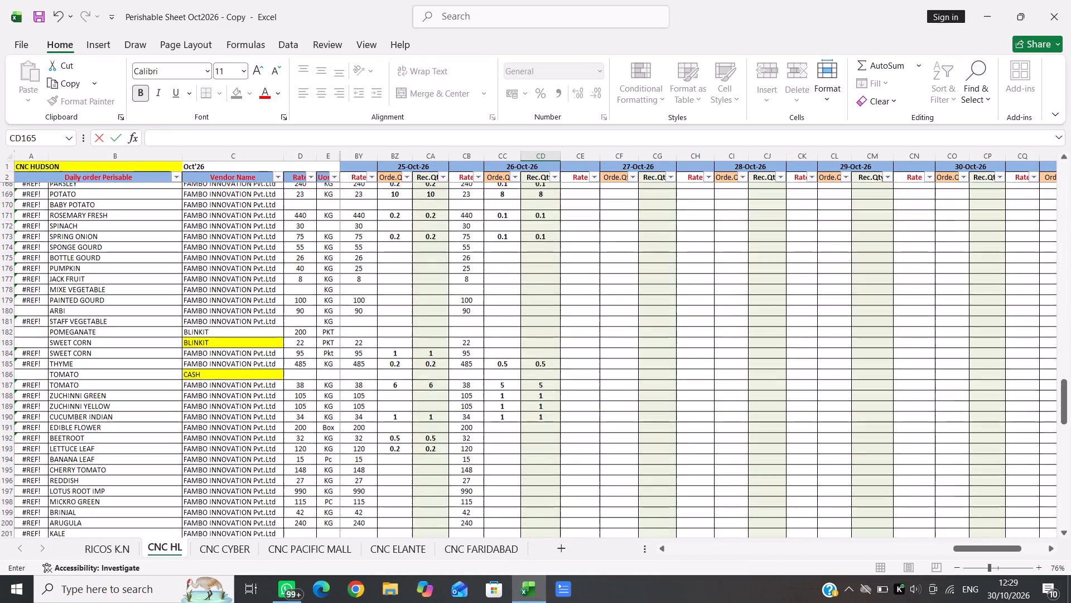
scroll(537, 415, down, 3)
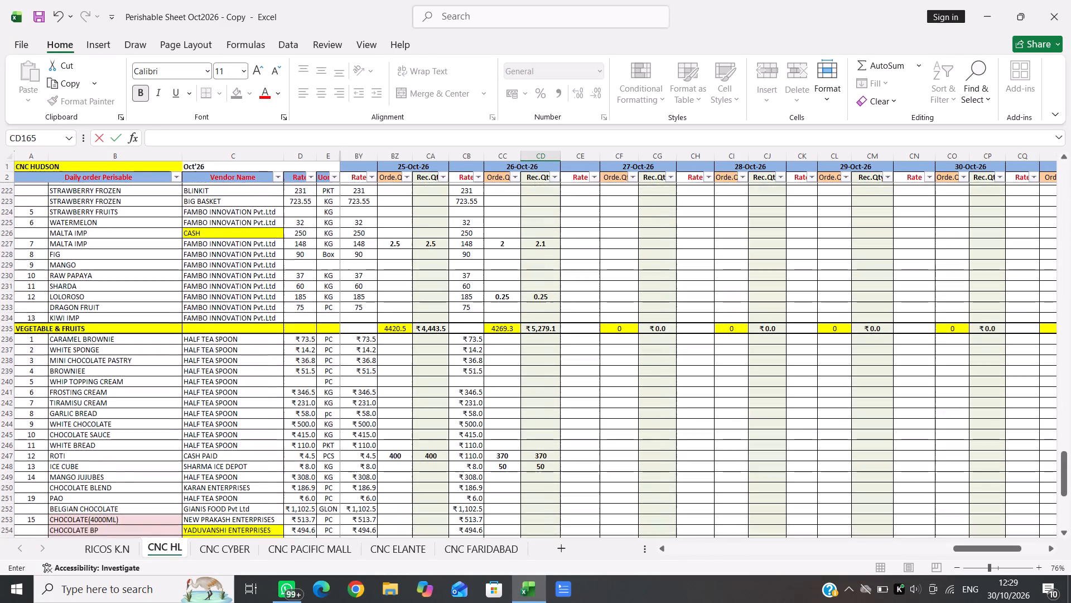
scroll(537, 415, down, 1)
click(533, 262)
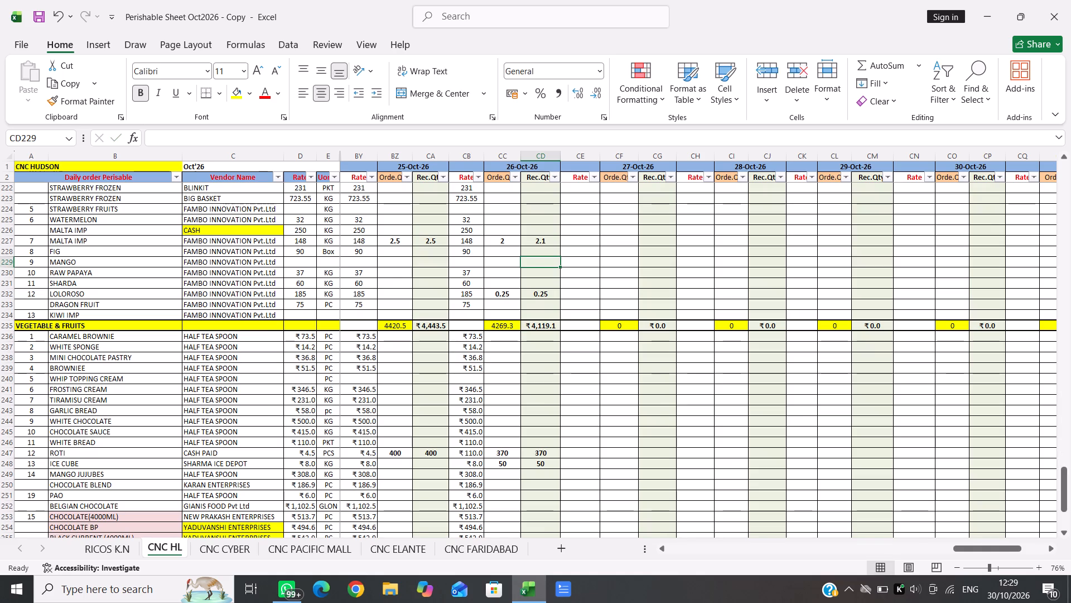
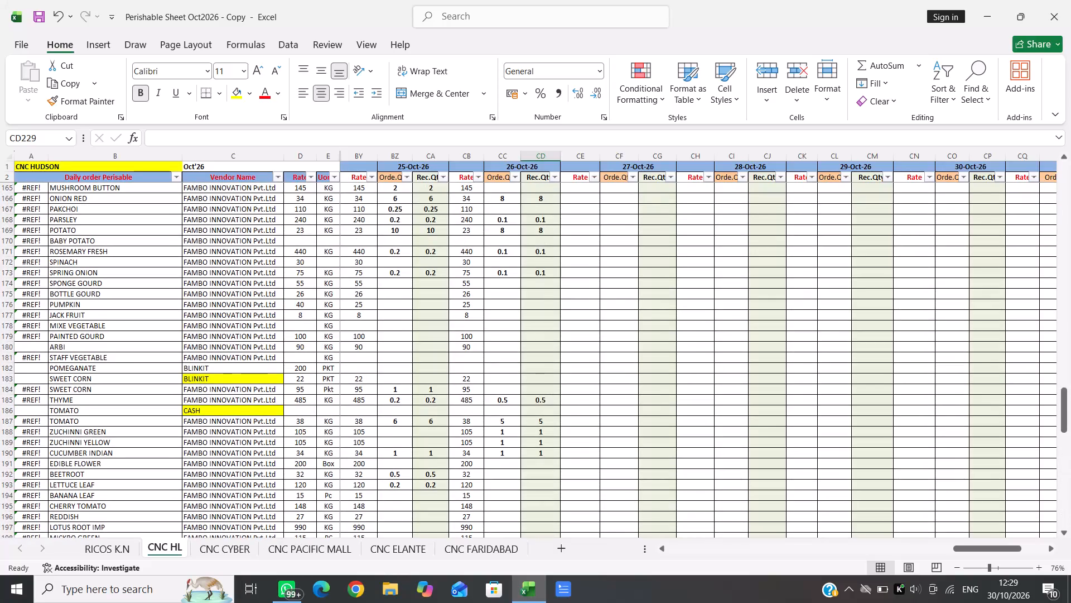
Enter 2 as both the 26-Oct-26 order and received quantities in the FAMBO INNOVATION MUSHROOM BUTTON row.
scroll(533, 262, up, 5)
scroll(533, 262, down, 1)
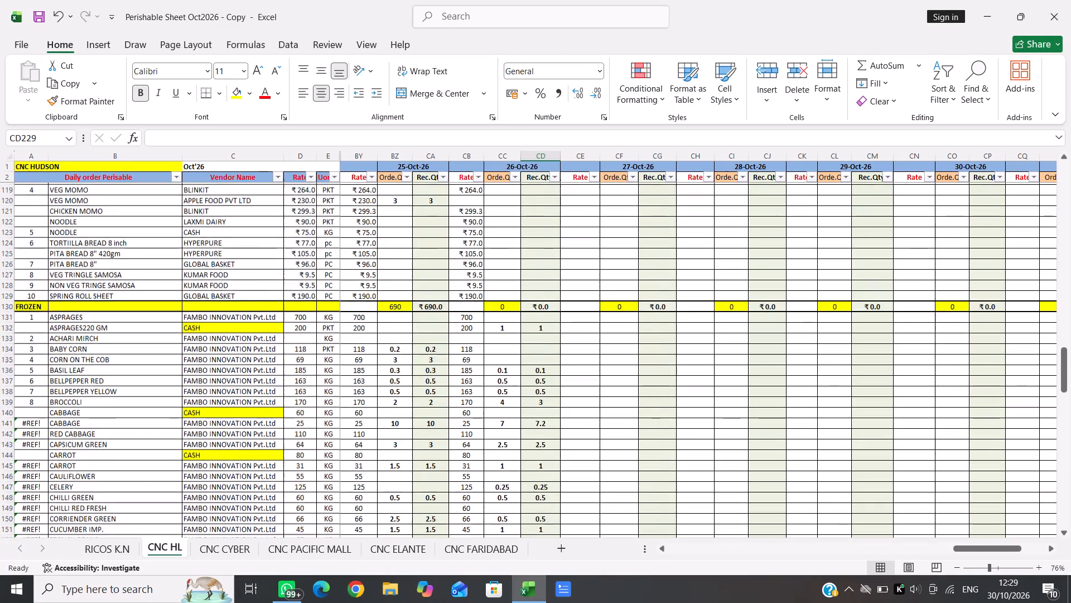
scroll(533, 262, down, 2)
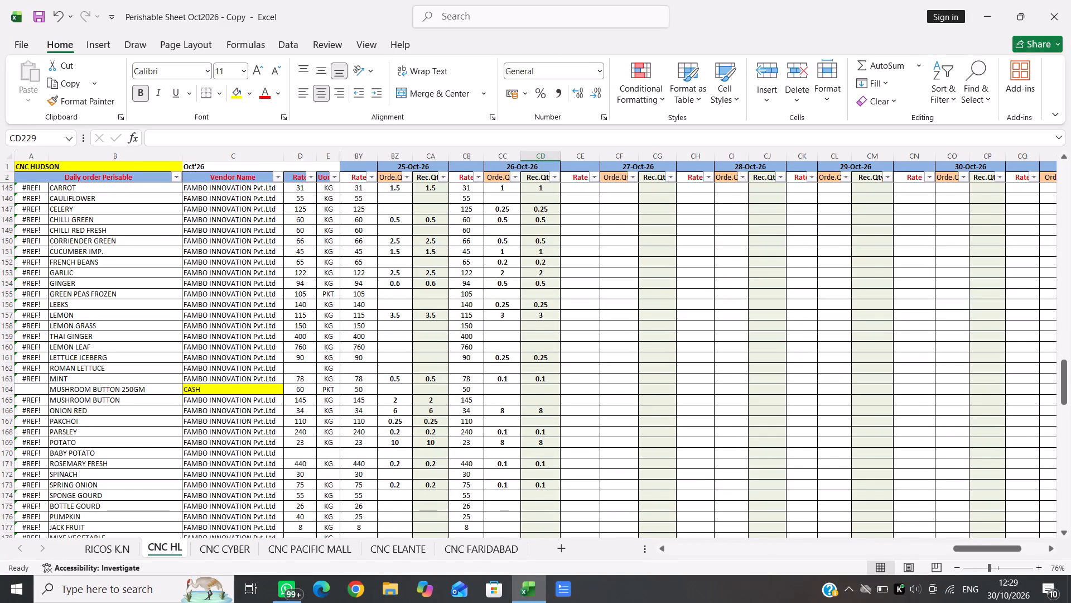
click(498, 400)
key(2)
key(Right)
key(2)
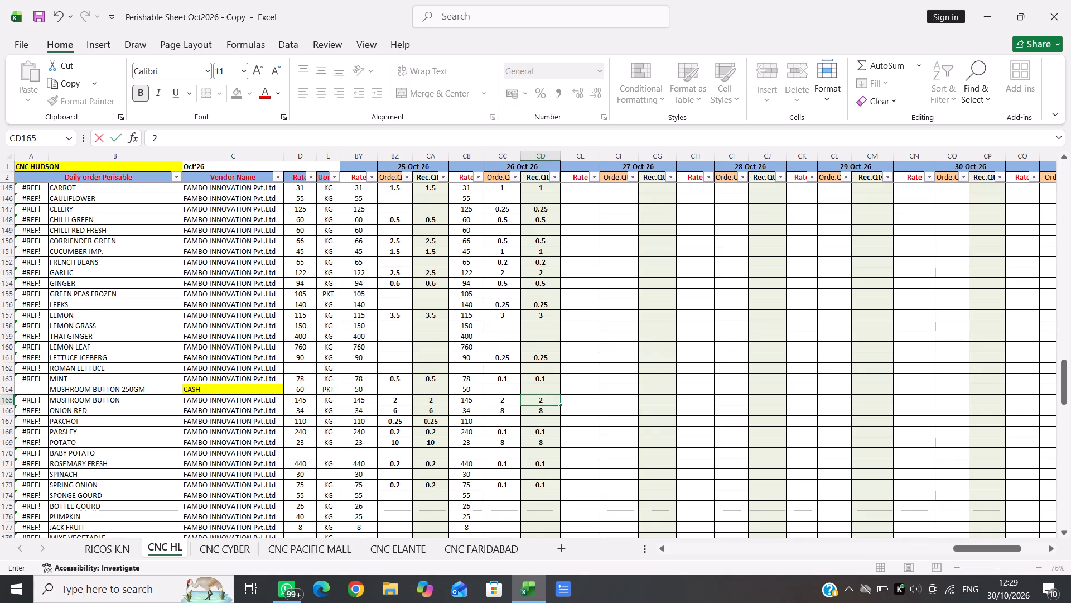
key(Down)
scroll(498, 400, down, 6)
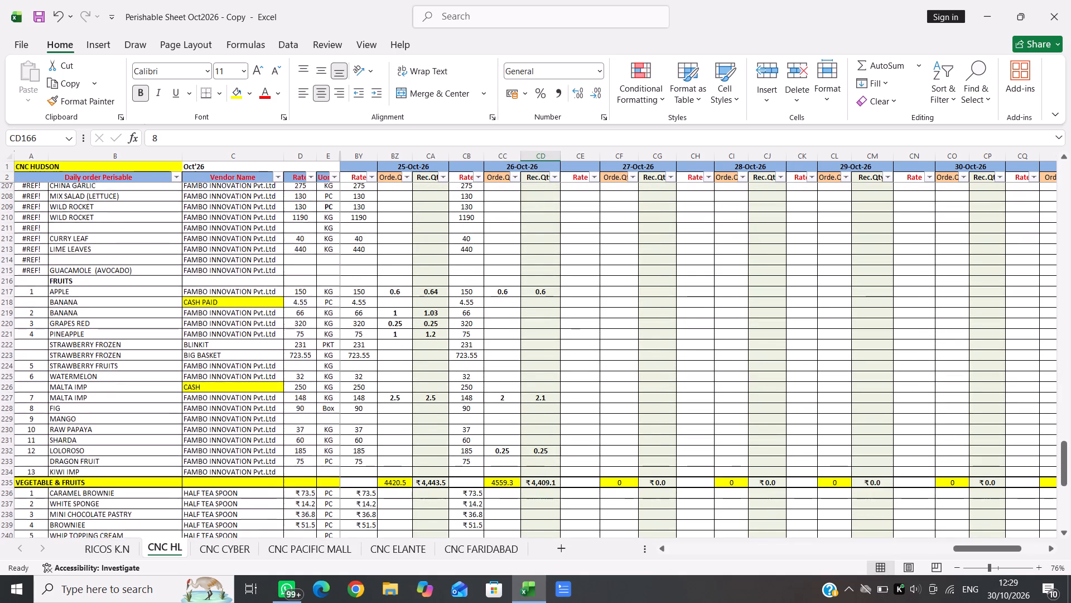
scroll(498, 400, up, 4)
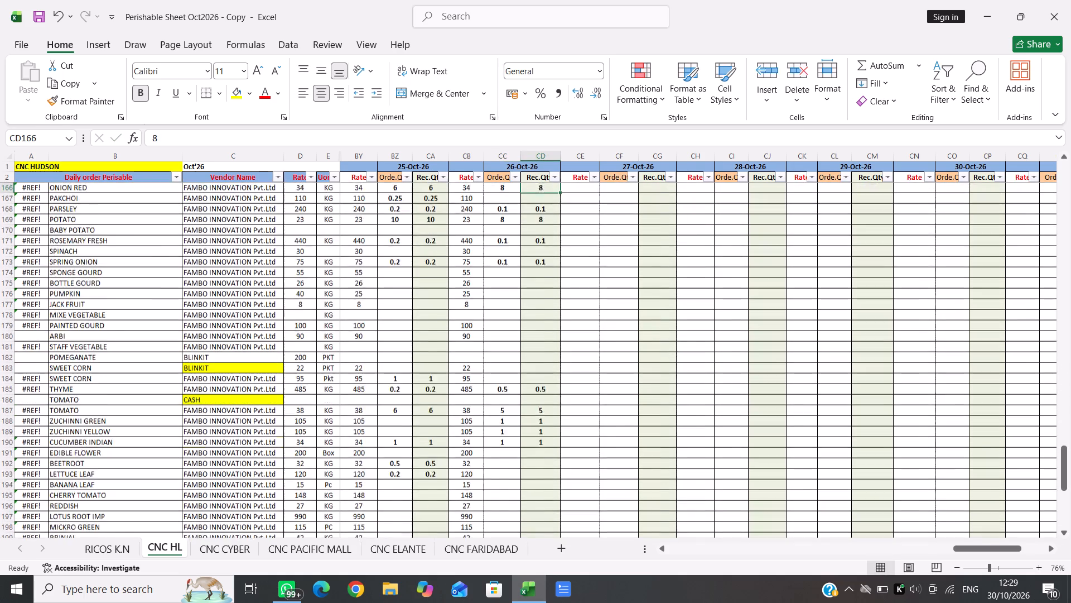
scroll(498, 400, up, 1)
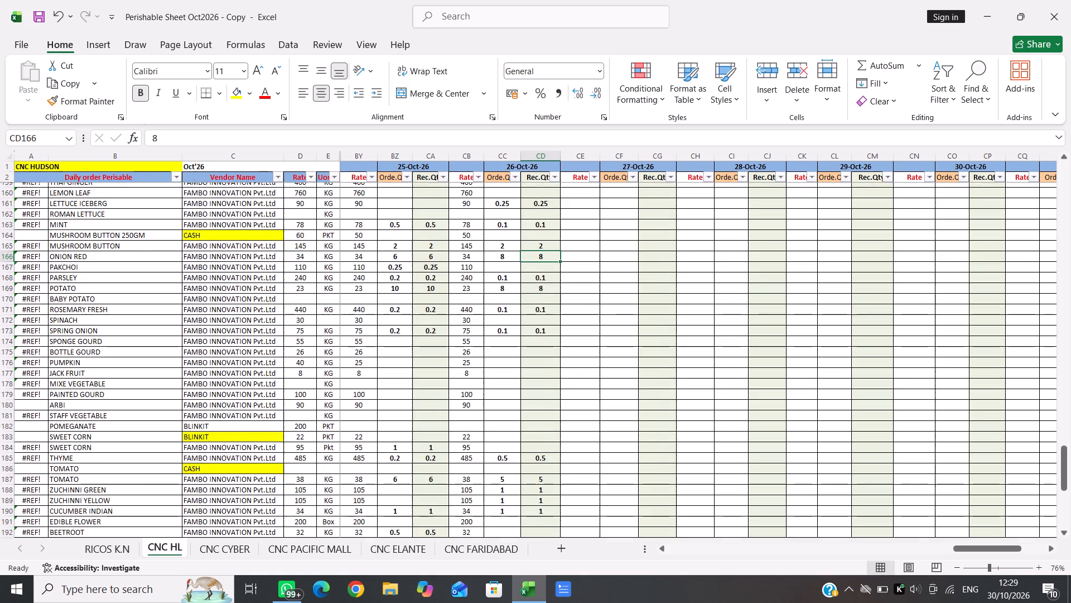
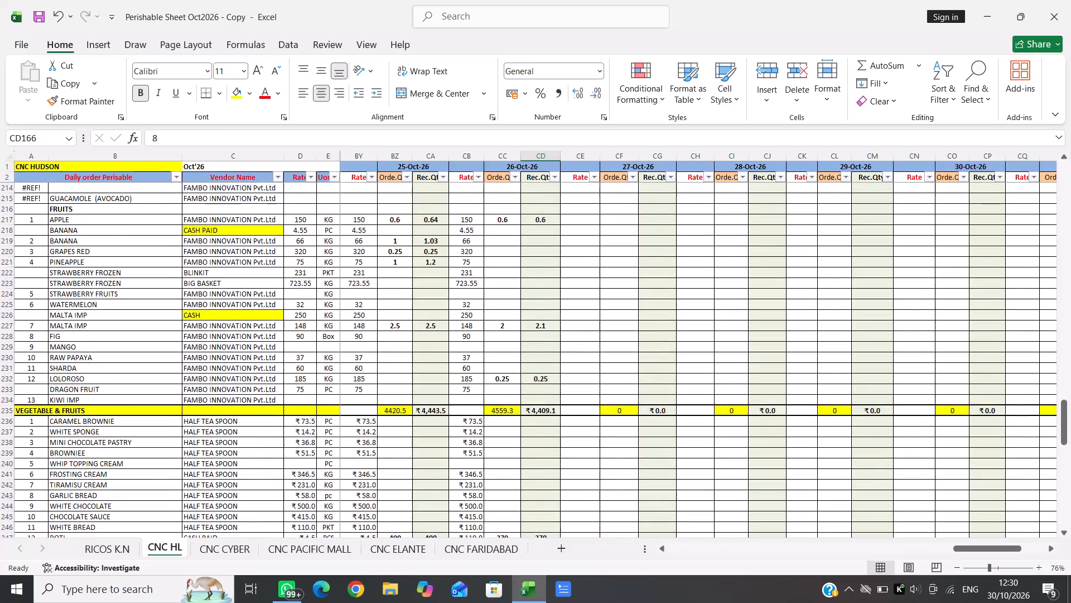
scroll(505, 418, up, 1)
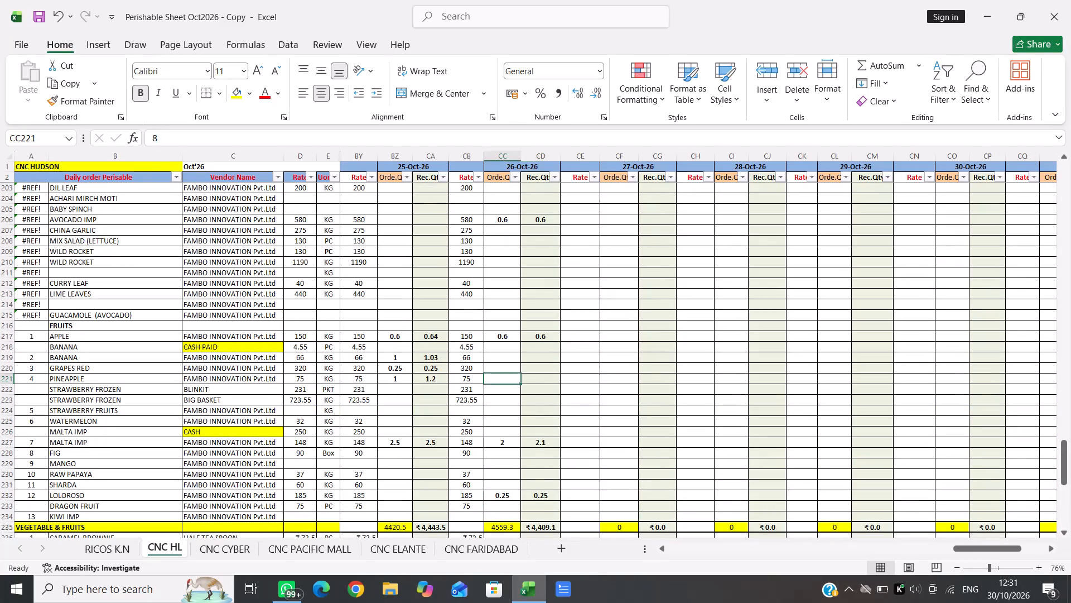
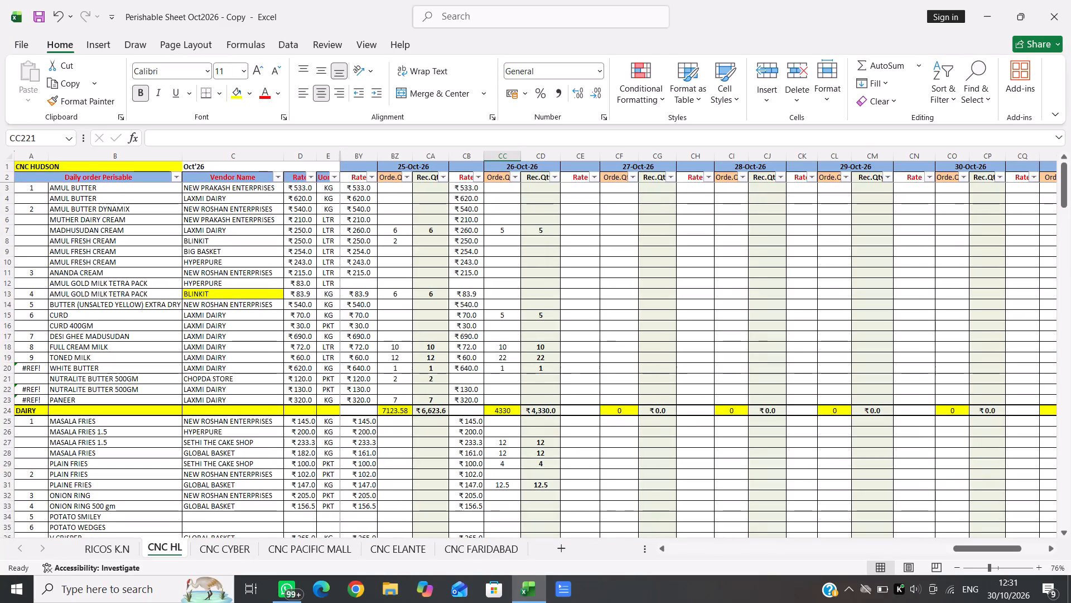
Hide the 25-Oct-26 rate, order and received quantity columns, BY through CA.
click(368, 156)
key(shift+Right)
key(shift+Right)
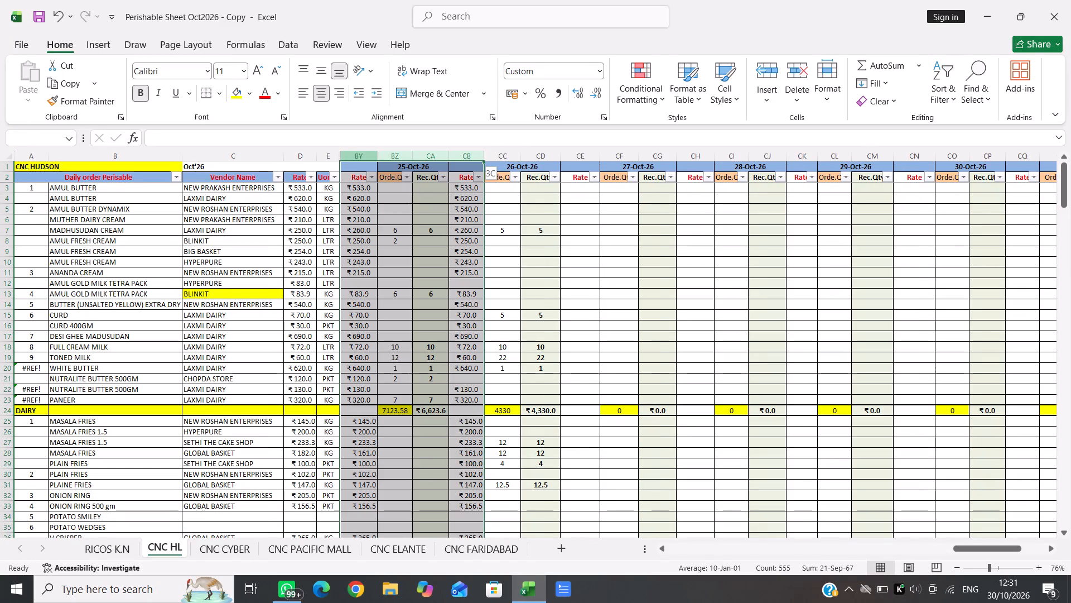
key(shift+Left)
right_click(368, 156)
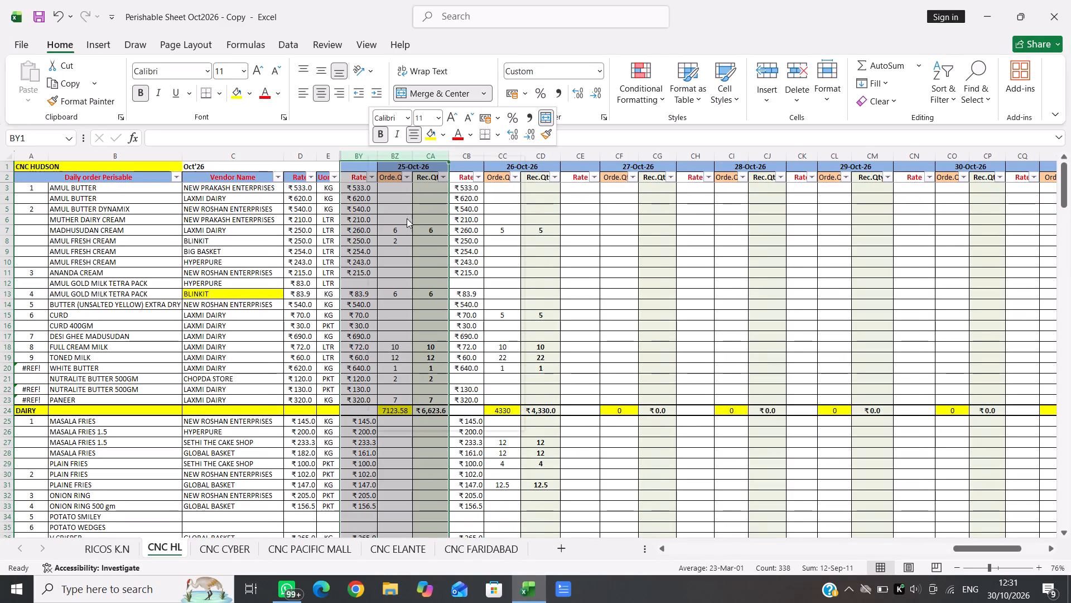
click(411, 401)
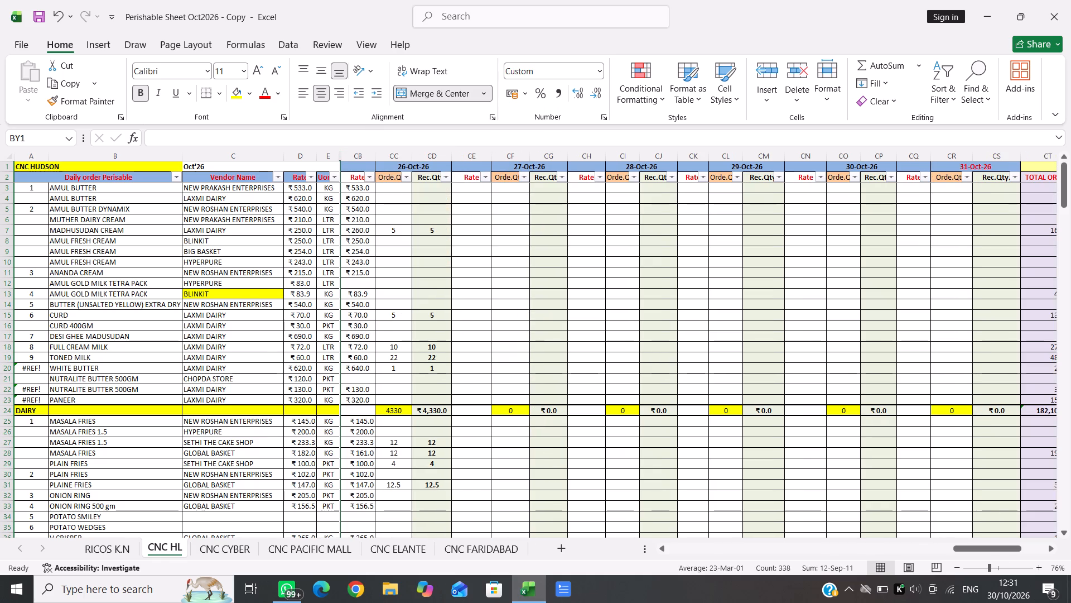
Hide the 26-Oct-26 order and received quantity columns, CC and CD.
click(393, 156)
key(shift+Right)
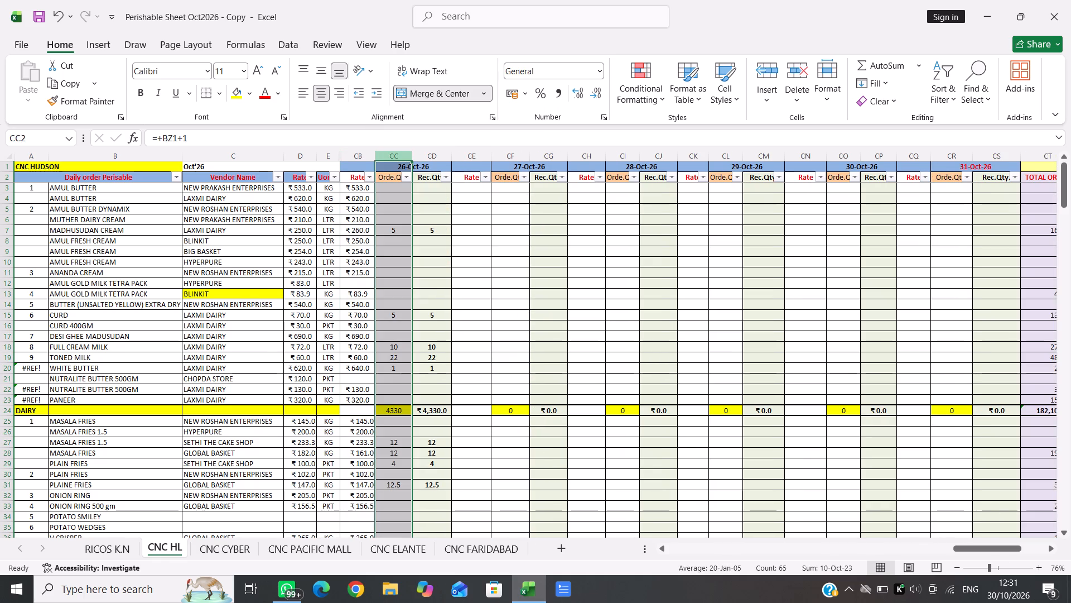
key(shift+Left)
right_click(393, 156)
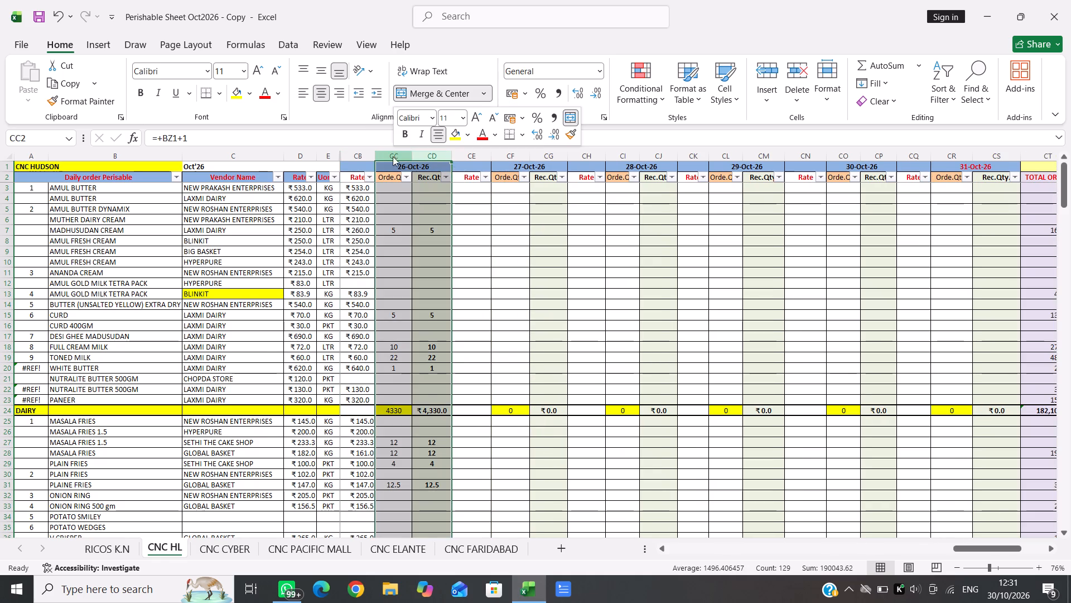
click(448, 398)
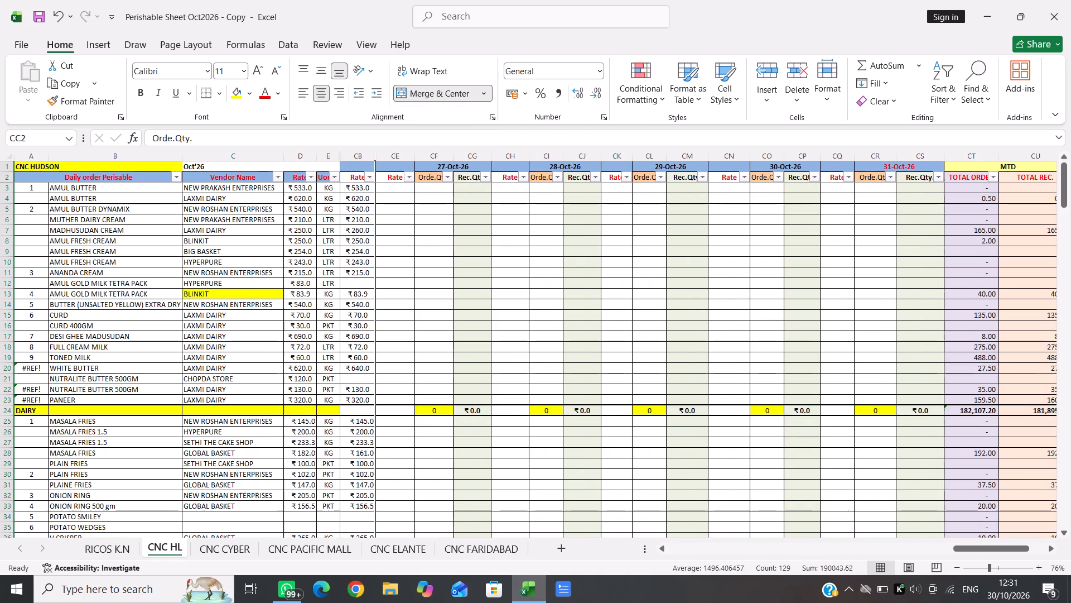
Copy the dairy item rates for 26-Oct-26 (CB3:CB23) into the 27-Oct-26 Rate column starting at CE3.
click(355, 190)
key(shift+Down)
key(shift+Down)
key(shift+Down)
key(shift+Down)
key(shift+Down)
key(shift+Down)
key(shift+Down)
key(shift+Down)
key(shift+Down)
key(shift+Down)
key(shift+Down)
key(shift+Down)
key(shift+Down)
key(shift+Down)
key(shift+Down)
key(shift+Down)
key(shift+Down)
key(shift+Down)
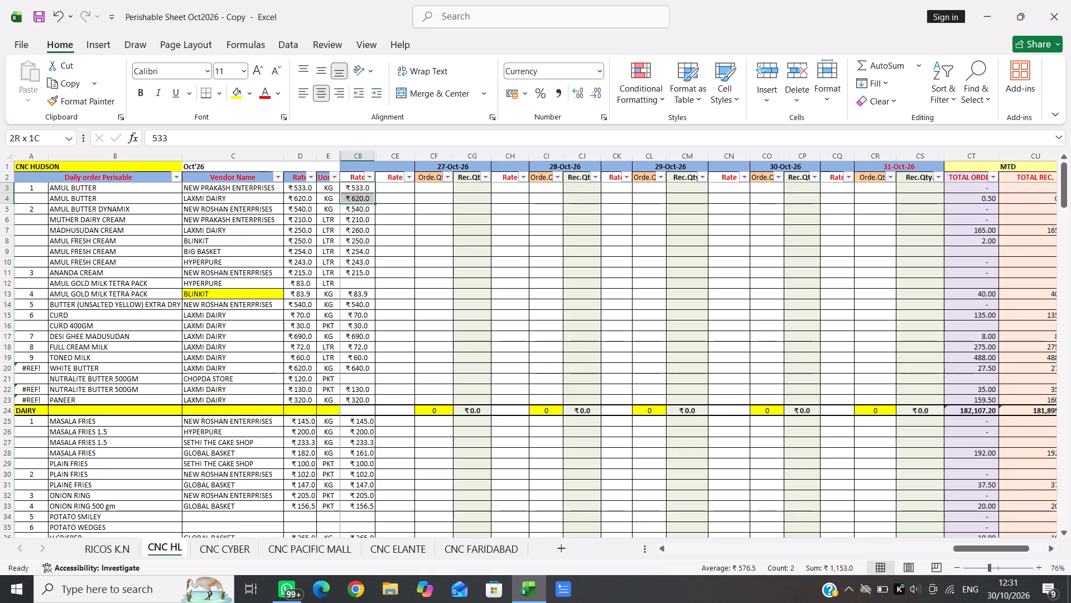
key(shift+Down)
key(shift+Down)
key(shift+Down)
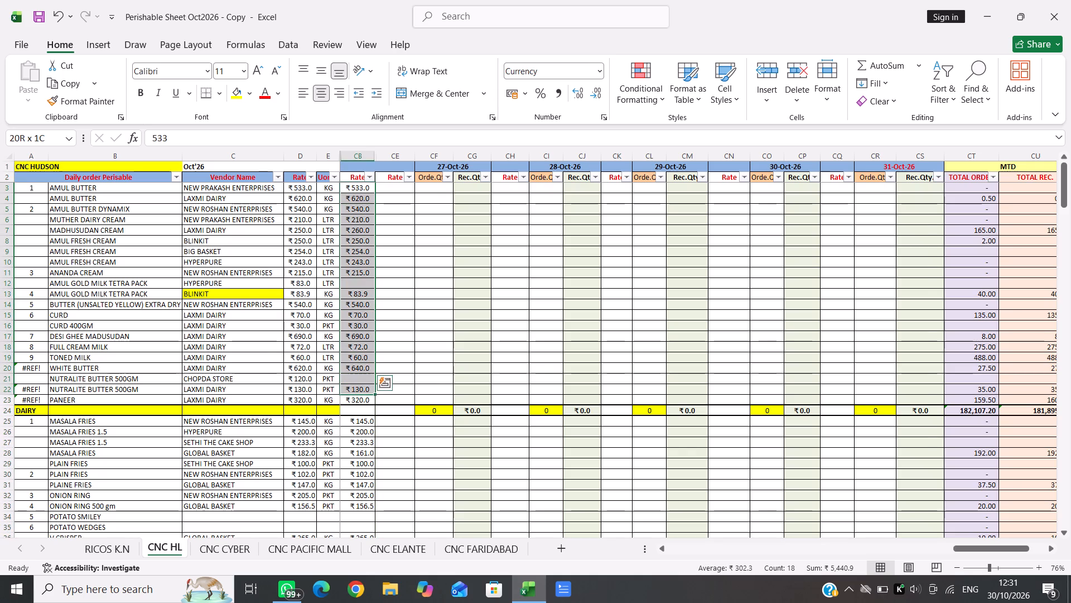
key(shift+Down)
key(ctrl+c)
key(Right)
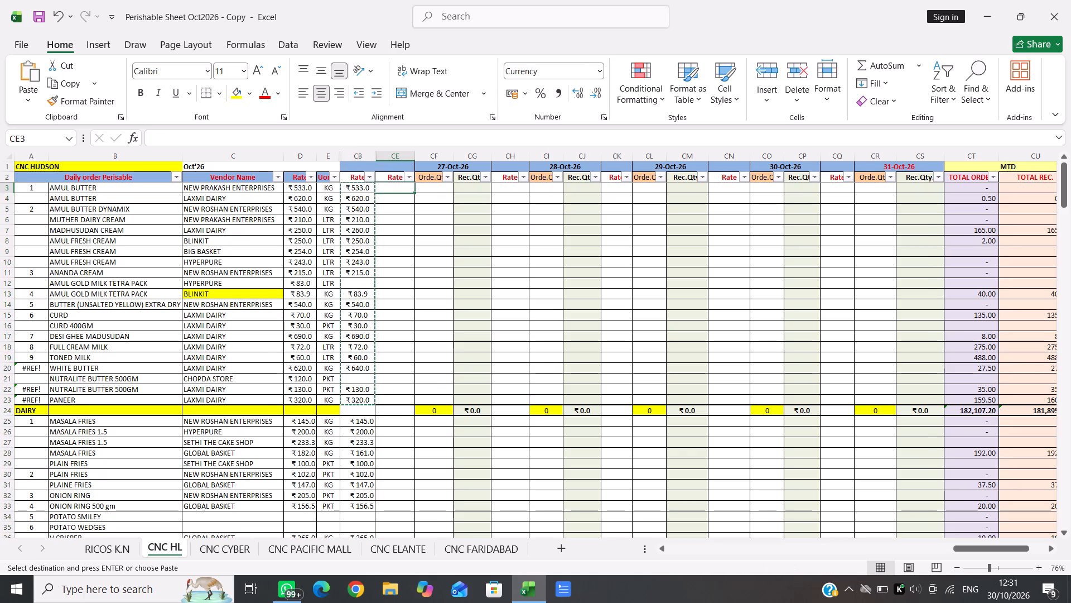
key(Return)
Copy the fries and cheese rates for 26-Oct-26 (CB25:CB76) into the 27-Oct-26 Rate column starting at CE25.
scroll(399, 346, down, 2)
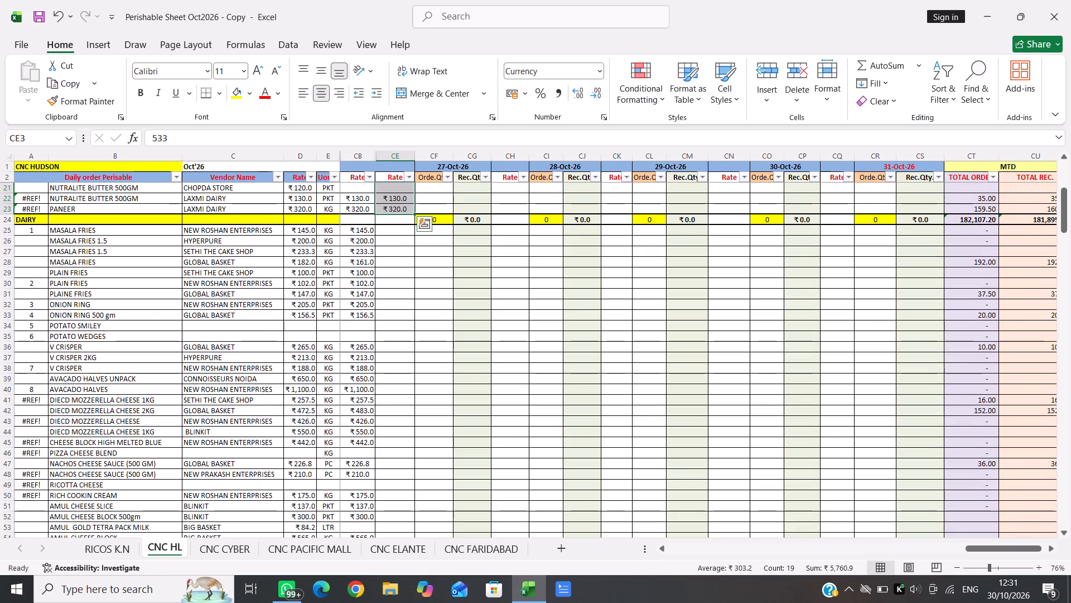
click(366, 230)
key(shift+Down)
key(shift+Down)
key(shift+Down)
key(shift+Down)
key(shift+Down)
key(shift+Down)
key(shift+Down)
key(shift+Down)
key(shift+Down)
key(shift+Down)
key(shift+Down)
key(shift+Down)
key(shift+Down)
key(shift+Down)
key(shift+Down)
key(shift+Down)
key(shift+Down)
key(shift+Down)
key(shift+Down)
key(shift+Down)
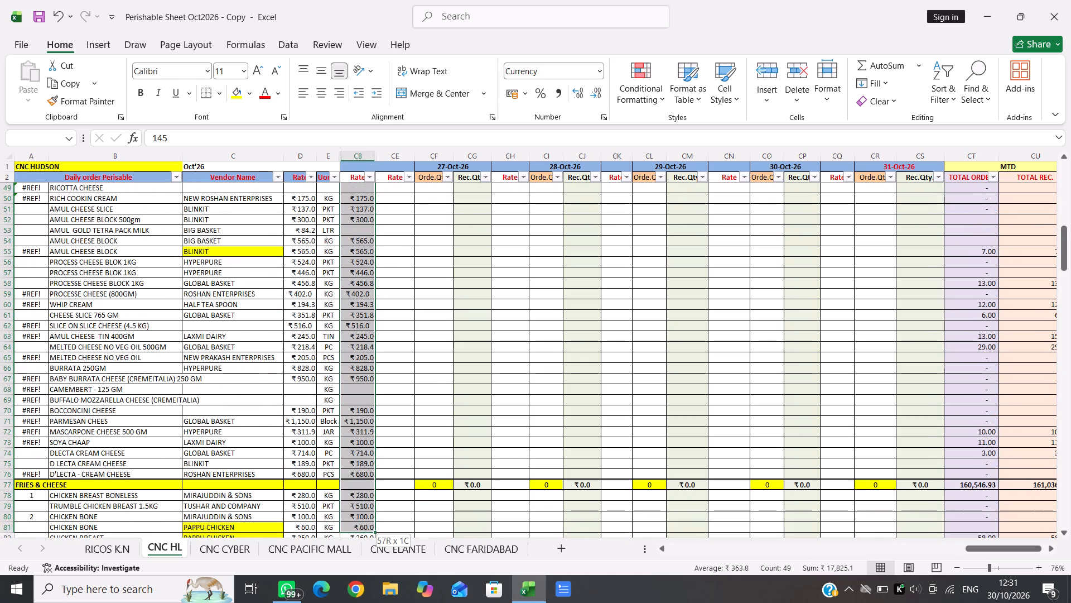
key(shift+Up)
key(shift+Up)
key(shift+Up)
key(shift+Up)
key(shift+Up)
key(ctrl+c)
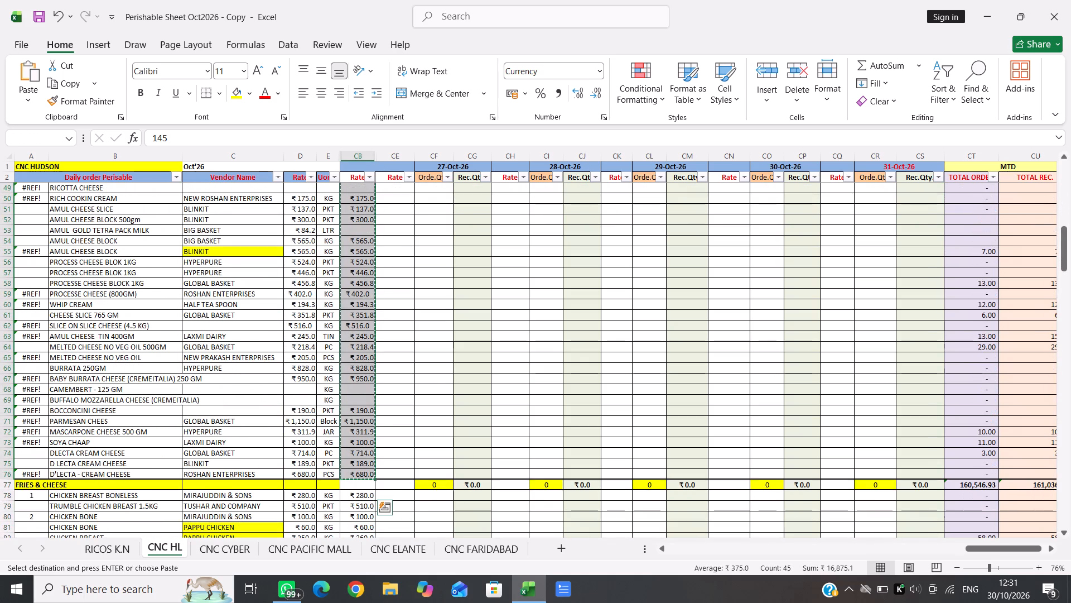
key(Right)
key(Return)
Copy the butchery rates for 26-Oct-26 (CB78:CB100) into the 27-Oct-26 Rate column starting at CE78.
scroll(422, 347, down, 3)
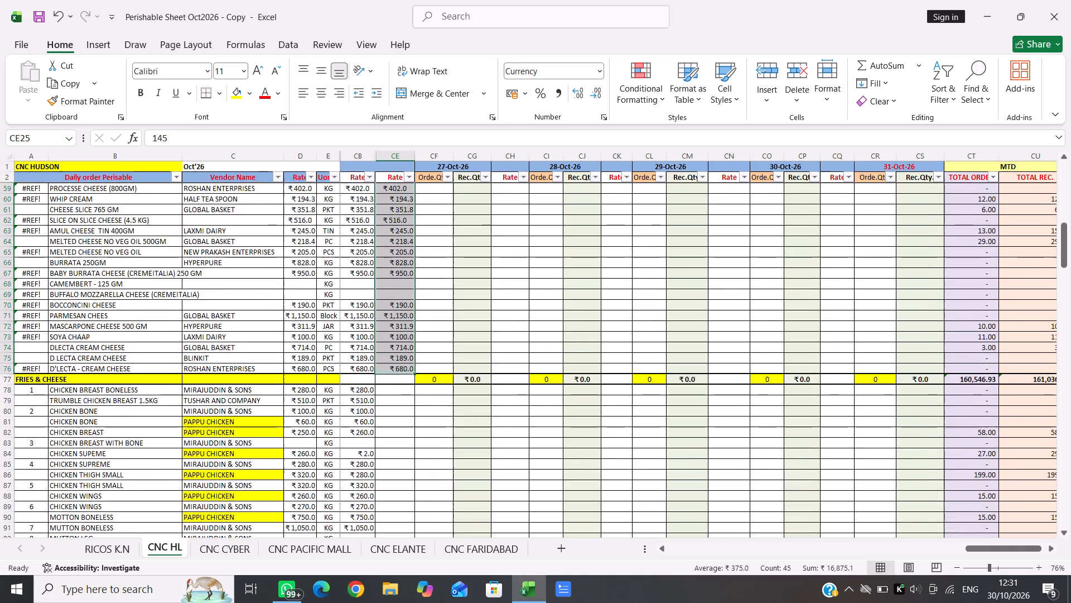
scroll(422, 347, down, 1)
click(364, 326)
key(shift+Down)
key(shift+Down)
key(shift+Down)
key(shift+Down)
key(shift+Down)
key(shift+Down)
key(shift+Down)
key(shift+Down)
key(shift+Down)
key(shift+Down)
key(shift+Down)
key(shift+Down)
key(shift+Down)
key(shift+Down)
key(shift+Down)
key(shift+Down)
key(shift+Down)
key(shift+Down)
key(shift+Down)
key(shift+Down)
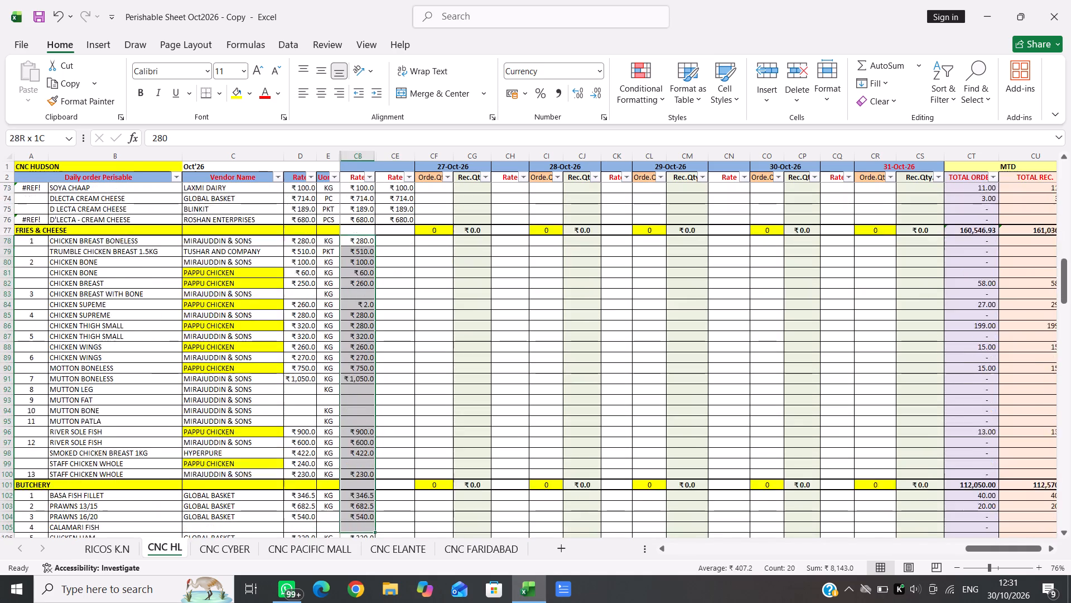
key(shift+Up)
key(shift+Up)
key(shift+Up)
key(shift+Up)
key(shift+Up)
key(shift+Up)
key(shift+Up)
key(shift+Up)
key(shift+Up)
key(shift+Up)
key(shift+Up)
key(shift+Up)
key(shift+Down)
key(shift+Down)
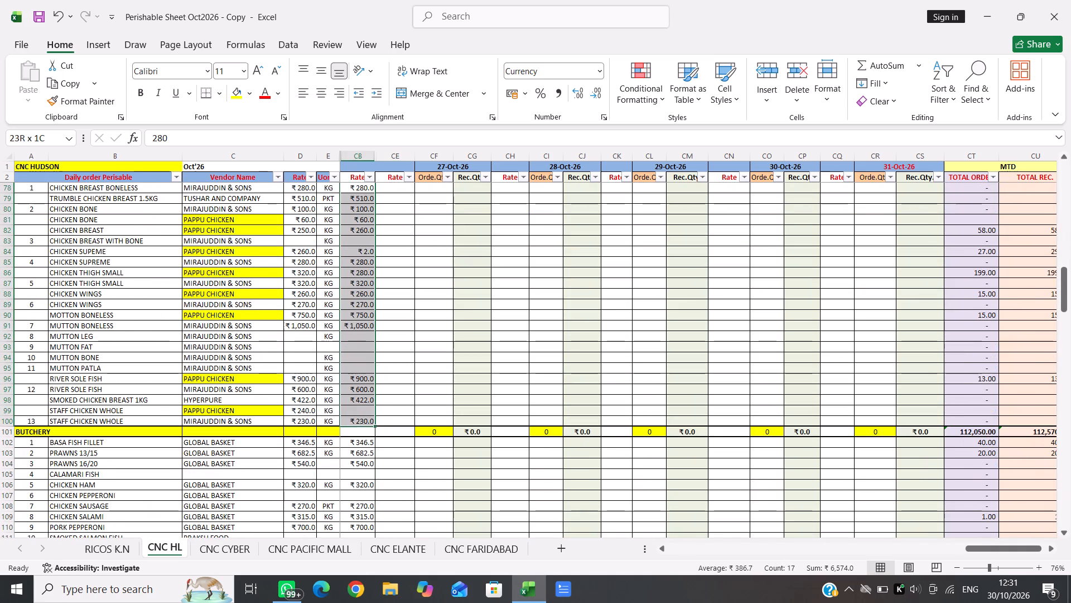
key(ctrl+c)
key(Right)
key(Return)
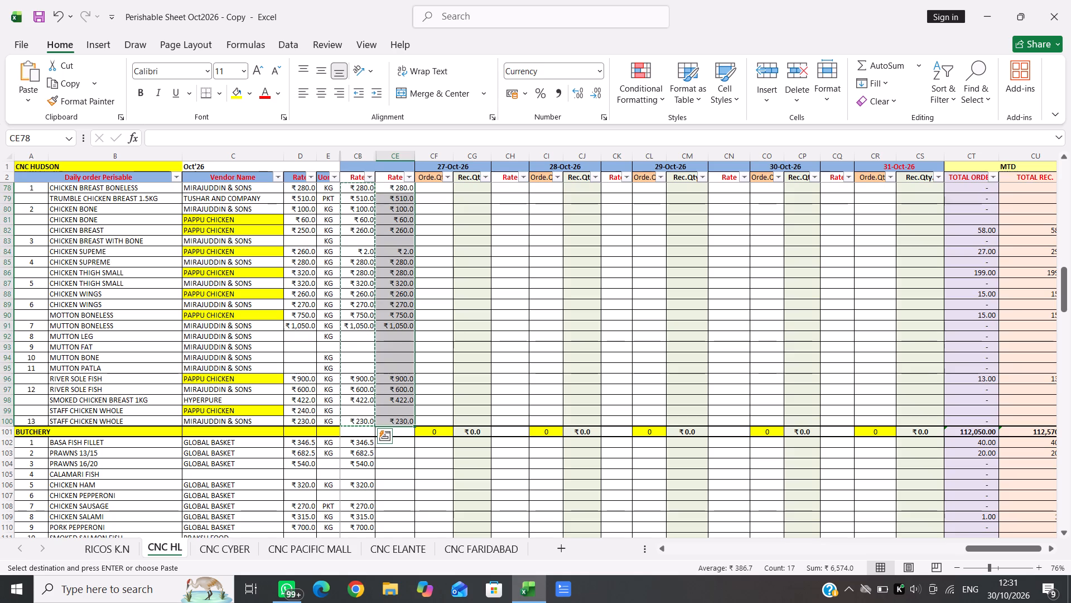
Copy the seafood and cold cut rates for 26-Oct-26 (CB102:CB111) into the 27-Oct-26 Rate column starting at CE102.
scroll(423, 432, down, 3)
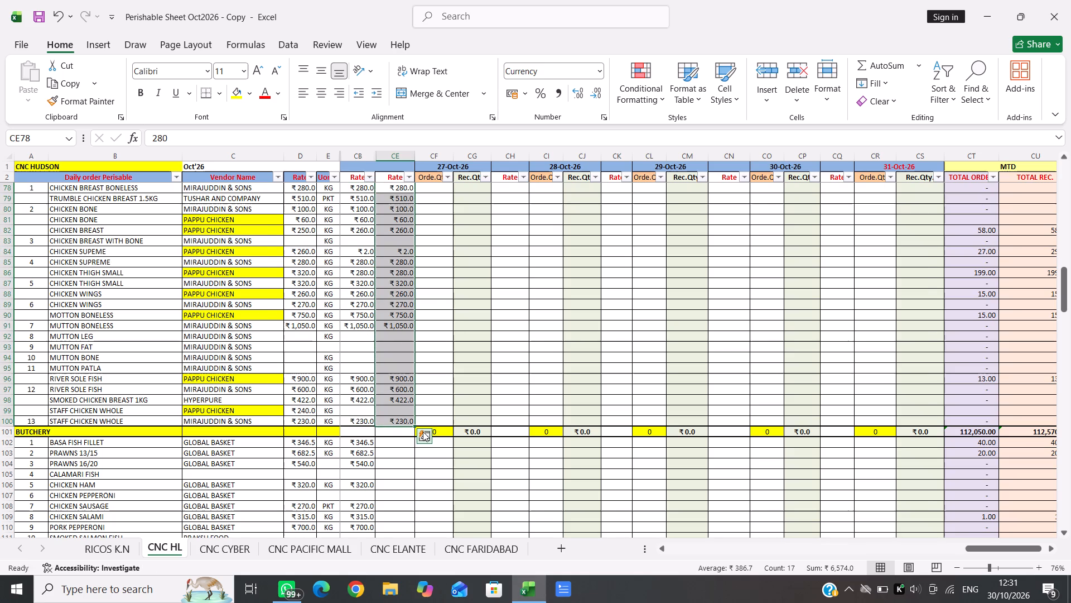
scroll(403, 466, down, 1)
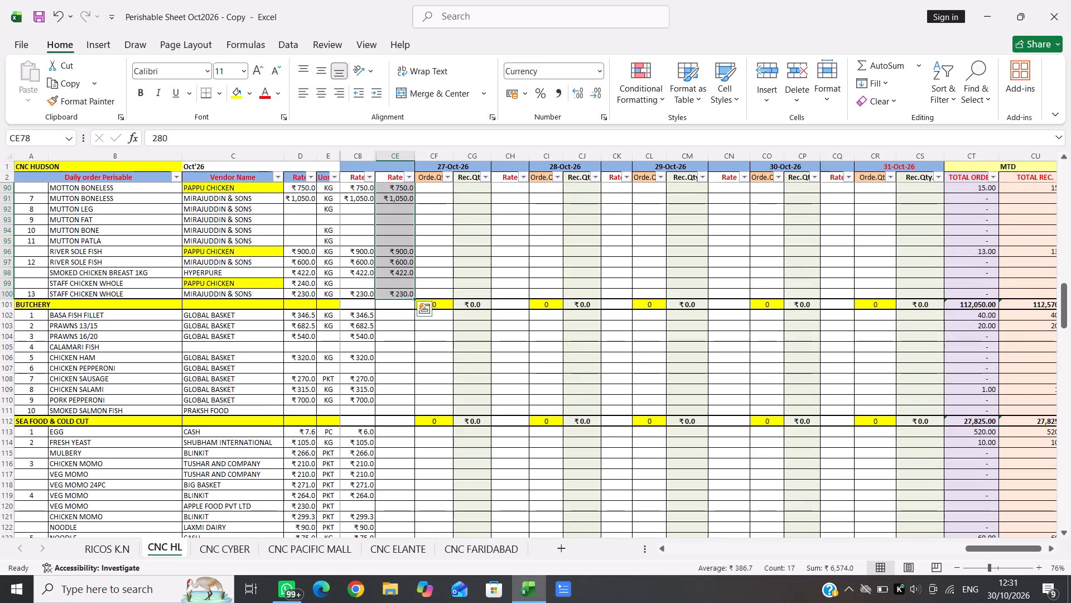
click(357, 317)
key(shift+Down)
key(shift+Down)
key(shift+Down)
key(shift+Down)
key(shift+Down)
key(shift+Down)
key(shift+Down)
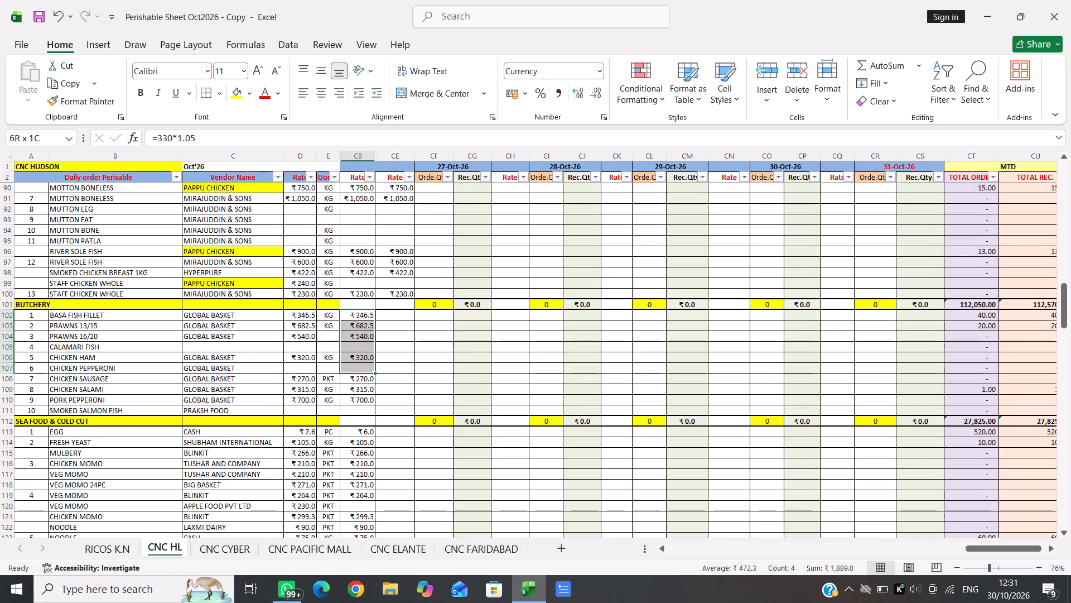
key(shift+Down)
key(shift+Down)
key(ctrl+c)
key(Right)
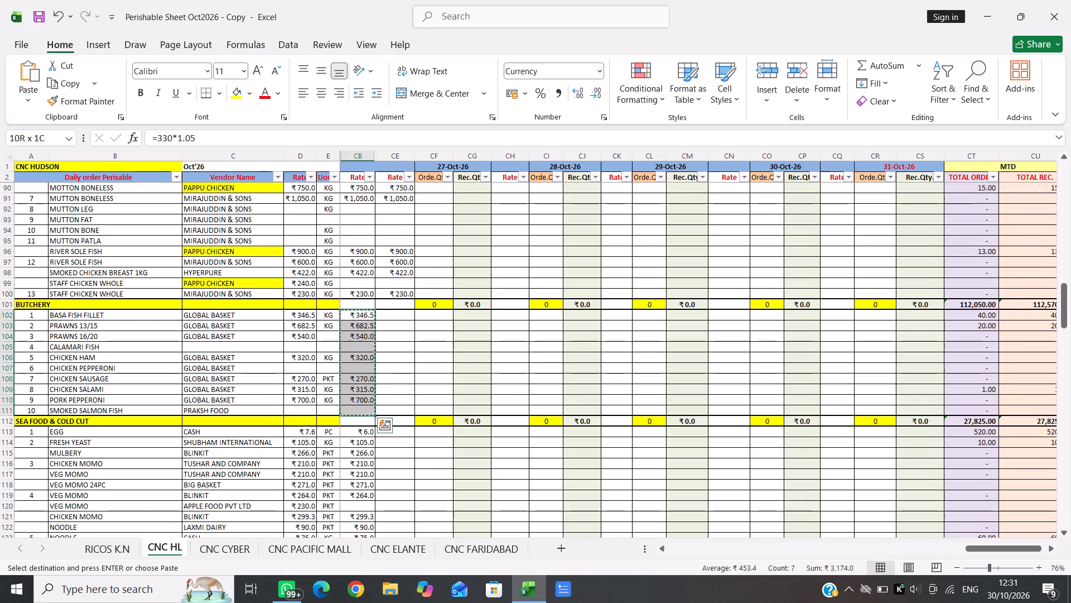
key(Return)
Copy the frozen section rates for 26-Oct-26 (CB113:CB129) into the 27-Oct-26 Rate column starting at CE113.
scroll(387, 348, down, 1)
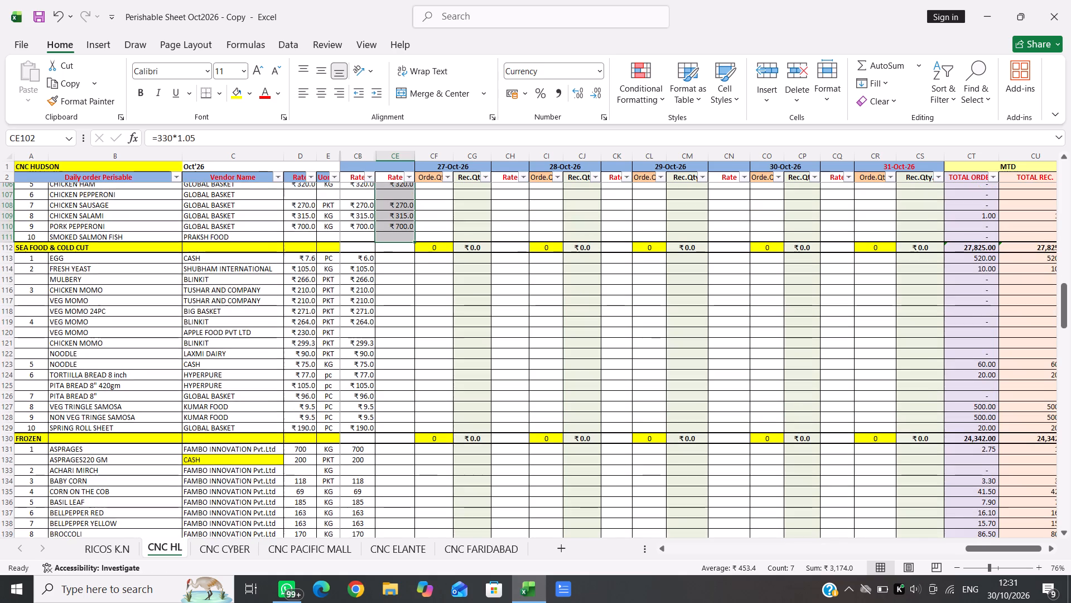
scroll(387, 348, down, 1)
click(368, 265)
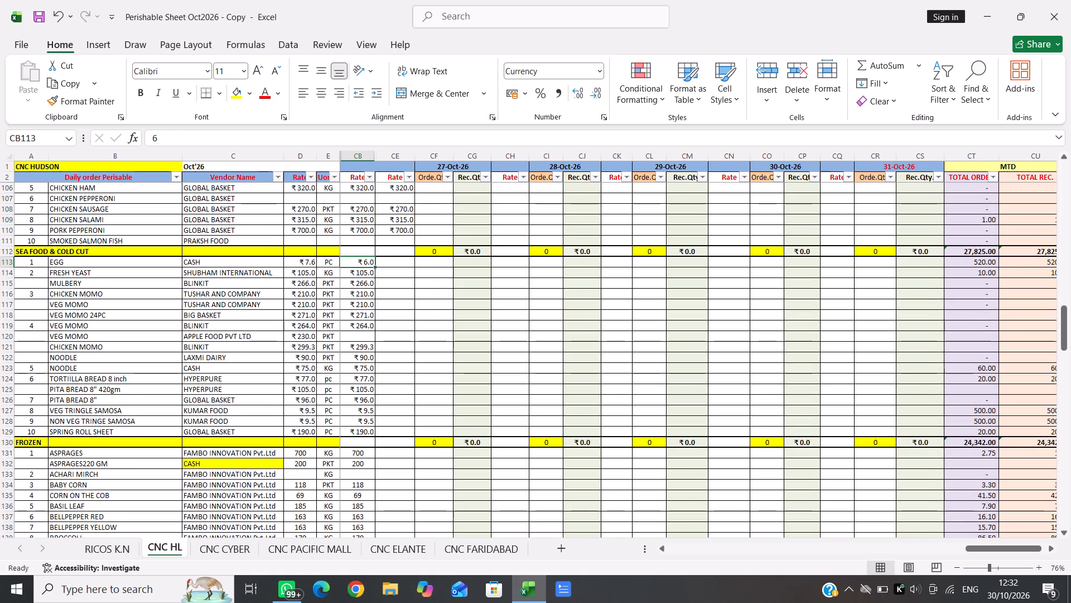
key(shift+Down)
key(shift+Down)
key(shift+Down)
key(shift+Down)
key(shift+Down)
key(shift+Down)
key(shift+Down)
key(shift+Down)
key(shift+Down)
key(shift+Down)
key(shift+Down)
key(shift+Down)
key(shift+Down)
key(shift+Down)
key(shift+Down)
key(shift+Down)
key(shift+Down)
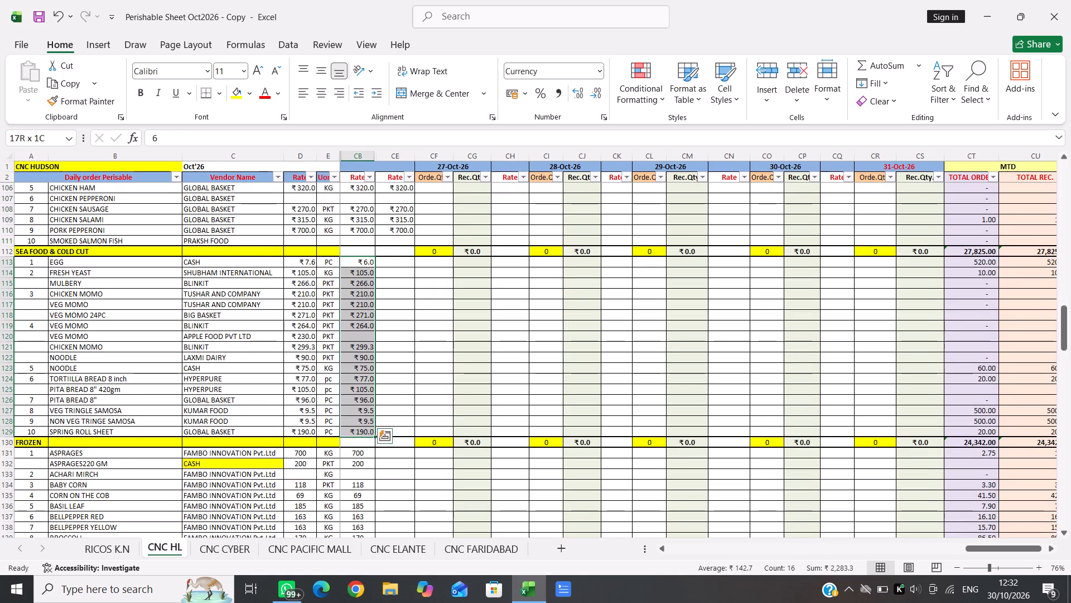
key(ctrl+c)
key(Right)
key(Return)
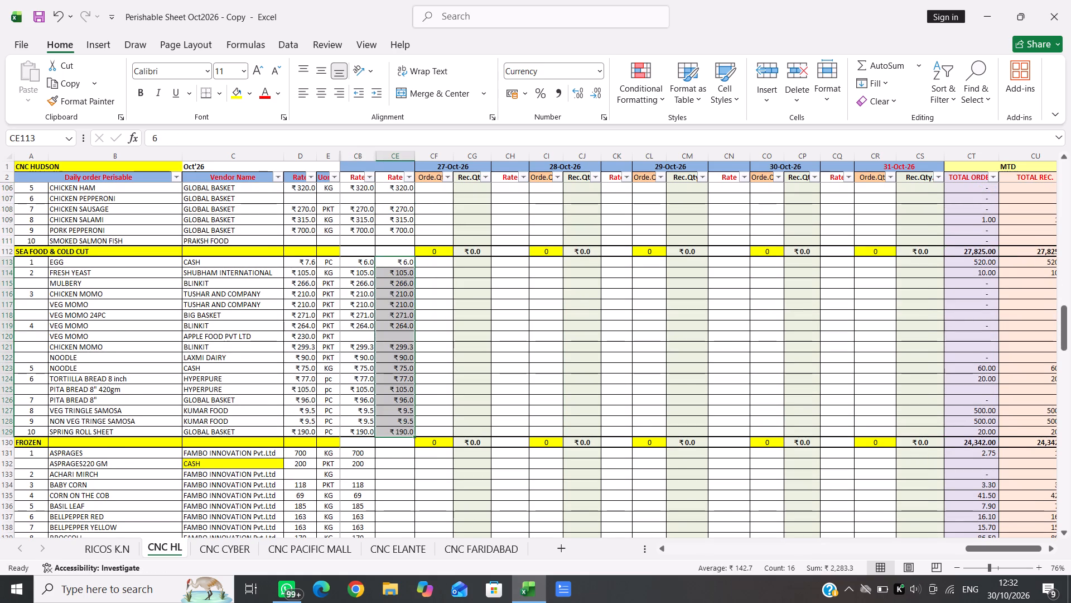
Copy the vegetable and fruit rates for 26-Oct-26 (CB131:CB234) into the 27-Oct-26 Rate column starting at CE131.
scroll(368, 265, down, 2)
click(354, 256)
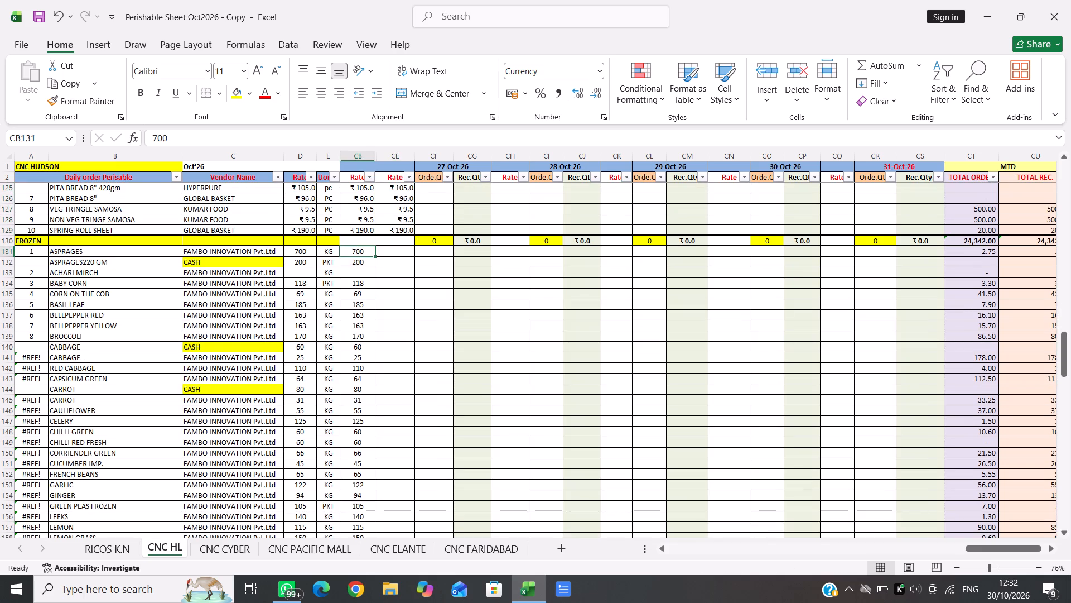
key(shift+Down)
key(shift+Down)
key(shift+Down)
key(shift+Down)
key(shift+Down)
key(shift+Down)
key(shift+Down)
key(shift+Down)
key(shift+Down)
key(shift+Down)
key(shift+Down)
key(shift+Down)
key(shift+Down)
key(shift+Down)
key(shift+Down)
key(shift+Down)
key(shift+Down)
key(shift+Down)
key(shift+Down)
key(shift+Down)
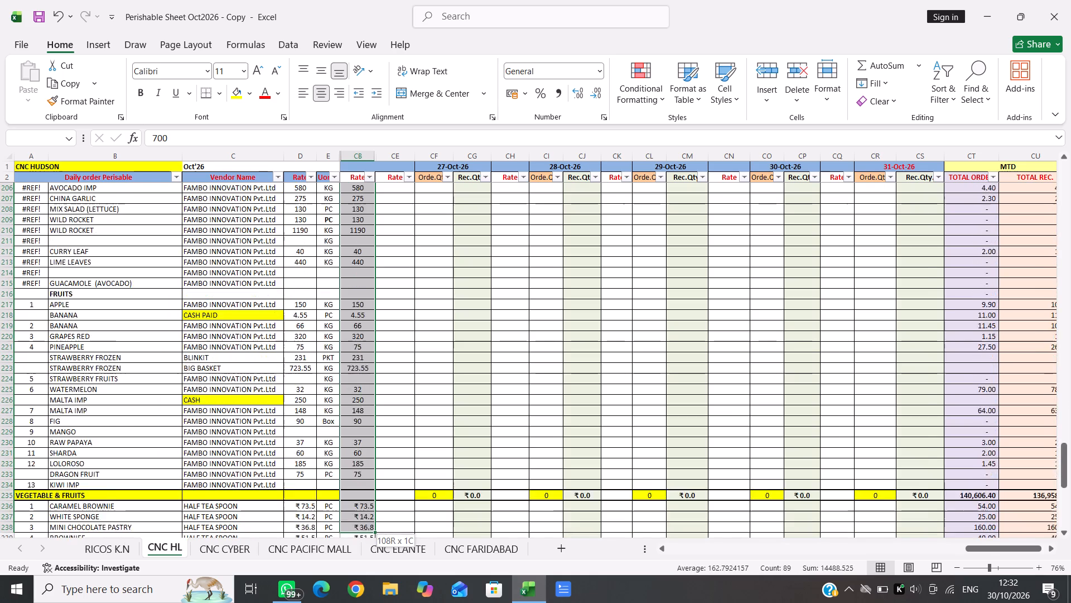
key(shift+Up)
key(shift+Up)
key(shift+Up)
key(shift+Up)
key(shift+Up)
key(shift+Up)
key(shift+Up)
key(shift+Up)
key(shift+Up)
key(shift+Down)
key(shift+Down)
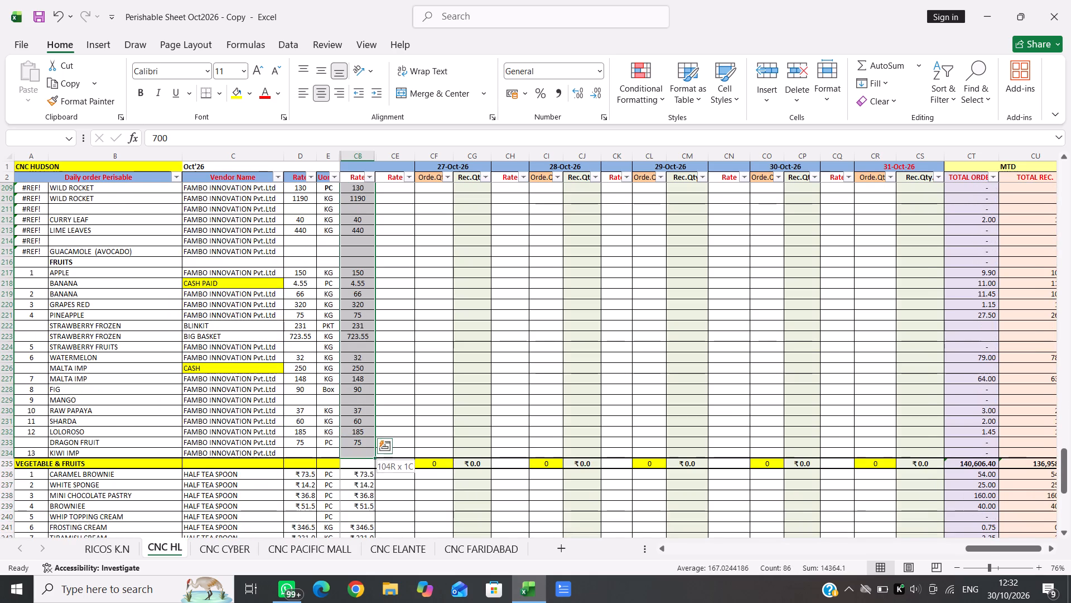
key(ctrl+c)
key(Right)
key(Return)
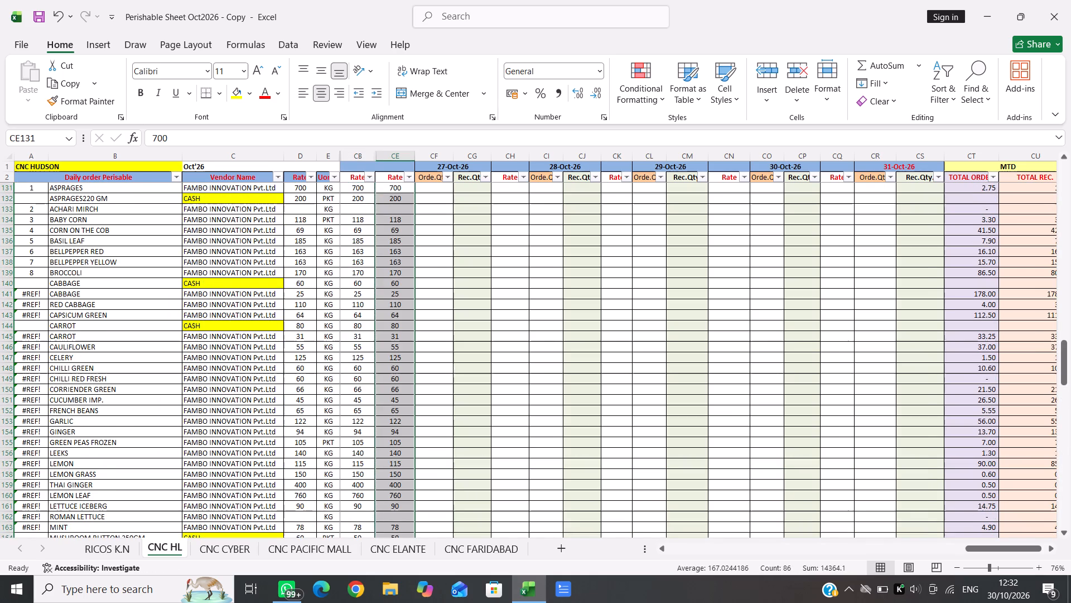
Copy the bakery rates for 26-Oct-26 (CB236:CB262) into the 27-Oct-26 Rate column starting at CE236.
scroll(430, 386, down, 9)
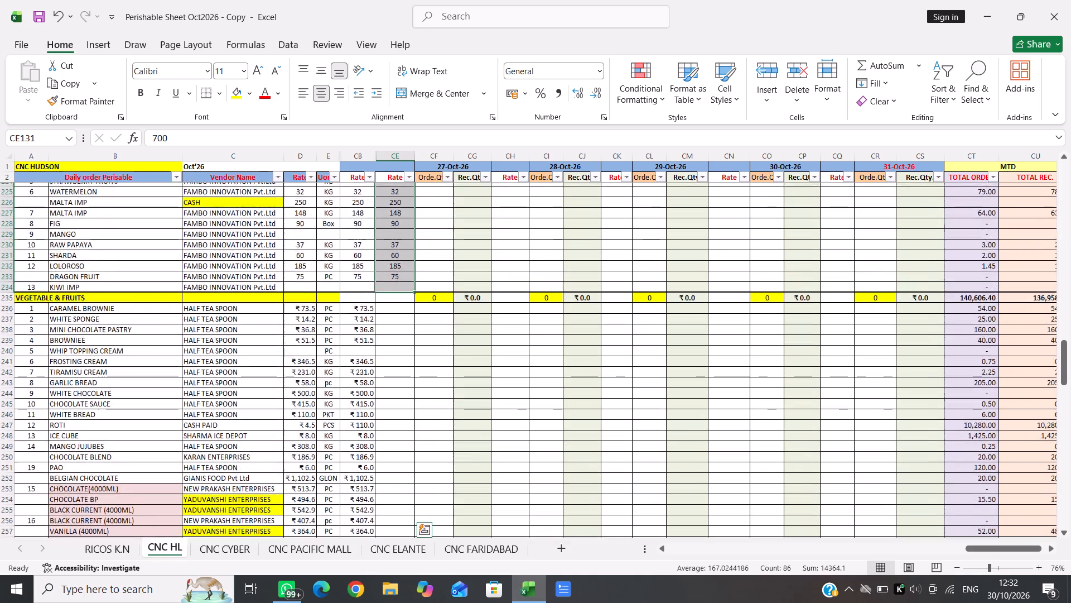
click(363, 240)
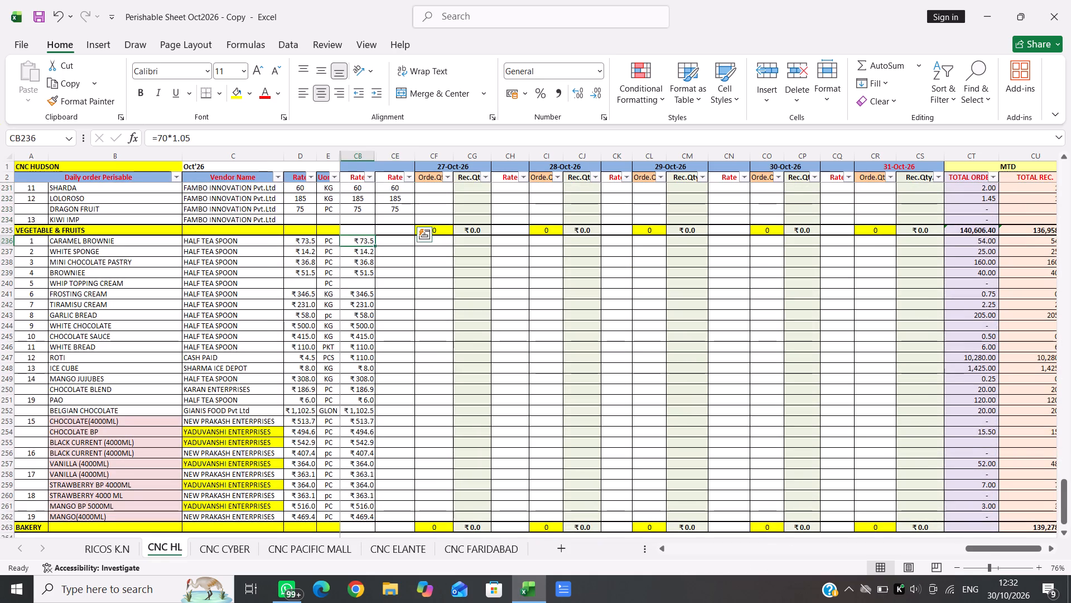
key(shift+Down)
key(shift+Down)
key(shift+Down)
key(shift+Down)
key(shift+Down)
key(shift+Down)
key(shift+Down)
key(shift+Down)
key(shift+Down)
key(shift+Down)
key(shift+Down)
key(shift+Down)
key(shift+Down)
key(shift+Down)
key(shift+Down)
key(shift+Down)
key(shift+Down)
key(shift+Down)
key(shift+Down)
key(shift+Down)
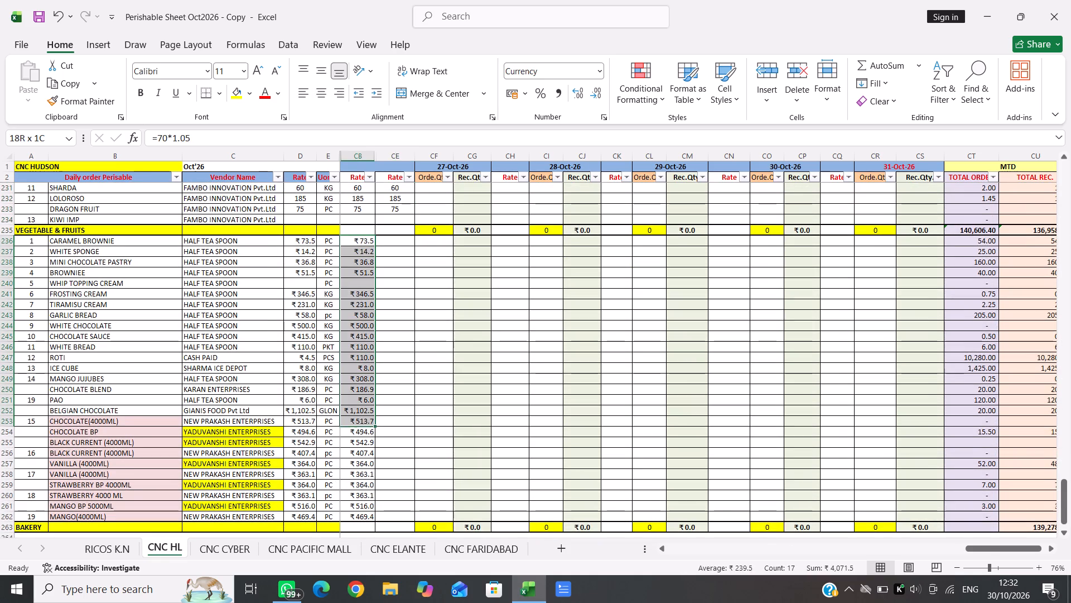
key(shift+Down)
key(shift+Down)
key(shift+Down)
key(shift+Down)
key(shift+Down)
key(shift+Down)
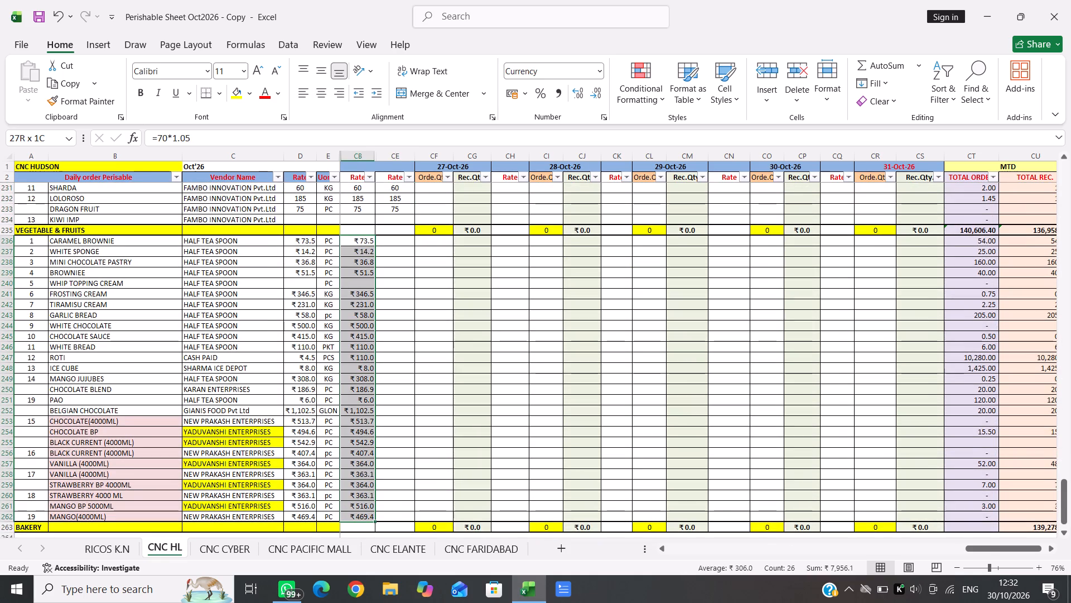
key(ctrl+c)
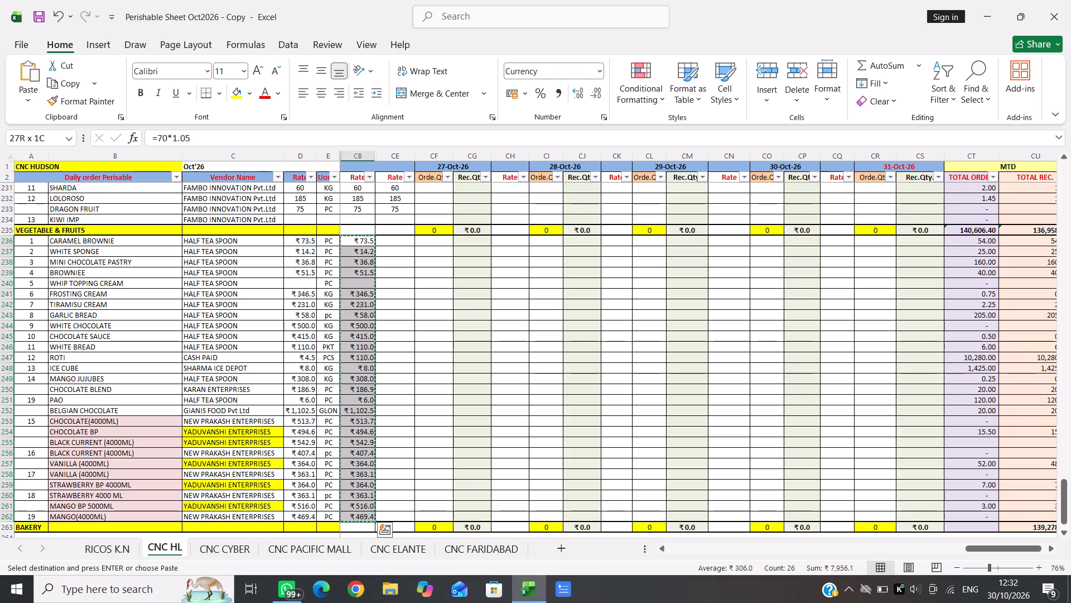
key(Right)
key(Return)
Hide the 26-Oct-26 Rate column CB and select cell CG7 in the 27-Oct-26 Rec.Qty column.
scroll(388, 18, up, 1)
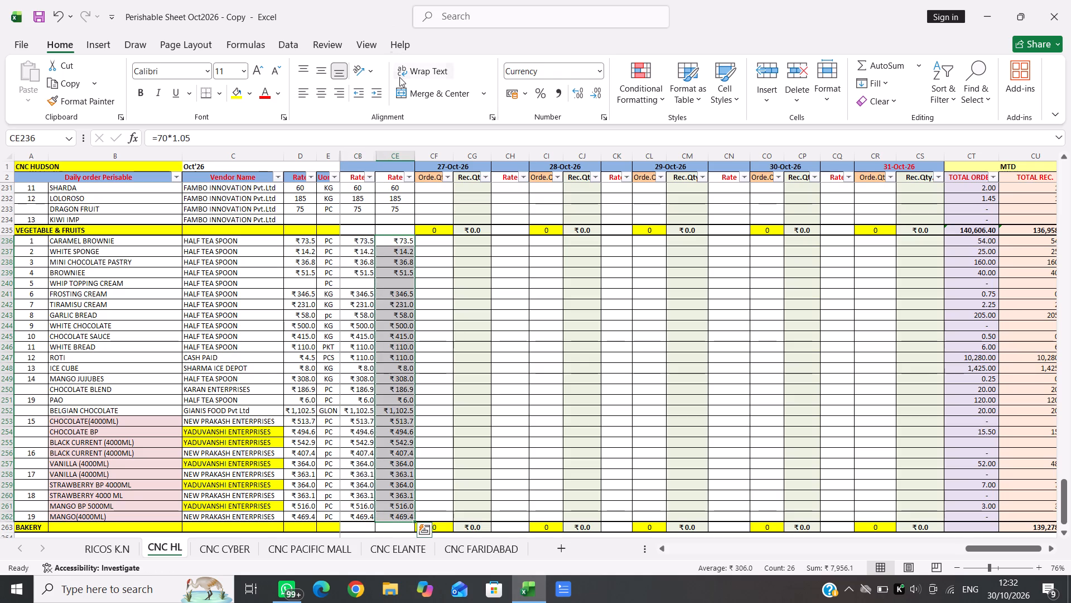
scroll(391, 412, down, 3)
scroll(391, 412, up, 12)
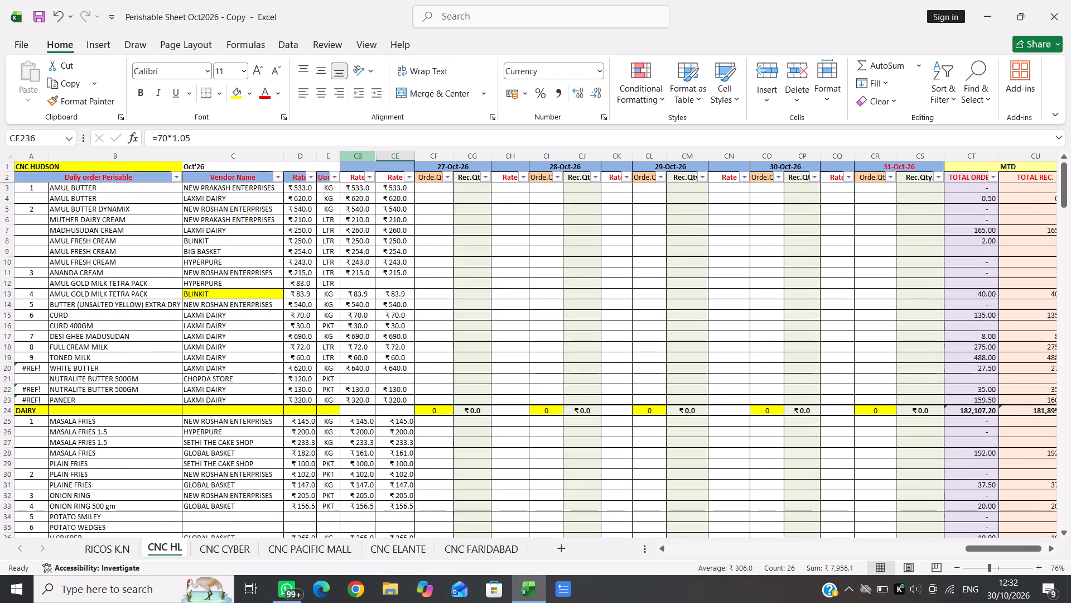
click(364, 155)
right_click(364, 155)
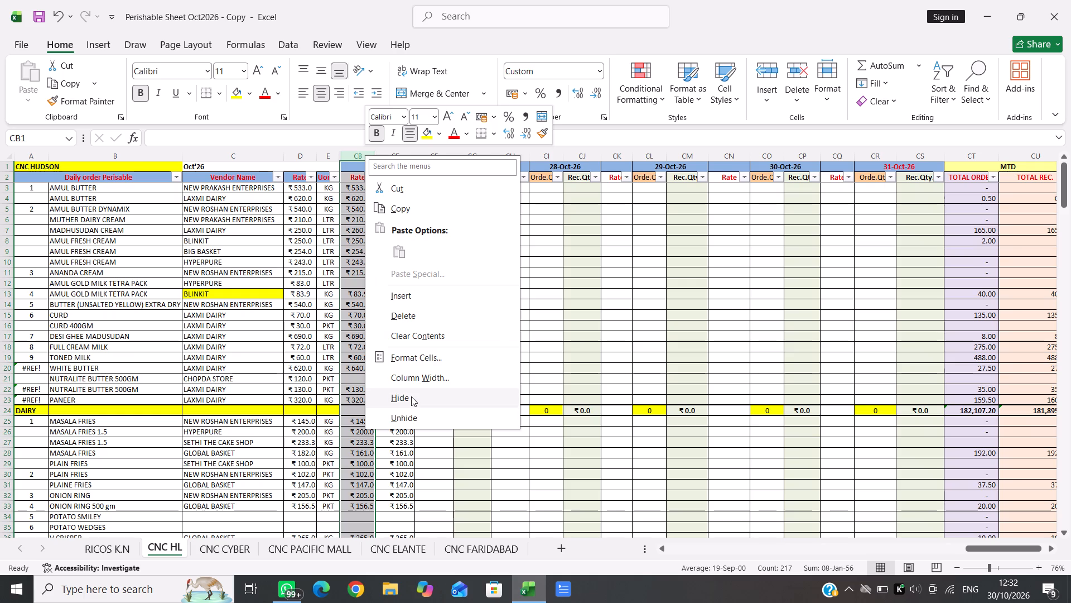
click(411, 395)
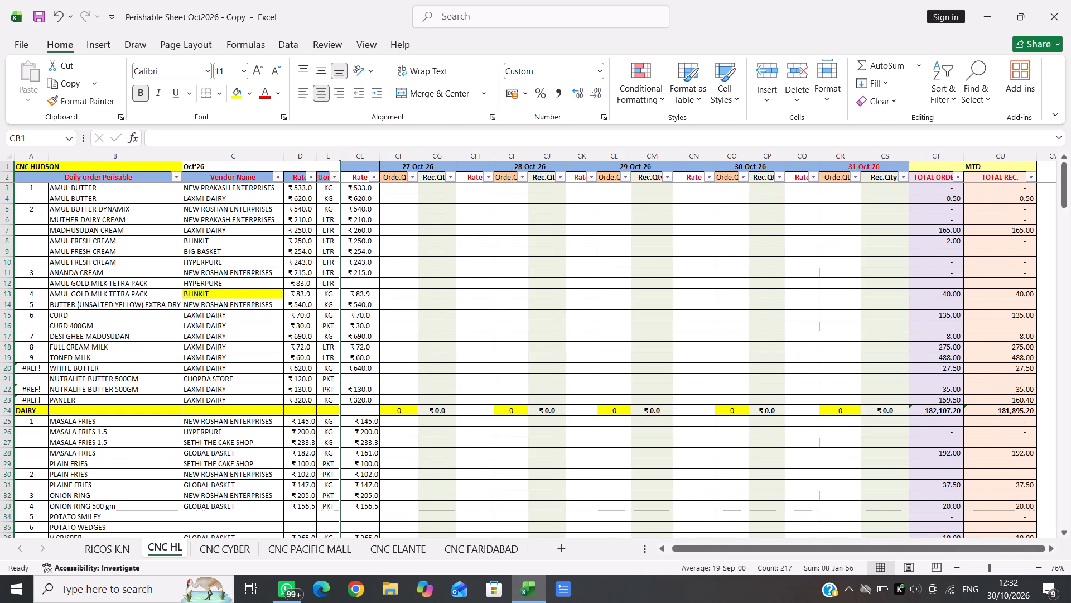
click(419, 229)
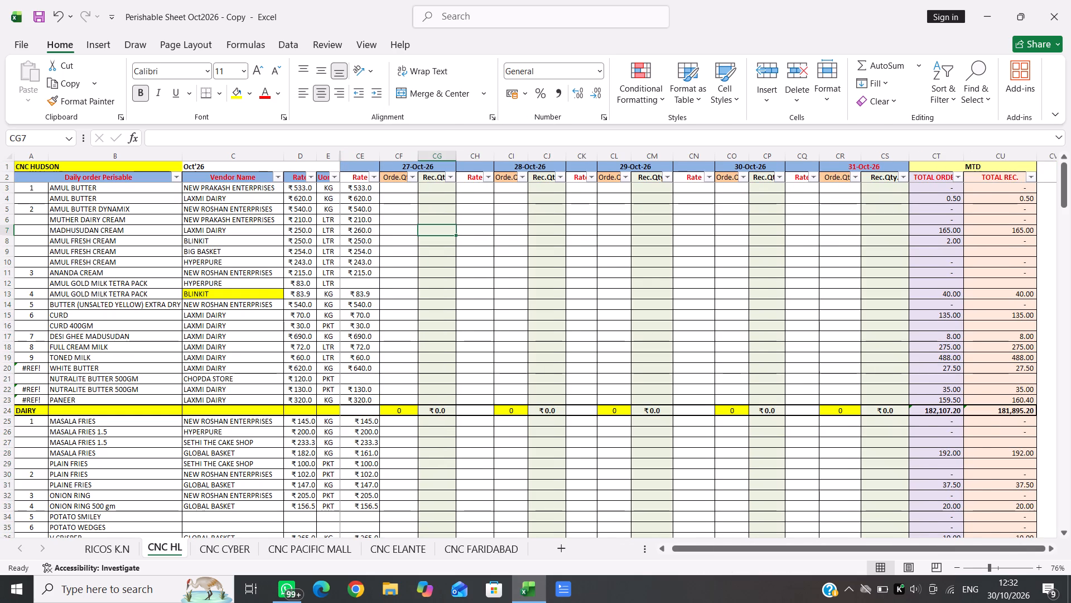
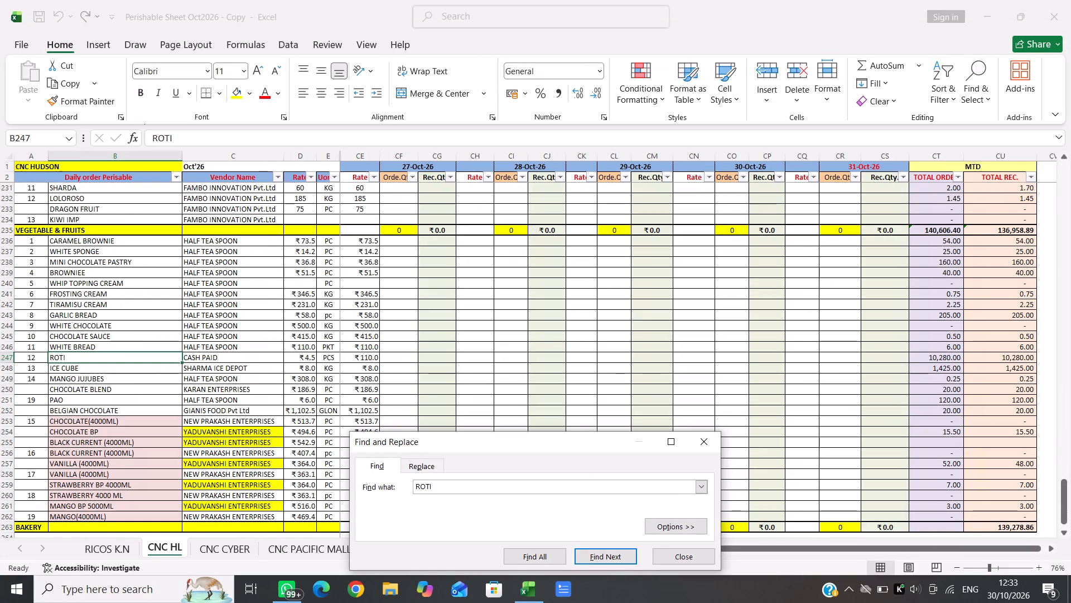
Close the search for ROTI and enter 370 as its 27-Oct-26 order quantity in cell CF247.
alt+click(710, 438)
key(Right)
key(Right)
key(Right)
key(Right)
key(Right)
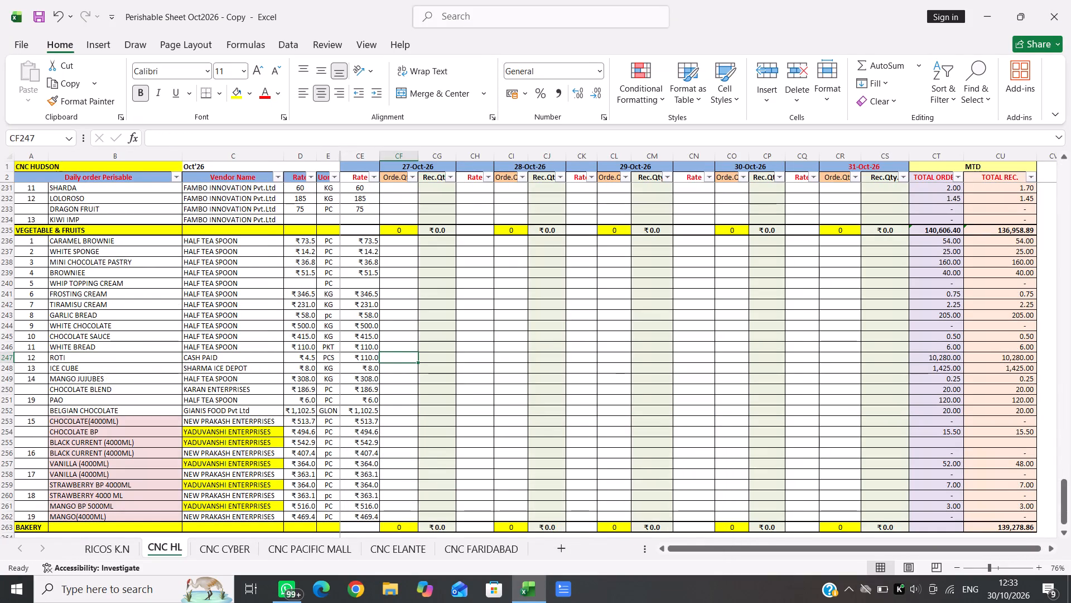
text(370)
key(Right)
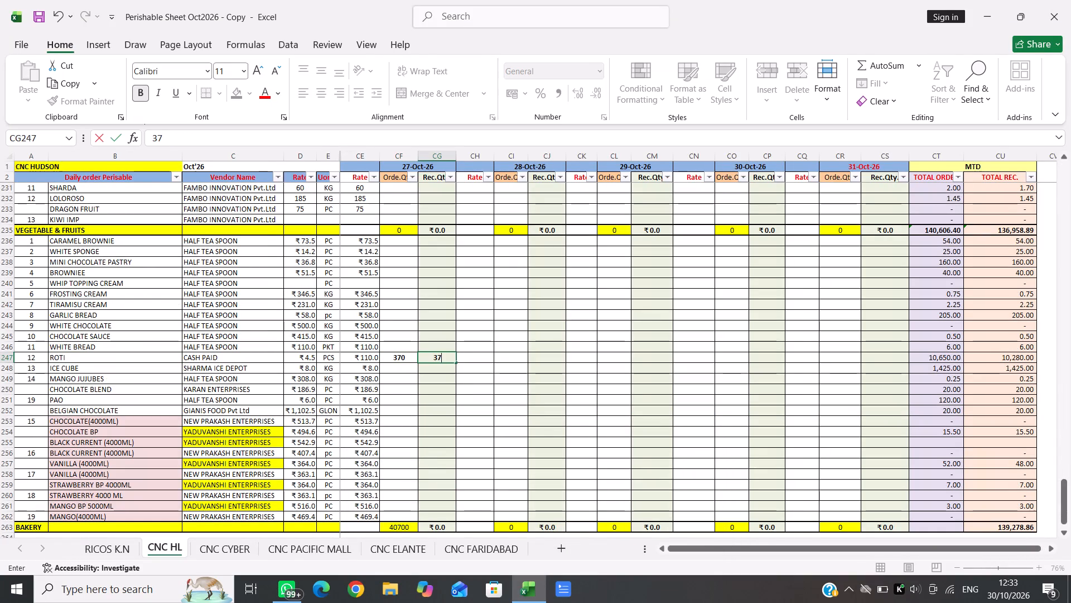
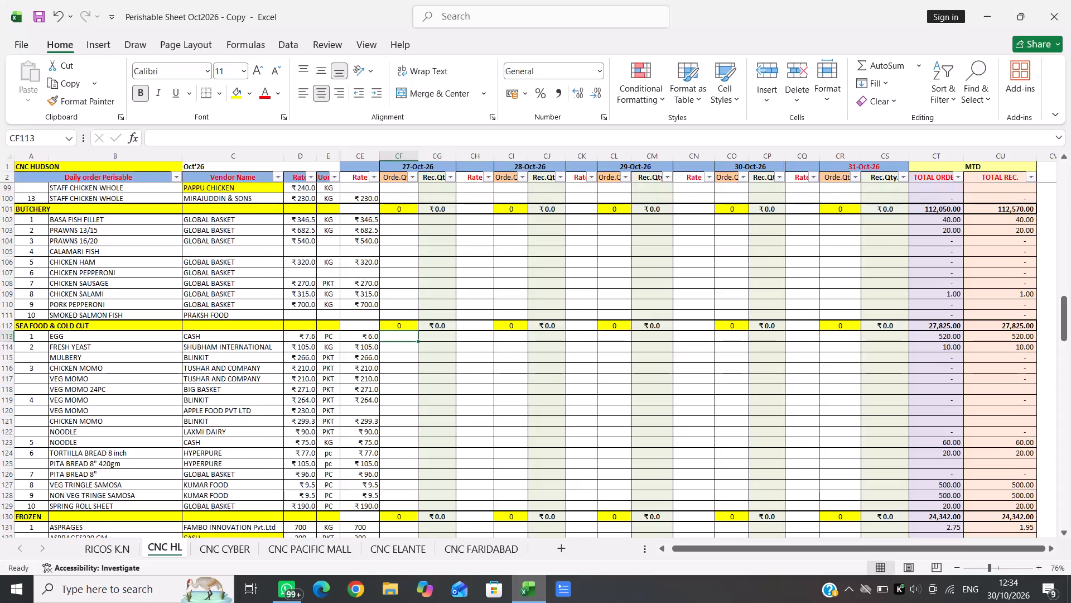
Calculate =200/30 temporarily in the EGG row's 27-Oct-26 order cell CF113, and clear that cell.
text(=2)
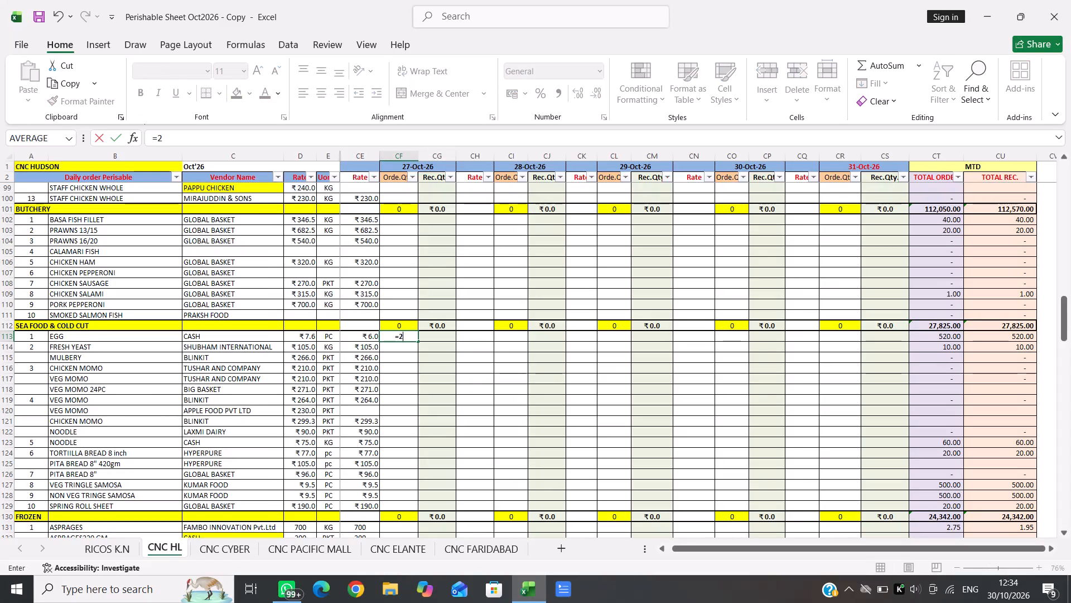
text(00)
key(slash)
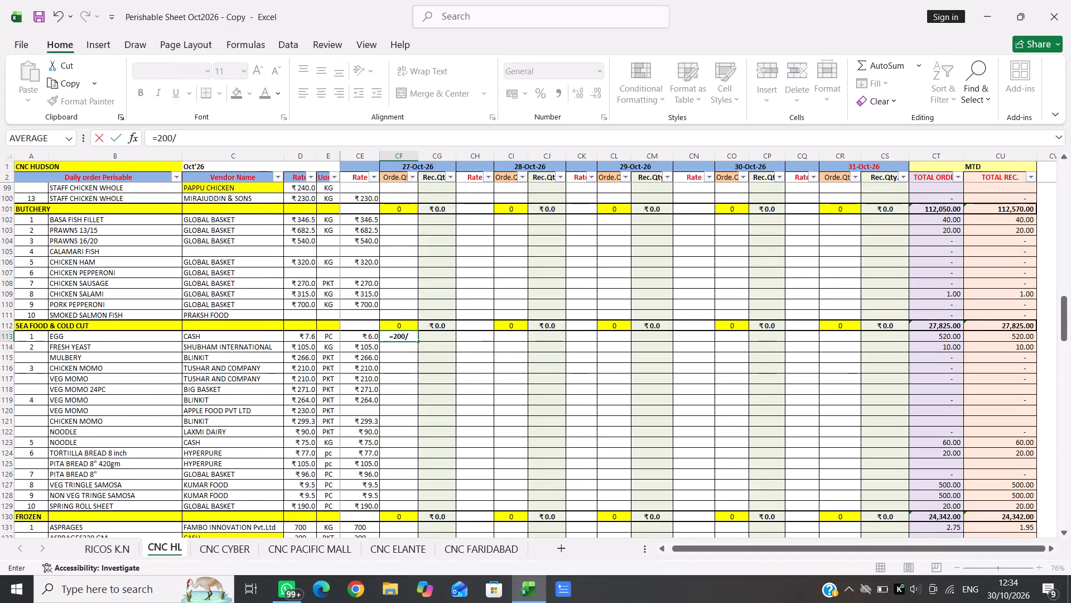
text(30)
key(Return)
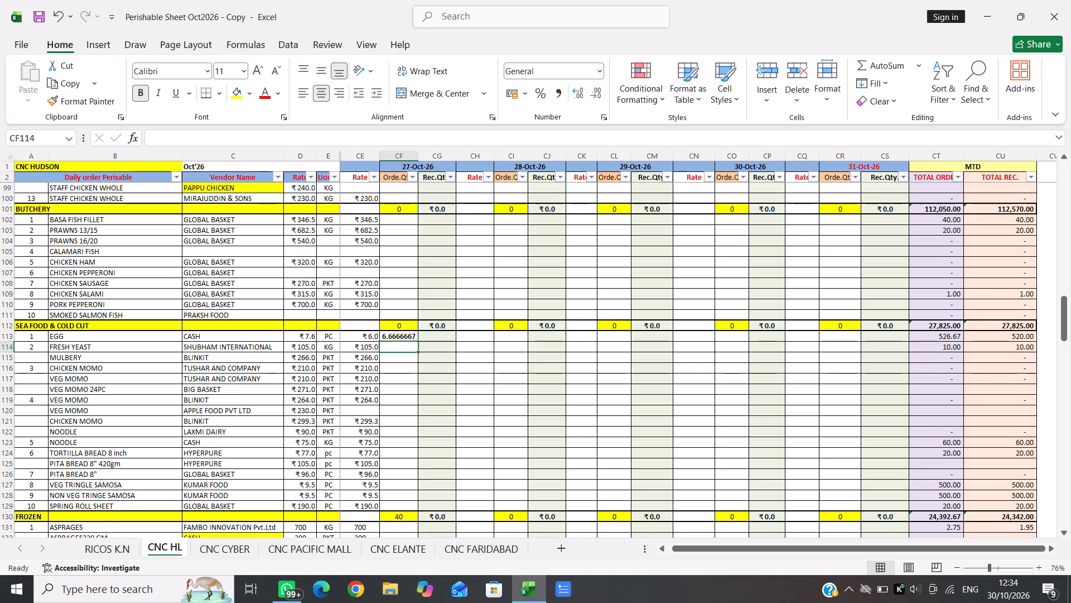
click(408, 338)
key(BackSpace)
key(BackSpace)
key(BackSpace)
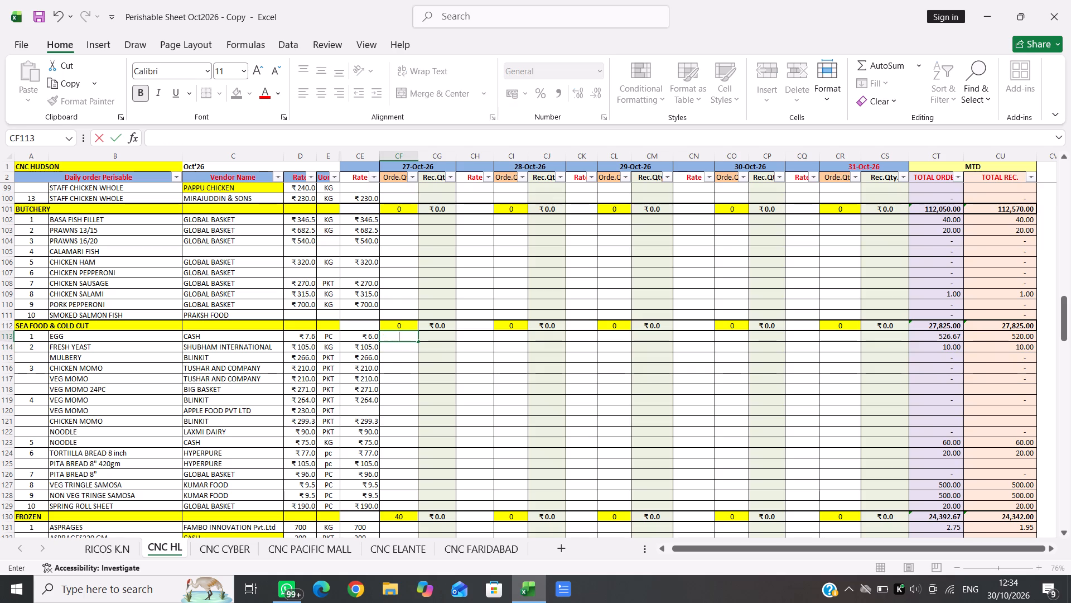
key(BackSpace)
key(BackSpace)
Set the EGG rate for 27-Oct-26 in cell CE113 to 6.6.
click(367, 336)
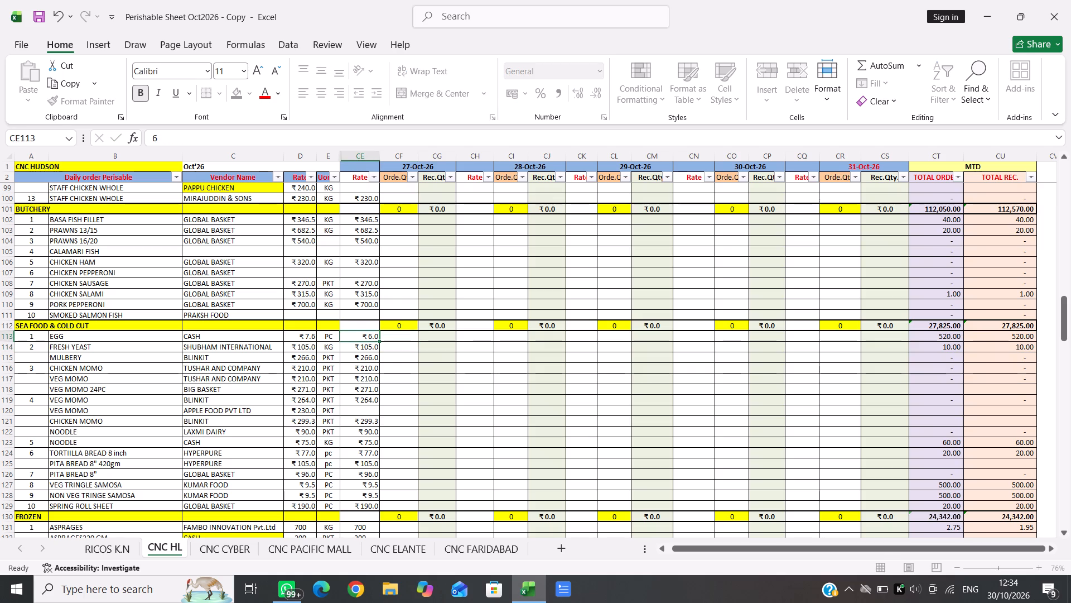
key(6)
text(.6)
key(Right)
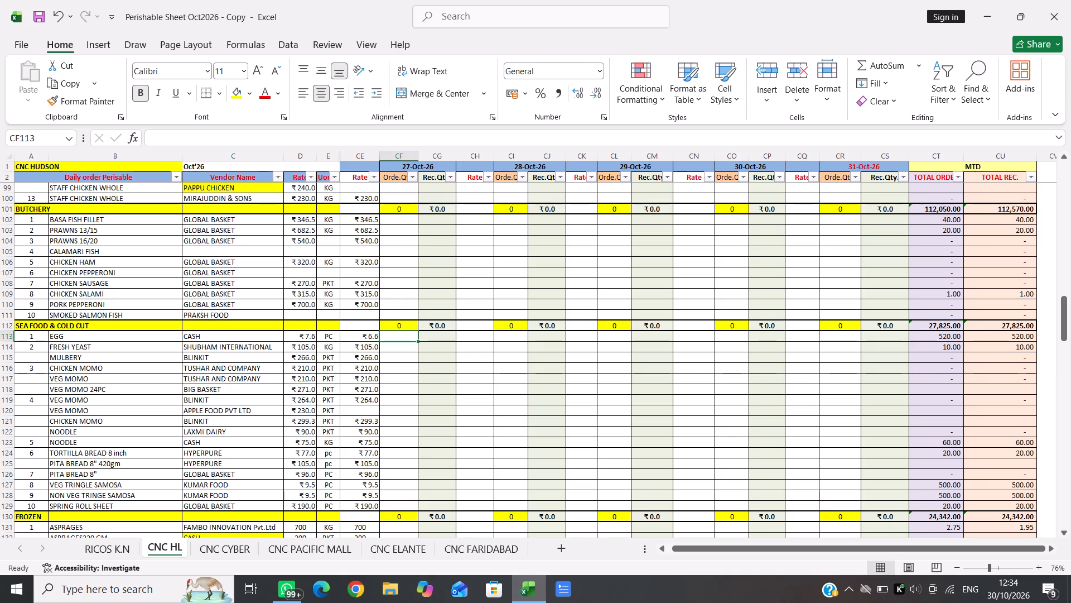
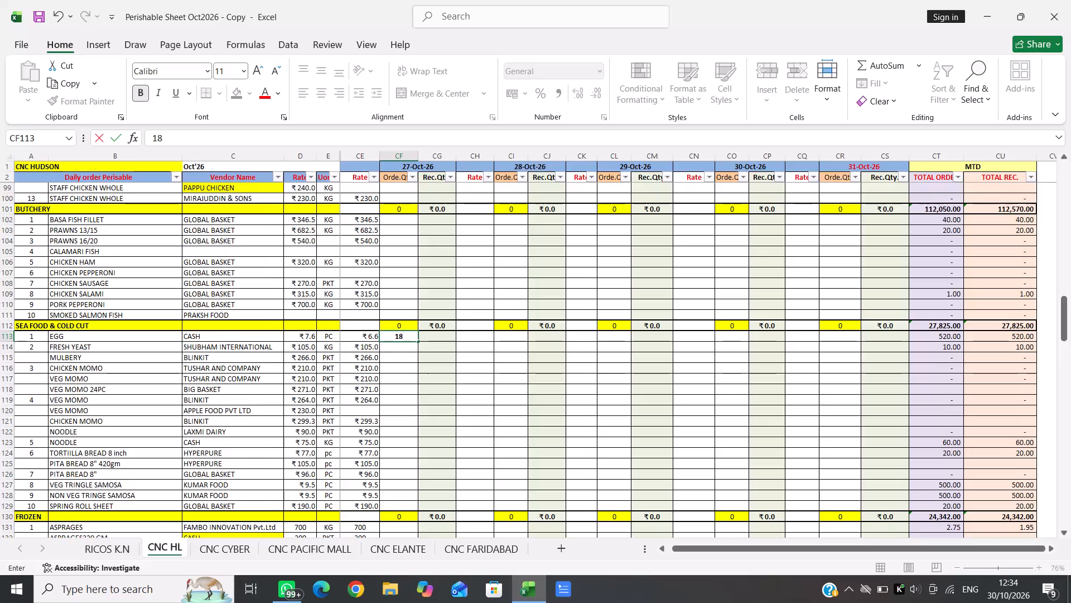
Enter 180 as both the ordered and received quantity for EGG on 27-Oct-26, in cells CF113 and CG113.
key(0)
key(Right)
text(180)
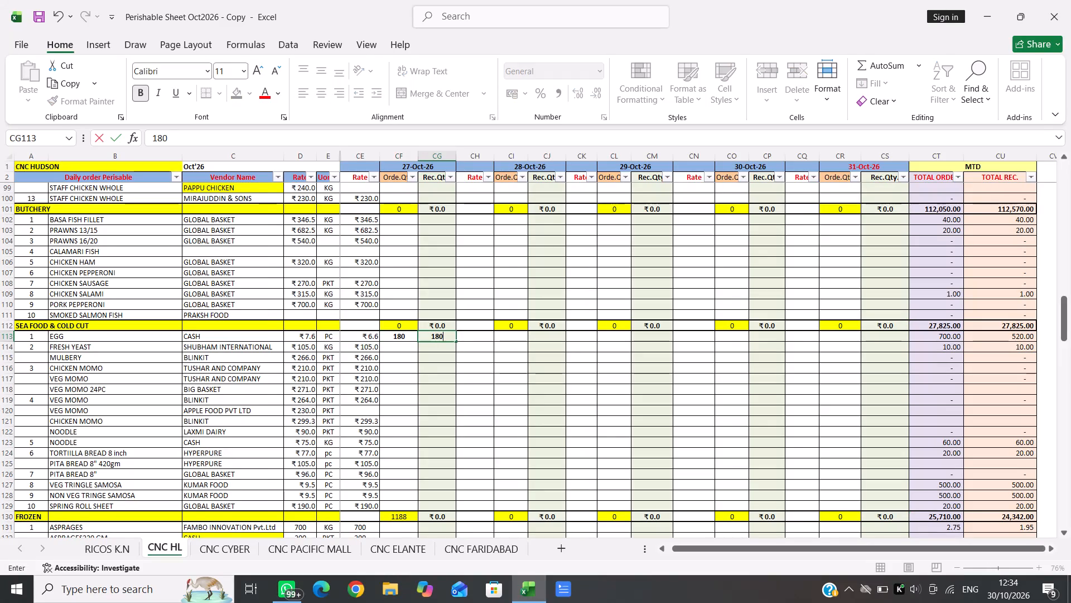
key(Right)
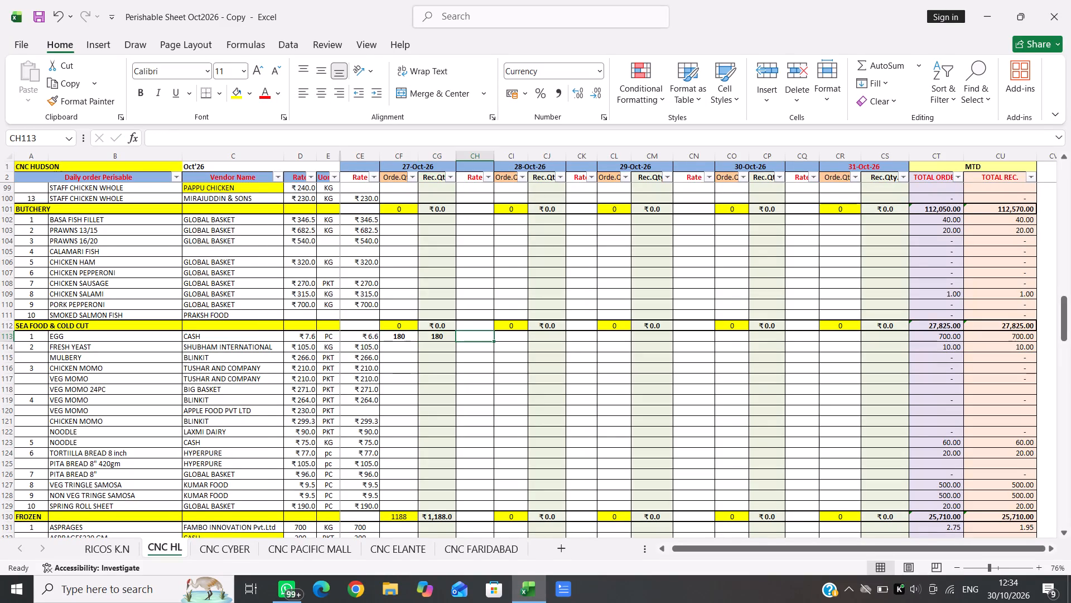
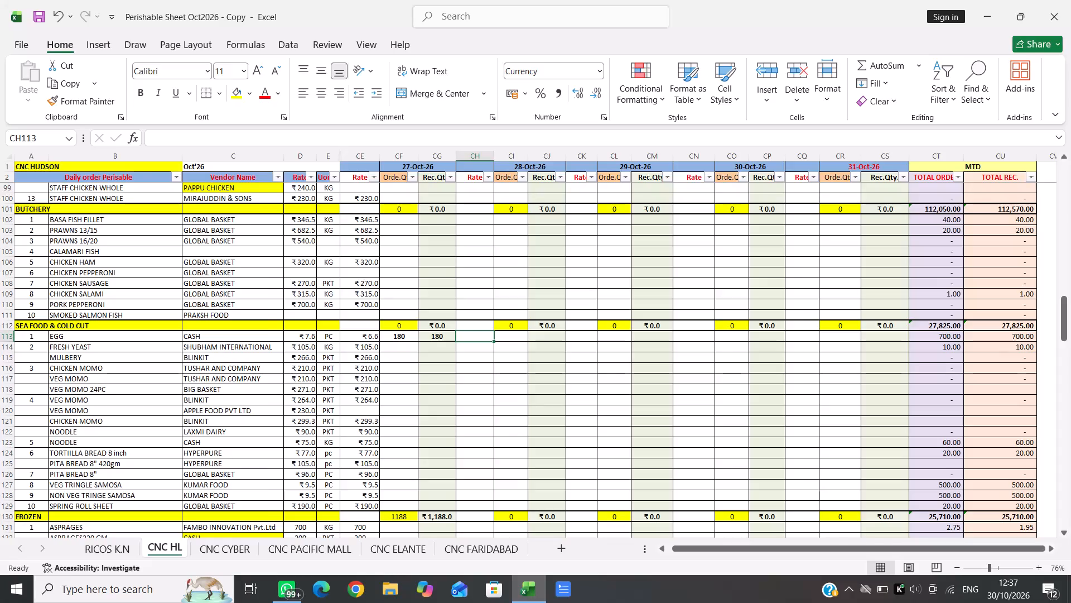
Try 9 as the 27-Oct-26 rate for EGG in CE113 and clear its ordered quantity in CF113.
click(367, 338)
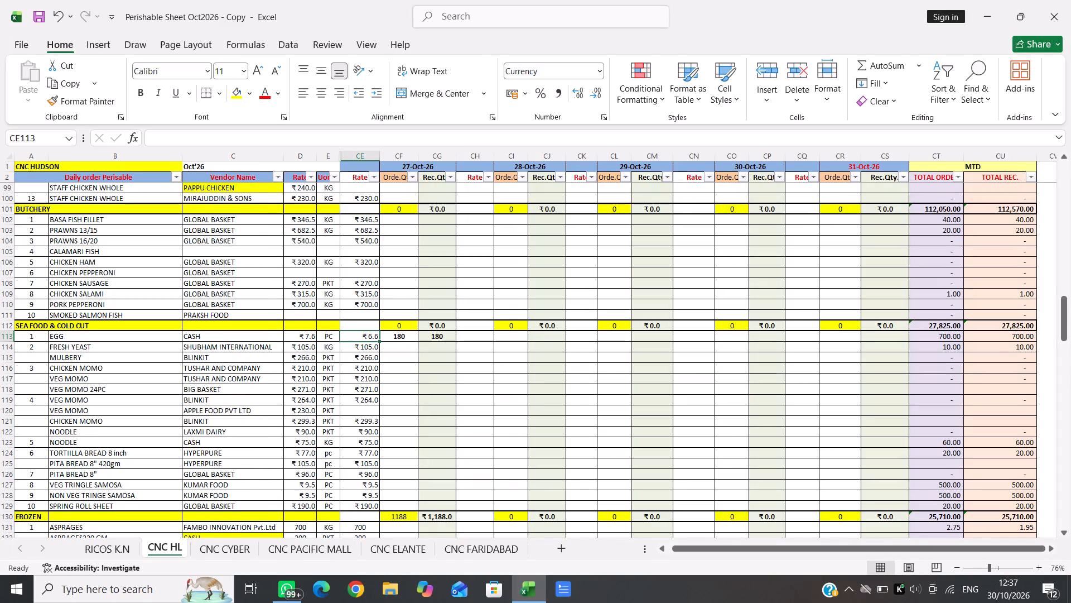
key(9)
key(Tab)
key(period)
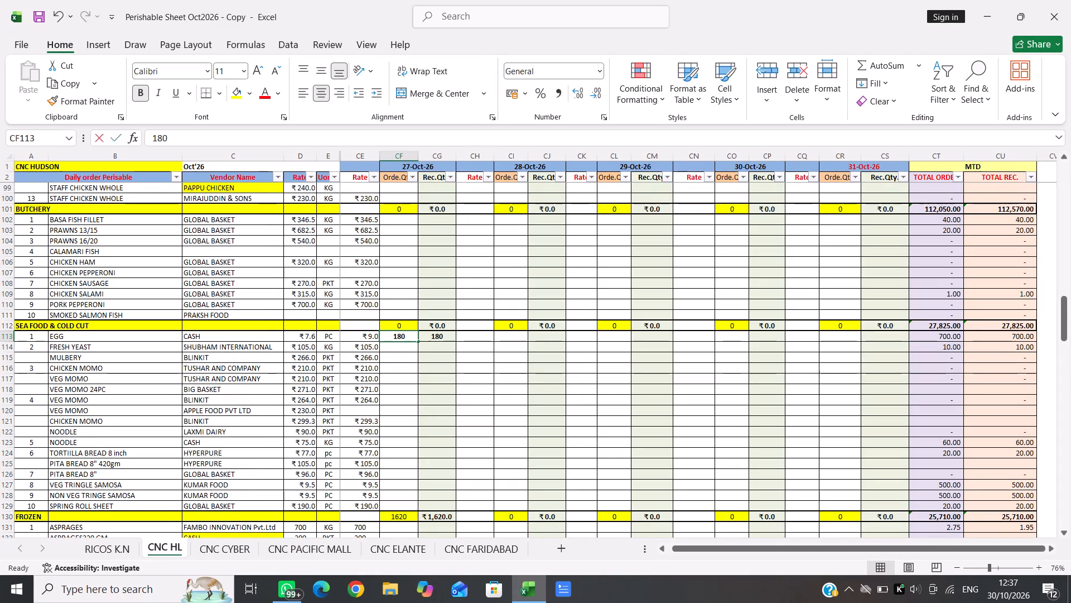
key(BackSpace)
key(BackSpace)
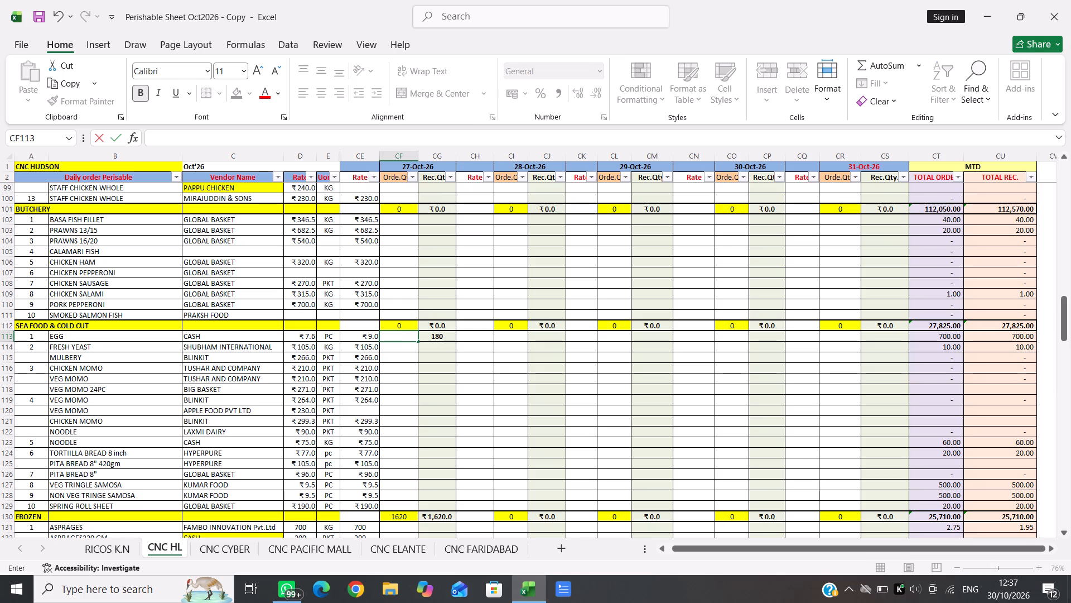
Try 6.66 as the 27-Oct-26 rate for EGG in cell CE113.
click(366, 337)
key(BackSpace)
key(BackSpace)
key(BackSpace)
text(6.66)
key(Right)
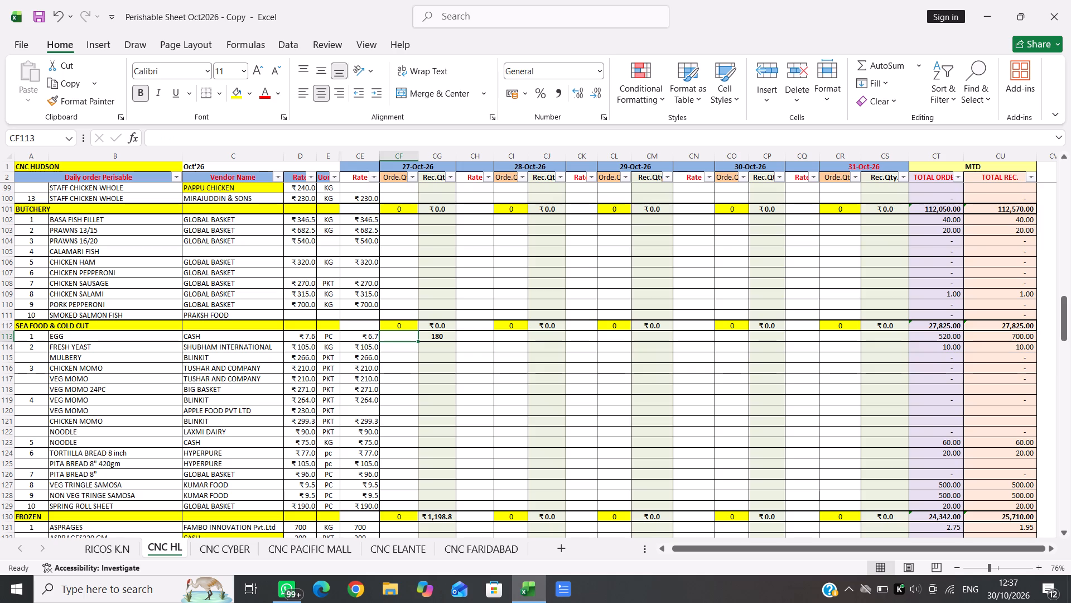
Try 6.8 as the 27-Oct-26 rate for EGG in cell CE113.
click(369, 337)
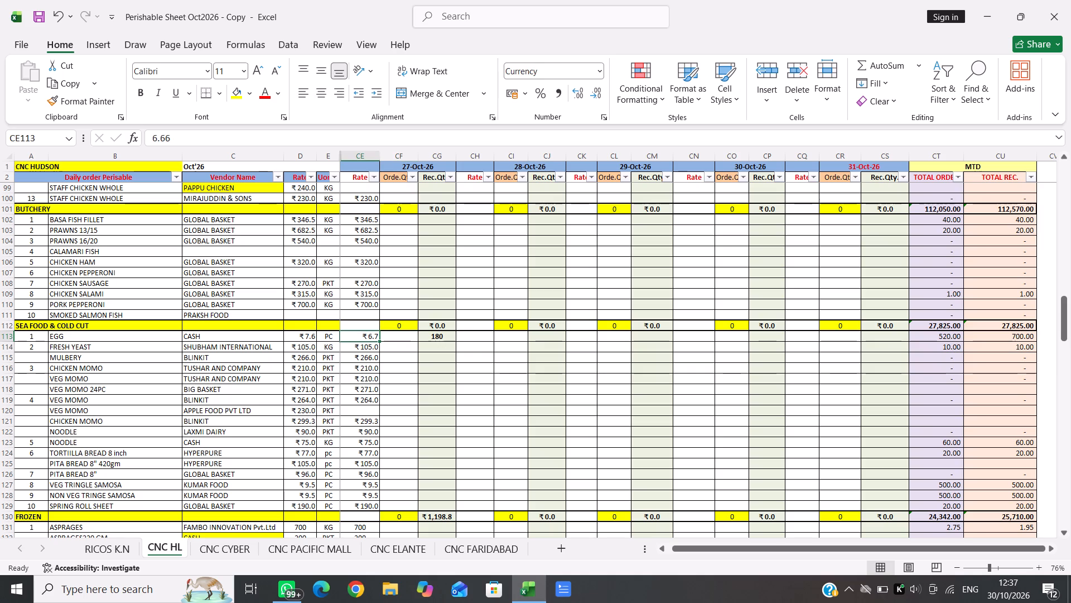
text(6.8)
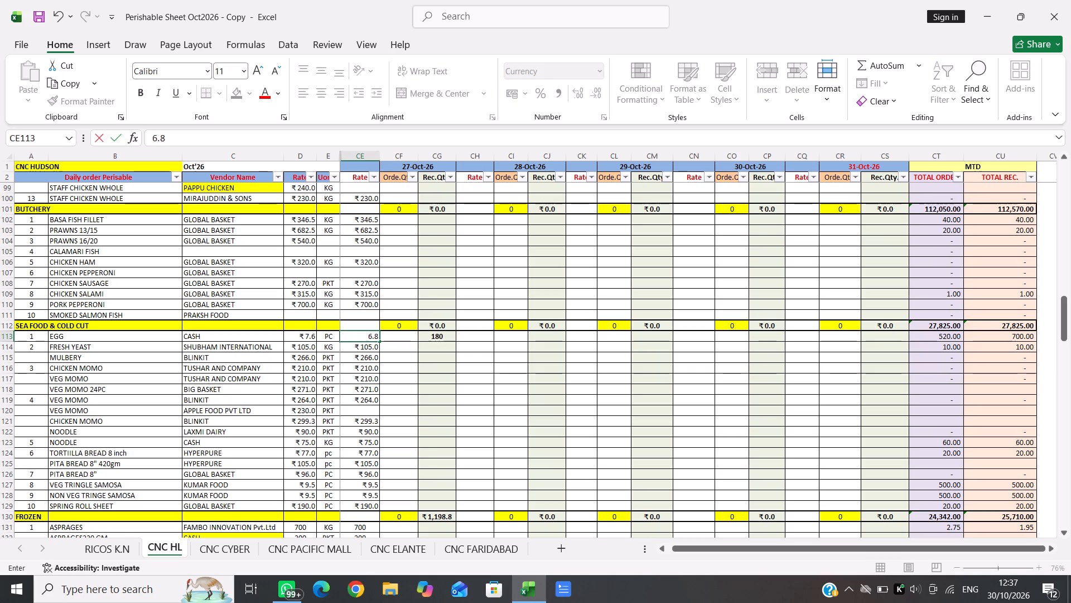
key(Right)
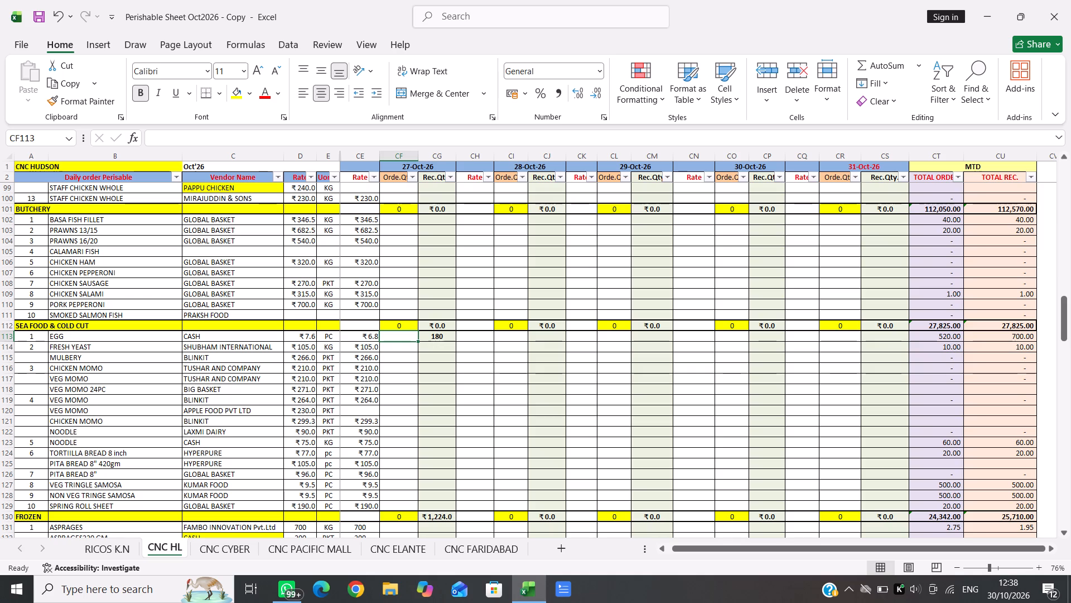
Set the 27-Oct-26 rate for EGG in cell CE113 to 6.666.
click(372, 336)
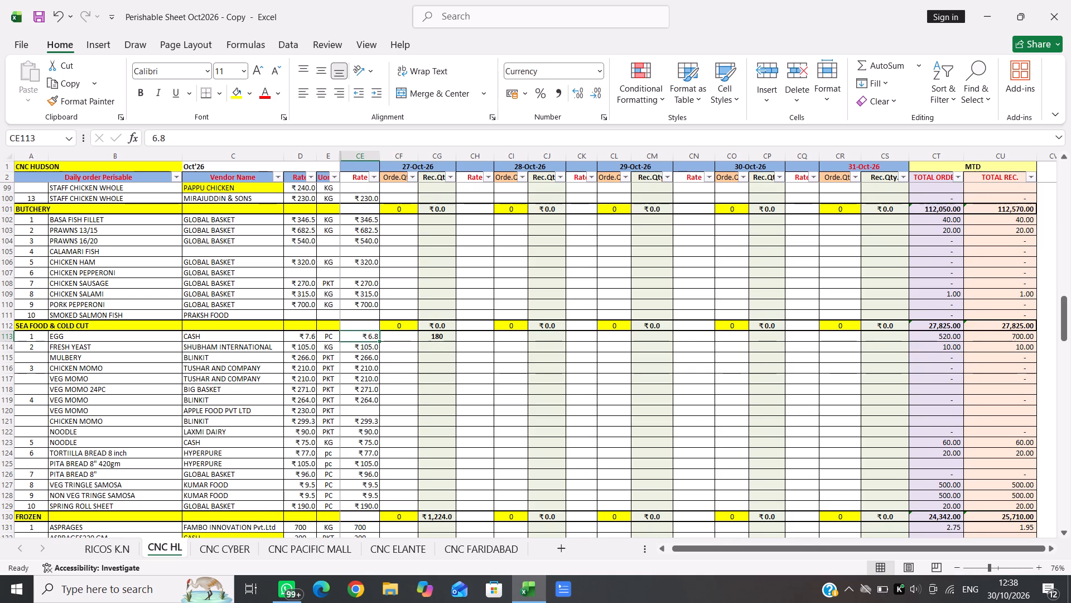
text(6.666)
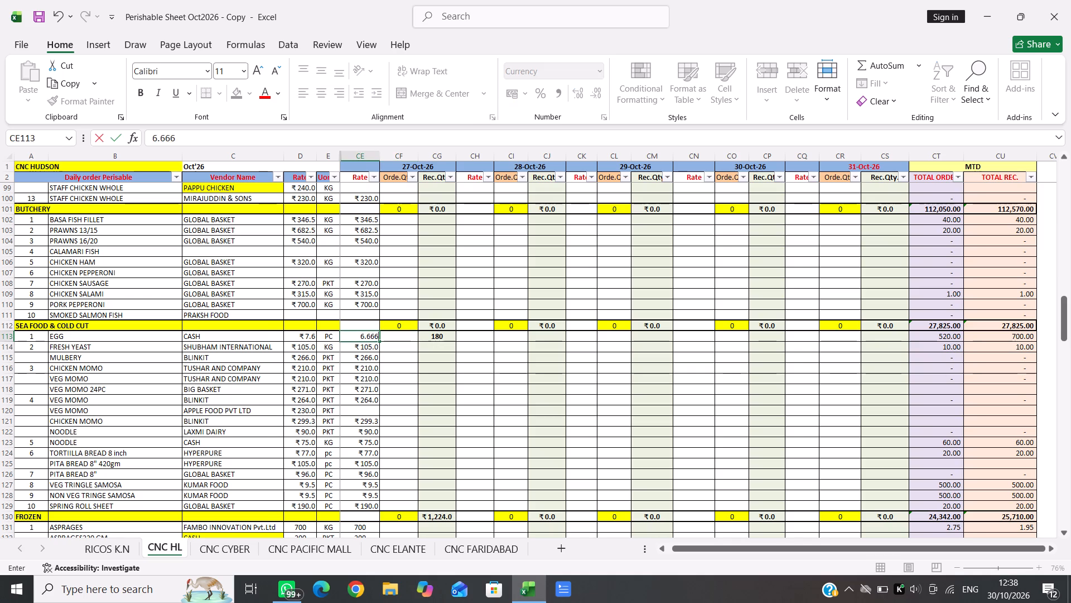
key(Right)
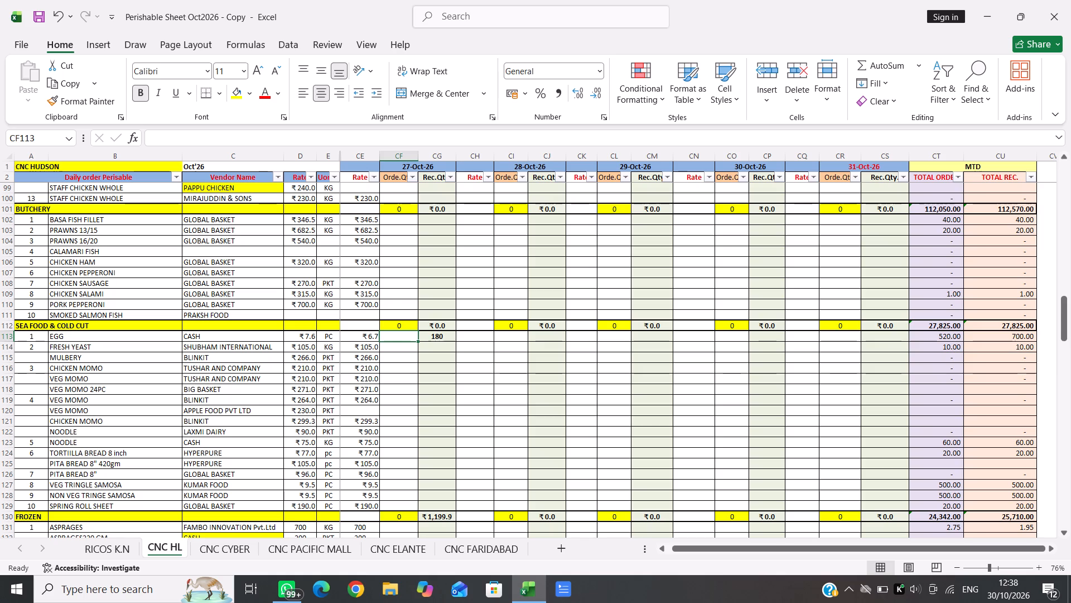
Enter 180 as the 27-Oct-26 ordered quantity for EGG in cell CF113.
click(406, 338)
text(180)
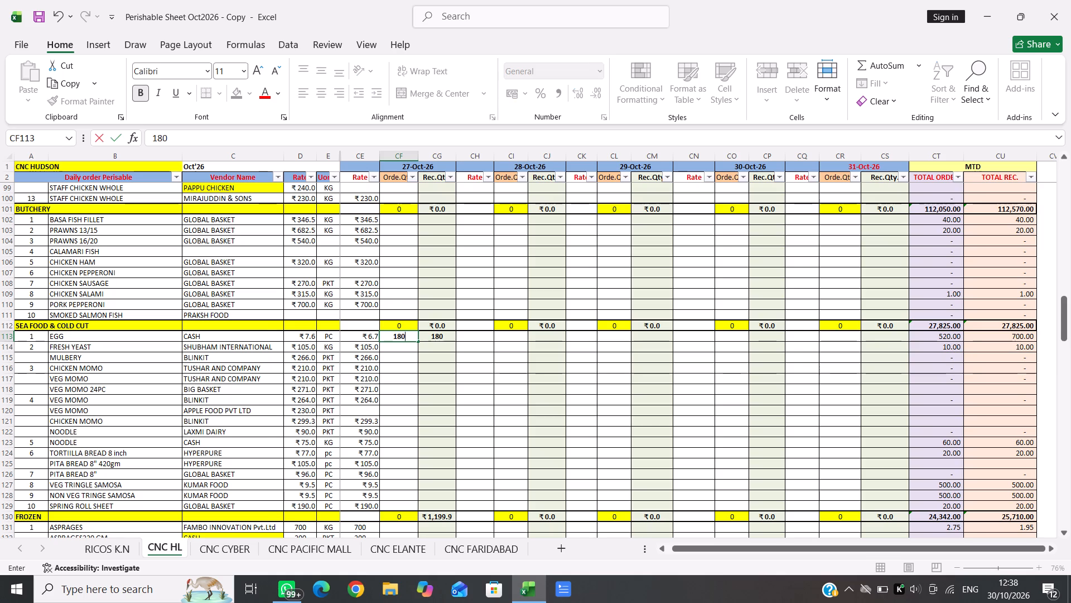
key(Right)
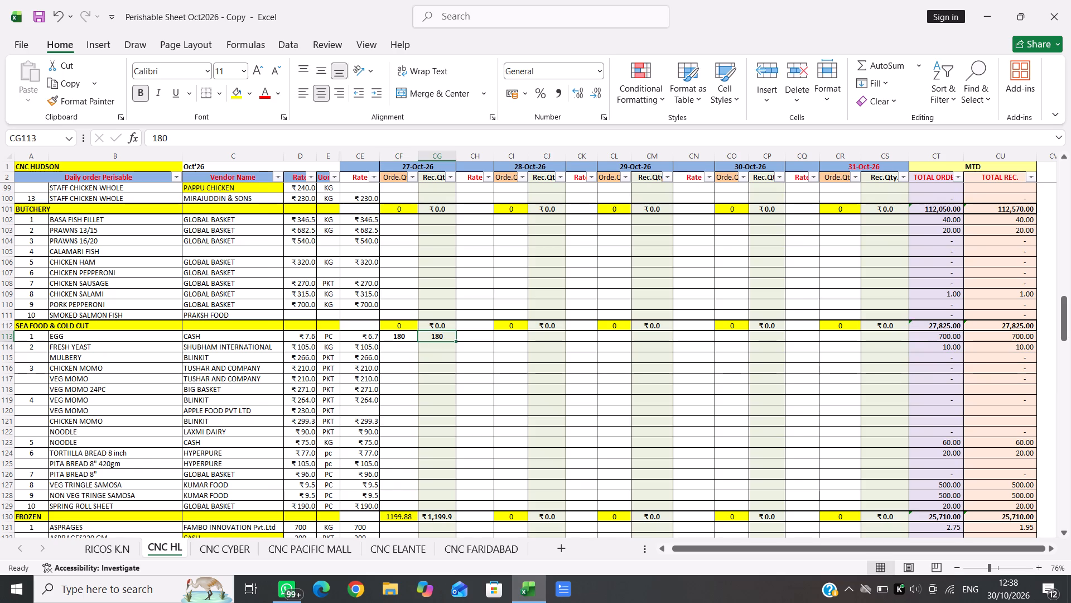
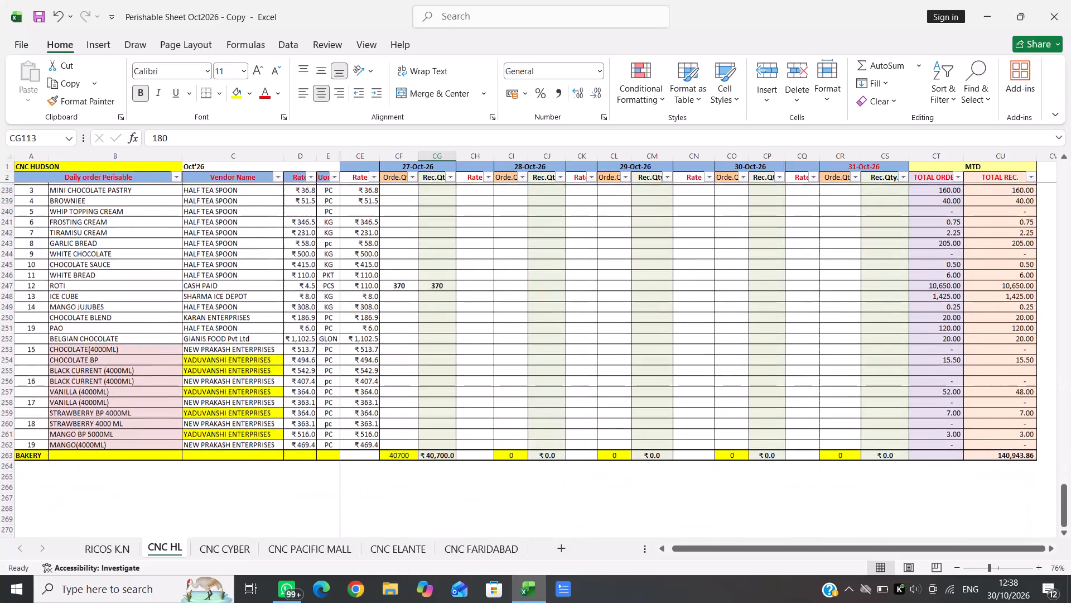
Go to the 27-Oct-26 ordered quantity for ICE CUBE in cell CF248.
click(388, 294)
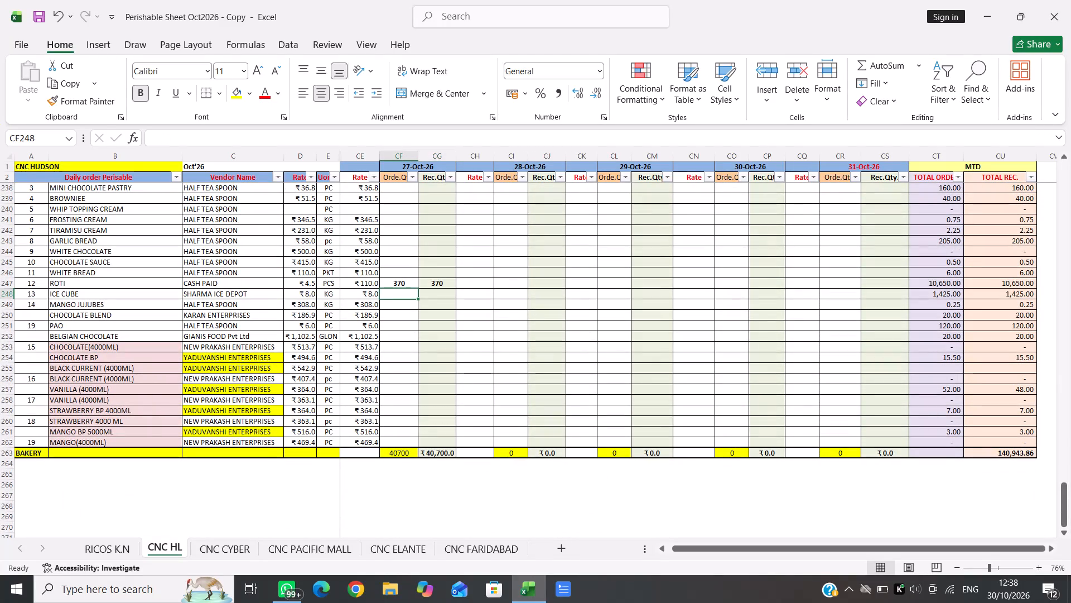
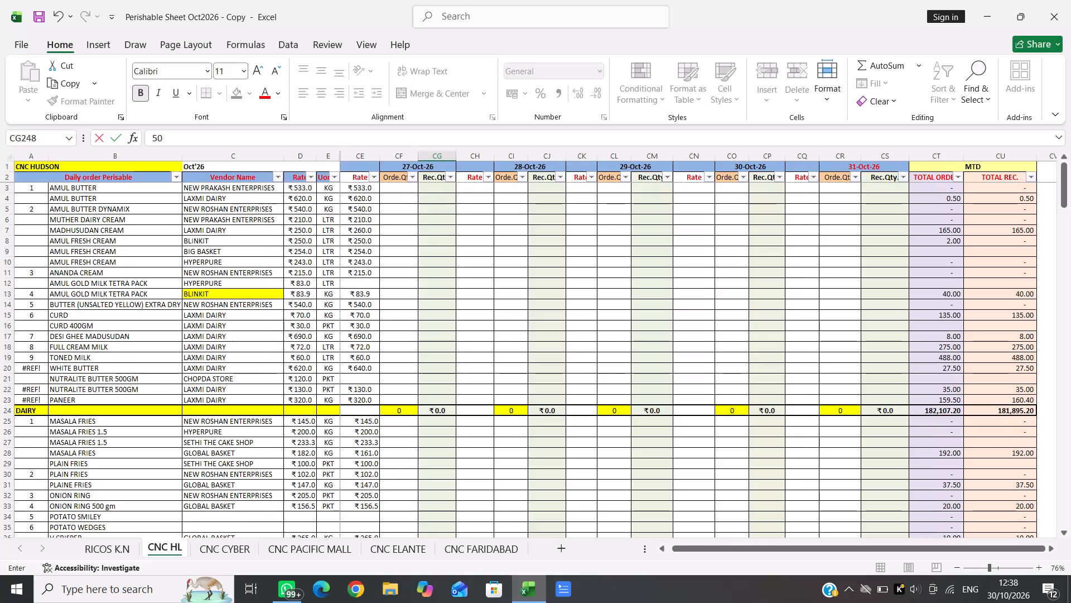
Enter 10 as the 27-Oct-26 ordered quantity for CURD from LAXMI DAIRY in cell CF15.
click(387, 317)
text(10)
key(Right)
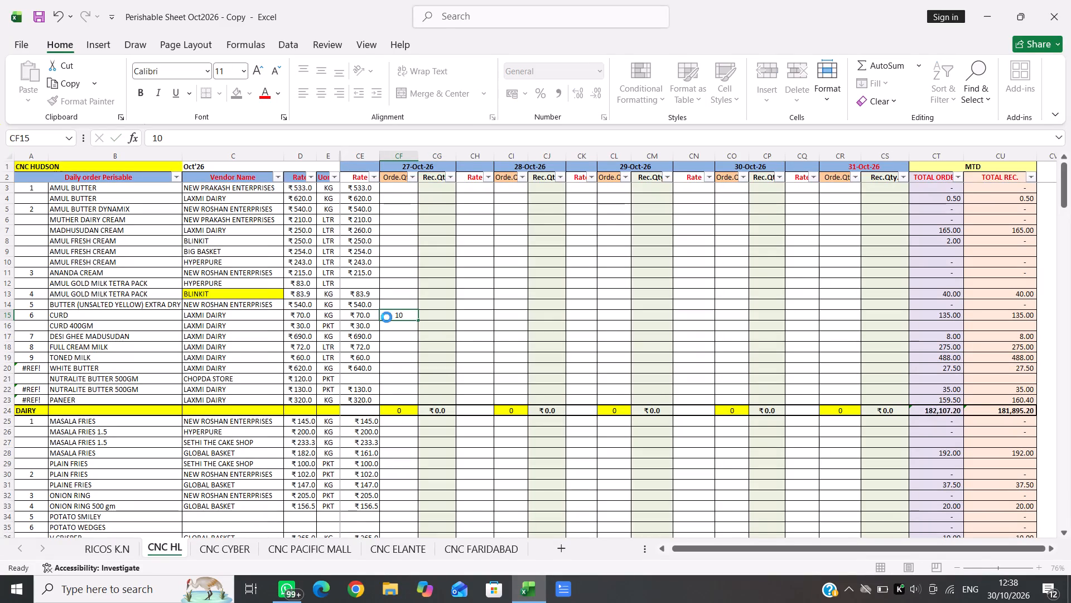
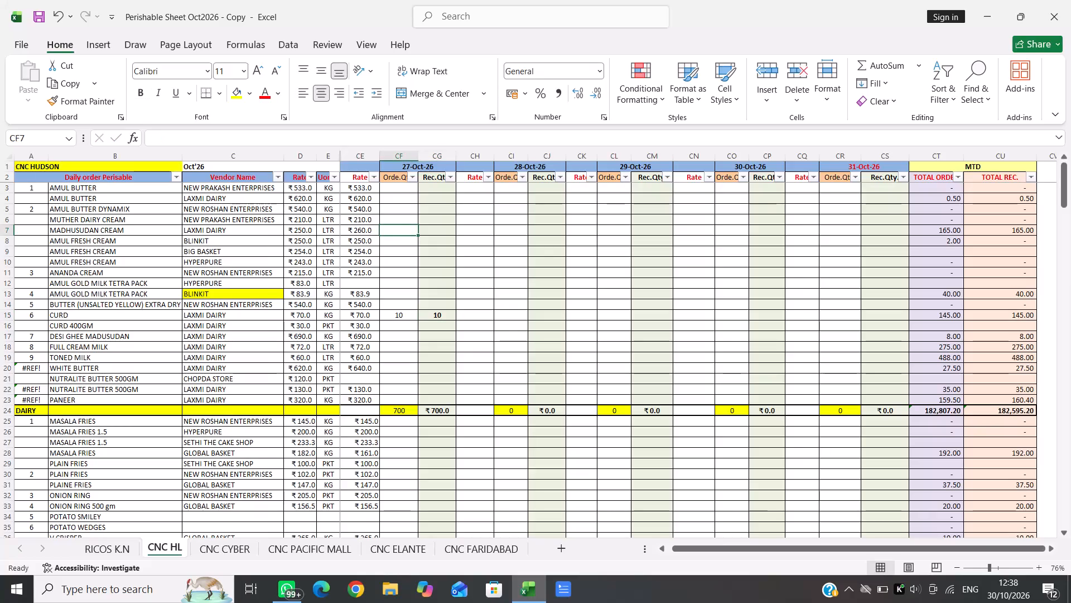
Enter 3 as the 27-Oct-26 ordered quantity for MADHUSUDAN CREAM from LAXMI DAIRY in cell CF7.
key(3)
key(Right)
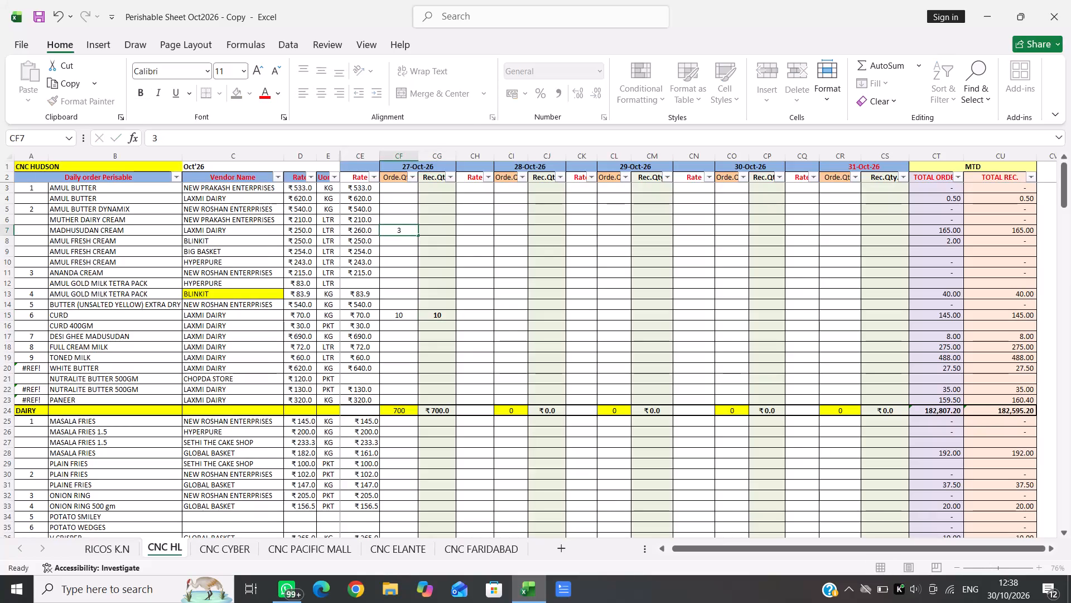
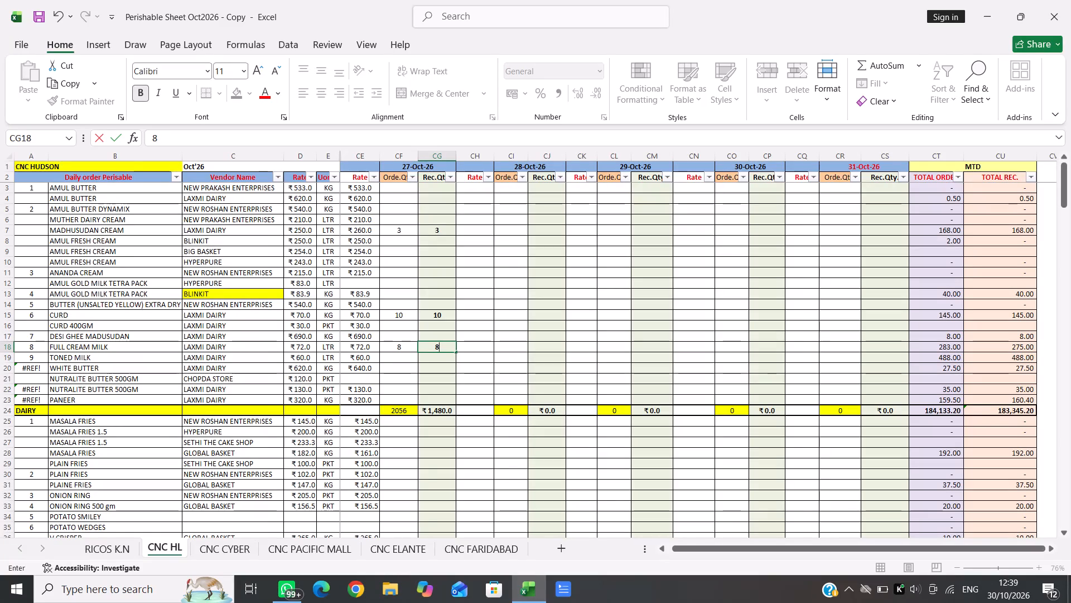
Enter 15 as the 27-Oct-26 ordered quantity for TONED MILK from LAXMI DAIRY in cell CF19.
click(399, 360)
text(15)
key(Right)
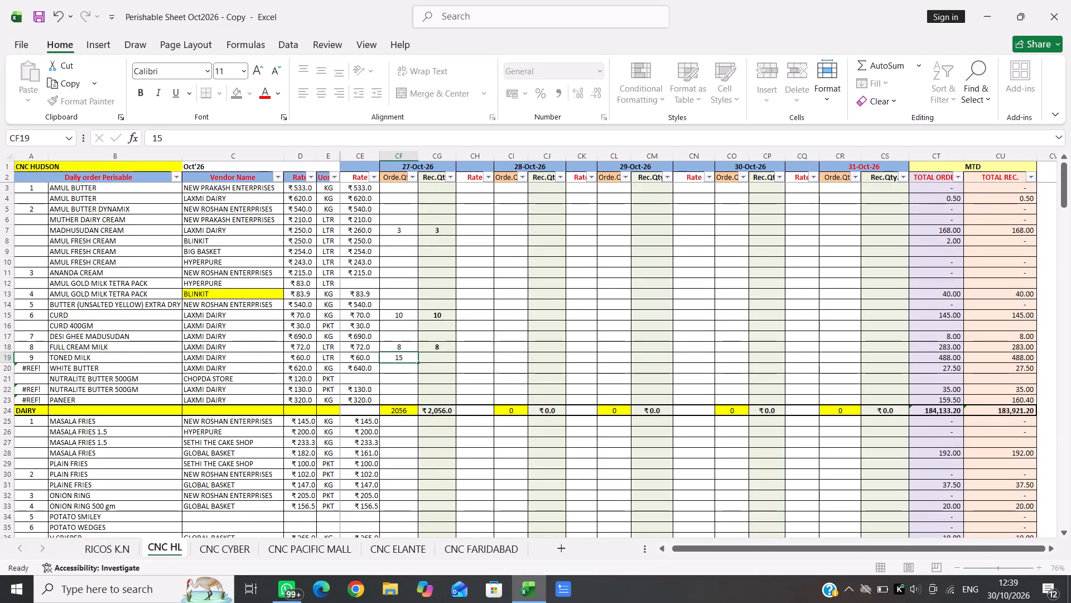
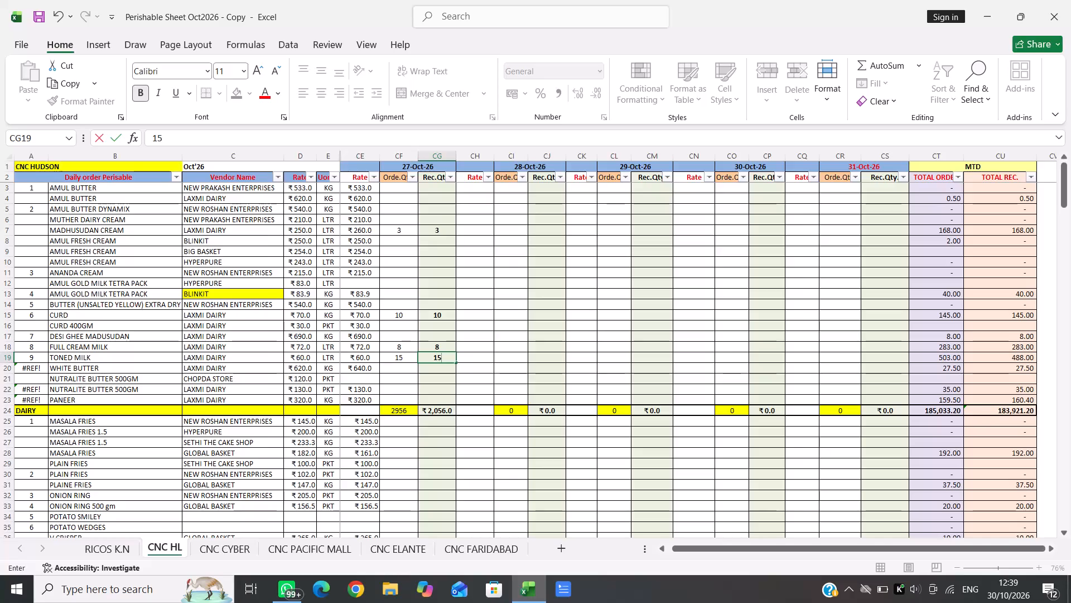
Enter 1 as both the ordered and received quantity on 27-Oct-26 for WHITE BUTTER from LAXMI DAIRY in cells CF20 and CG20.
click(407, 367)
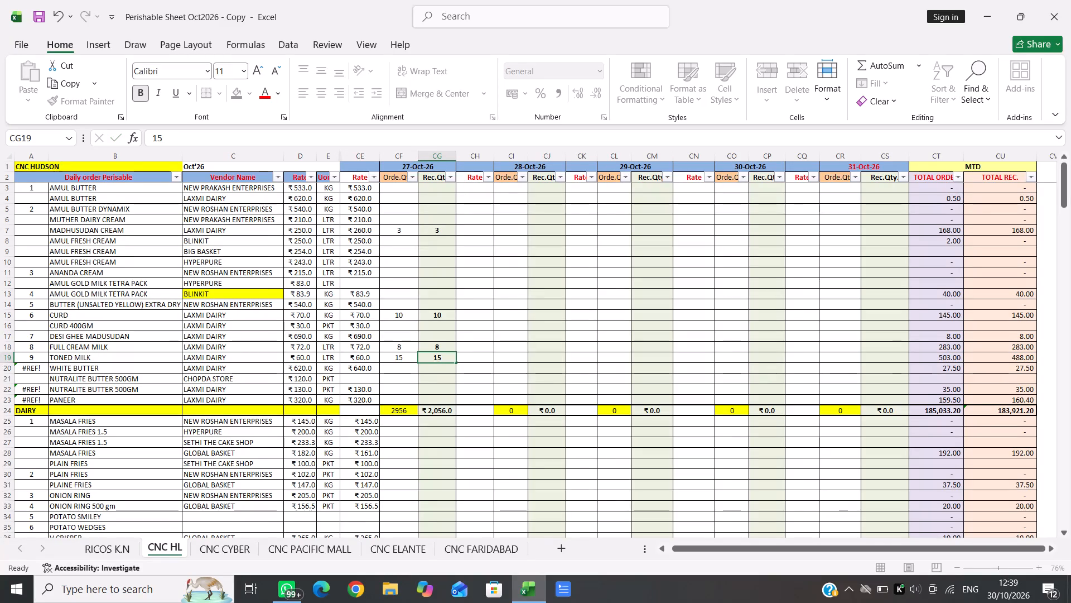
key(1)
key(Right)
key(1)
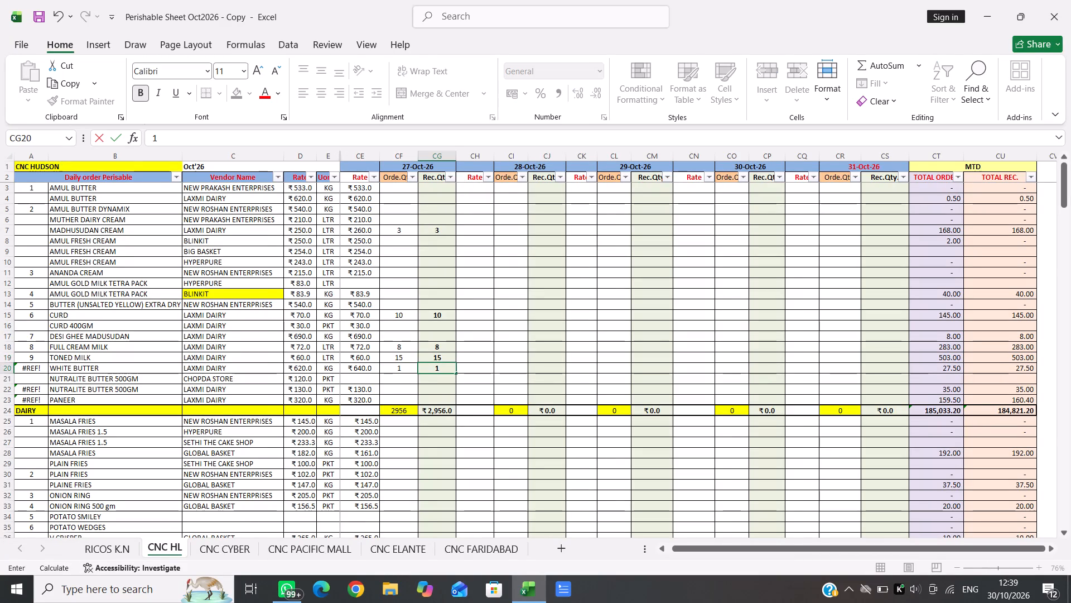
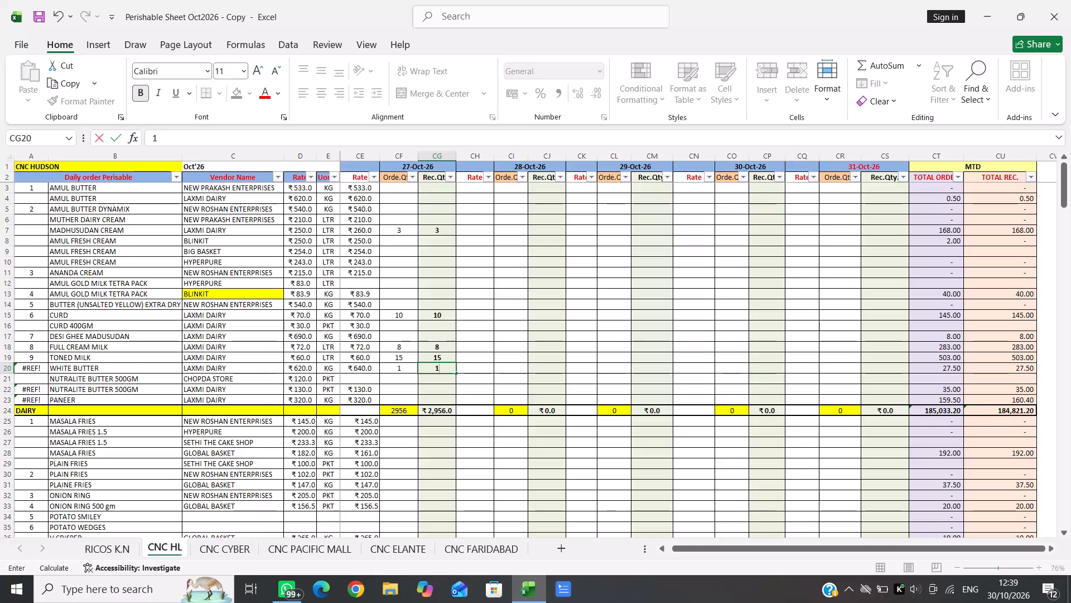
Save the perishable sheet workbook with the new 27-Oct-26 quantities.
key(ctrl+s)
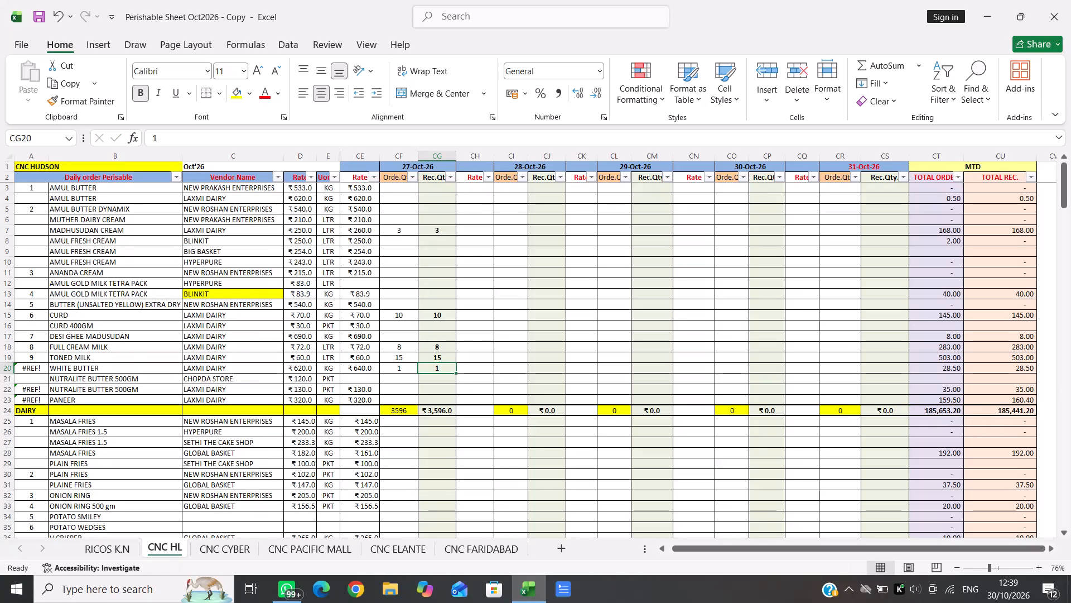
scroll(407, 367, up, 1)
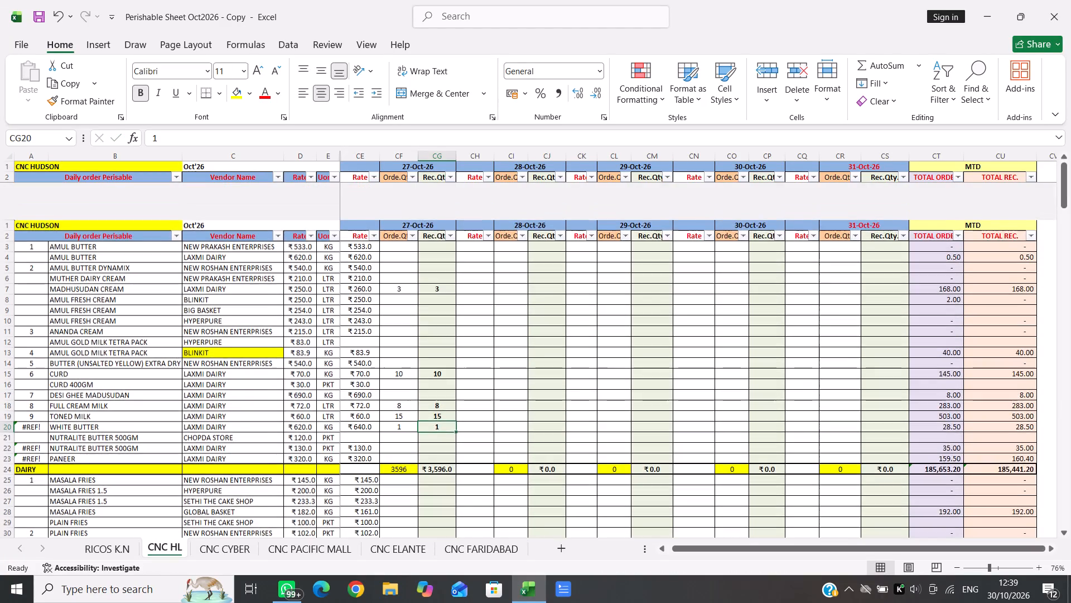
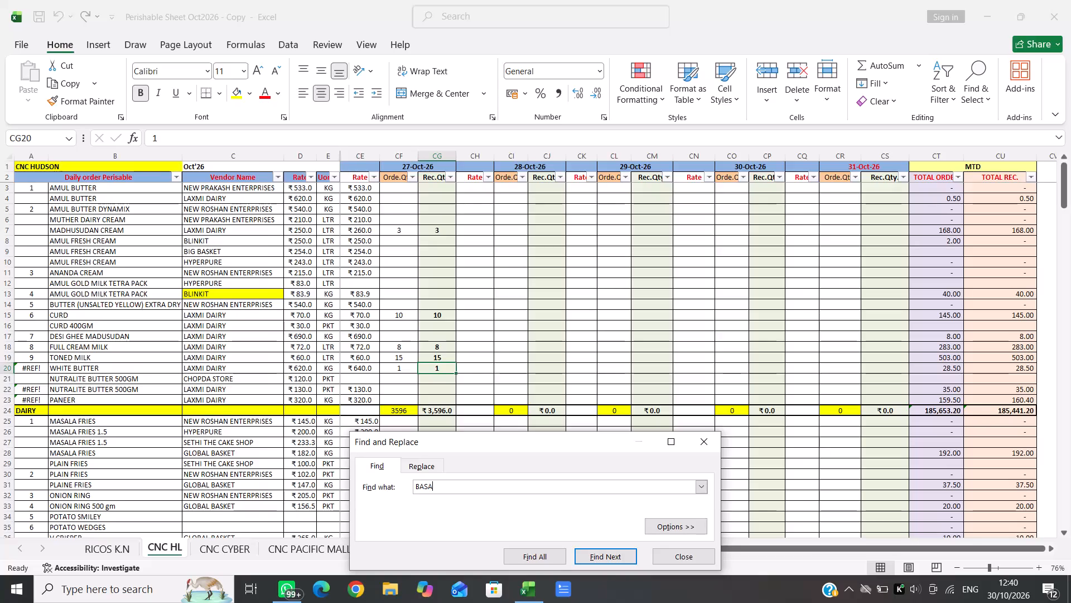
Search the sheet for BASA and go to the basa fish fillet row's 27-Oct-26 entries.
key(Return)
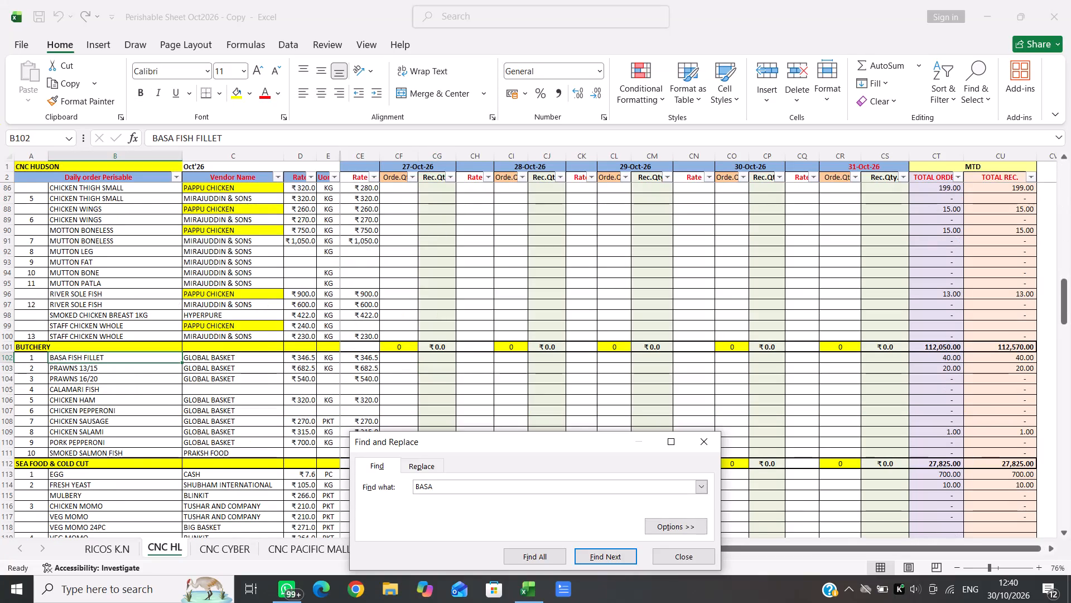
click(707, 440)
key(Right)
key(Right)
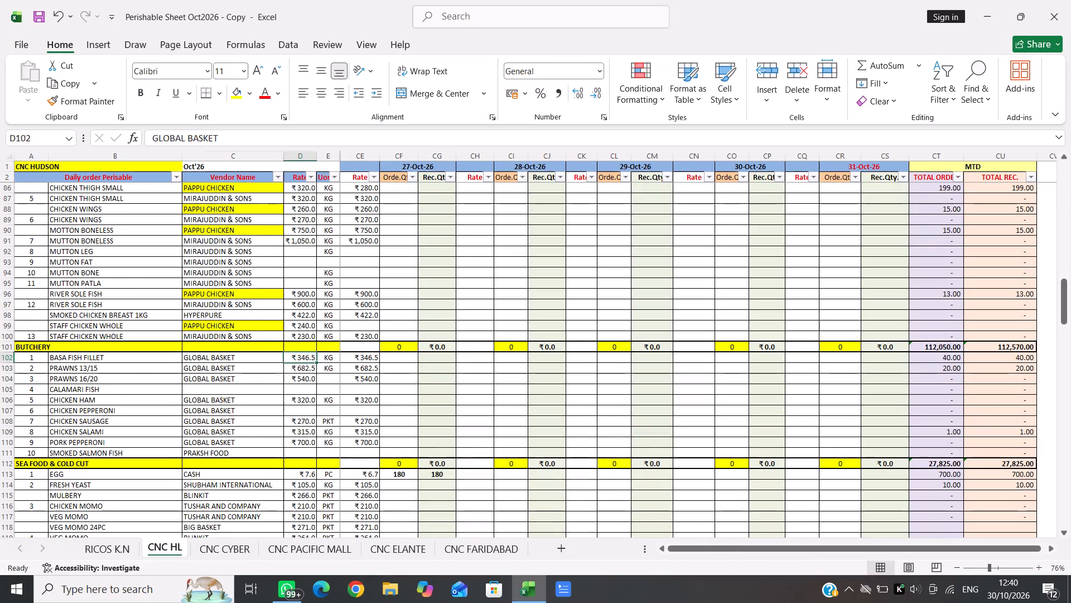
key(Right)
key(Right)
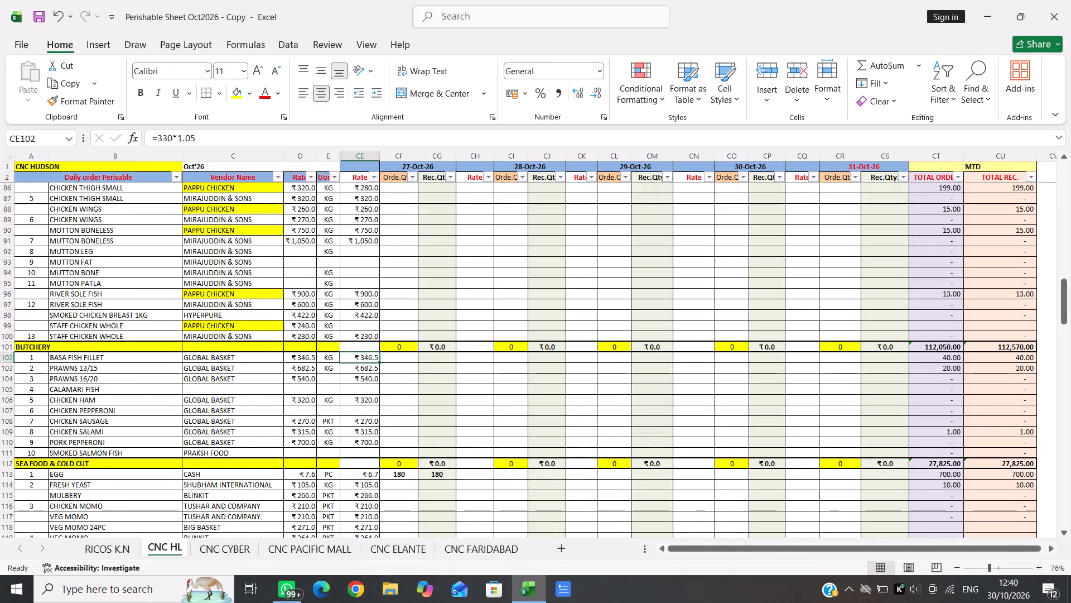
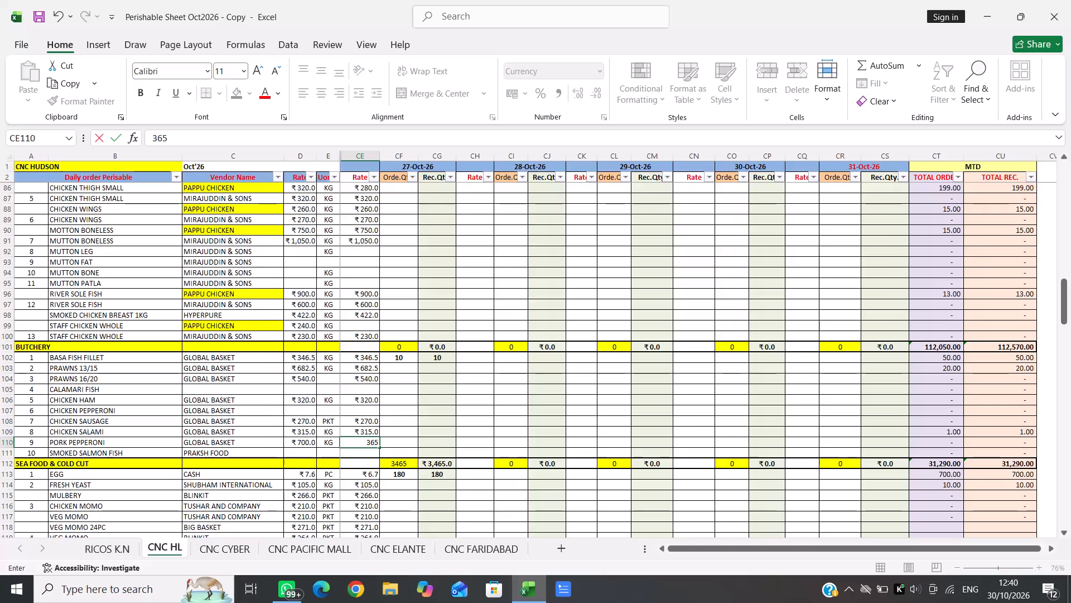
Set the 27-Oct-26 rate for pork pepperoni to the formula =365*1.05.
key(BackSpace)
key(BackSpace)
key(BackSpace)
key(BackSpace)
text(=365)
text(*1.05)
key(Return)
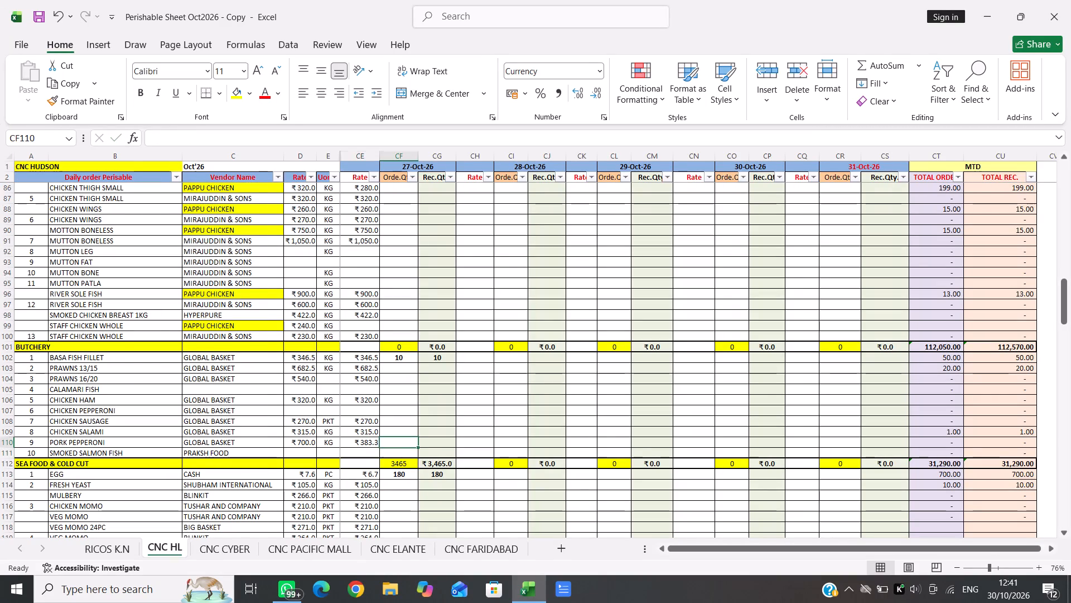
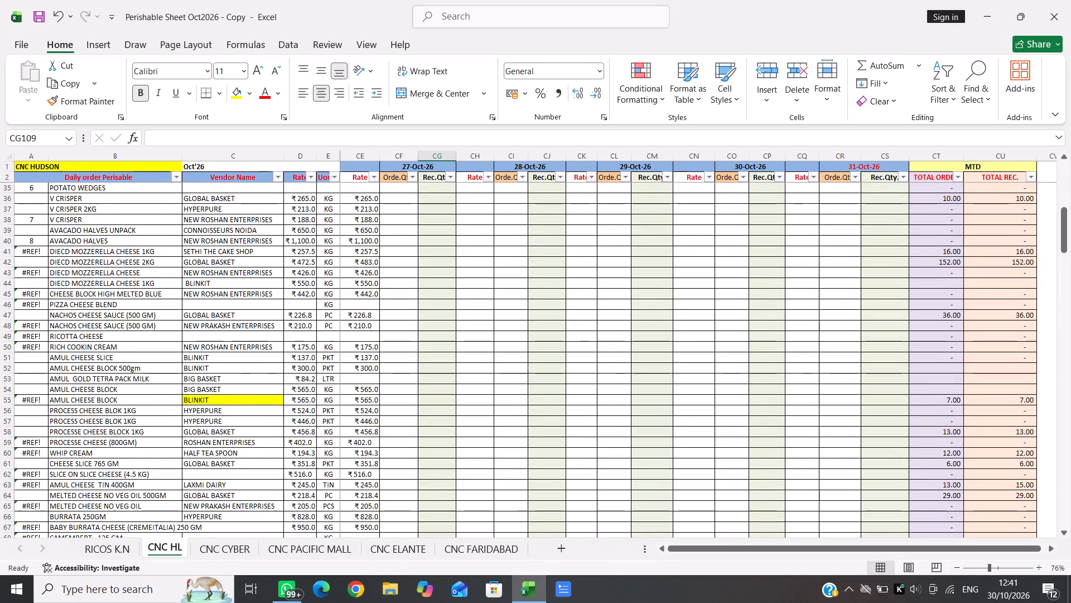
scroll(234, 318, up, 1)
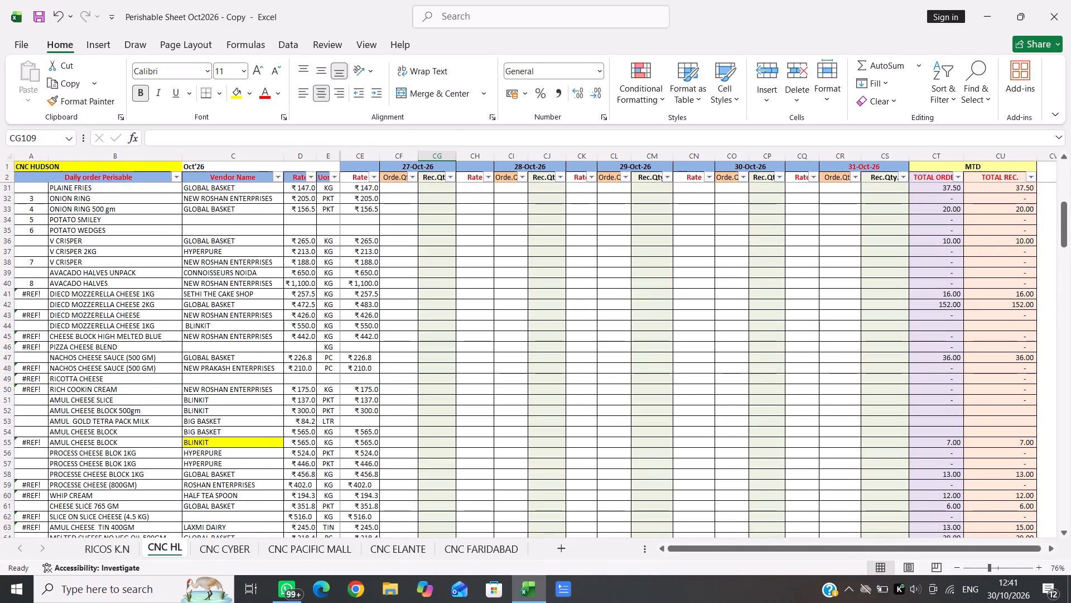
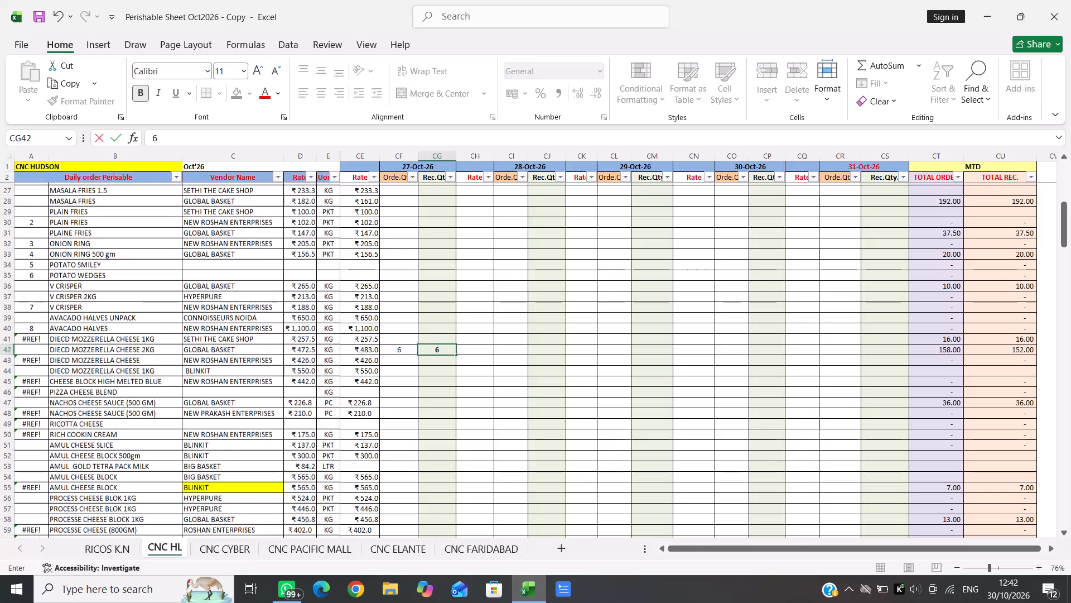
Enter 2 as the 27-Oct-26 ordered quantity for GLOBAL BASKET's NACHOS CHEESE SAUCE (500 GM).
scroll(356, 336, up, 1)
scroll(356, 336, down, 2)
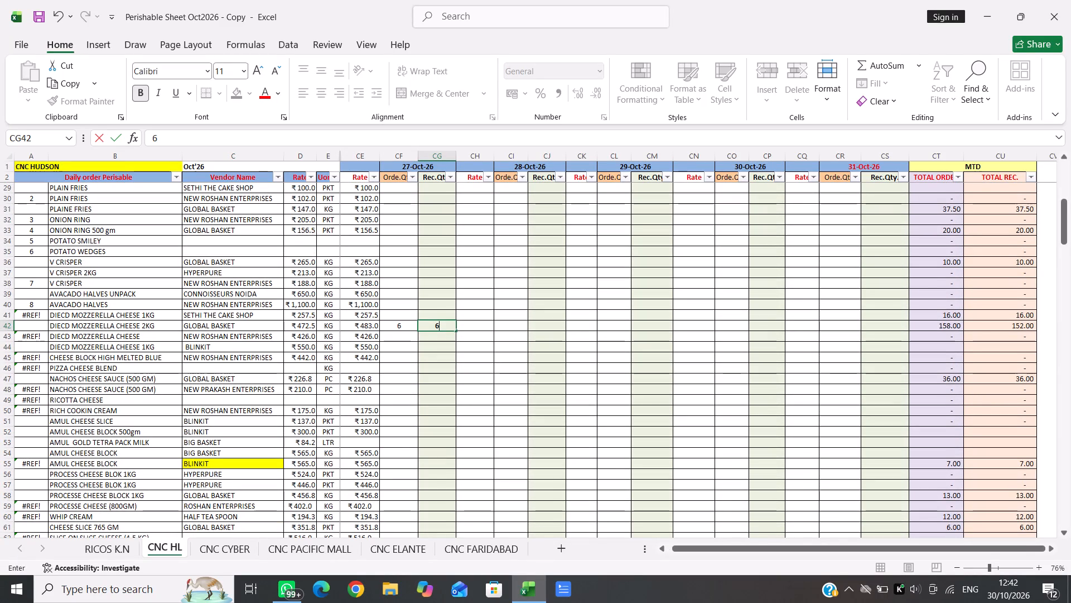
click(393, 380)
key(2)
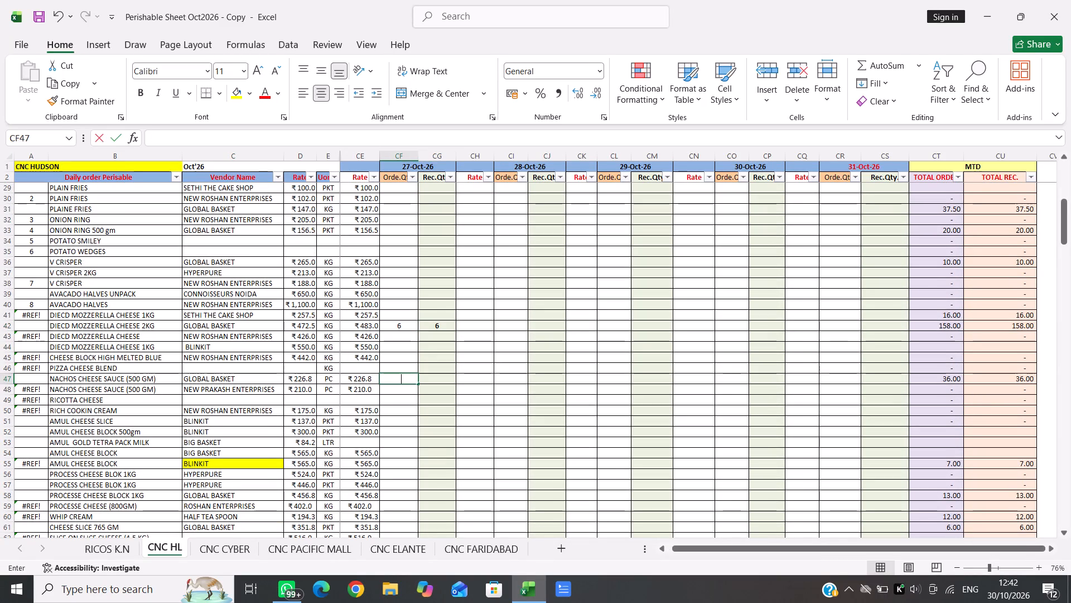
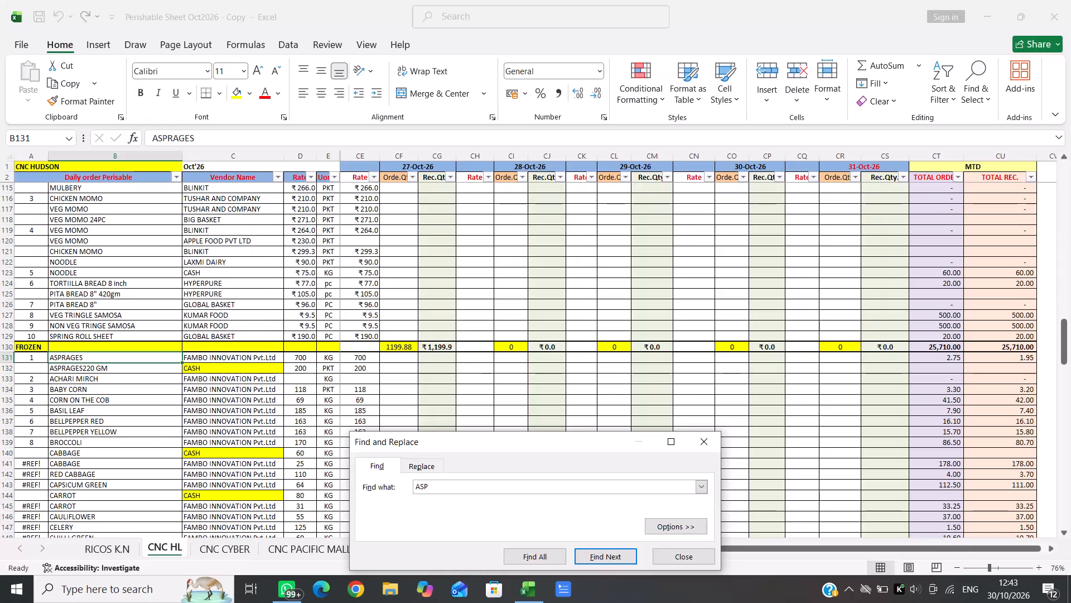
Close the search and move along FAMBO INNOVATION's ASPRAGES row towards the 27-Oct-26 quantity cells.
click(716, 446)
key(Right)
key(Right)
key(Right)
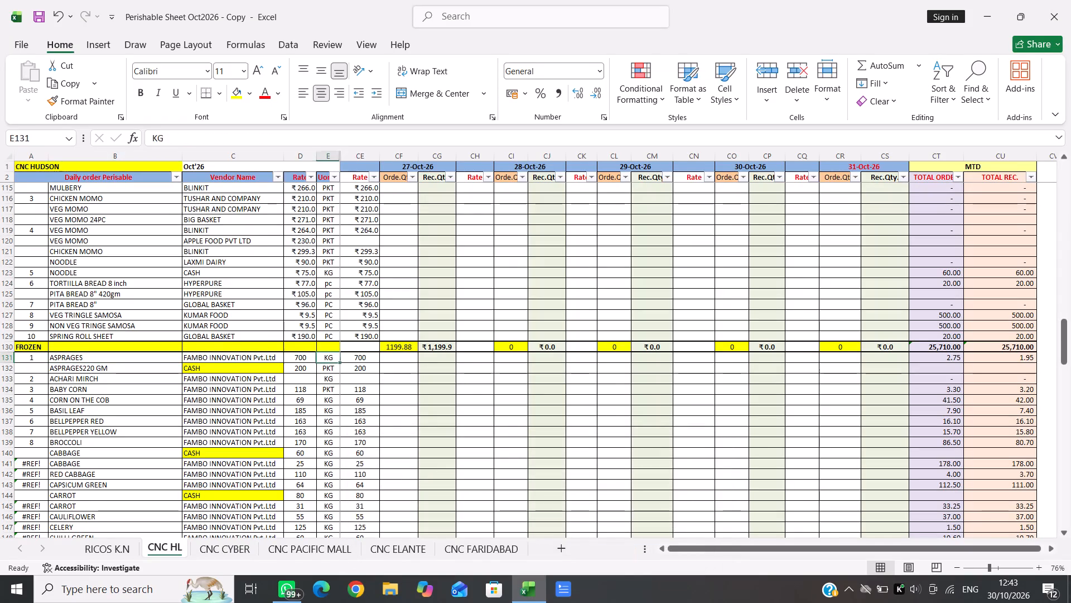
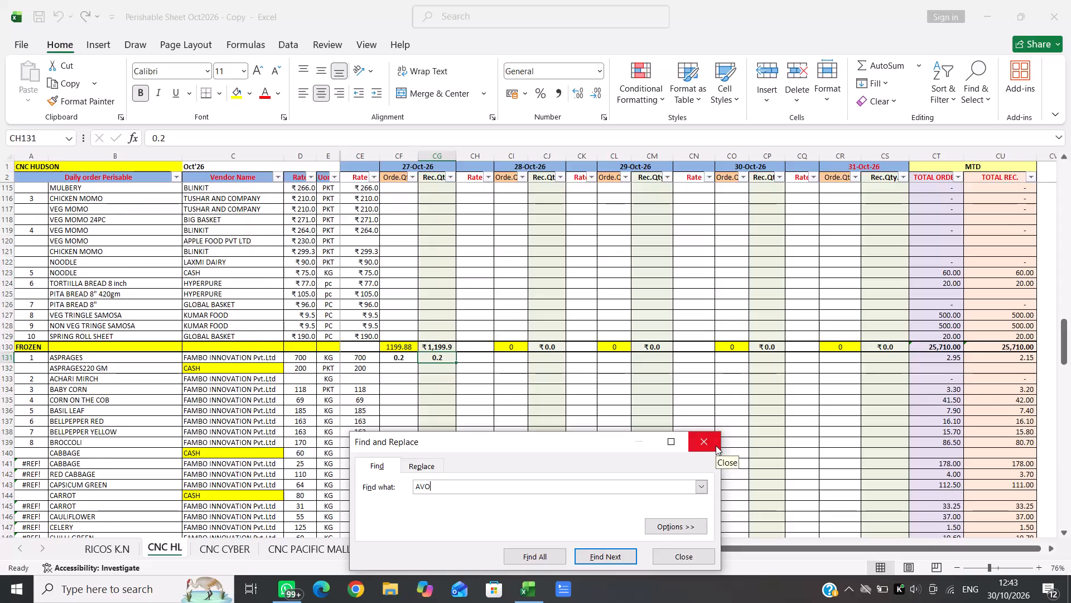
Close the search at AVOCADO IMP and enter 1 as its 27-Oct-26 ordered quantity.
click(716, 446)
key(Right)
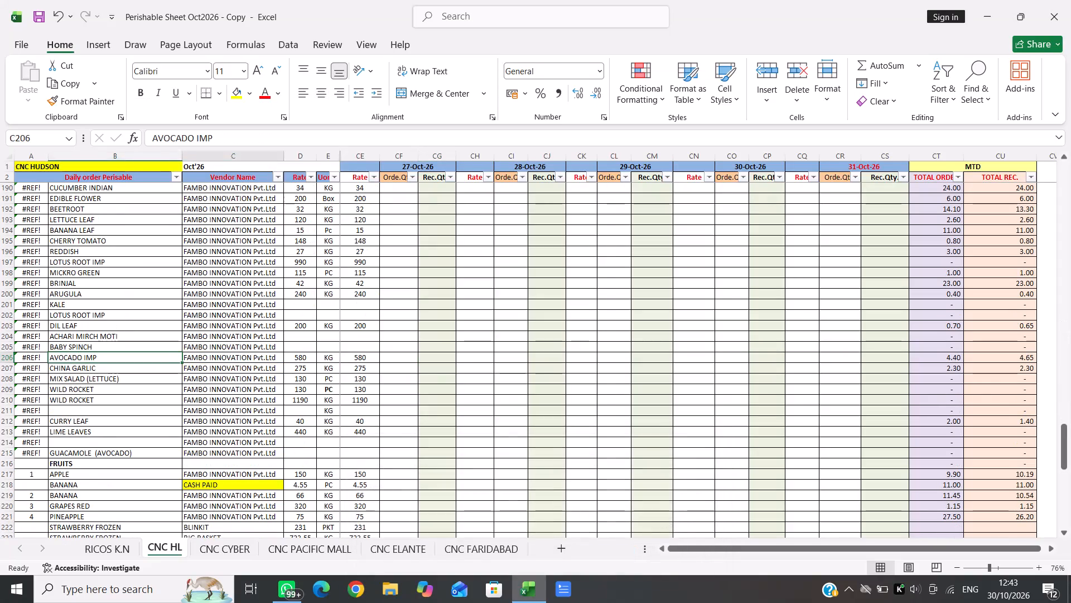
key(Right)
key(Right)
key(Right)
key(Right)
key(1)
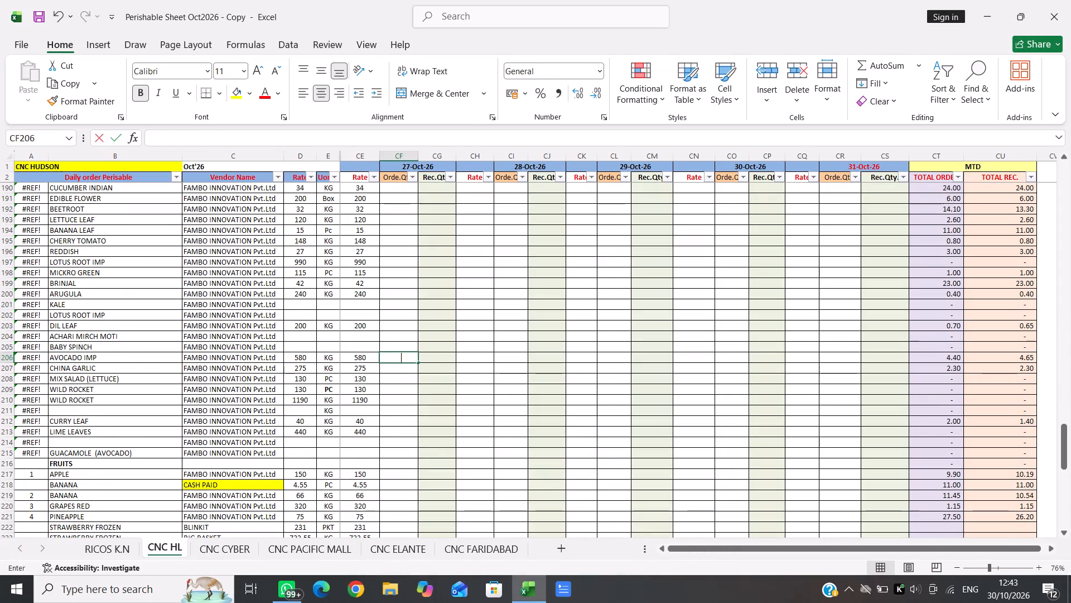
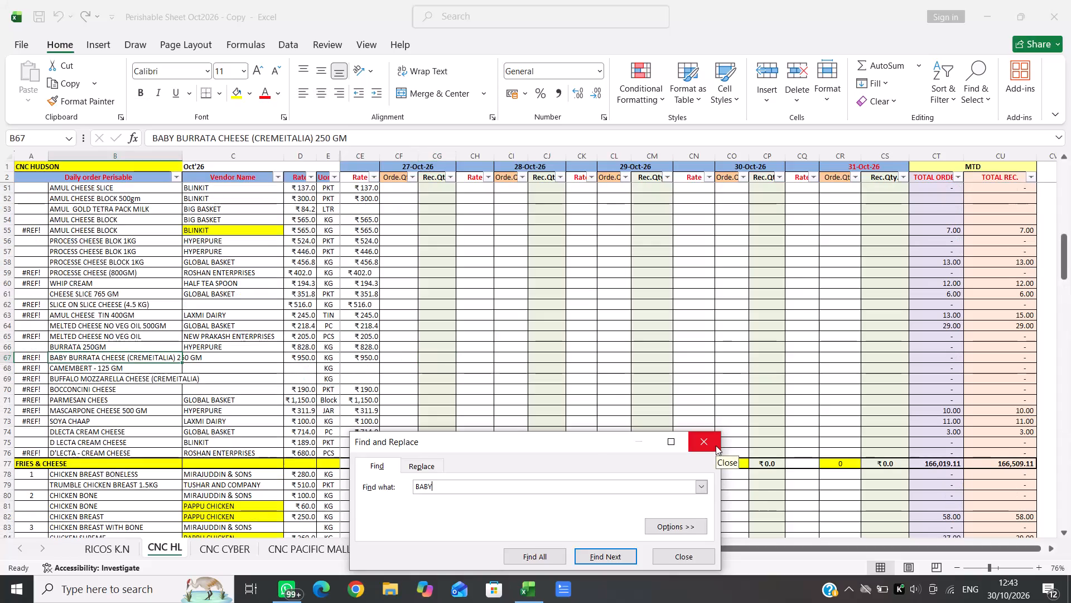
Find BABY CORN, close the search, and enter 0.2 as its 27-Oct-26 ordered quantity.
key(Return)
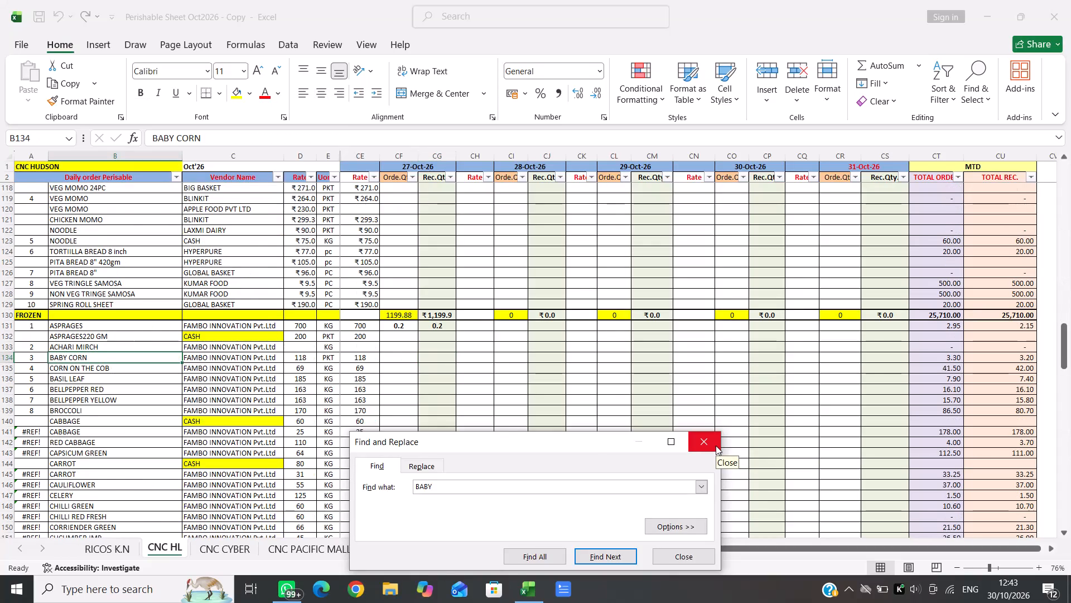
click(716, 446)
key(Right)
key(Right)
key(Right)
key(Right)
key(Right)
text(0.2)
key(Right)
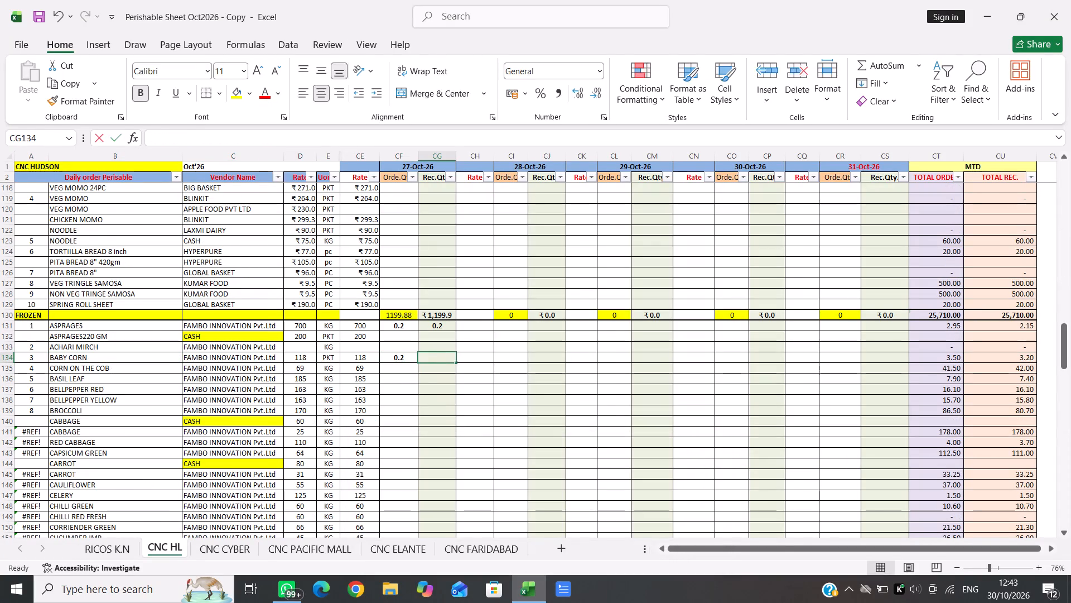
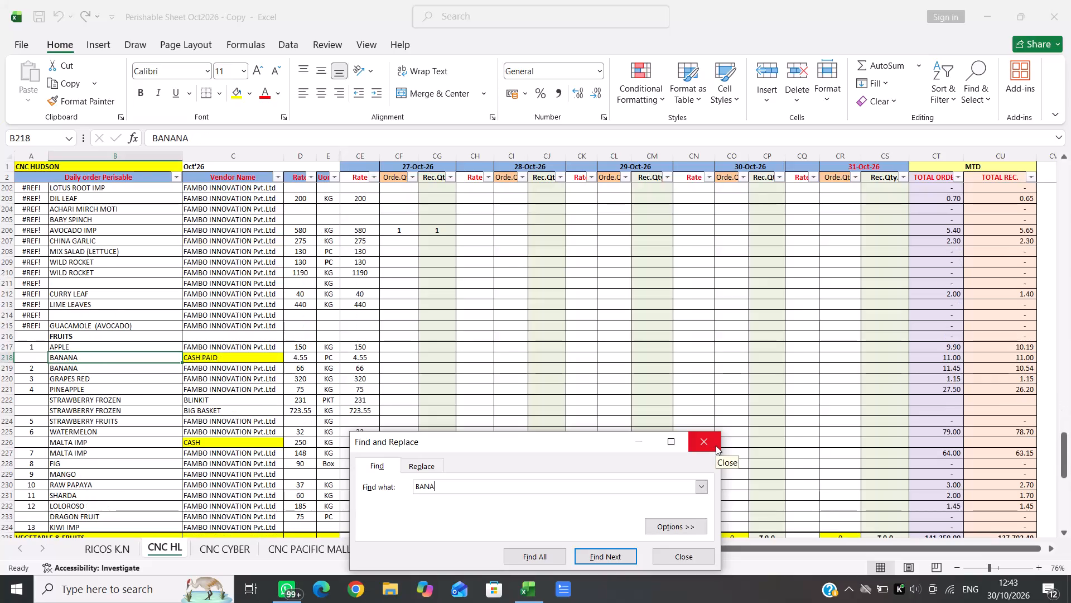
Close the banana search and enter 1 as the 27-Oct-26 ordered quantity for the FAMBO INNOVATION BANANA row.
key(7)
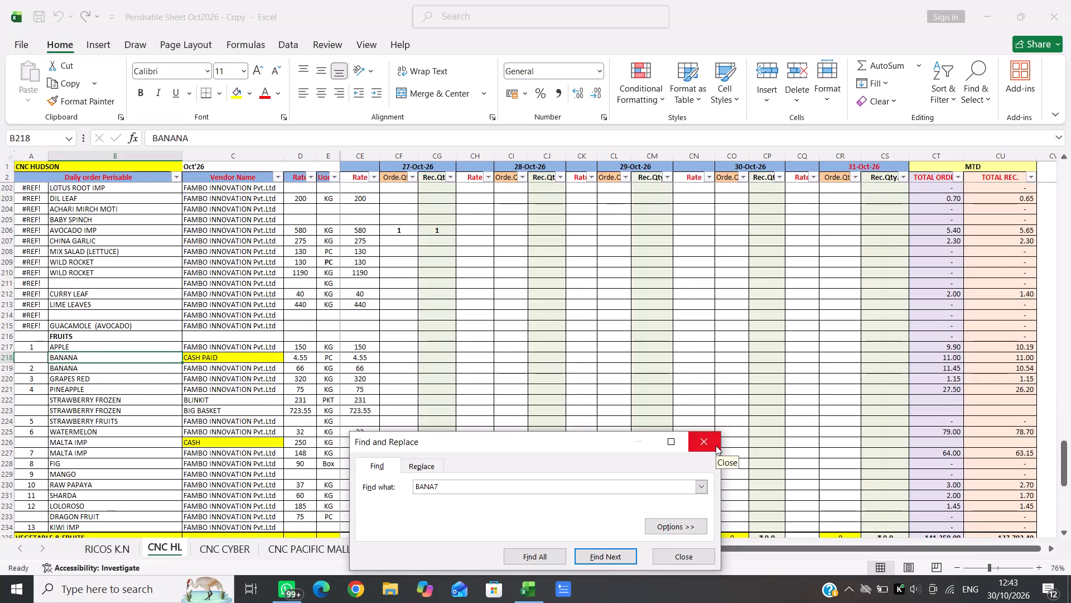
key(Return)
click(716, 446)
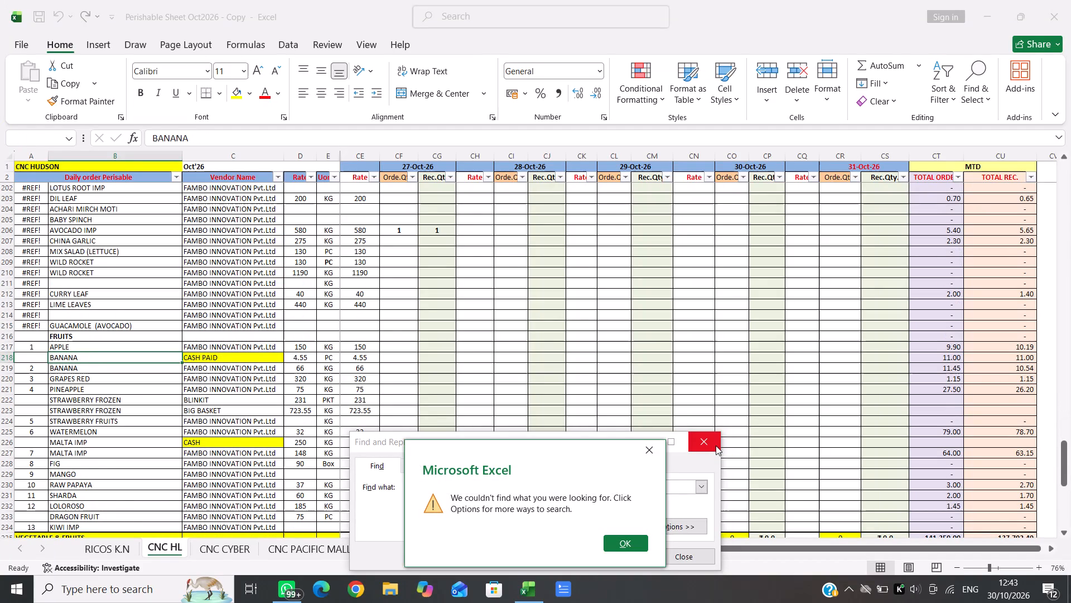
click(659, 447)
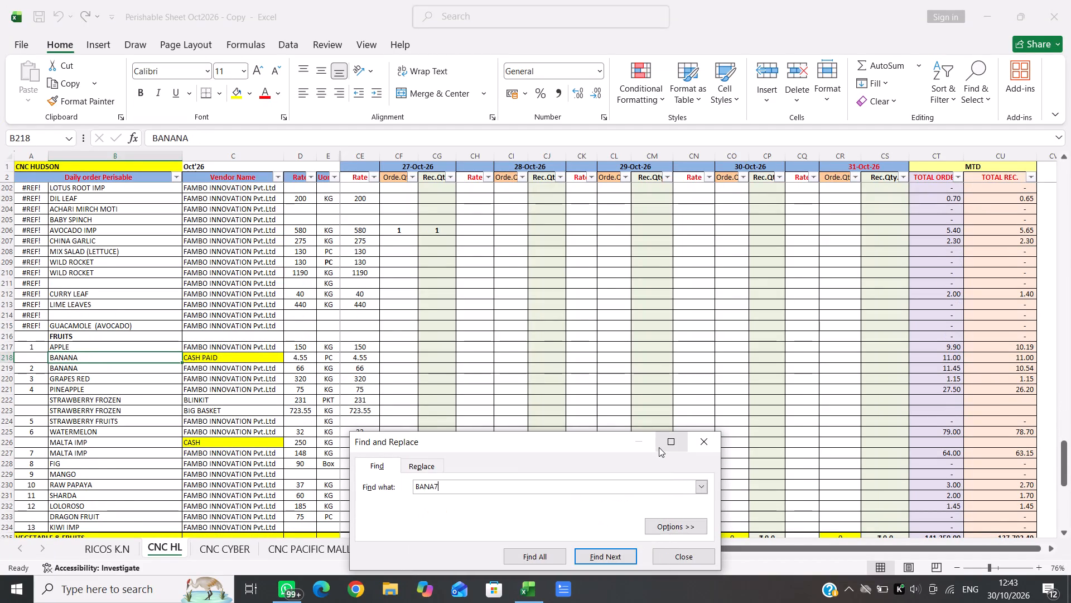
click(705, 438)
key(Down)
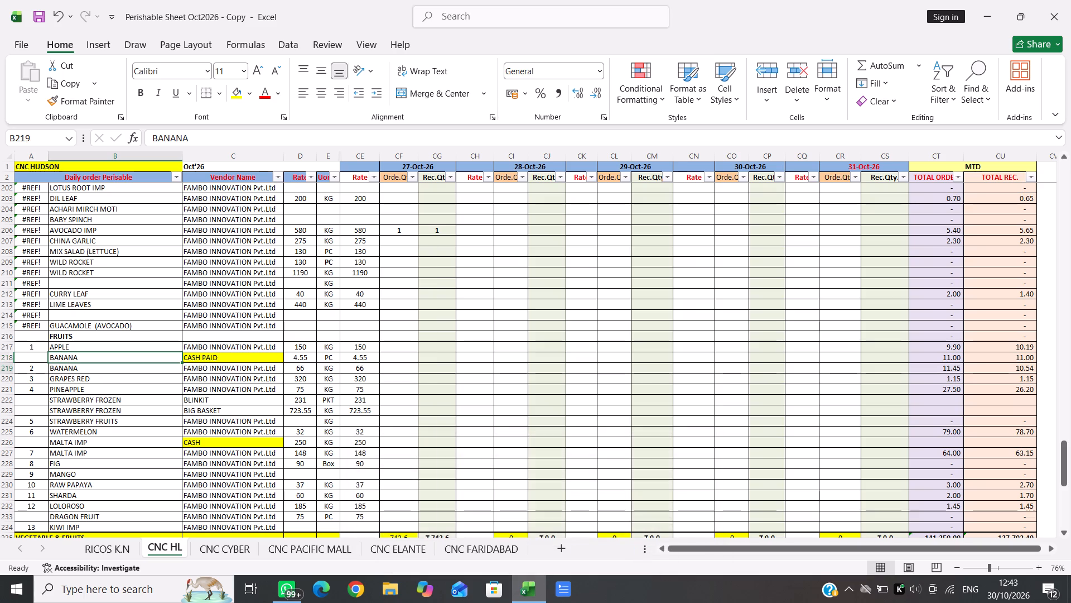
key(Right)
key(Right)
key(Right)
key(Right)
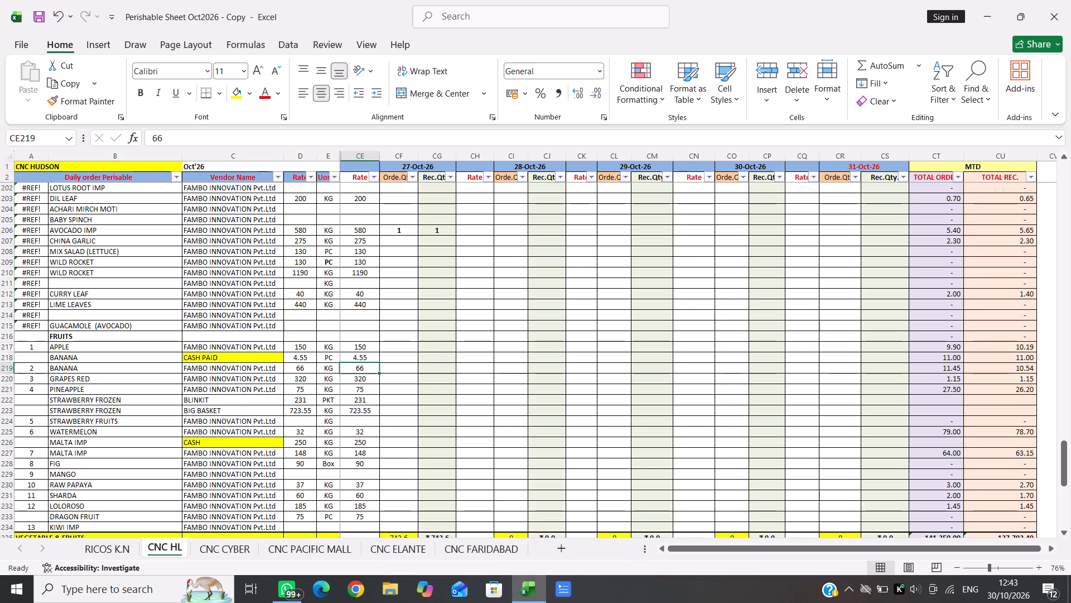
key(Right)
key(1)
key(Right)
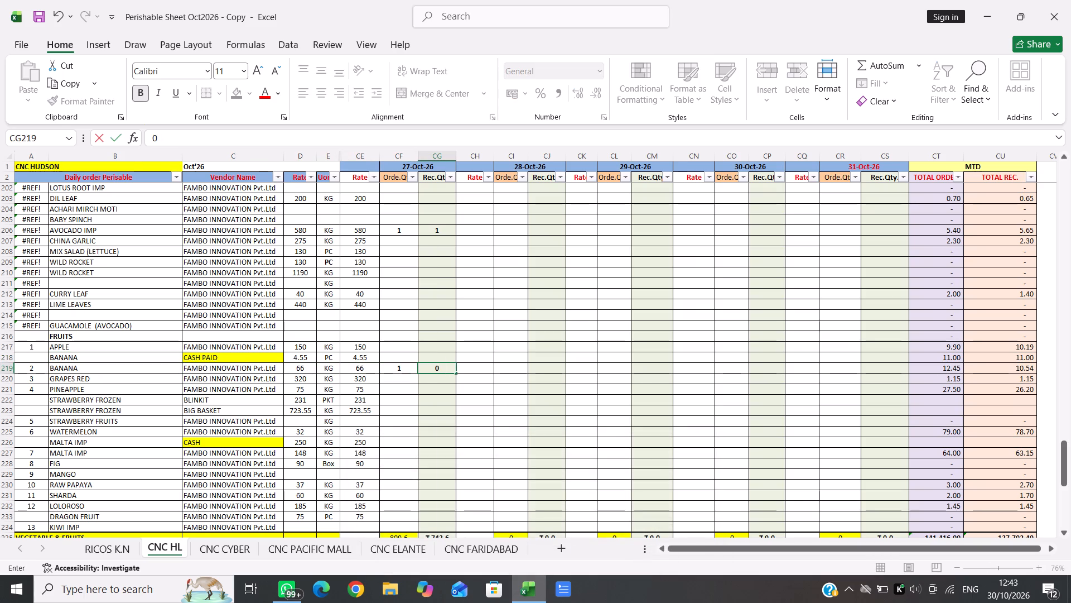
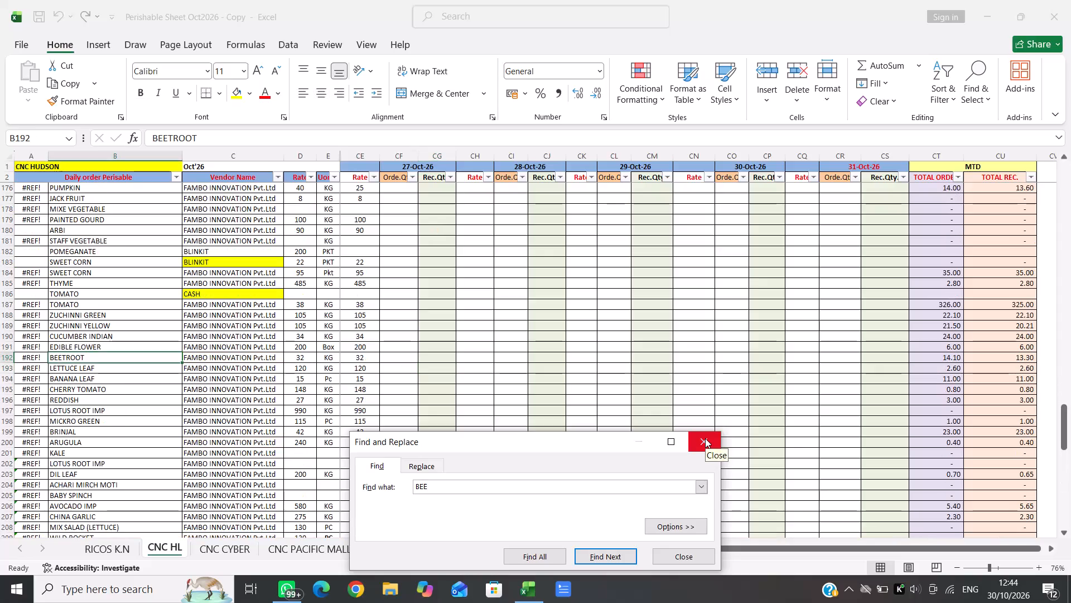
Close the beetroot search and enter 1 as the 27-Oct-26 ordered quantity for the FAMBO INNOVATION BEETROOT row.
click(705, 438)
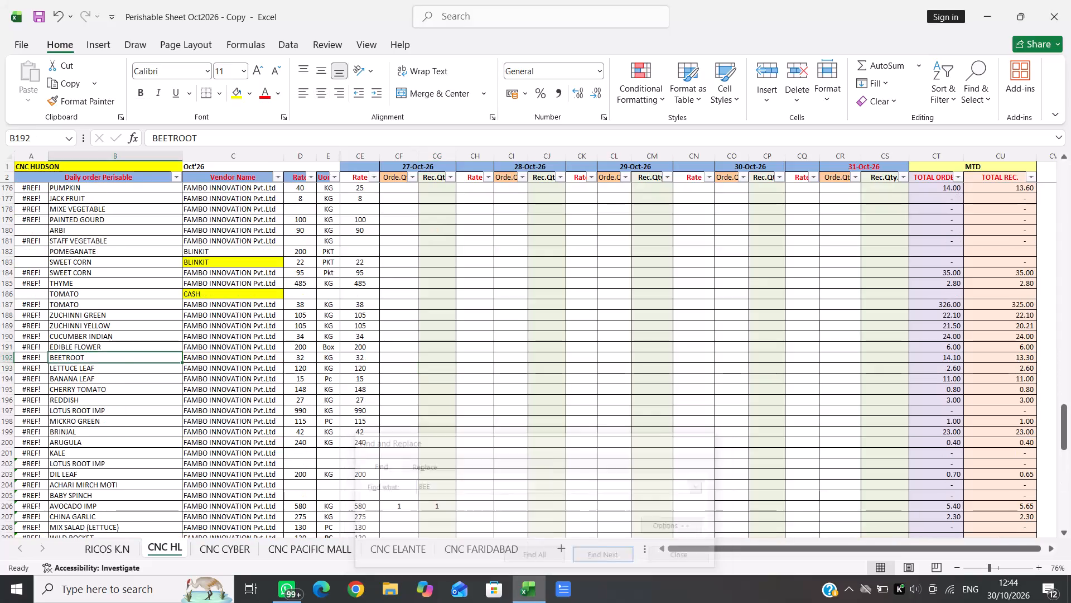
key(Right)
key(Right)
key(Right)
key(Right)
key(Right)
key(1)
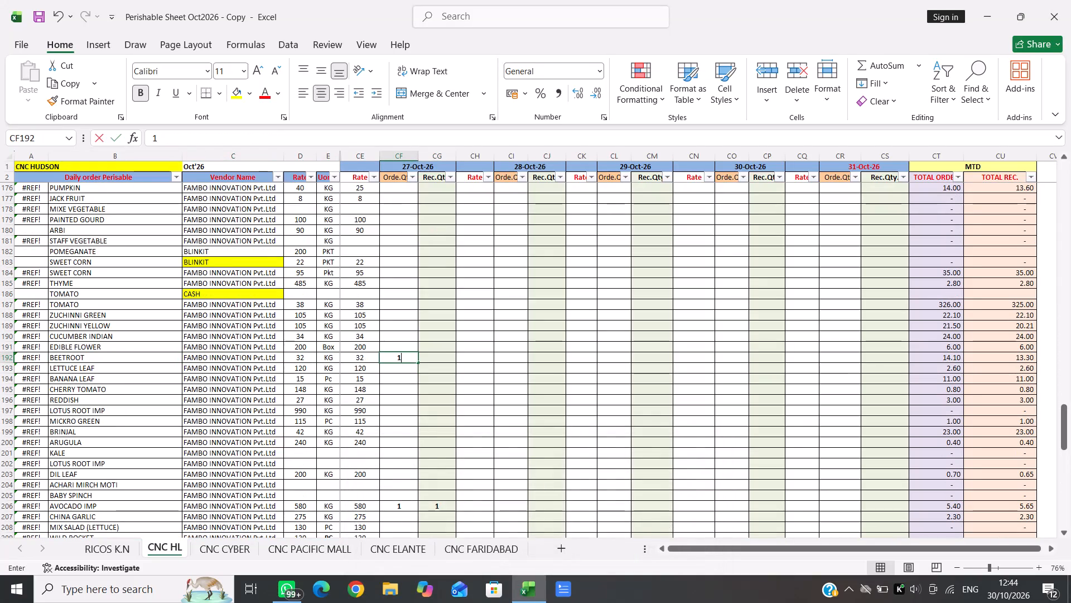
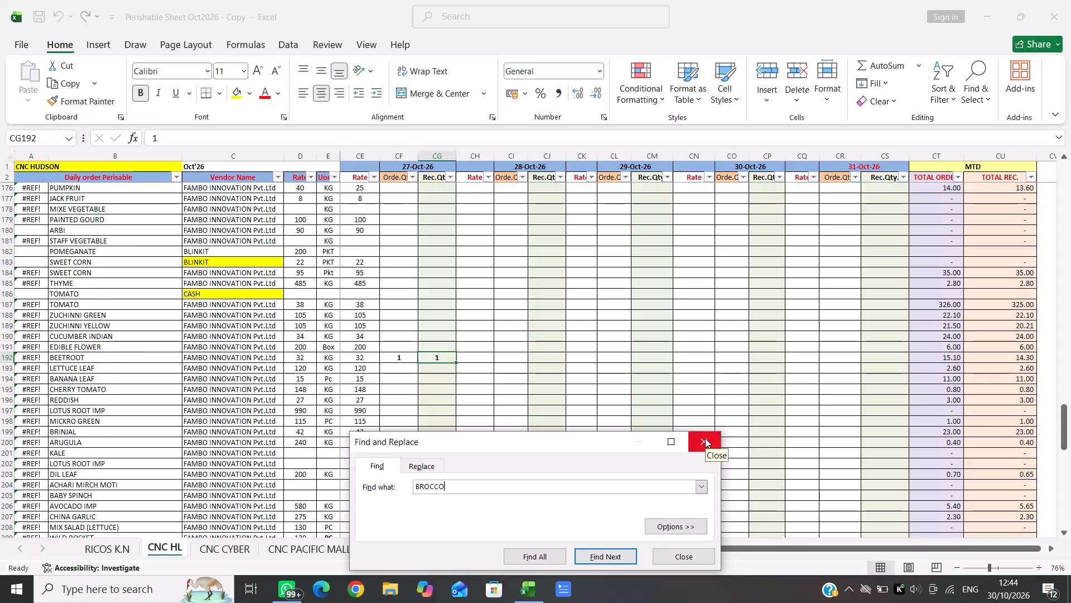
Find the FAMBO INNOVATION BROCCOLI row with the search text BROCCO and enter 3 as its 27-Oct-26 ordered quantity.
key(Return)
click(705, 438)
key(Right)
key(Right)
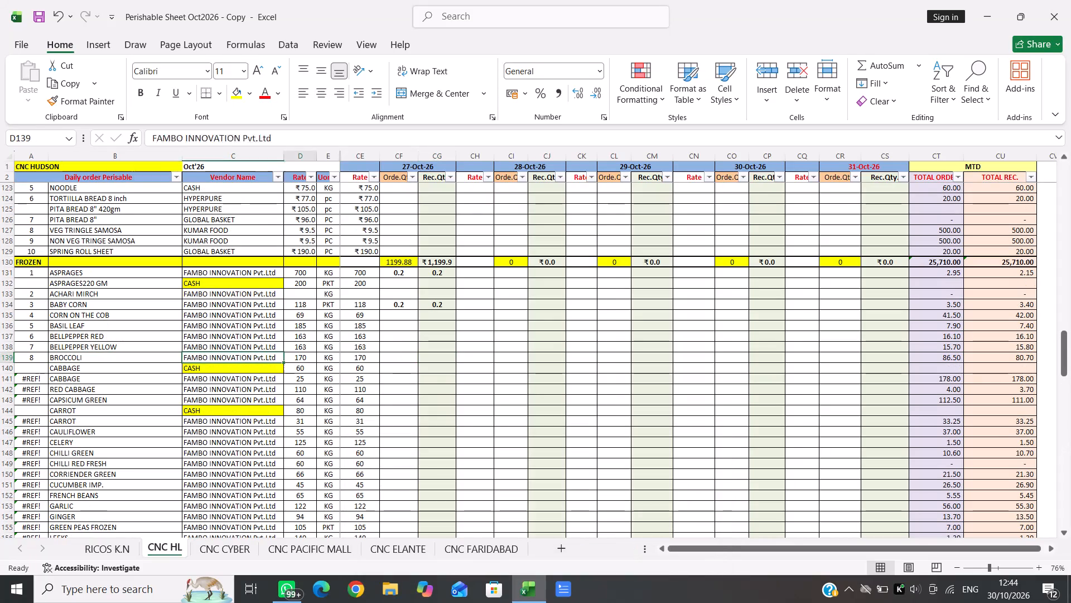
key(Right)
key(Right)
key(Right)
key(3)
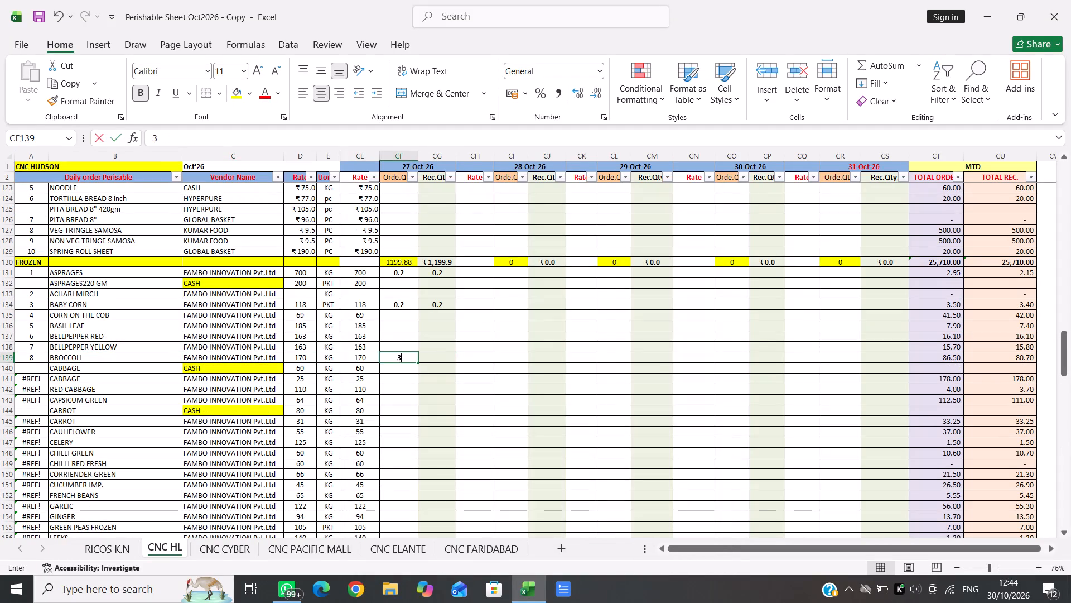
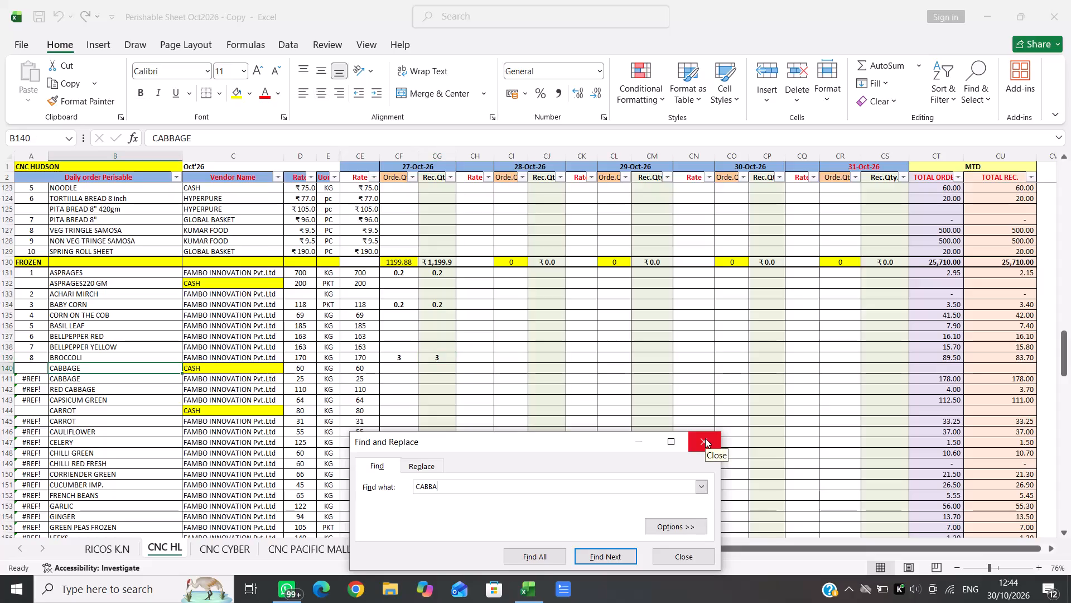
Enter 5 as the 27-Oct-26 ordered quantity for CABBAGE in the FAMBO INNOVATION row.
click(705, 438)
key(Down)
key(Right)
key(Right)
key(Right)
key(Right)
key(Right)
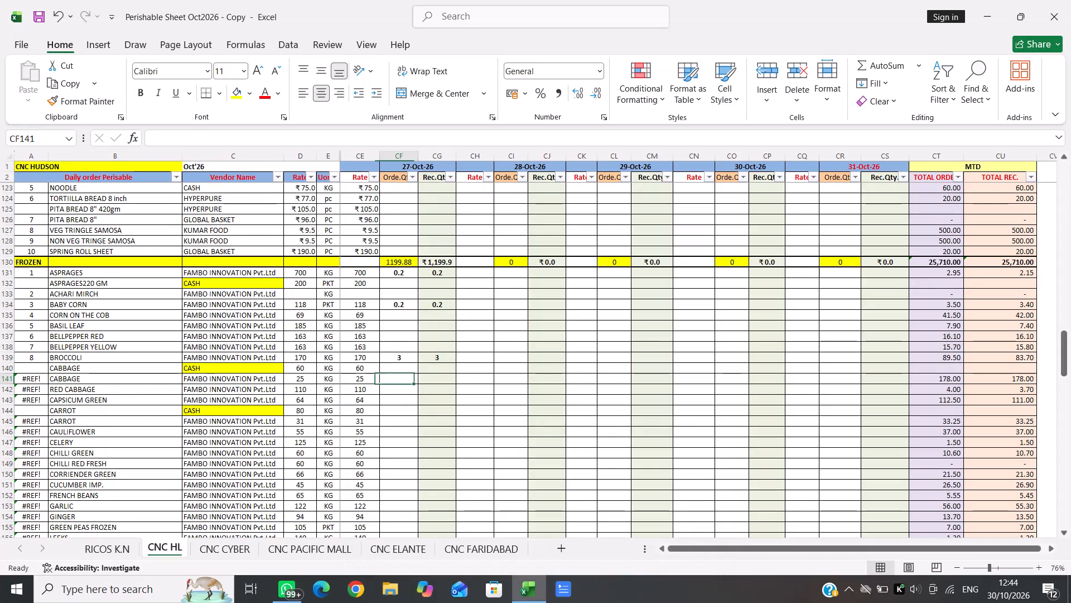
key(5)
key(Right)
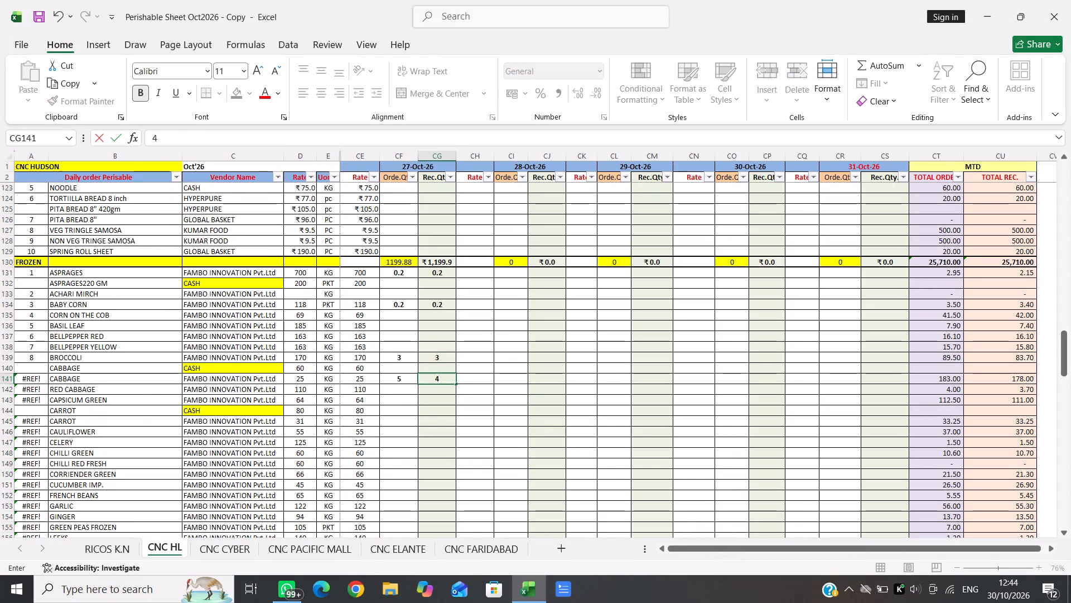
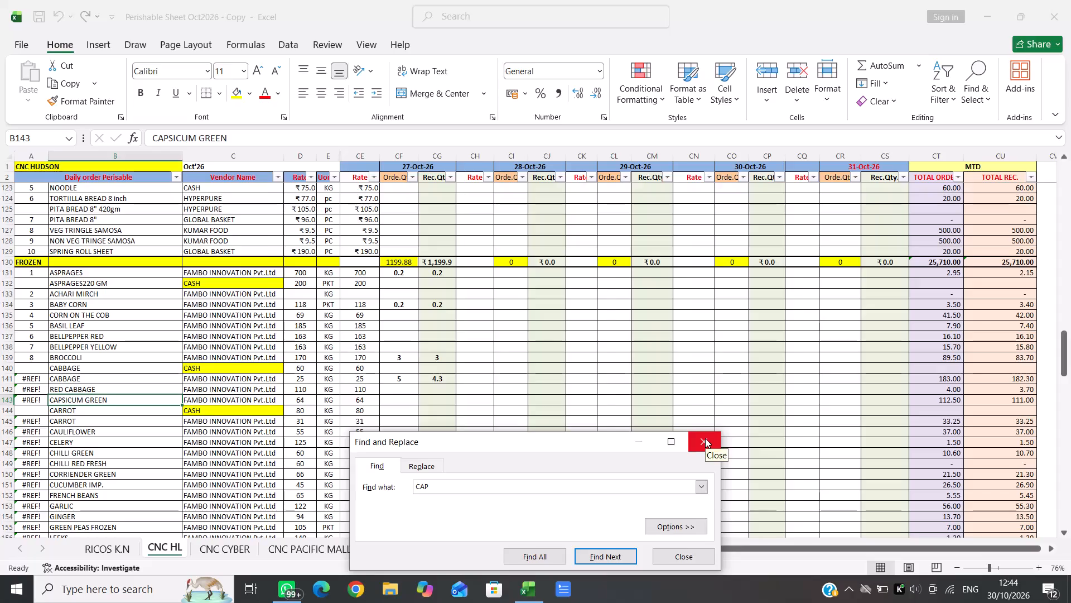
Enter 4 as the 27-Oct-26 ordered quantity for CAPSICUM GREEN in the FAMBO INNOVATION row.
click(705, 438)
key(Right)
key(Right)
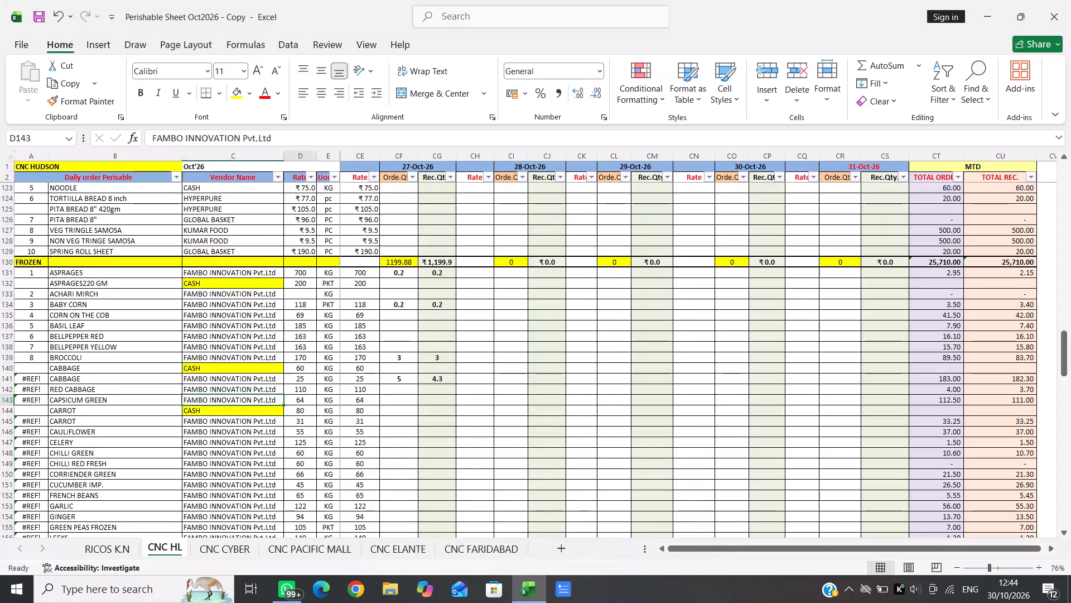
key(Right)
key(Right)
key(Right)
key(4)
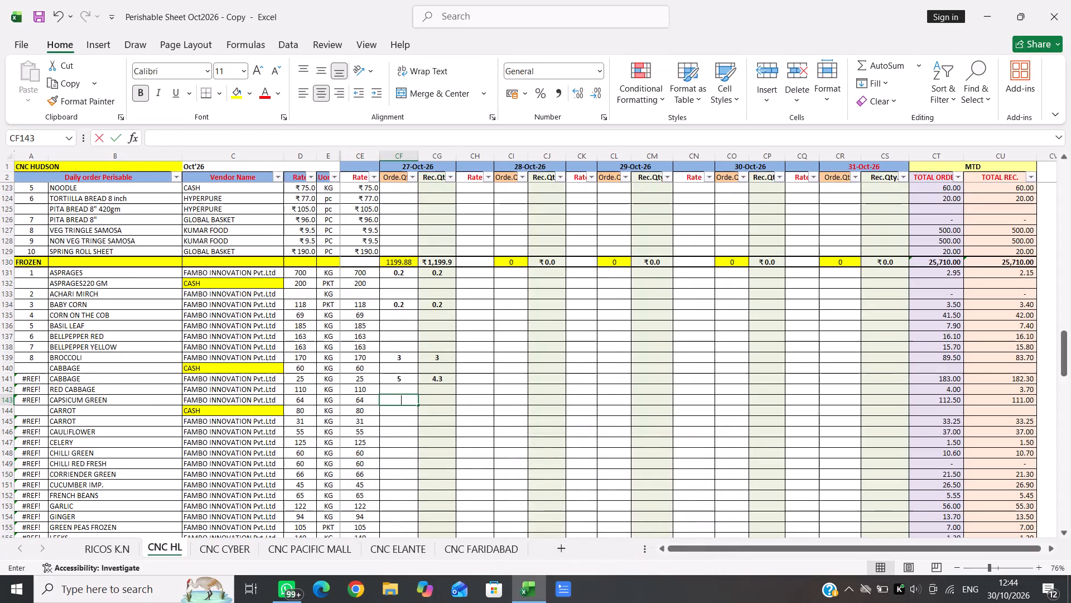
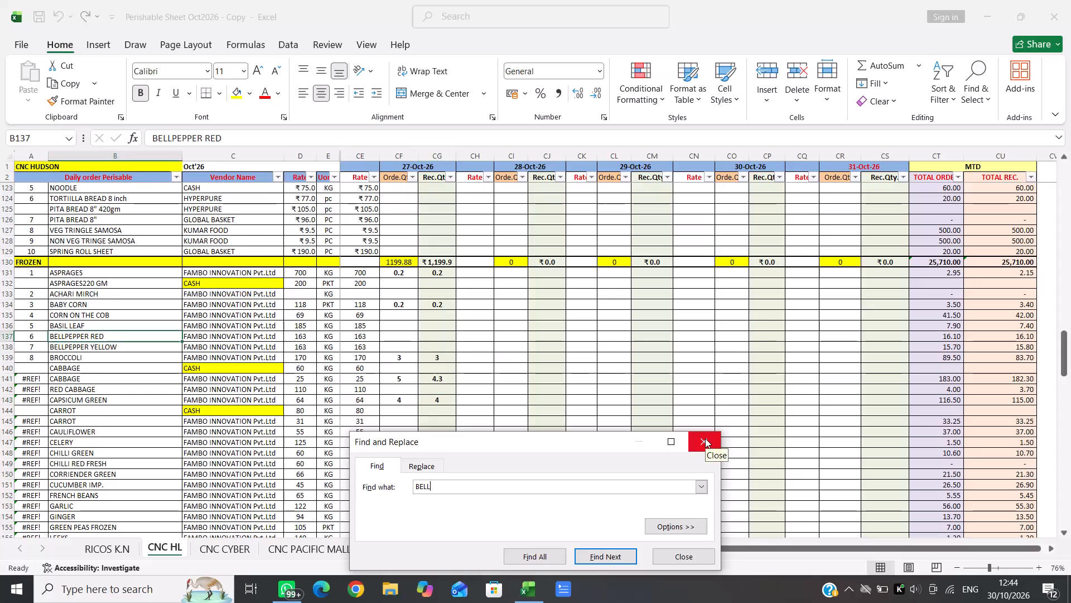
Enter 0.5 as both the ordered and received quantities for BELLPEPPER RED under 27-Oct-26.
click(705, 438)
key(Right)
key(Right)
key(Right)
key(Right)
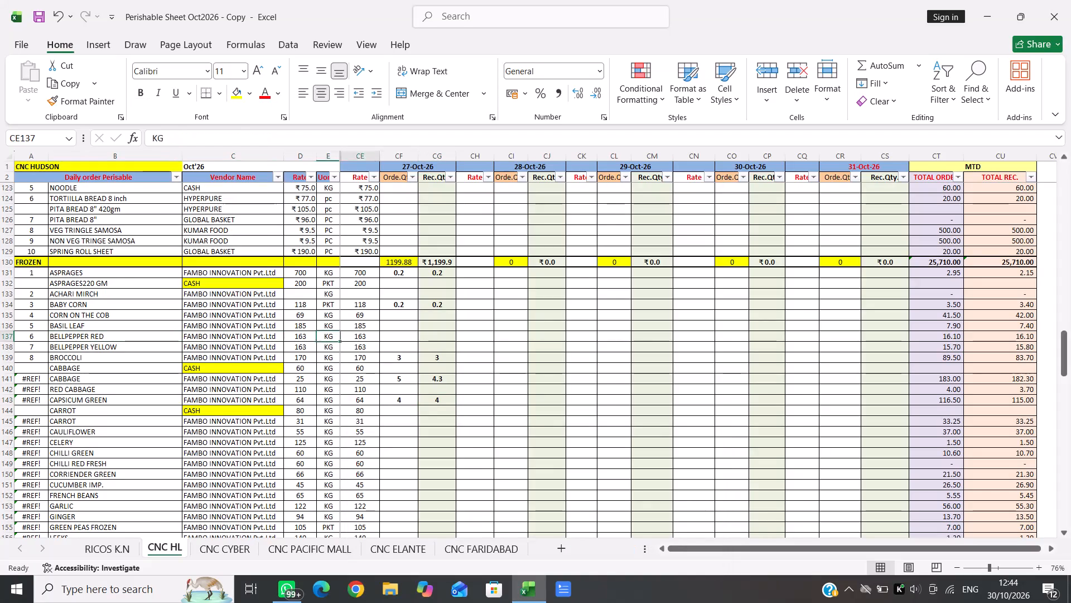
key(Right)
text(0.5)
key(Right)
text(0.5)
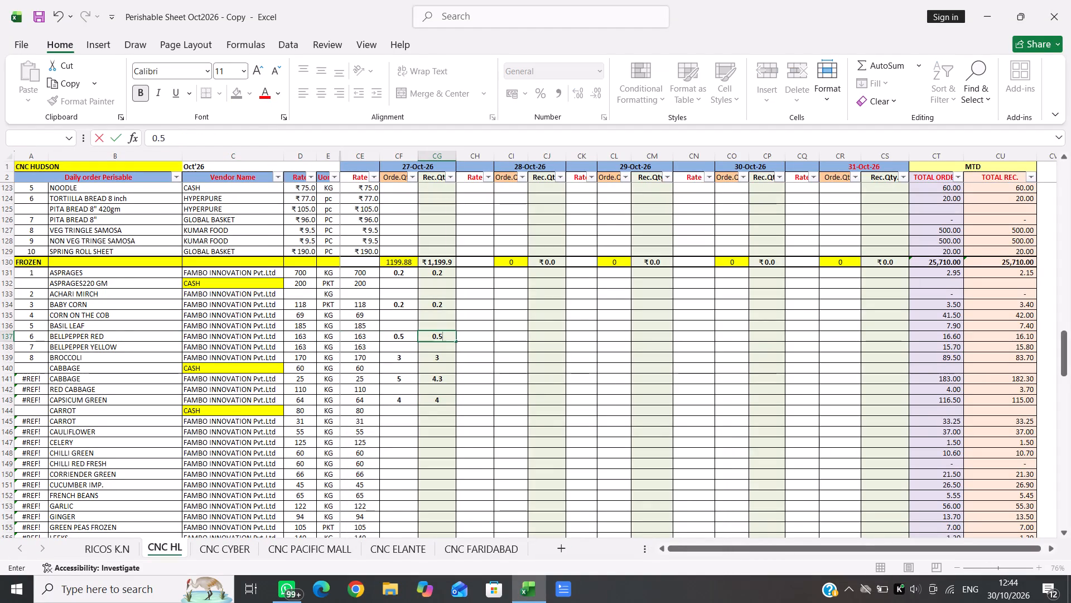
Enter 0.5 as the 27-Oct-26 received quantity for BELLPEPPER YELLOW and go to its ordered quantity.
key(Down)
text(0.5)
key(Left)
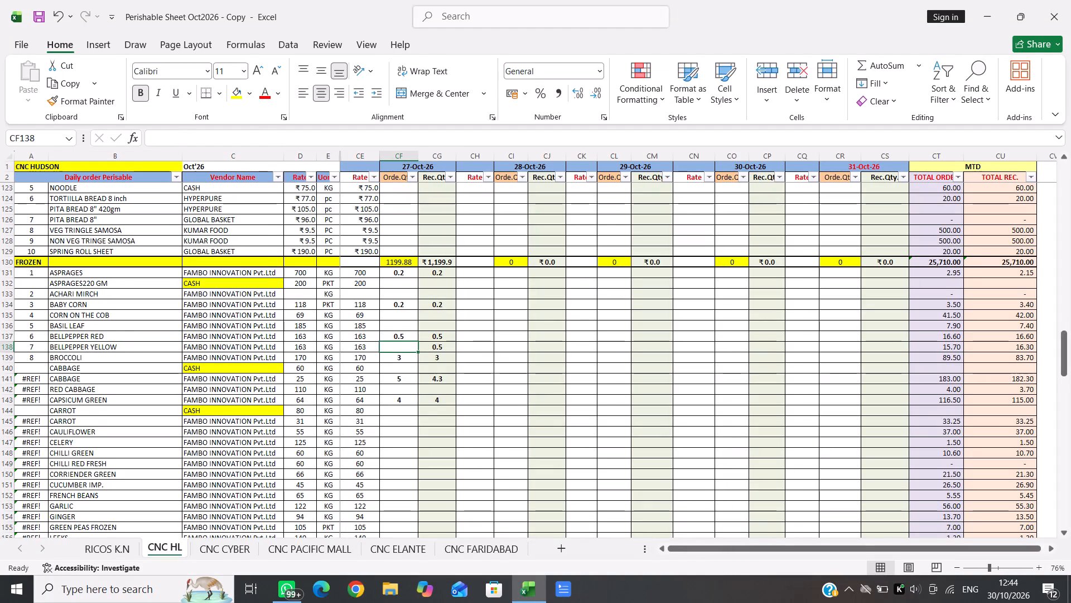
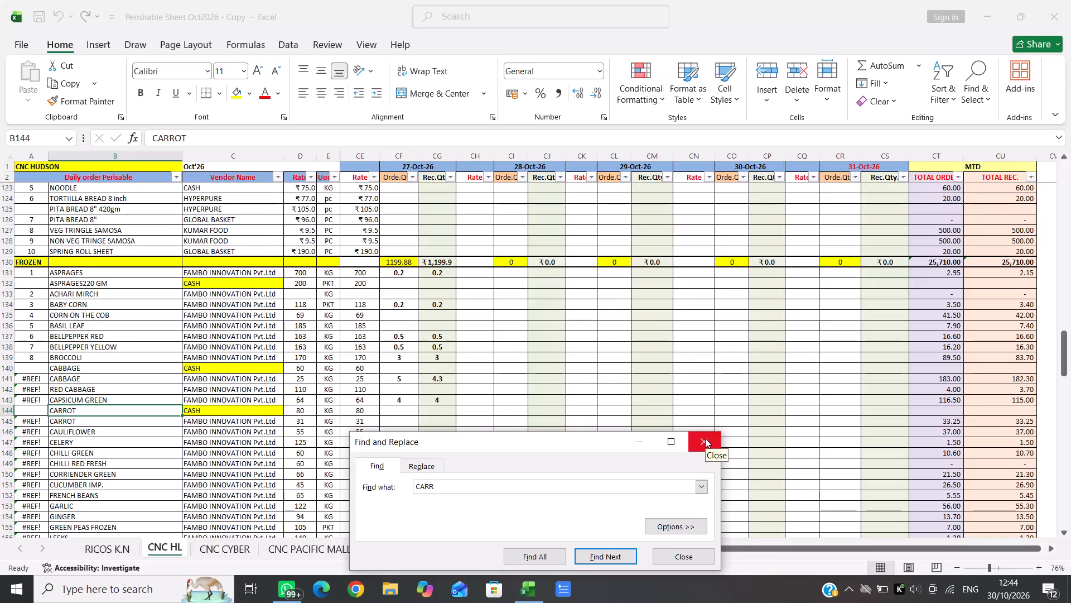
Finish the item search and go along the FAMBO INNOVATION CARROT row toward its 27-Oct-26 quantities.
click(705, 438)
key(Down)
key(Right)
key(Right)
key(Right)
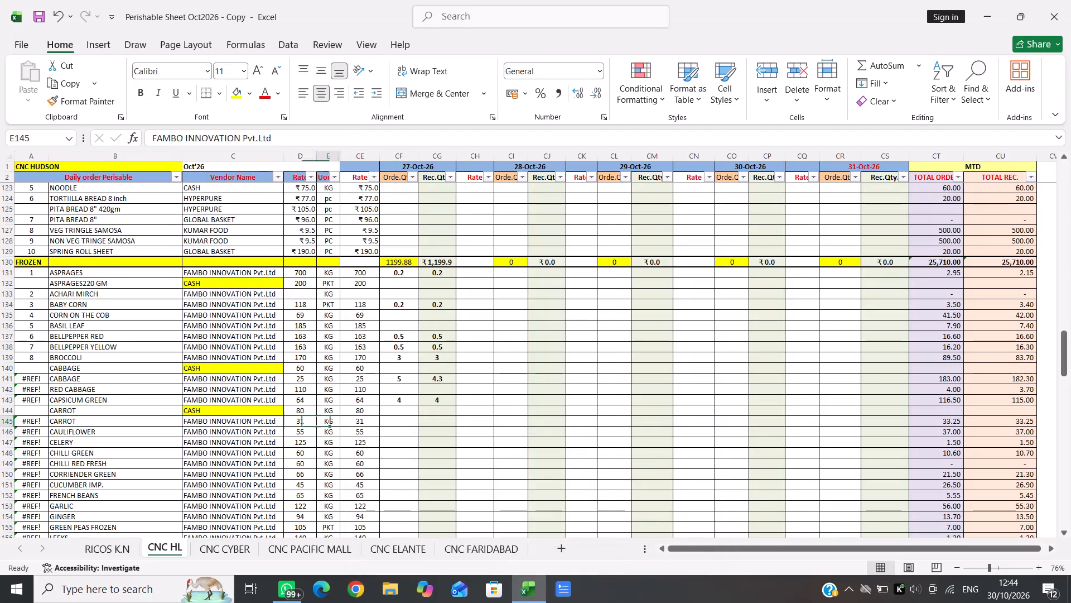
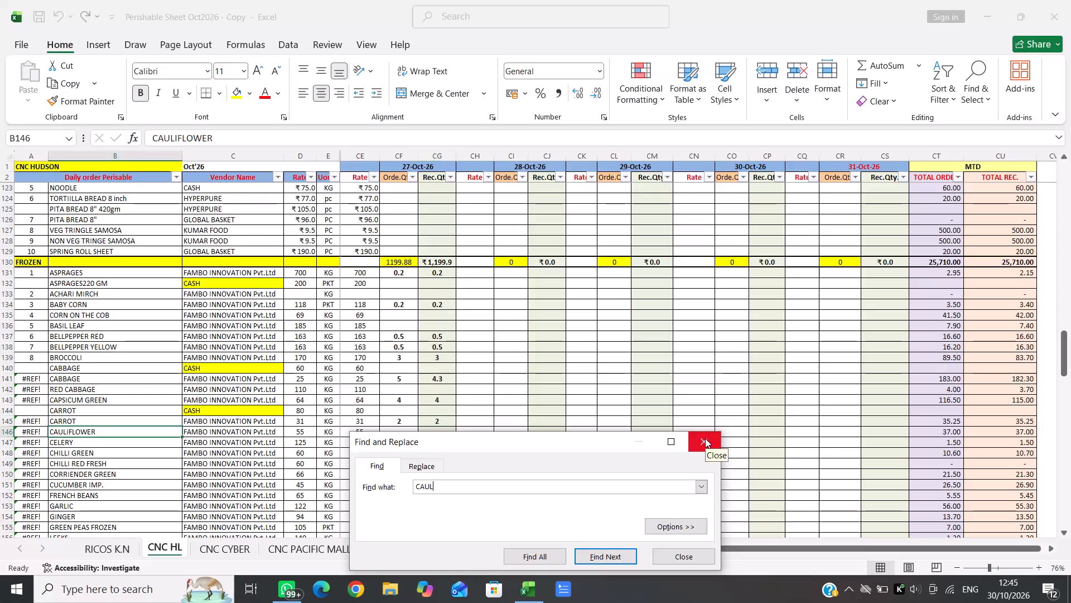
Finish the item search and go along the FAMBO INNOVATION CAULIFLOWER row to its 27-Oct-26 ordered quantity.
click(705, 438)
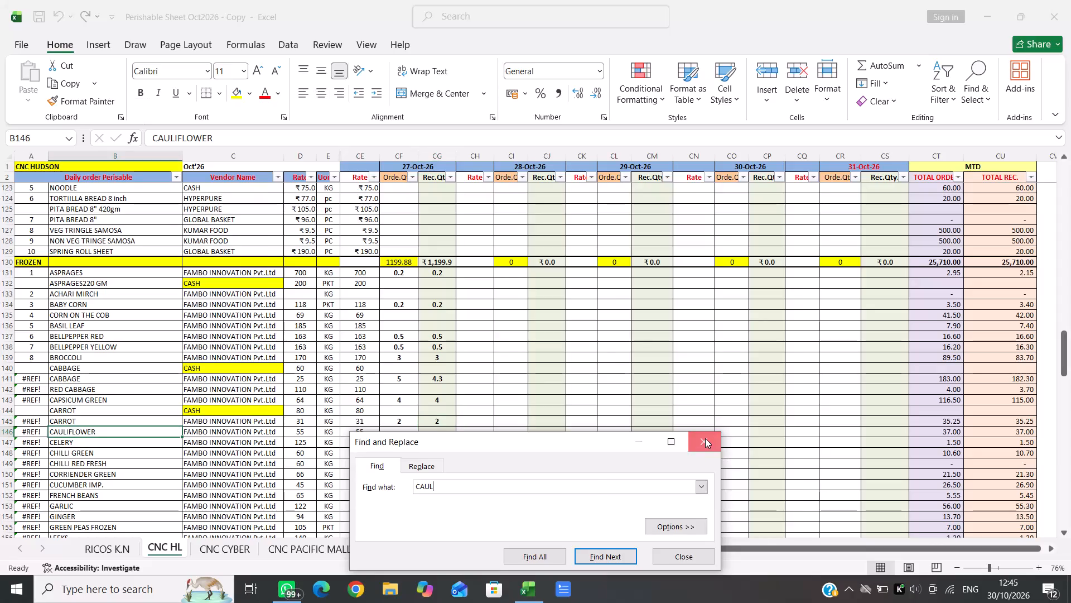
key(Right)
key(Right)
key(Right)
key(Right)
key(Right)
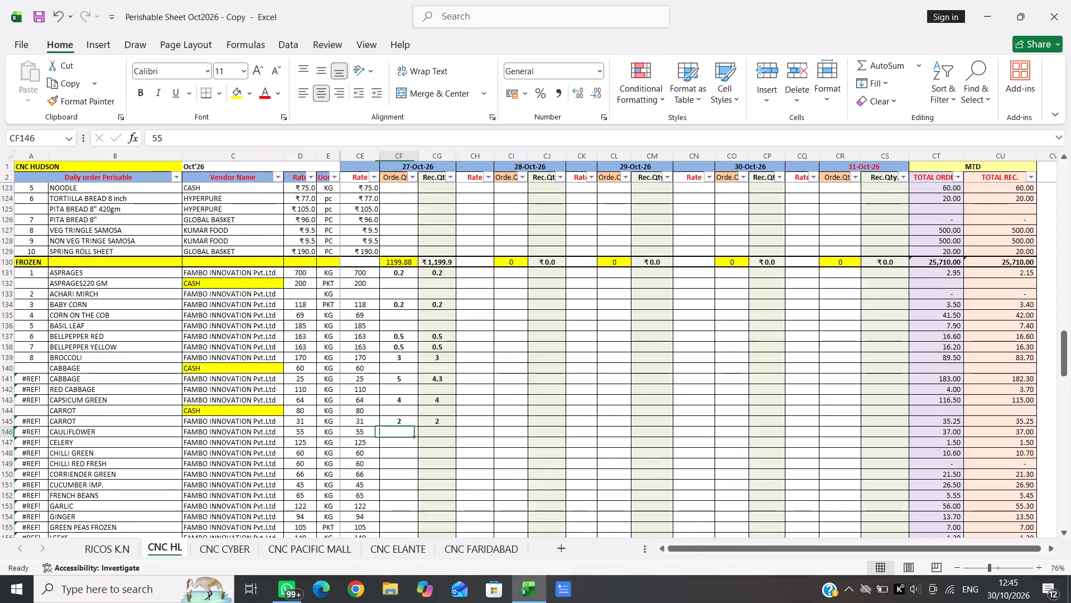
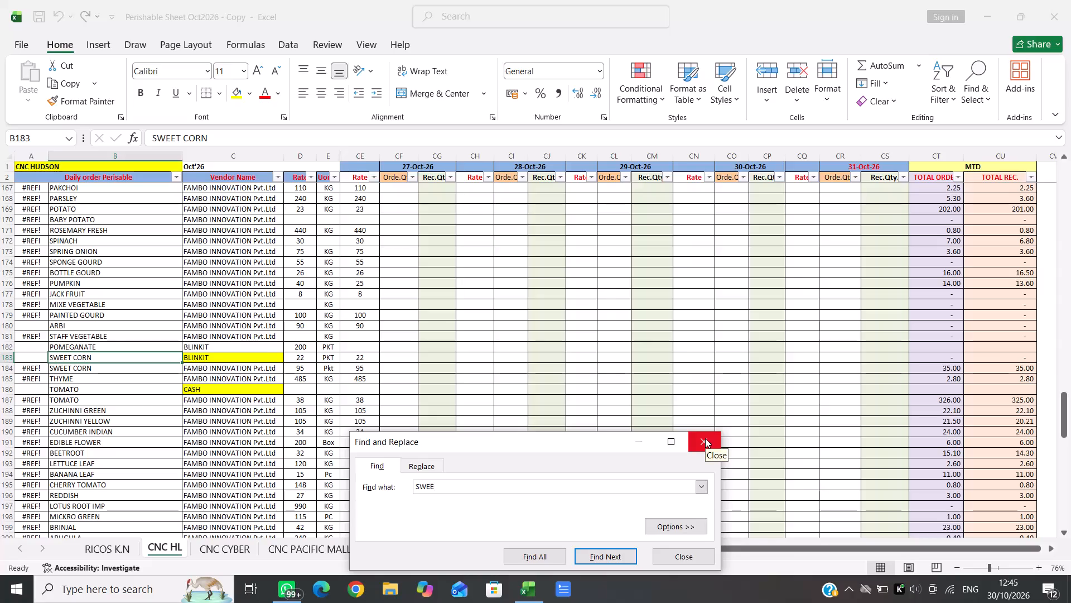
Finish the item search and enter 1 as the 27-Oct-26 ordered quantity for the FAMBO INNOVATION SWEET CORN row.
click(705, 438)
key(Down)
key(Right)
key(Right)
key(Right)
key(Right)
key(Right)
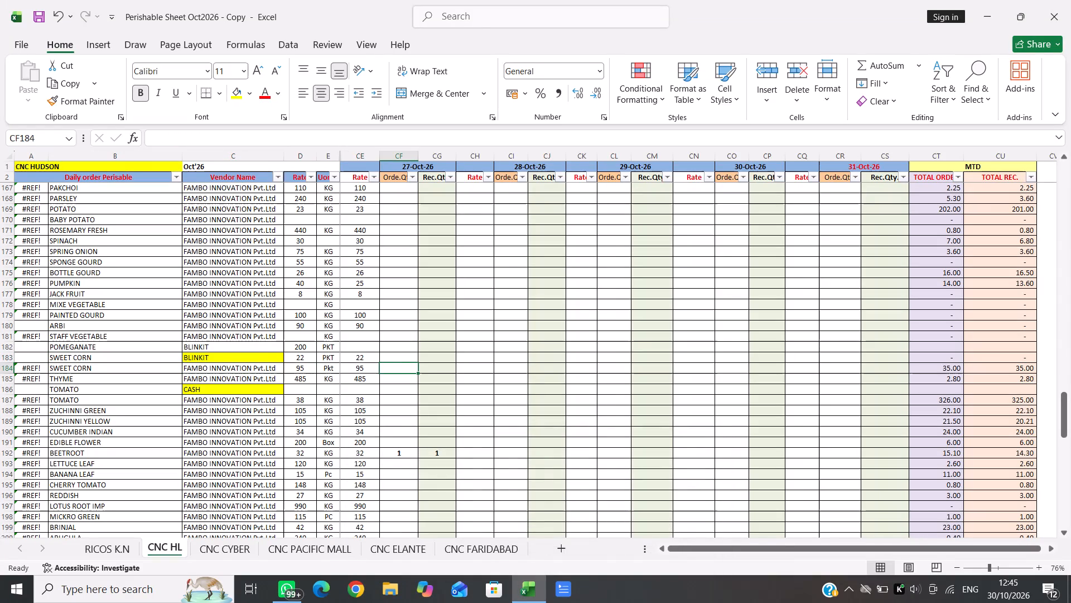
key(1)
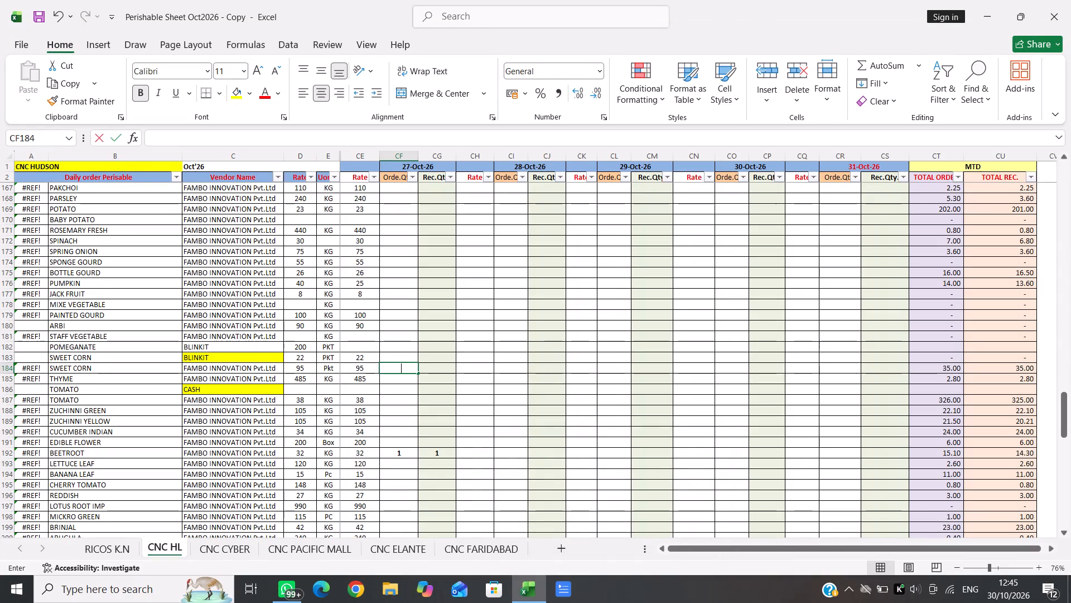
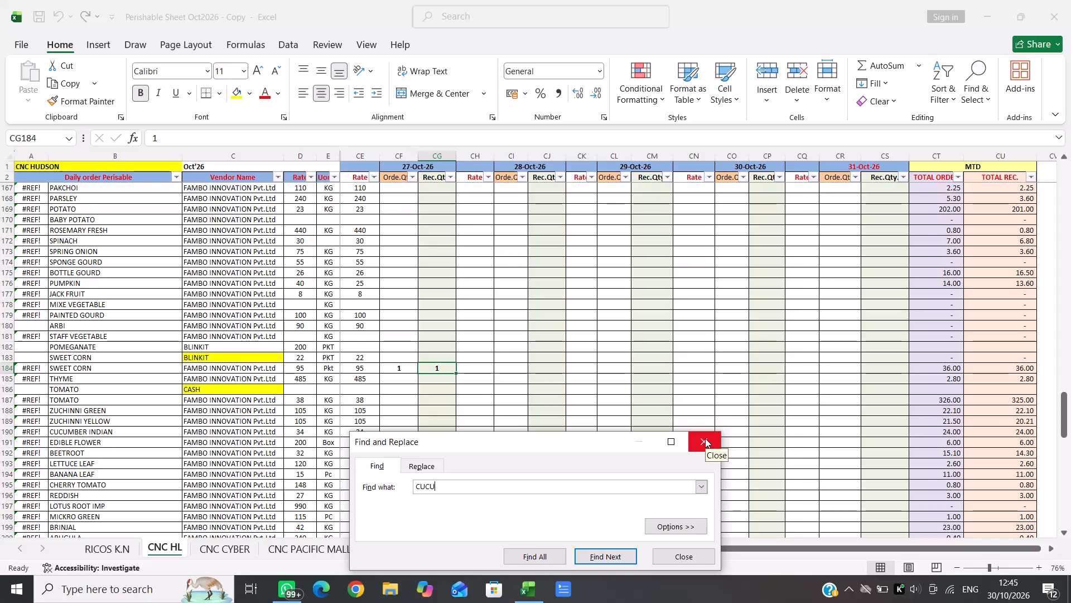
Find the CUCUMBER IMP. row by searching for CUCU and enter 1 as its 27-Oct-26 ordered quantity.
key(Return)
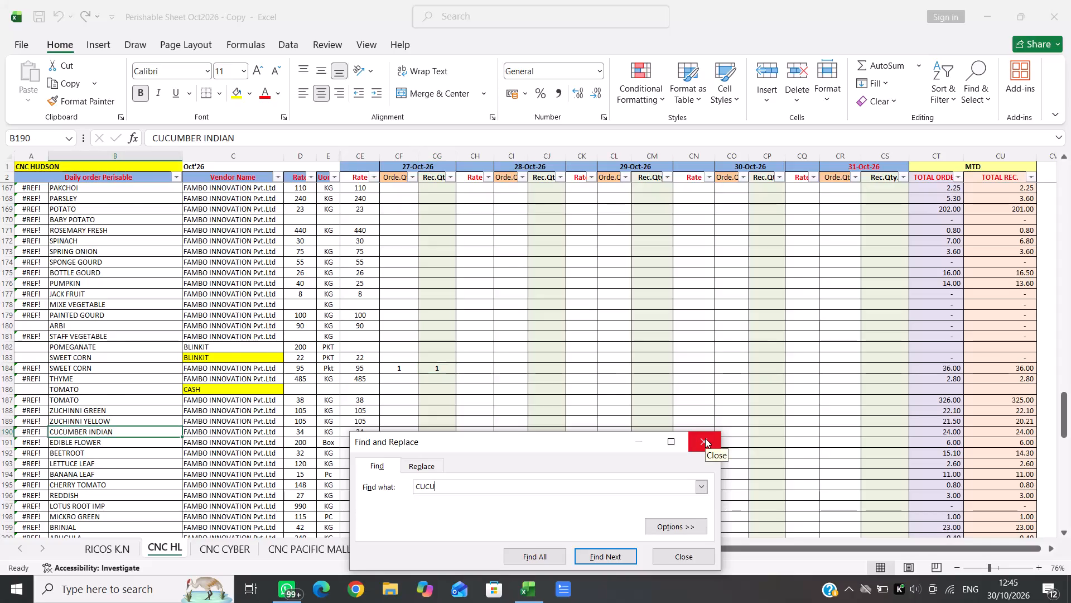
key(Return)
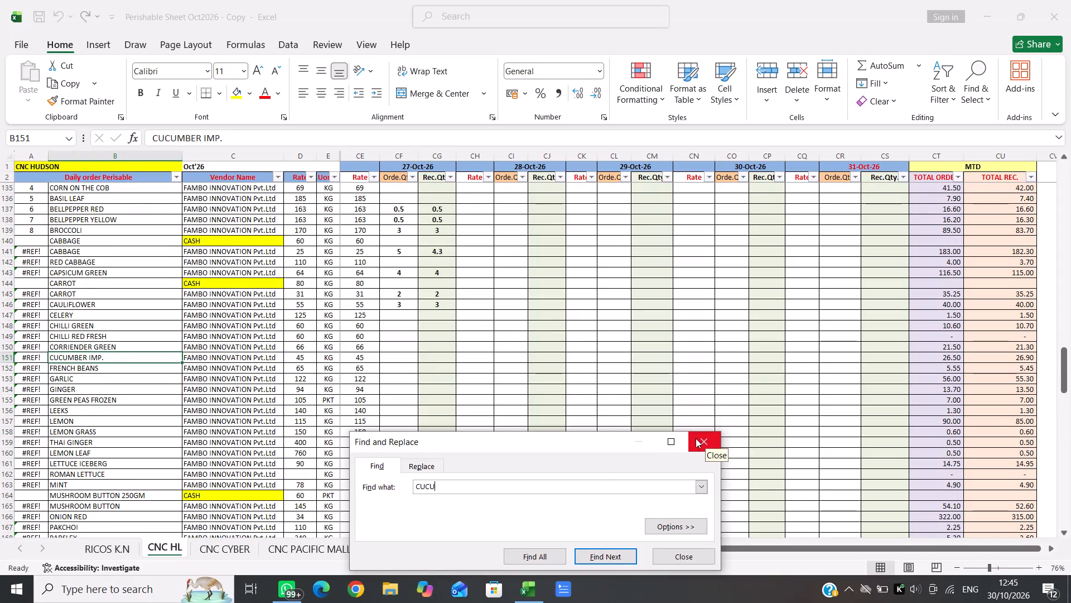
click(696, 438)
key(Right)
key(Right)
key(Right)
key(Right)
key(Right)
key(1)
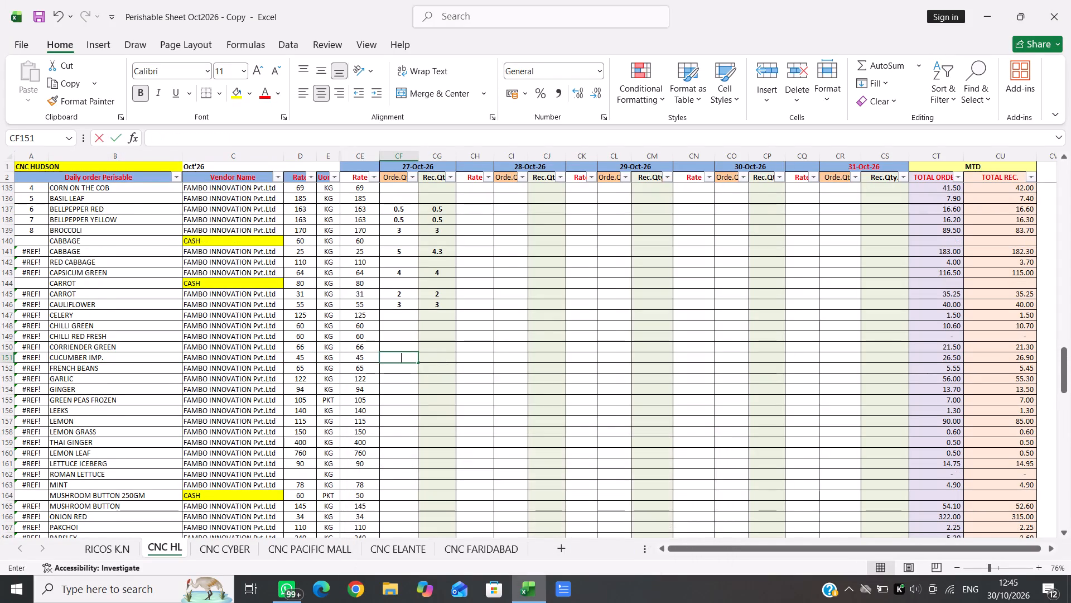
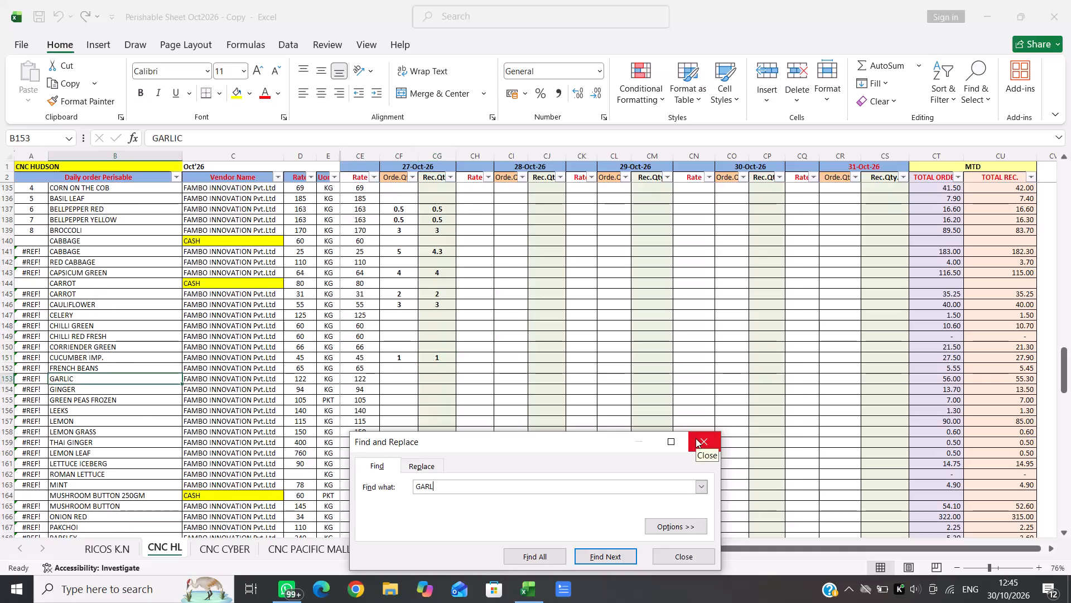
Find the GARLIC row by searching for GARL and go to its 27-Oct-26 ordered quantity cell.
key(Return)
key(Return)
key(Return)
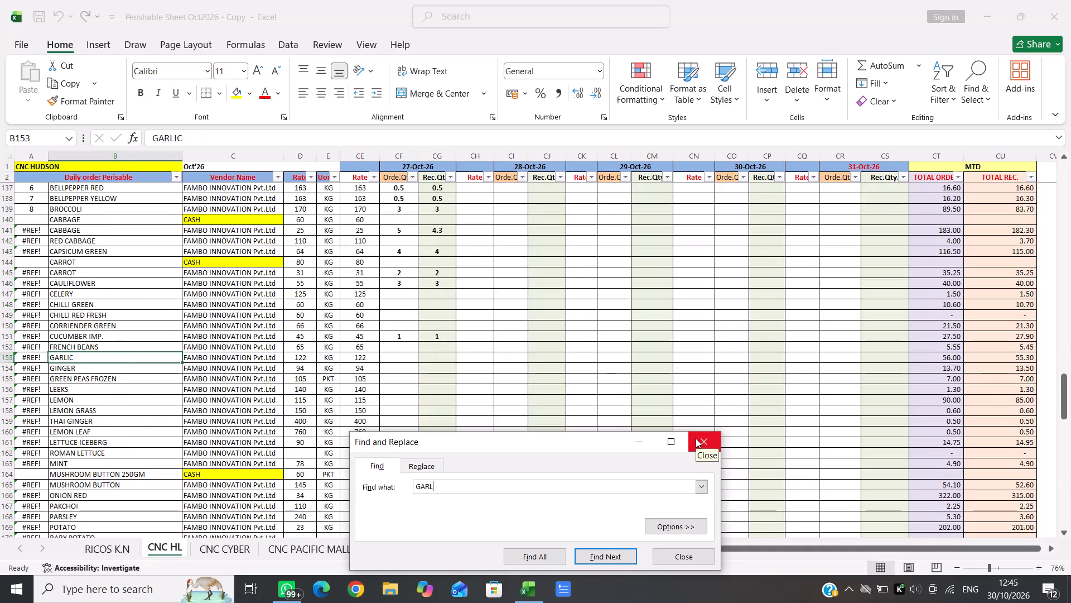
click(696, 438)
key(Right)
key(Right)
key(Right)
key(Right)
key(Right)
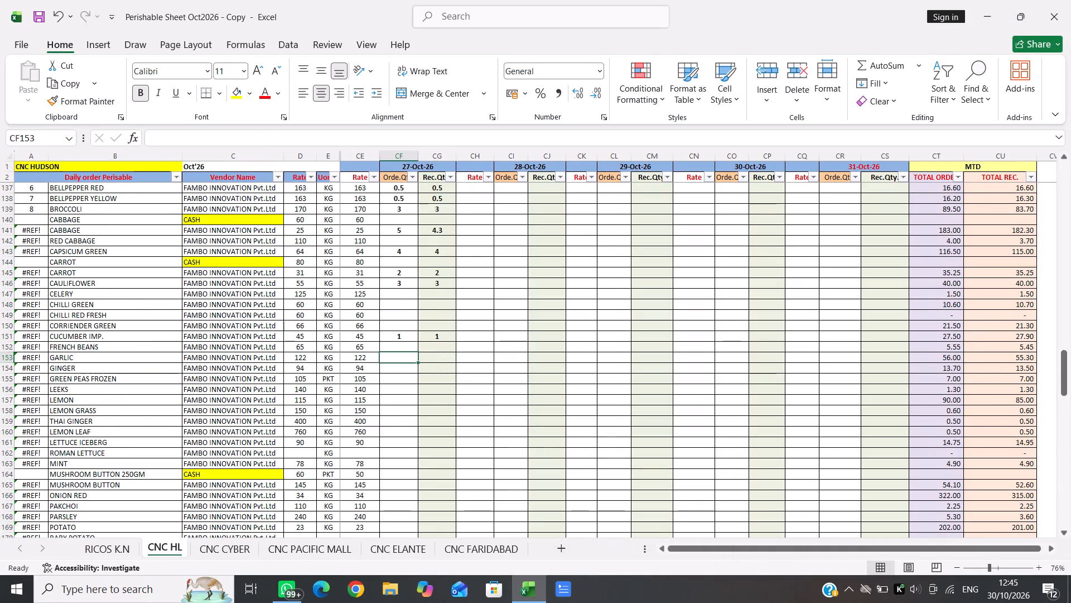
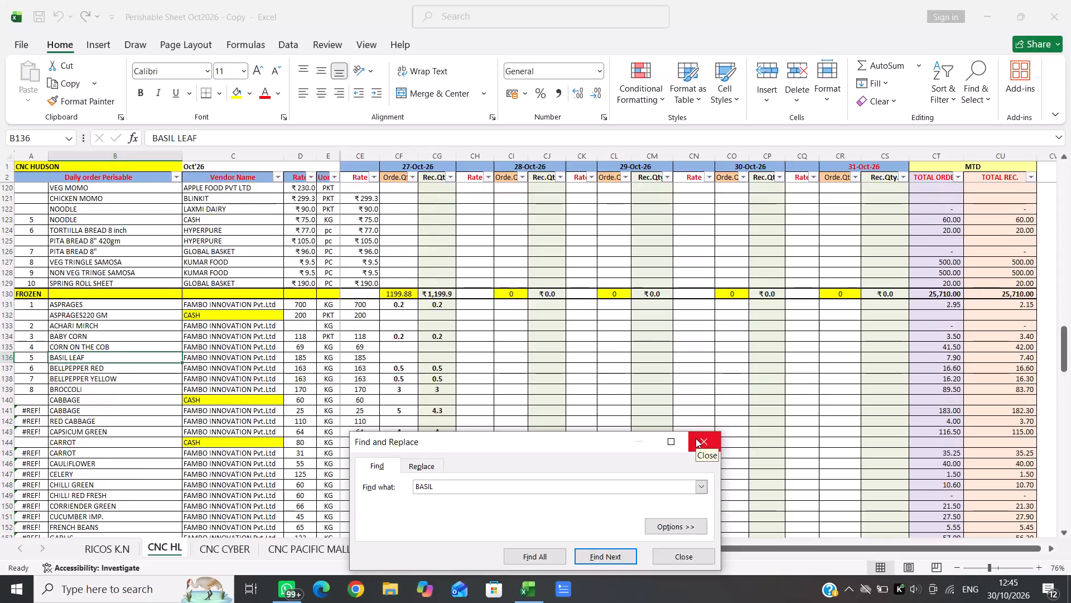
Enter 0.4 as the 27-Oct-26 ordered quantity for BASIL LEAF and go to its received quantity cell.
click(696, 438)
key(Right)
key(Right)
key(Right)
key(Right)
key(Right)
text(0.4)
key(Right)
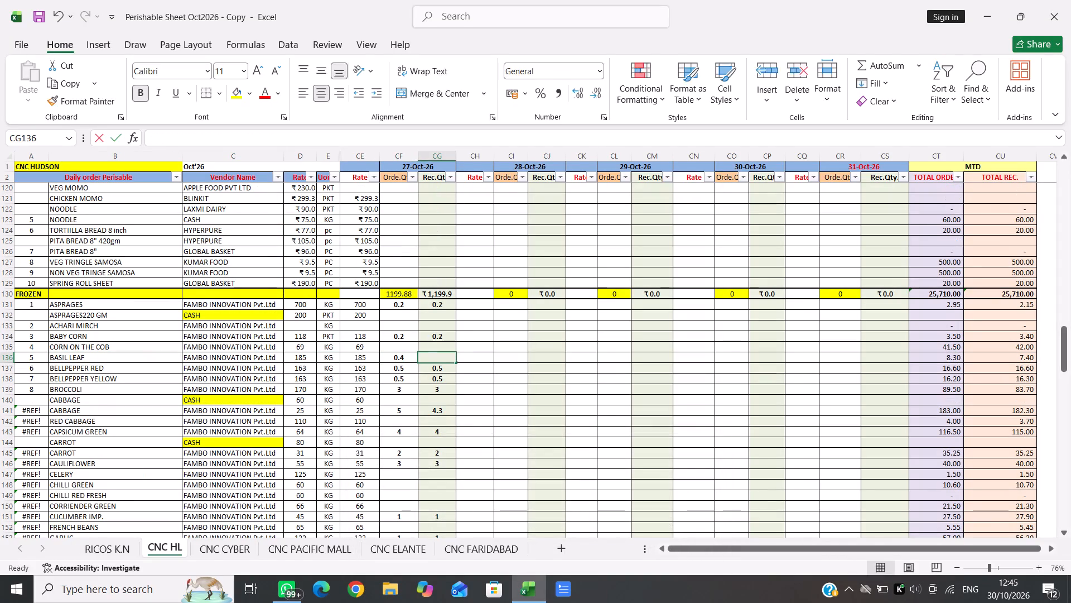
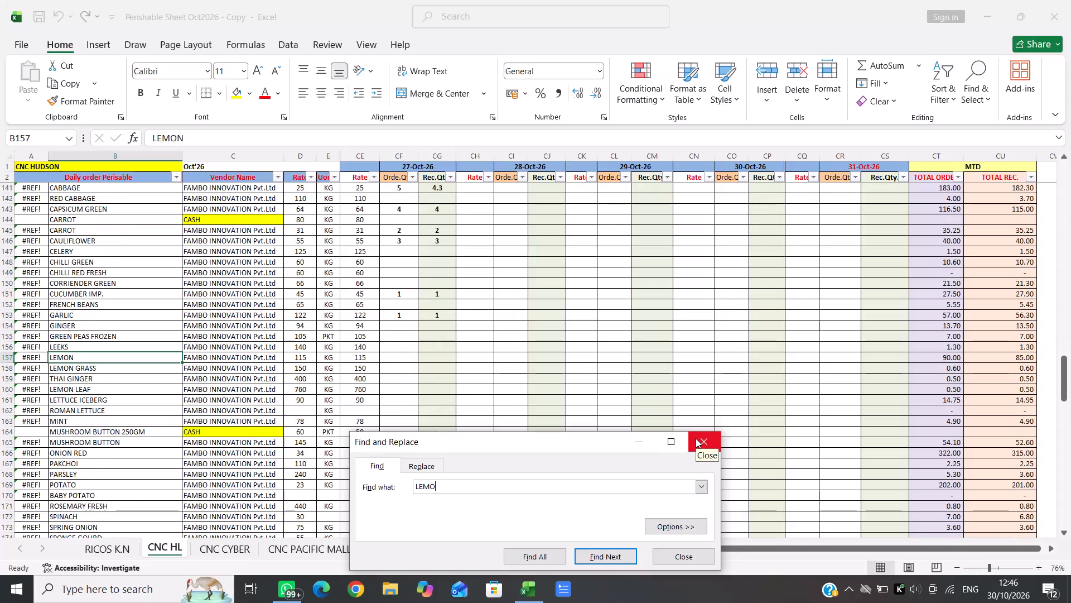
Enter 2.5 as the 27-Oct-26 ordered quantity for LEMON and go to its received quantity cell.
click(696, 438)
key(Right)
key(Right)
key(Right)
key(Right)
key(Right)
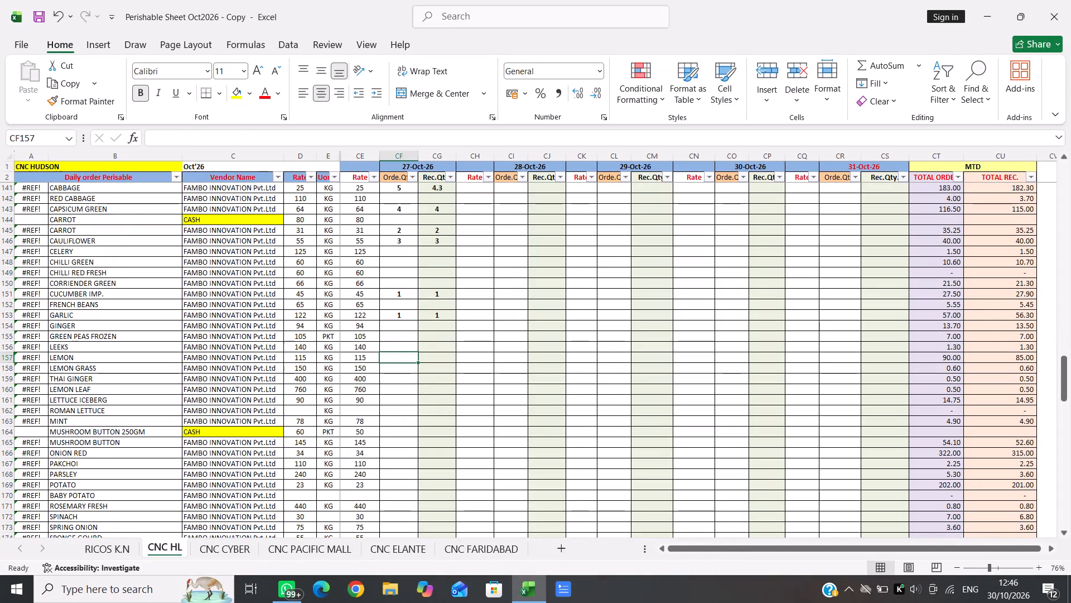
text(2.5)
key(Right)
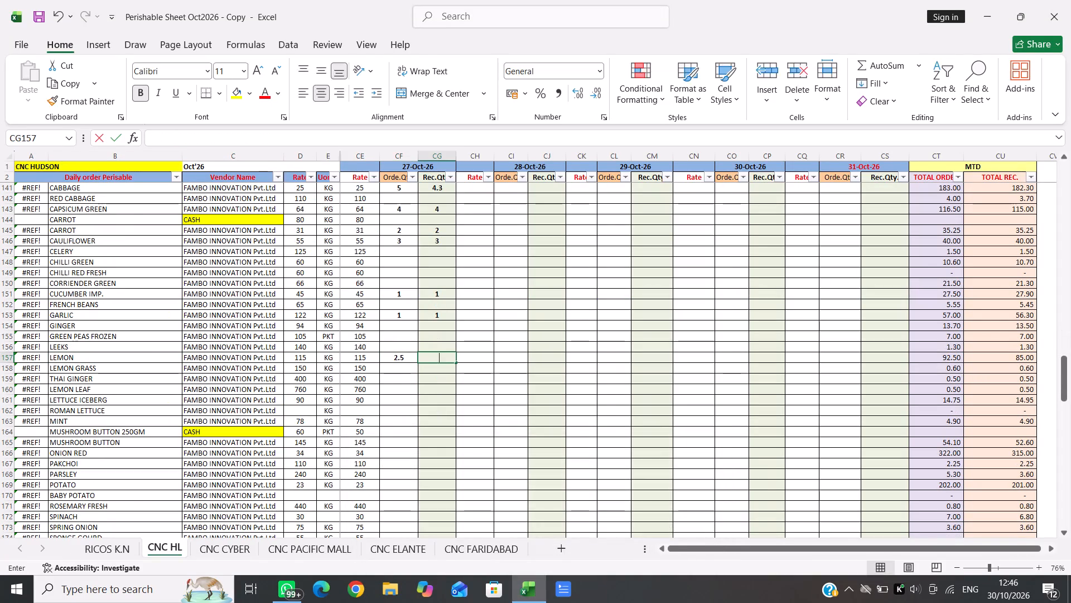
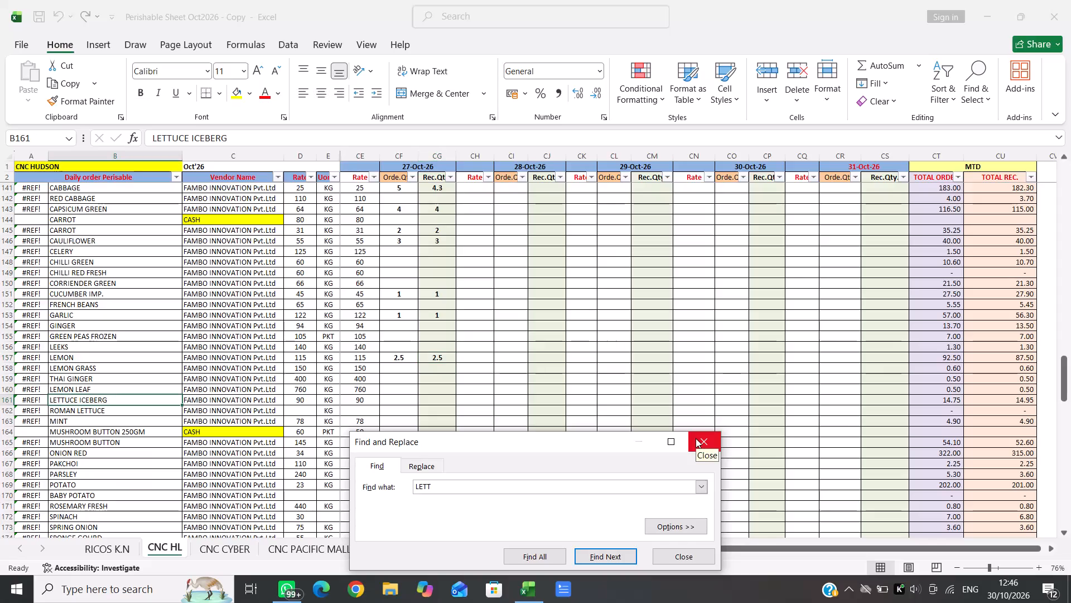
Enter 1 as the 27-Oct-26 ordered quantity for LETTUCE ICEBERG and go to its received quantity cell.
click(696, 438)
key(Right)
key(Right)
key(Right)
key(Right)
key(Right)
key(1)
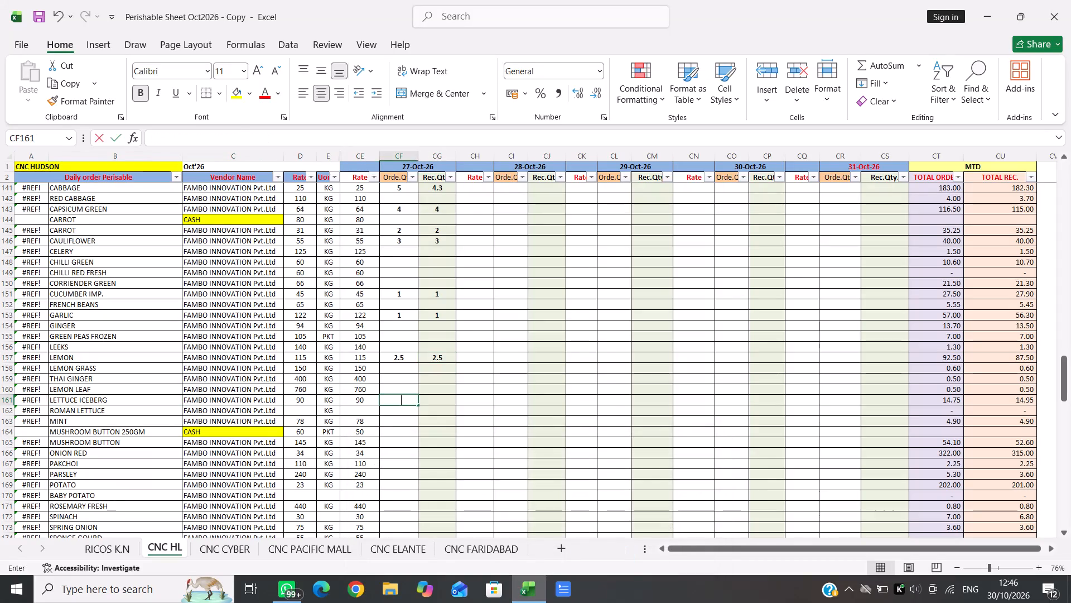
key(Right)
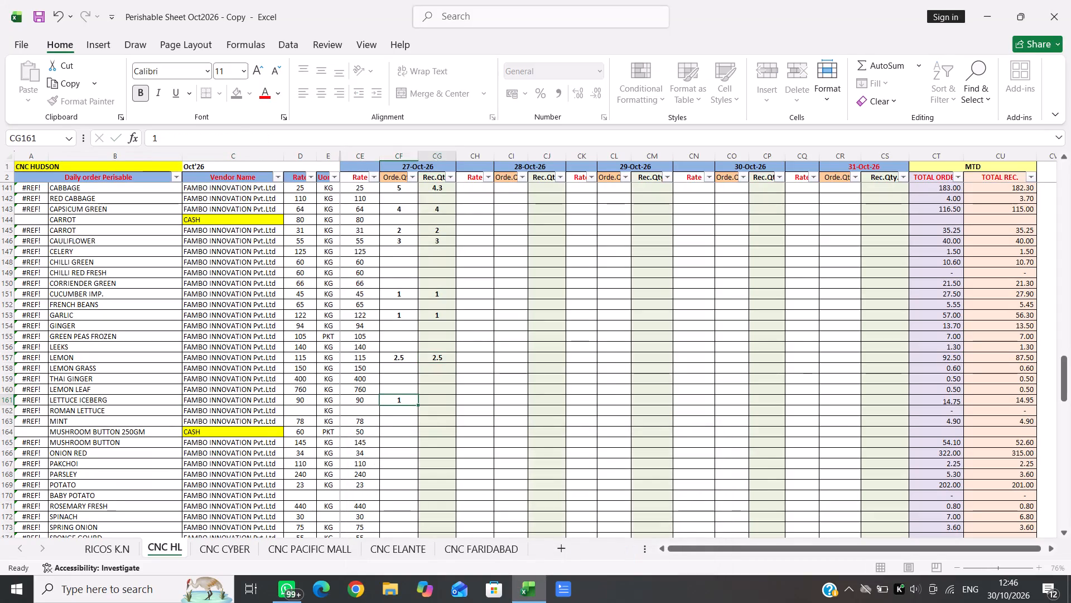
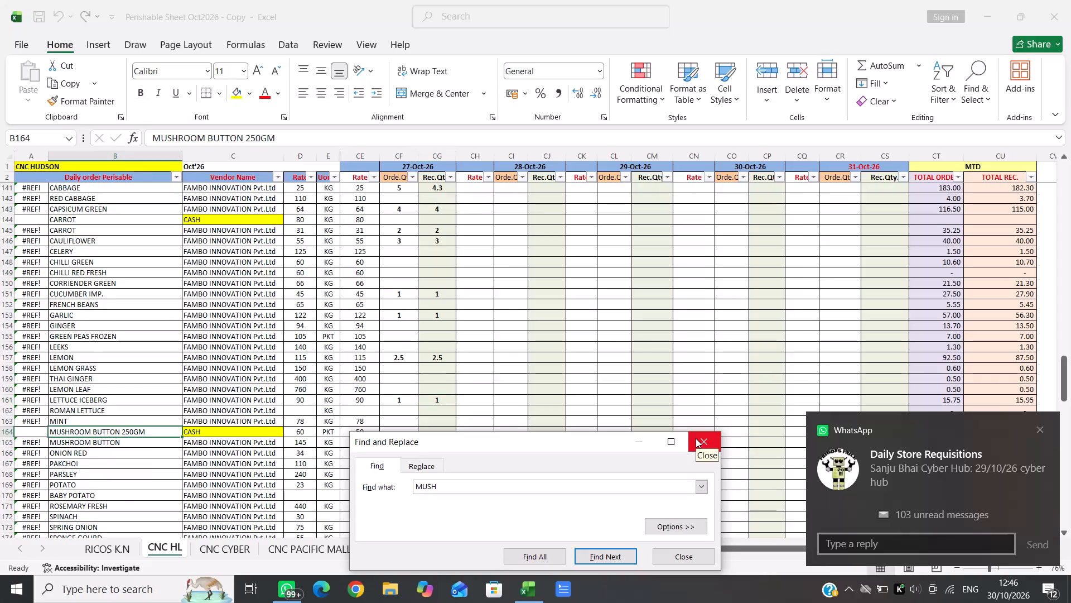
Close the item search and move along the MUSHROOM BUTTON (KG) row to its 27-Oct-26 entry cells.
click(696, 438)
key(Down)
key(Right)
key(Right)
key(Right)
key(Right)
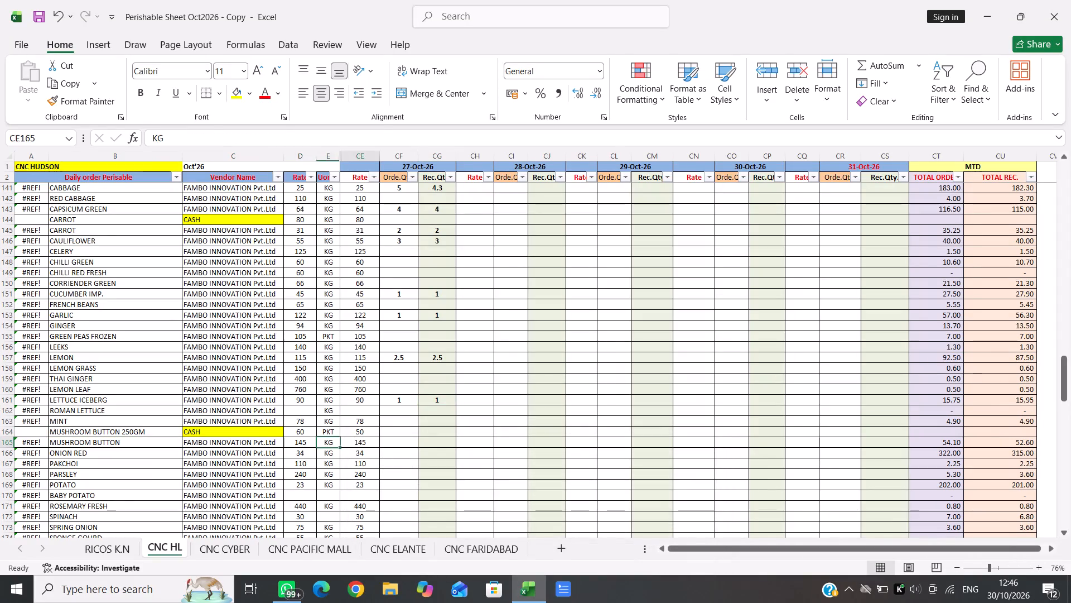
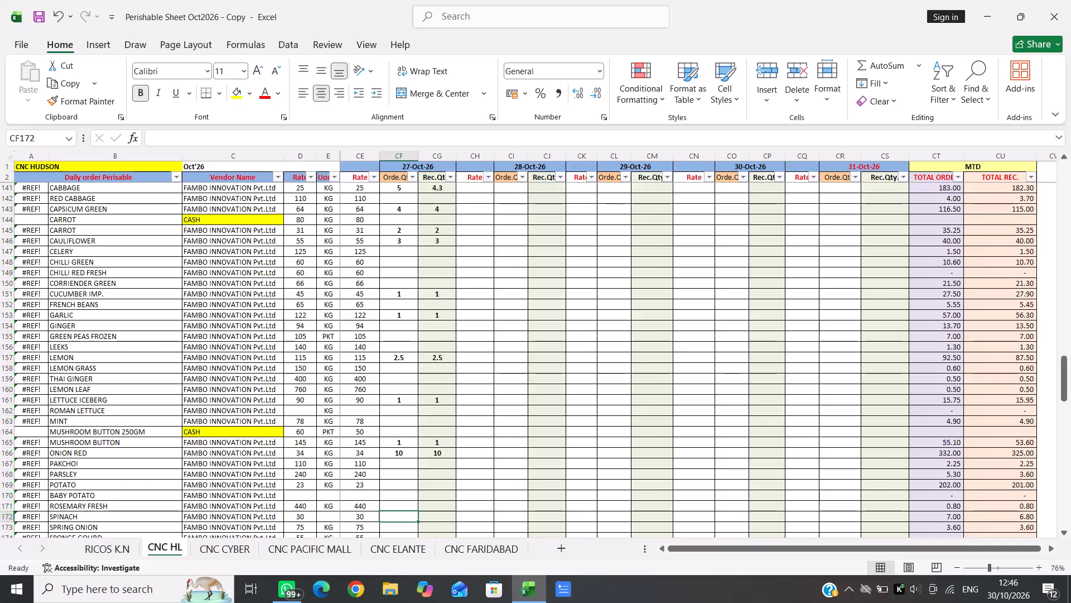
Enter 0.1 as the SPRING ONION ordered quantity for 27-Oct-26 and move on to its received quantity.
key(Down)
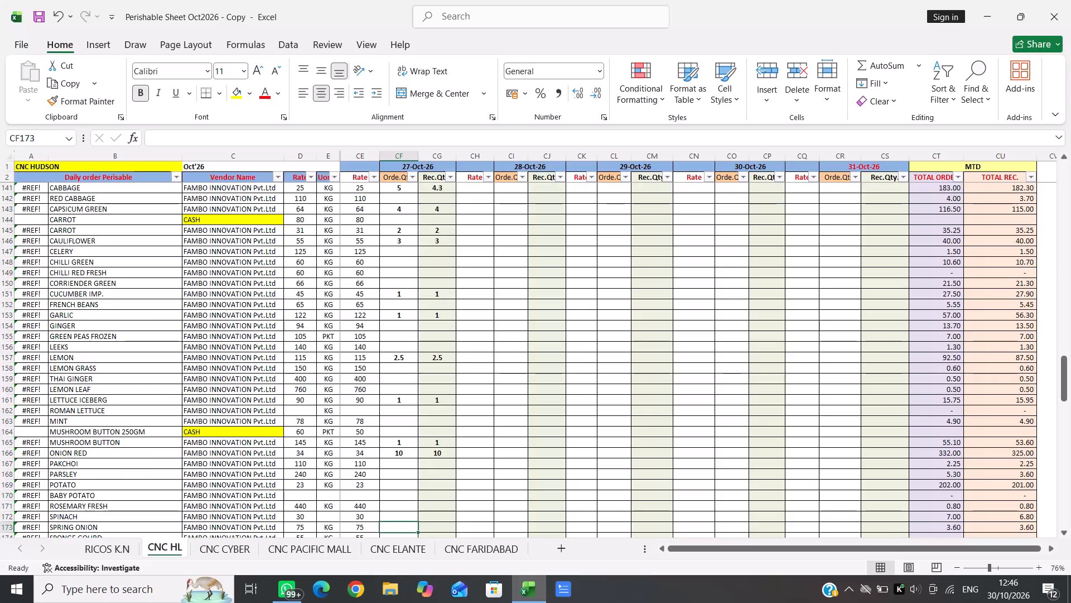
text(0.1)
key(Right)
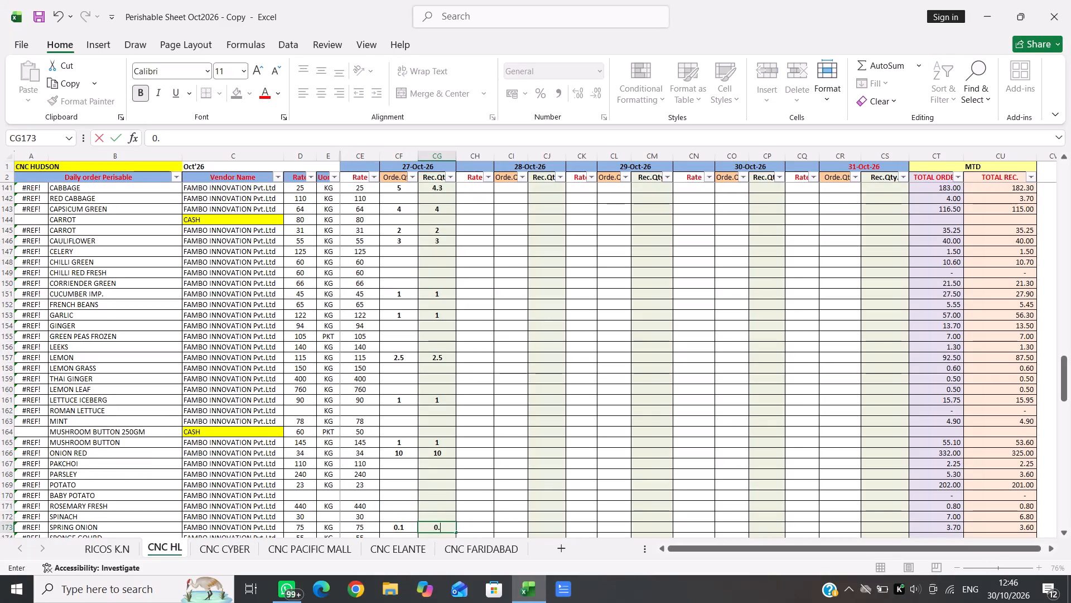
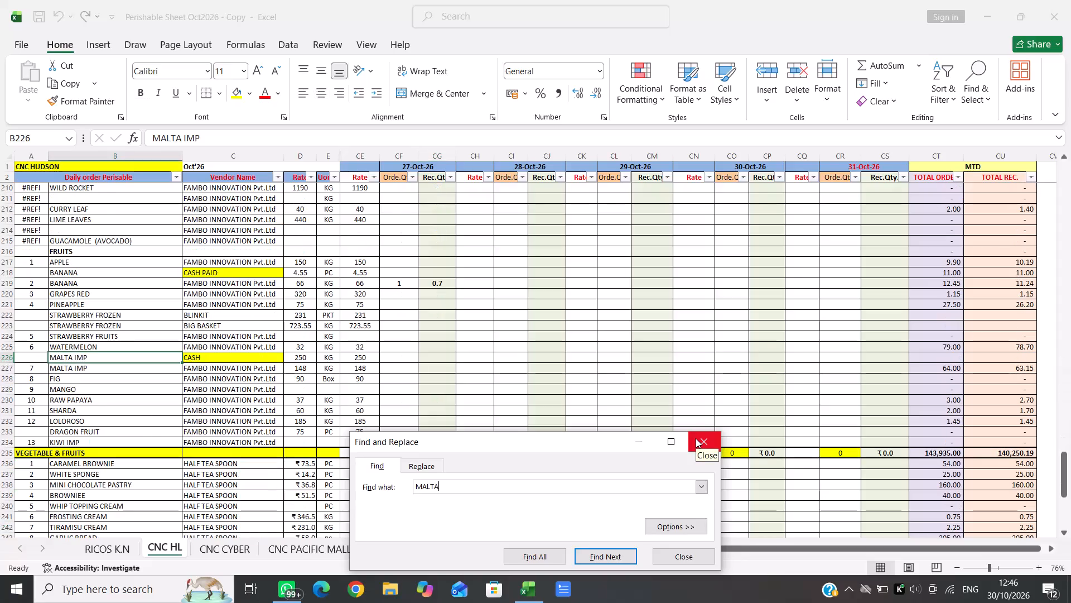
Go to the 27-Oct-26 ordered quantity cell of the MALTA IMP row supplied by FAMBO INNOVATION Pvt.Ltd.
click(705, 438)
key(Right)
key(Right)
key(Right)
key(Right)
key(Right)
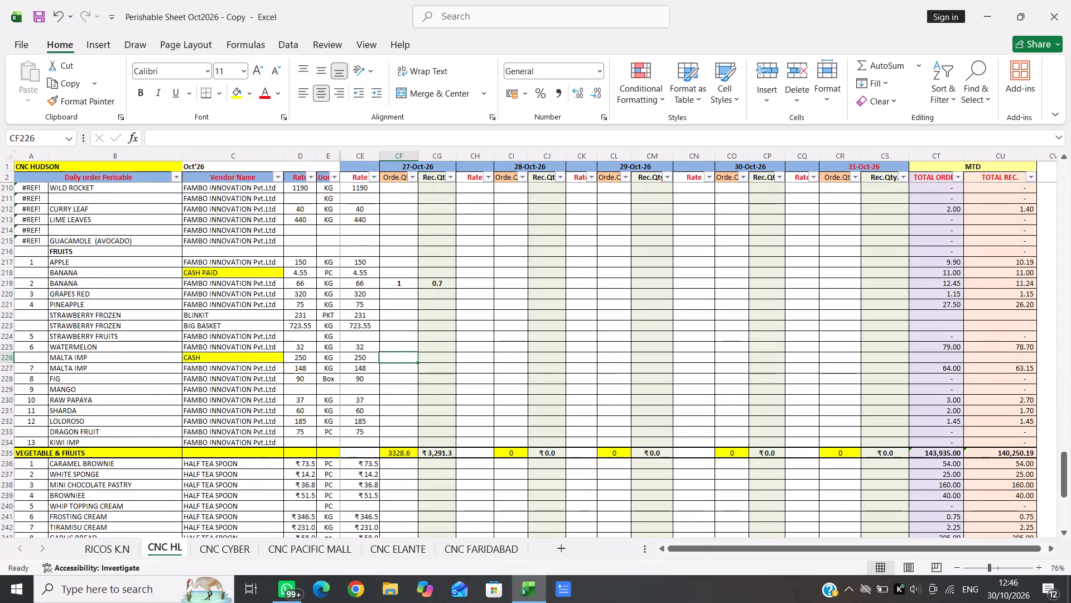
key(Down)
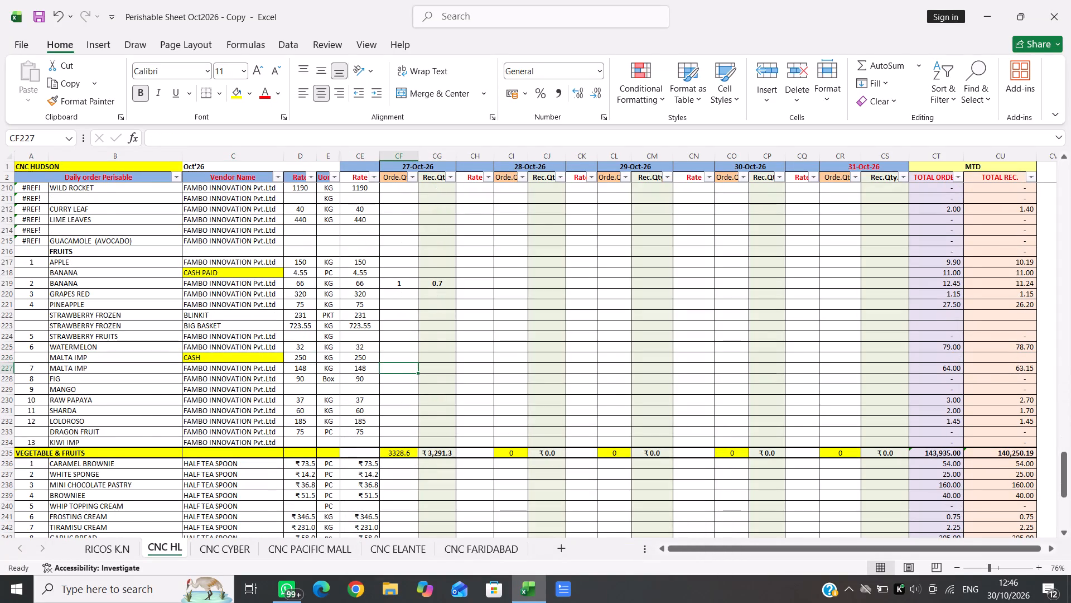
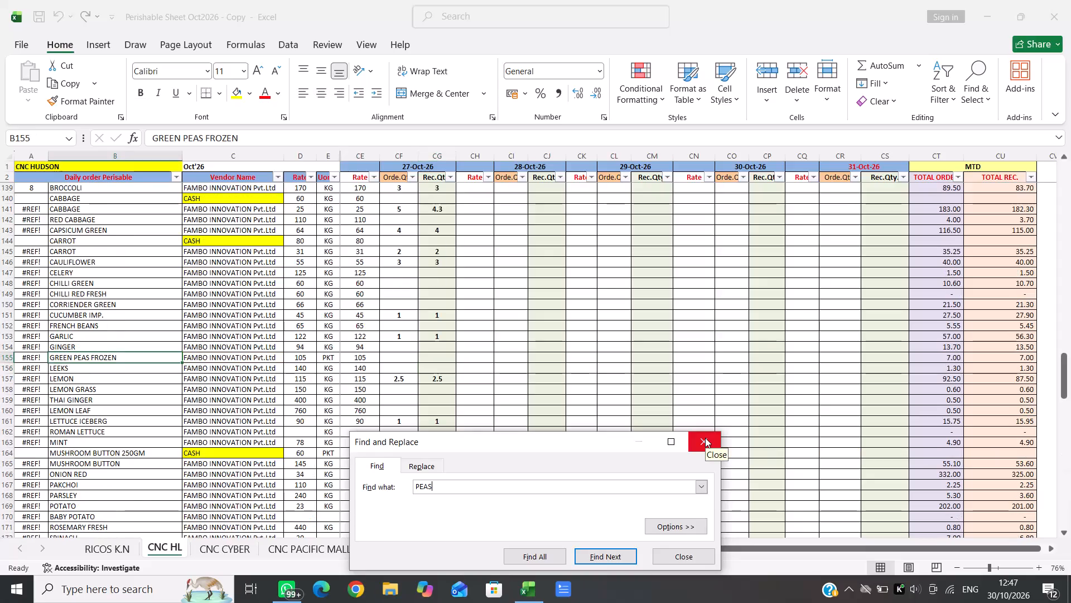
Go to the 27-Oct-26 ordered quantity cell of the GREEN PEAS FROZEN row supplied by FAMBO INNOVATION Pvt.Ltd.
click(705, 438)
key(Right)
key(Right)
key(Right)
key(Right)
key(Right)
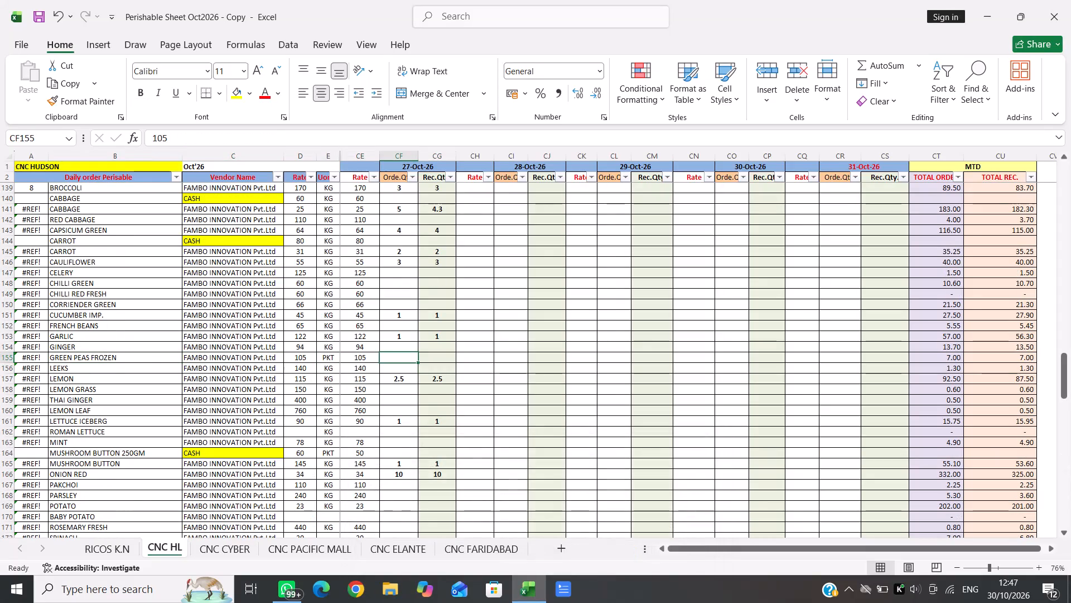
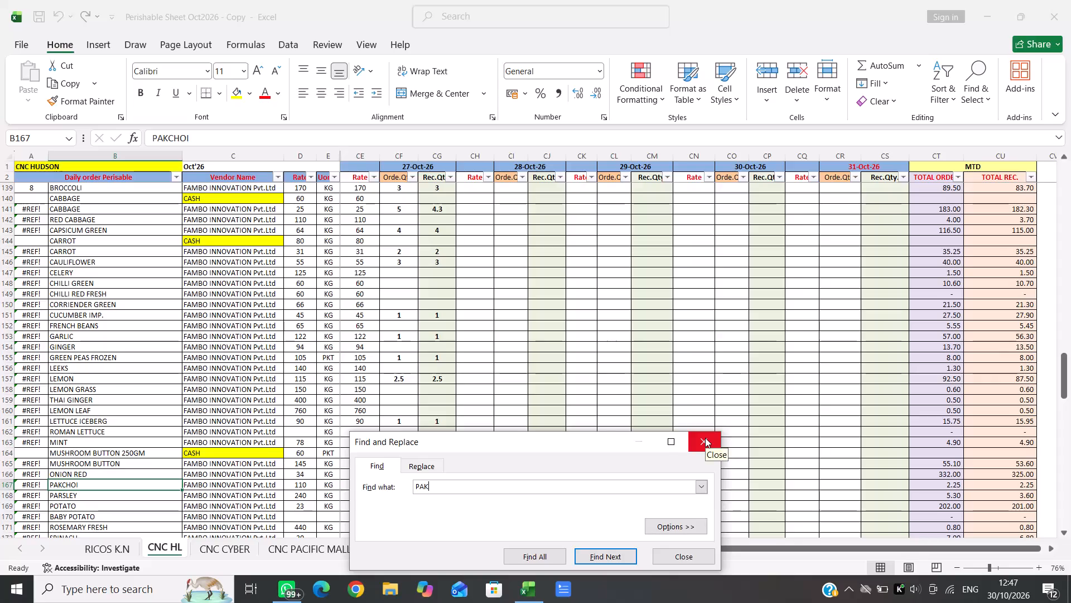
Enter 0.2 as the 27-Oct-26 ordered quantity in the PAKCHOI row supplied by FAMBO INNOVATION Pvt.Ltd.
click(705, 438)
key(Right)
key(Right)
key(Right)
key(Right)
key(Right)
text(0.2)
key(Right)
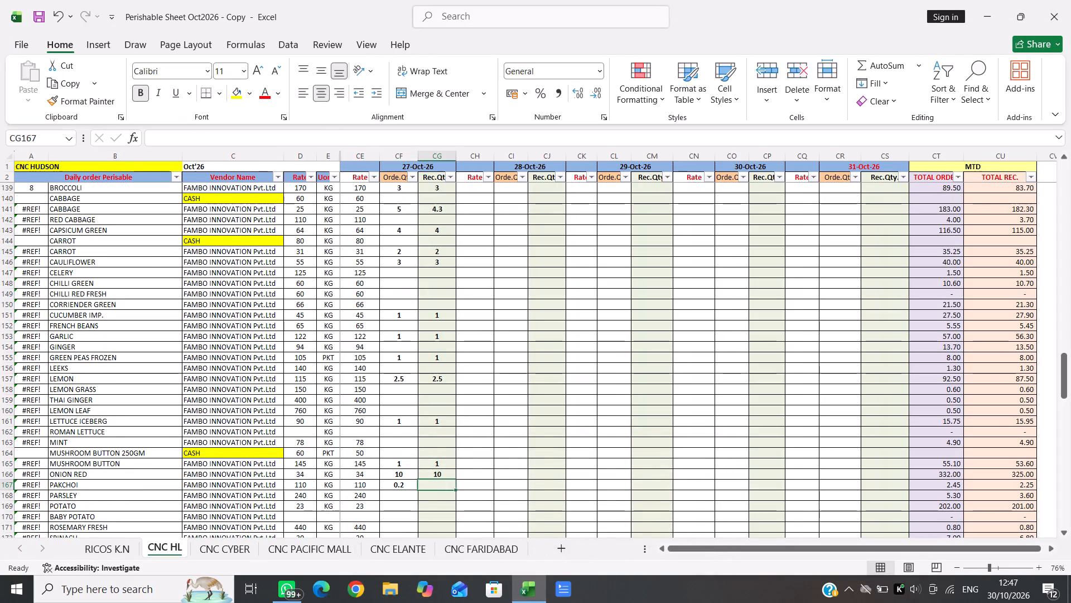
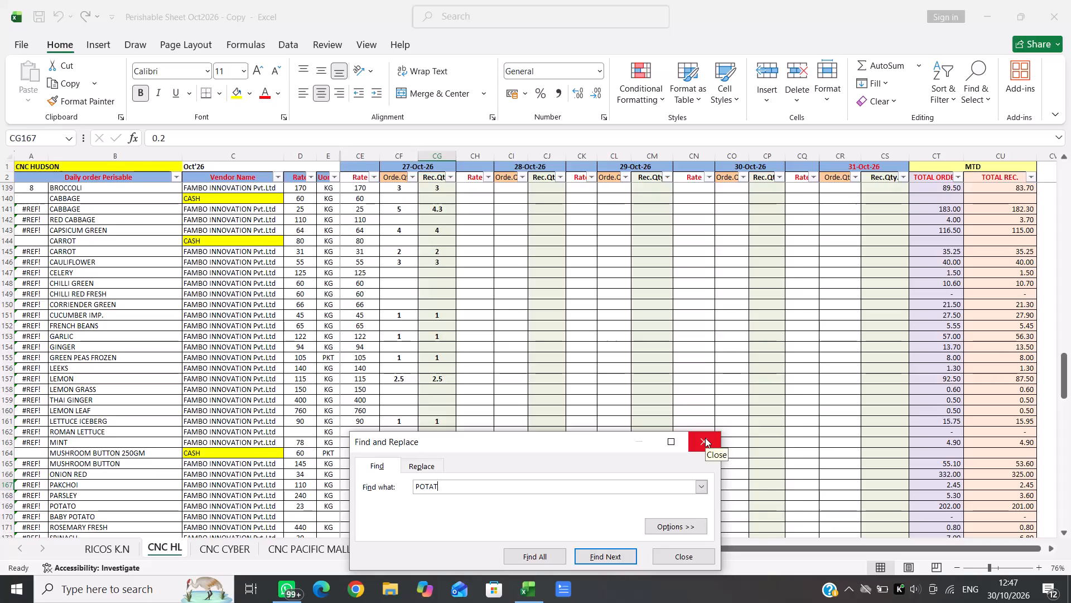
Search for POTAT to find the POTATO row supplied by FAMBO INNOVATION Pvt.Ltd and go across to its 27-Oct-26 entries.
key(Return)
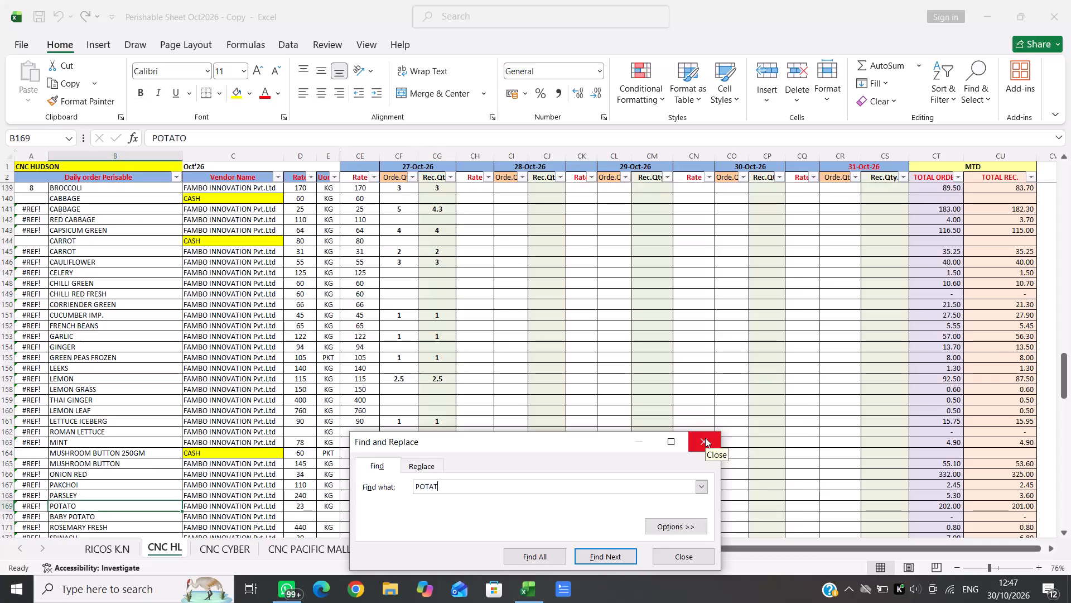
key(Return)
key(BackSpace)
key(BackSpace)
key(BackSpace)
key(BackSpace)
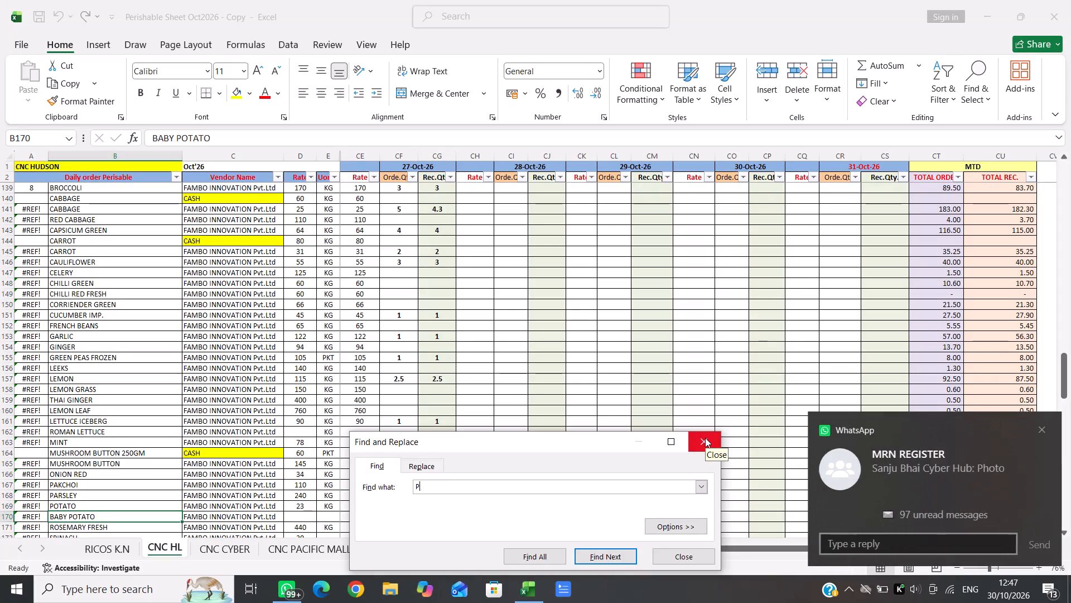
text(OTAT)
key(Return)
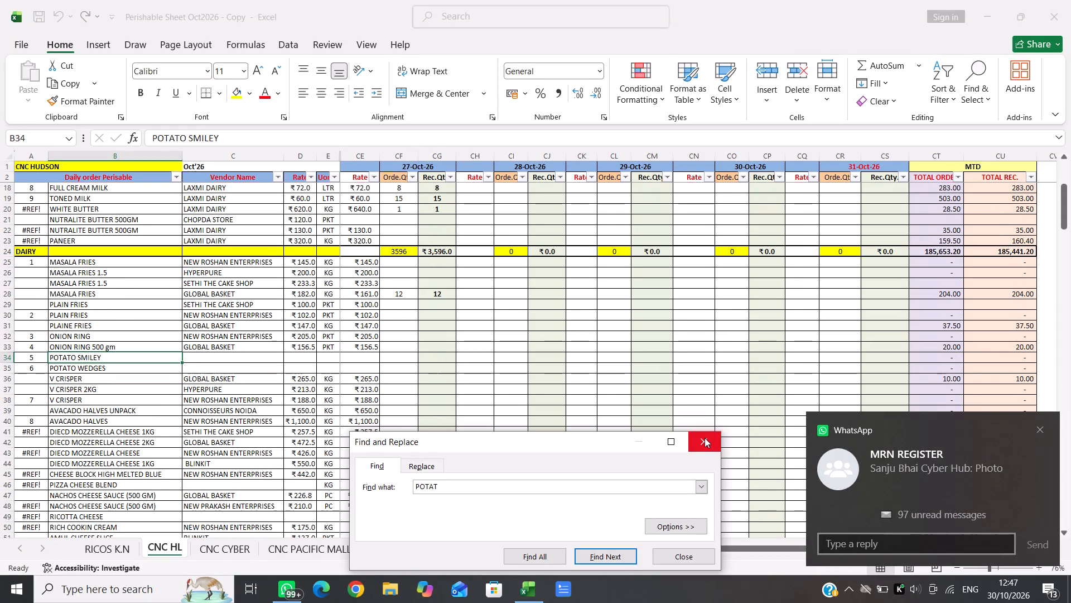
key(Return)
key(Return)
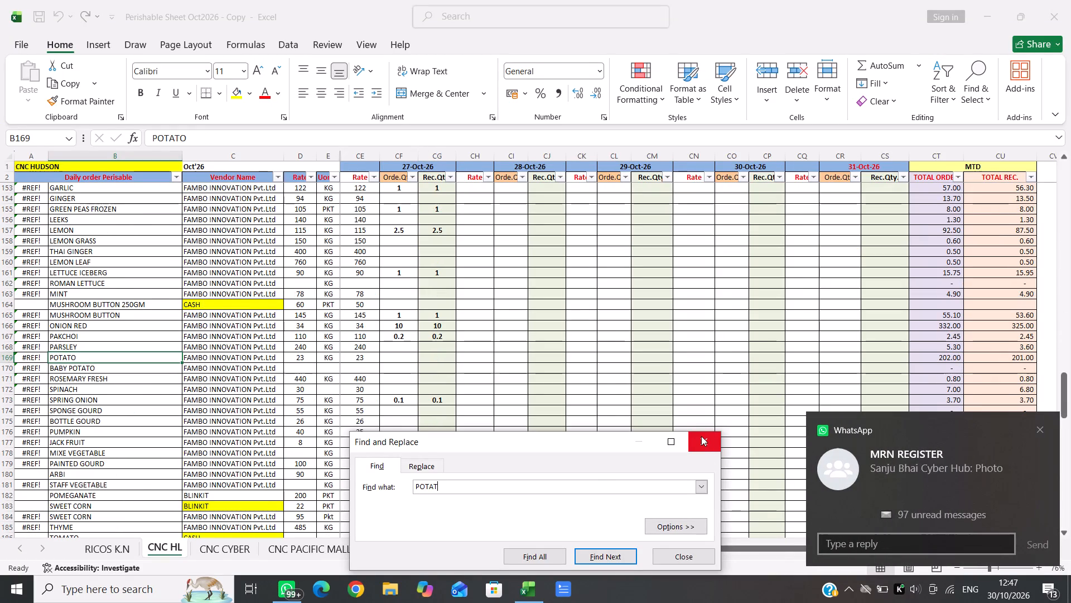
click(701, 436)
key(Right)
key(Right)
key(Right)
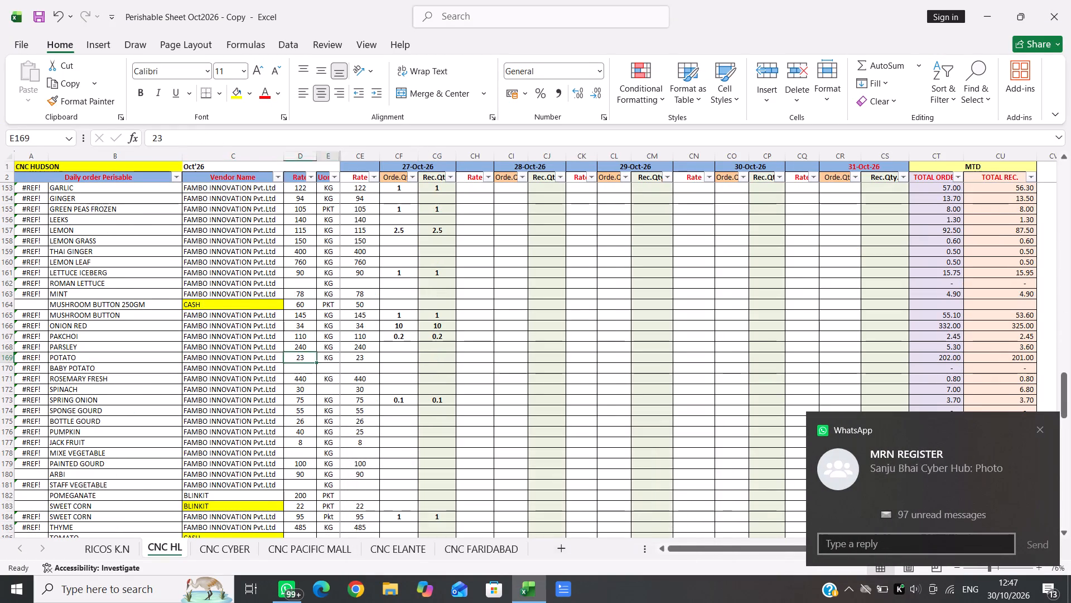
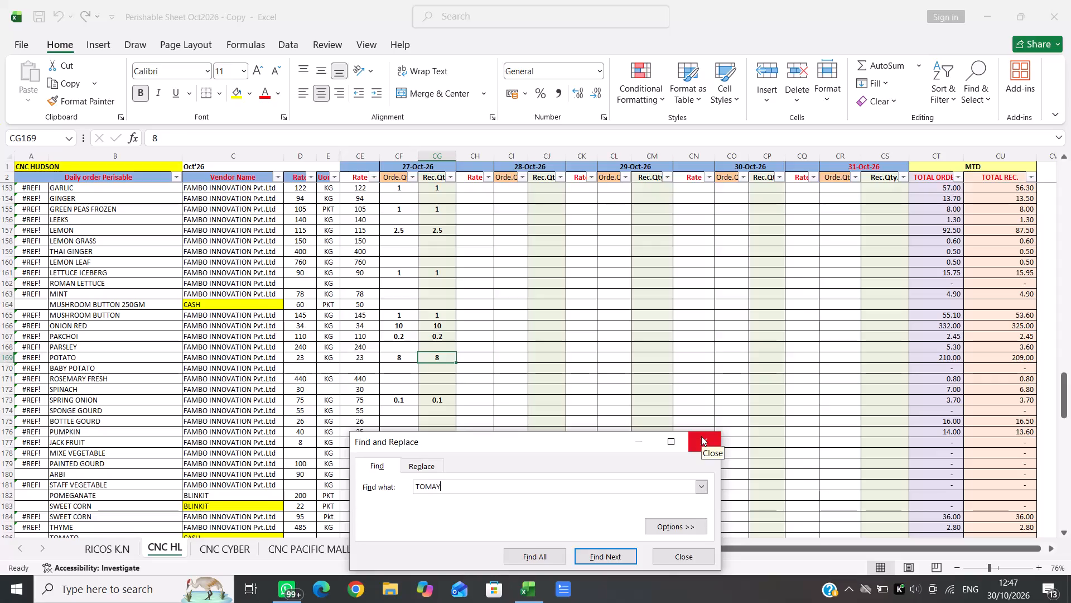
Search for TOMAT to find the TOMATO row supplied by FAMBO INNOVATION Pvt.Ltd and go across towards its 27-Oct-26 entries.
key(BackSpace)
key(t)
key(Return)
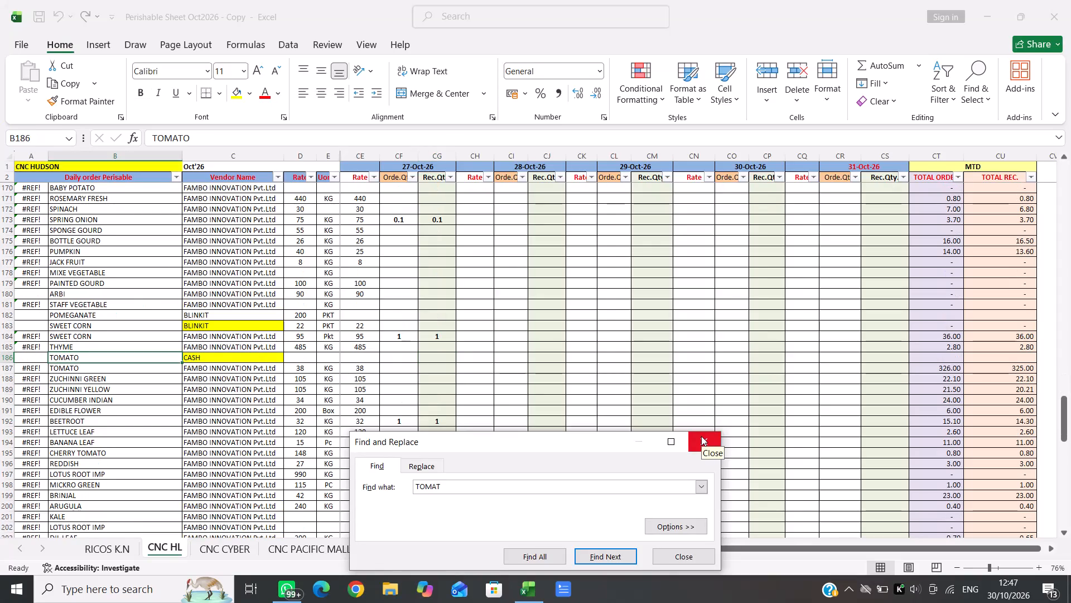
click(701, 436)
key(Down)
key(Right)
key(Right)
key(Right)
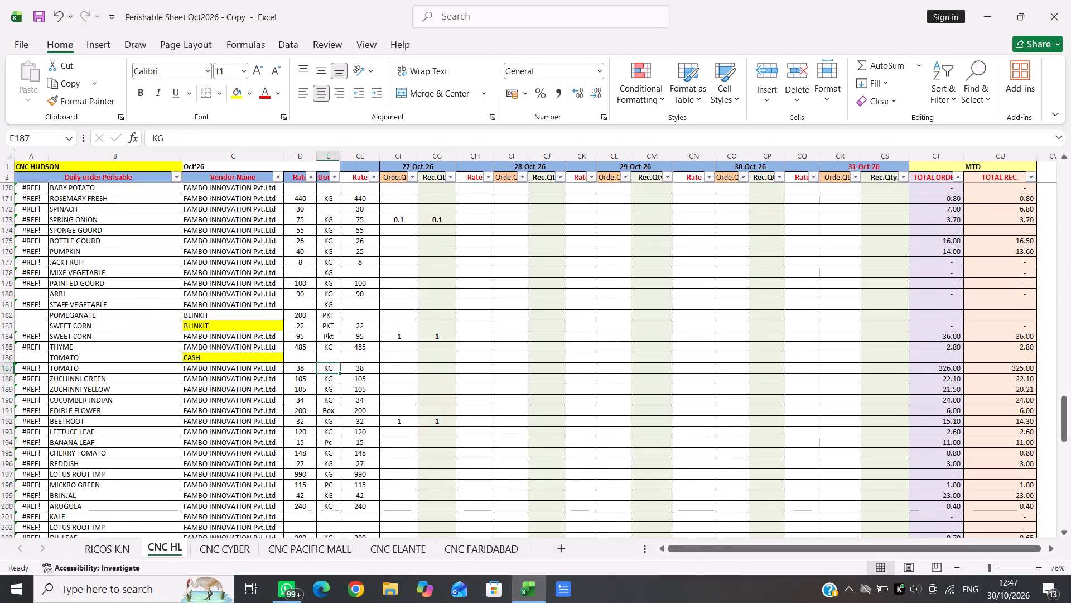
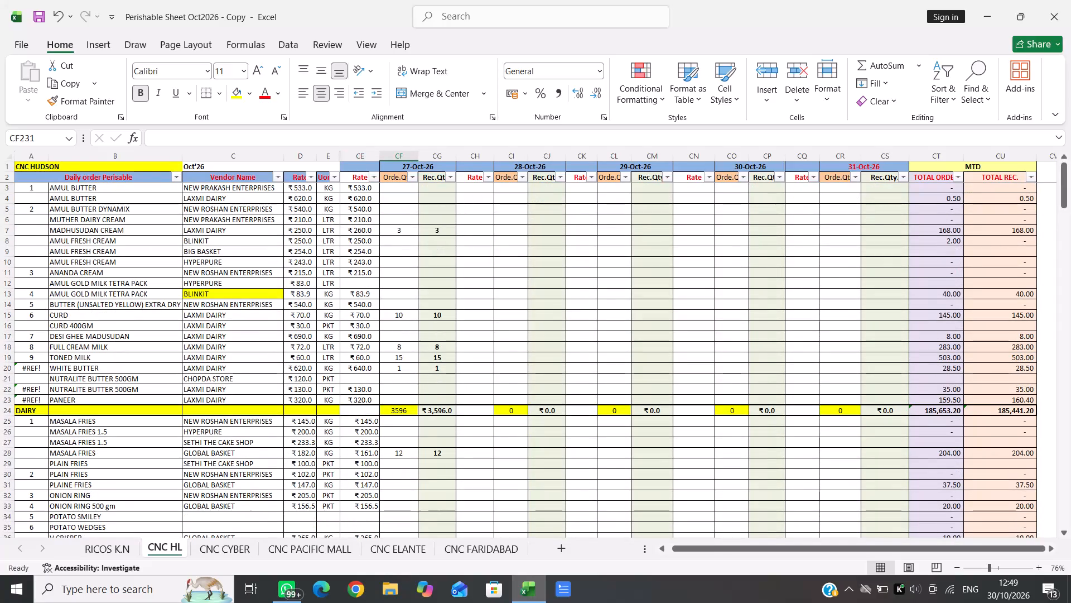
Unhide the daily columns from 01-Oct-26 onwards, hidden between the unit column and the 27-Oct-26 entries.
click(322, 154)
click(327, 154)
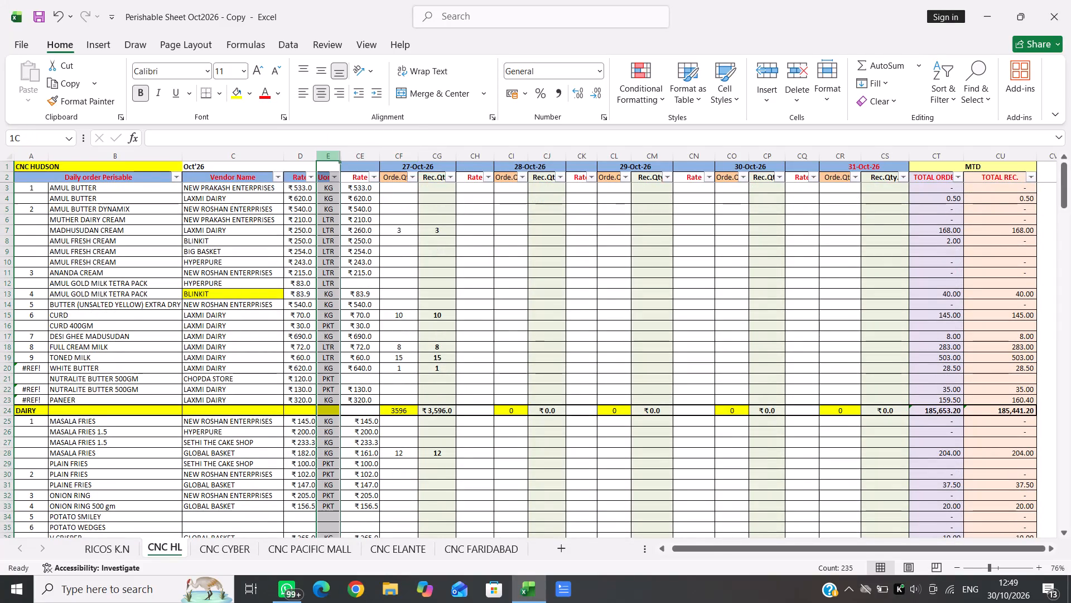
key(shift+Right)
key(shift+Right)
right_click(327, 154)
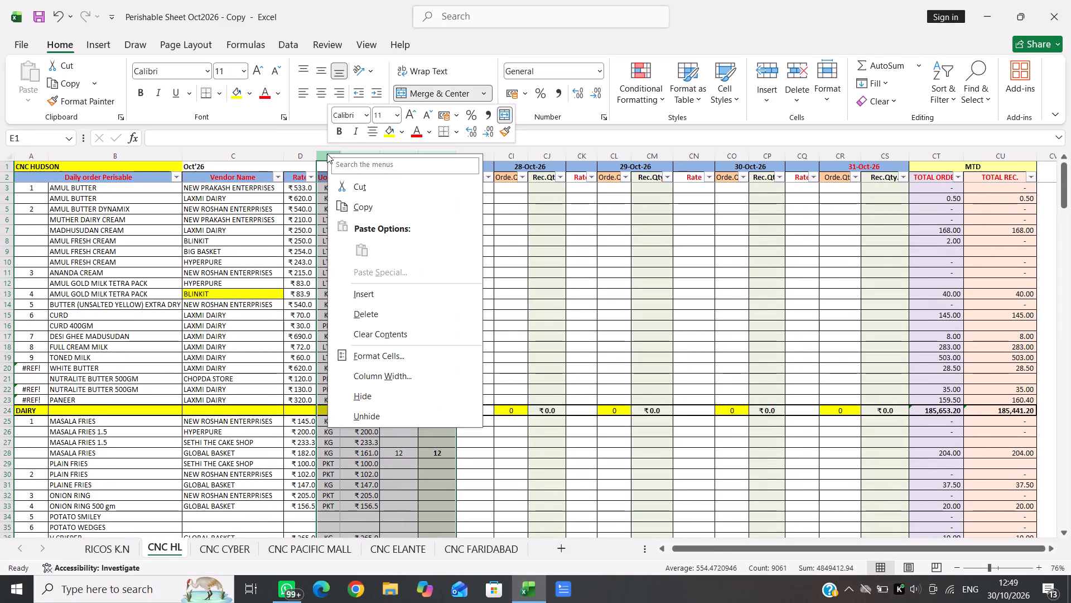
click(372, 417)
Go down the CNC HL sheet to the VEGETABLE & FRUITS total row and examine the entries around it.
scroll(402, 498, down, 2)
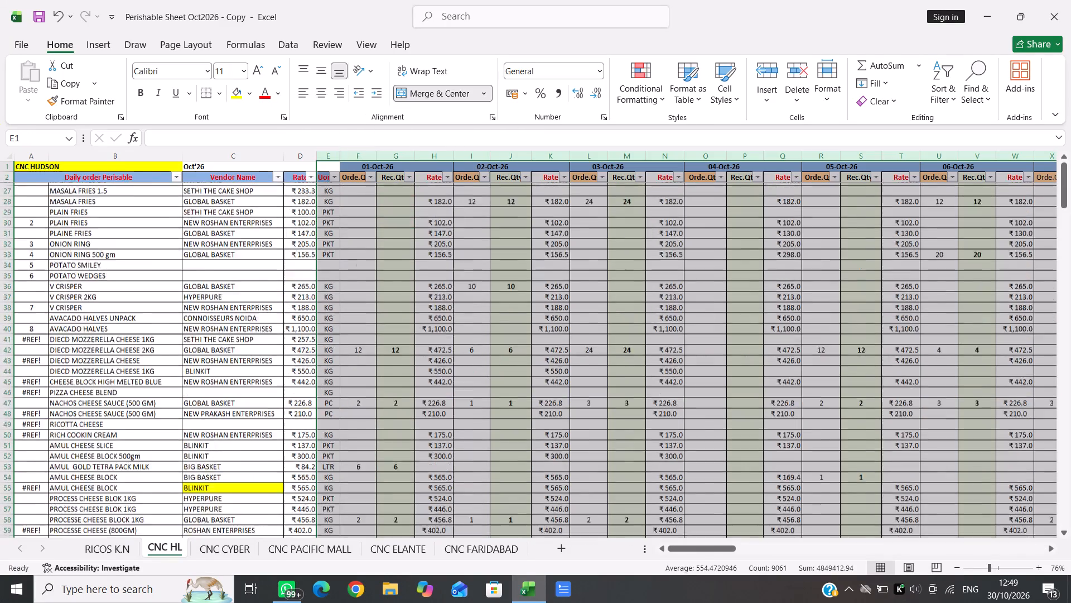
scroll(402, 498, down, 9)
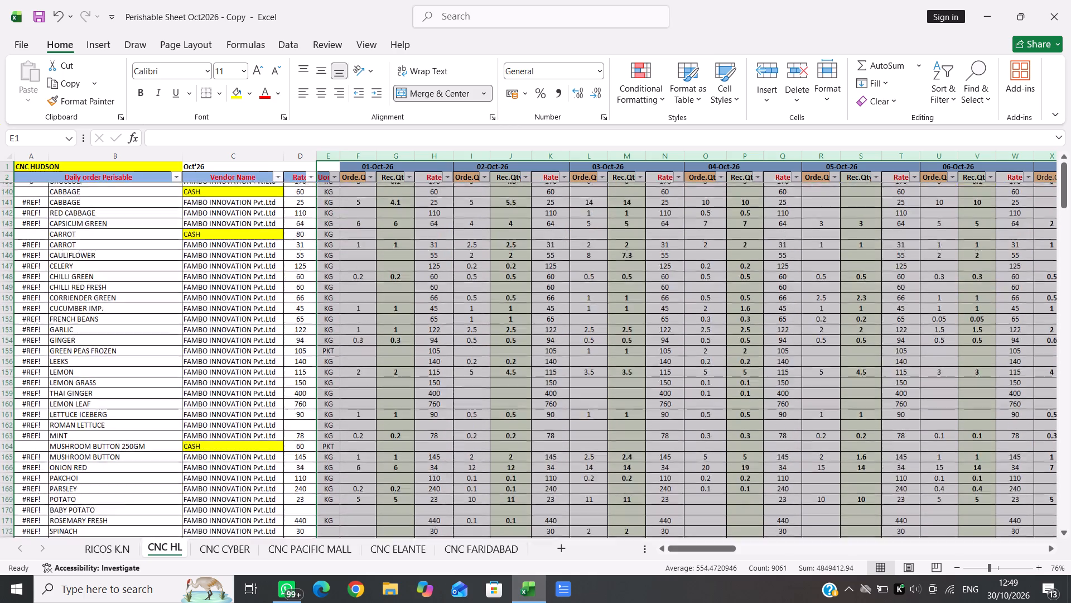
scroll(402, 498, down, 8)
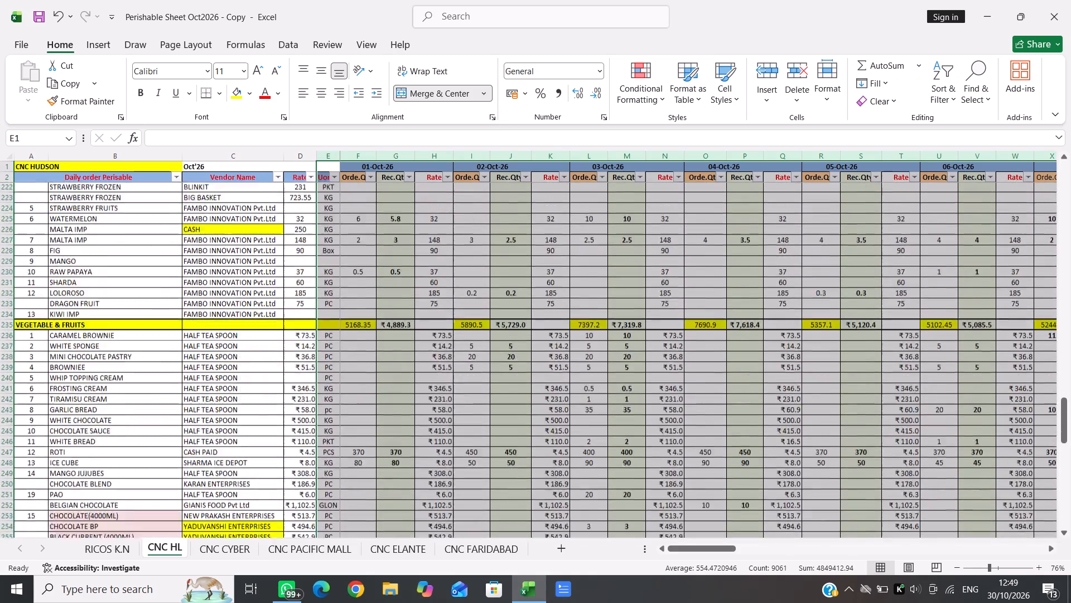
Set the 19-Oct-26 received quantity of VANILLA (4000ML) from YADUVANSHI ENTERPRISES to 7 in the bakery section.
scroll(402, 498, down, 3)
scroll(402, 498, up, 2)
right_click(402, 498)
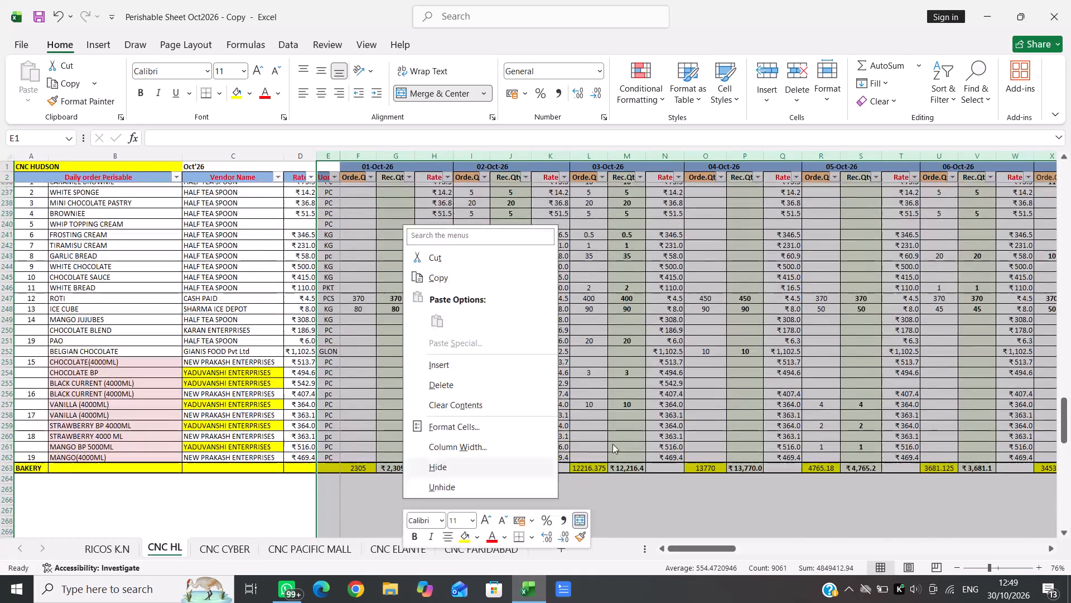
click(657, 414)
scroll(657, 414, left, 10)
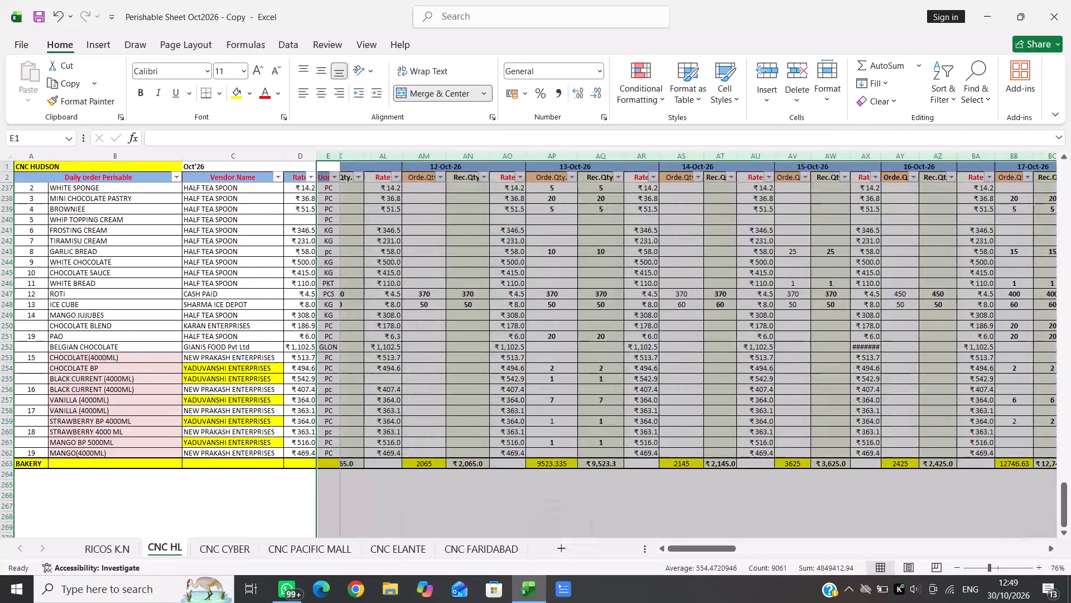
scroll(657, 414, up, 1)
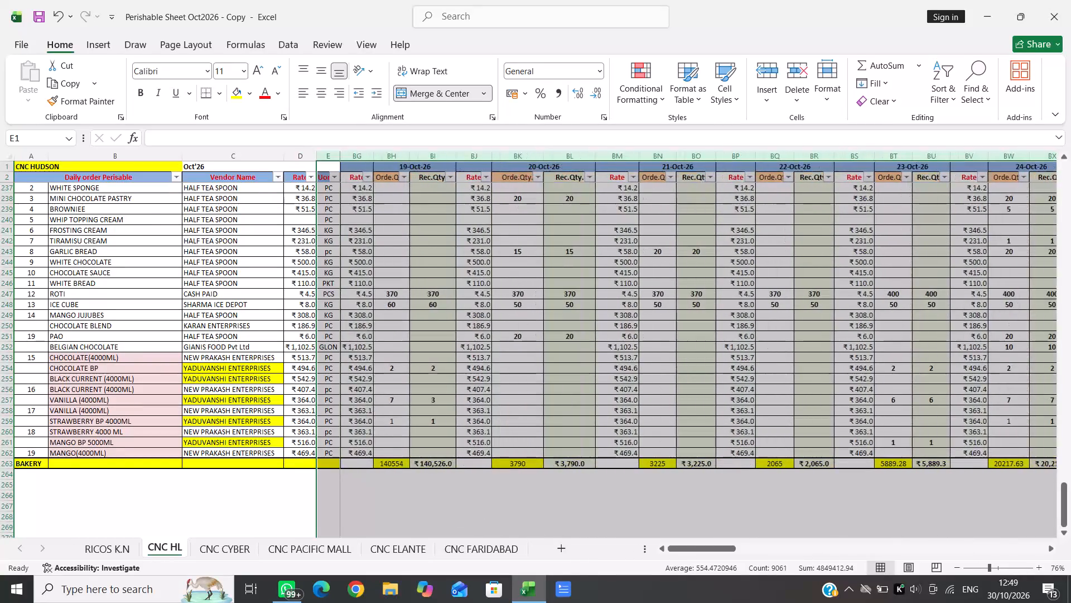
scroll(657, 414, up, 1)
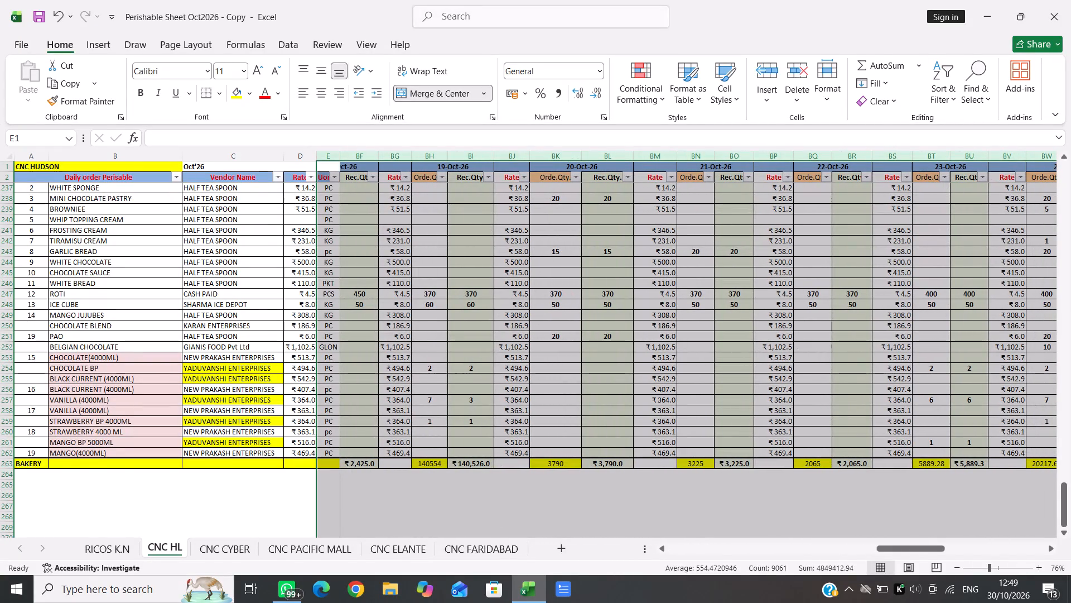
click(477, 403)
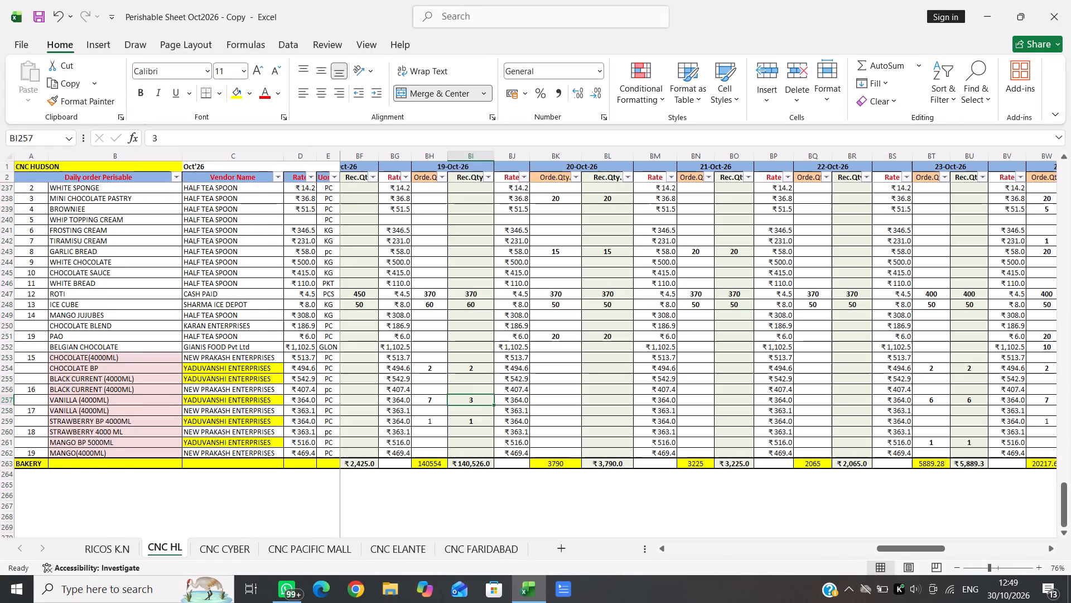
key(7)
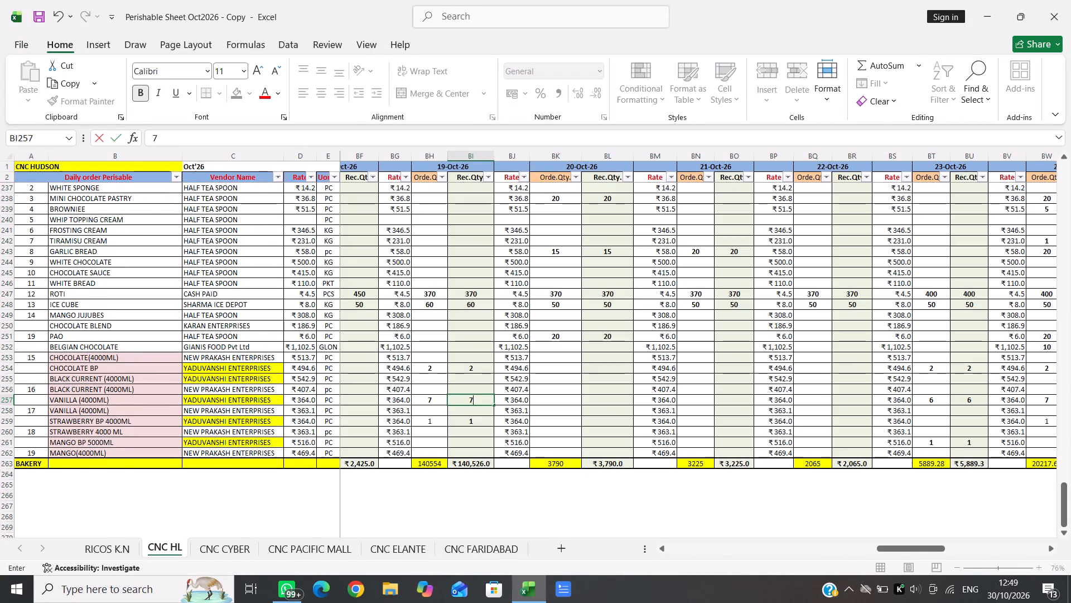
key(Down)
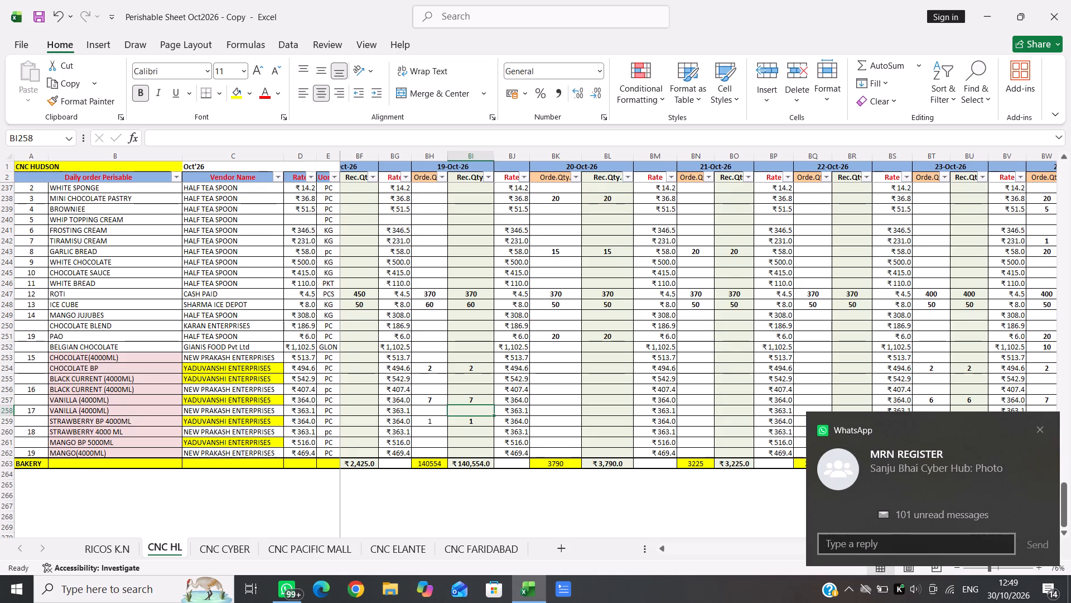
Go across the bakery rows to the 23-Oct-26 to 28-Oct-26 columns and examine the ordered and received quantities and rates.
scroll(563, 414, left, 5)
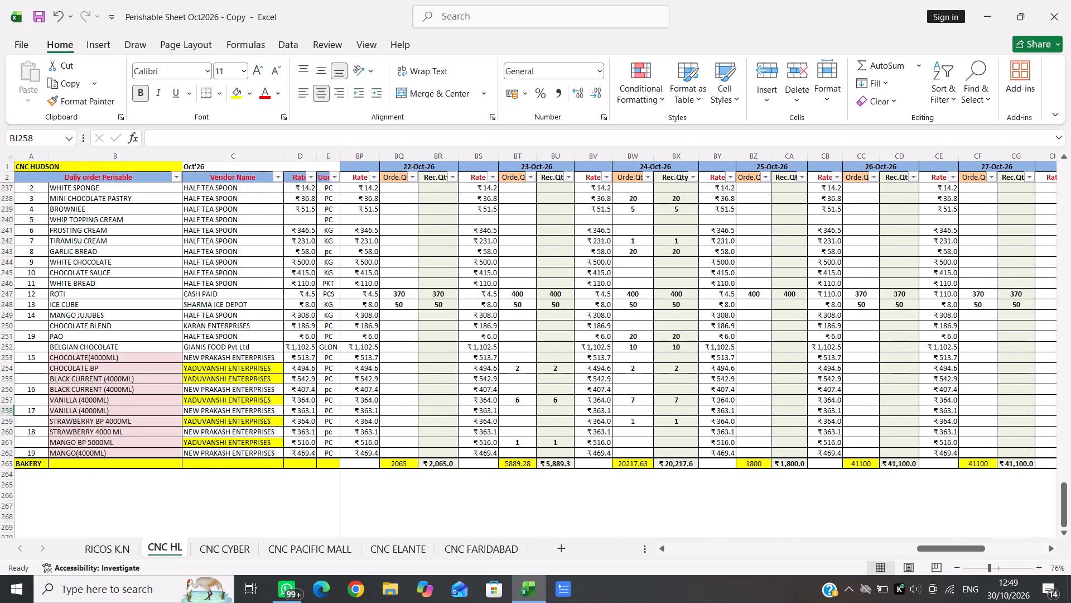
scroll(641, 398, left, 1)
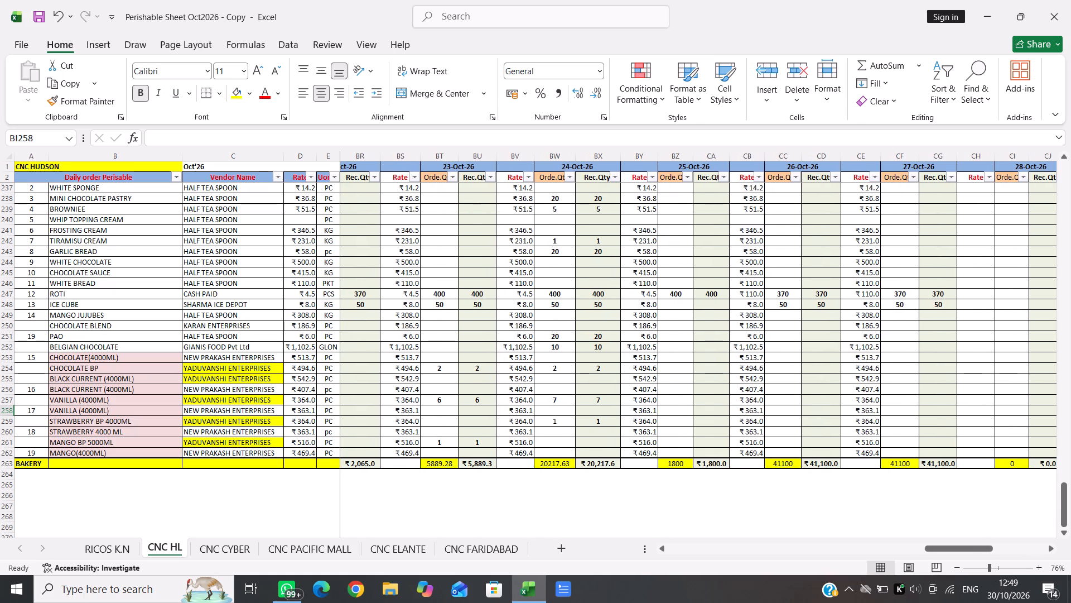
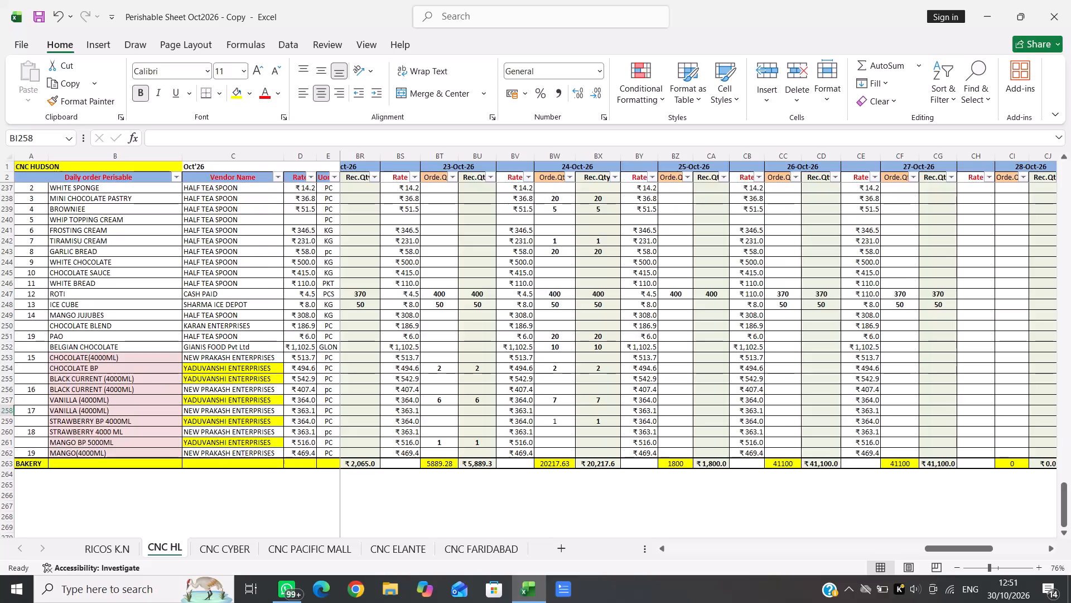
Clear the 24-Oct-26 order and received quantities in the rows from CHOCOLATE BP down to STRAWBERRY 4000 ML.
click(553, 366)
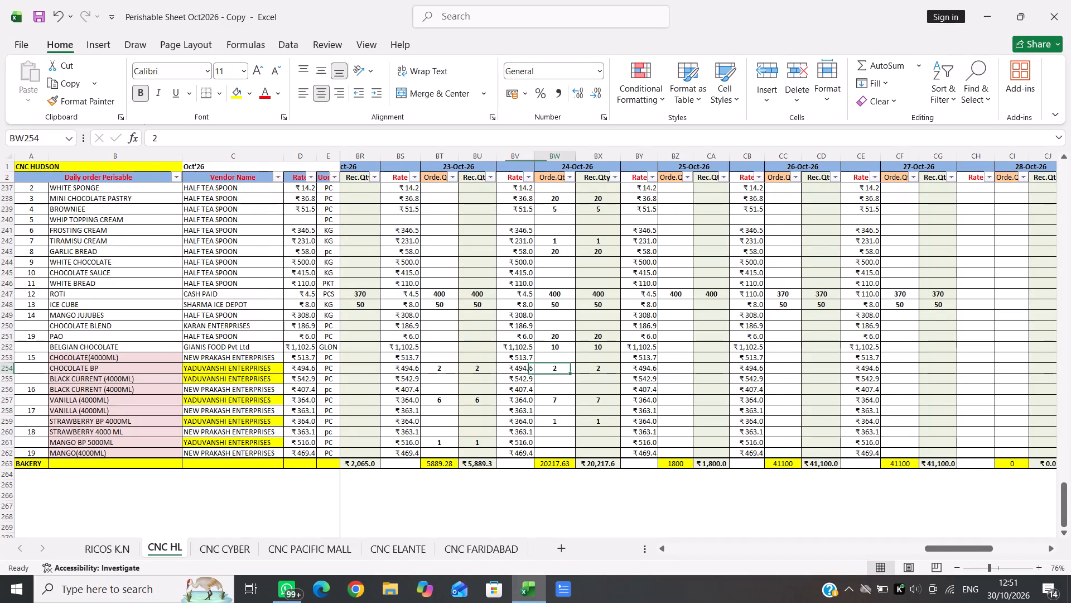
key(shift+Right)
key(shift+Down)
key(shift+Down)
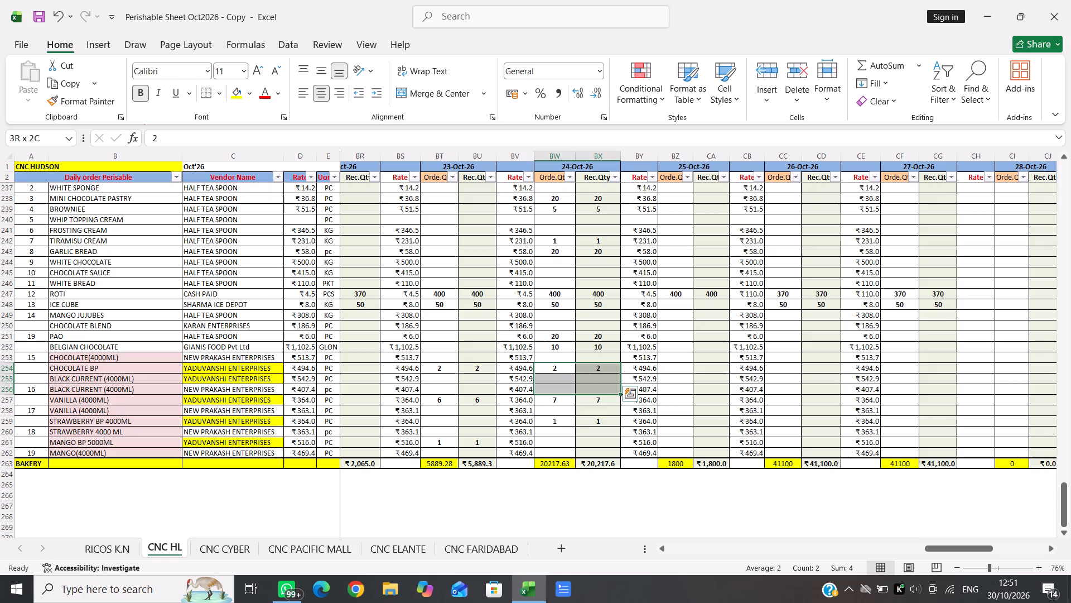
key(shift+Down)
key(shift+Down)
key(shift+Down)
key(BackSpace)
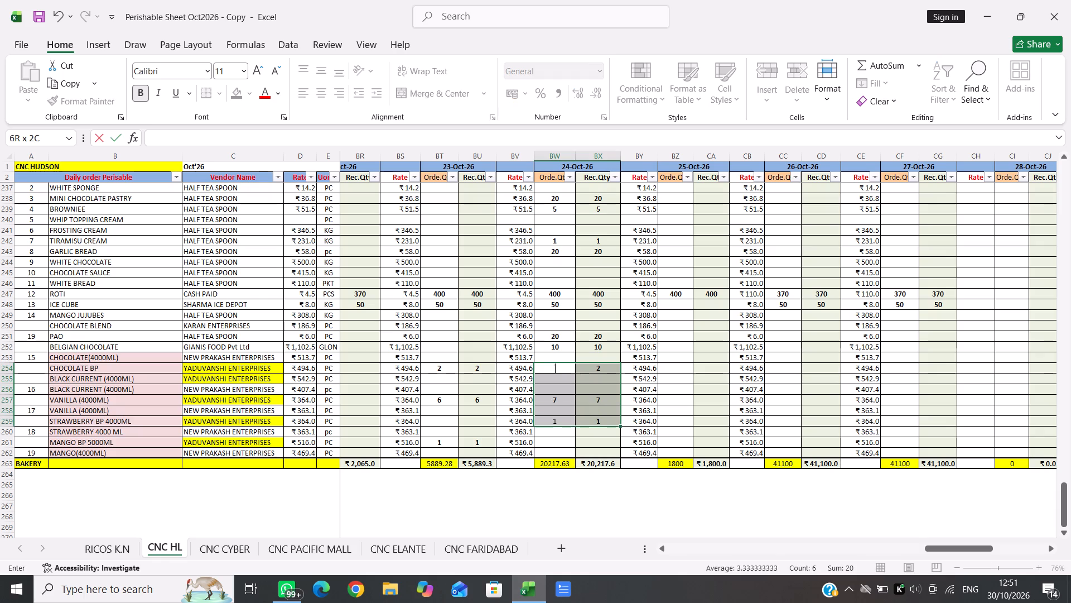
key(shift+Down)
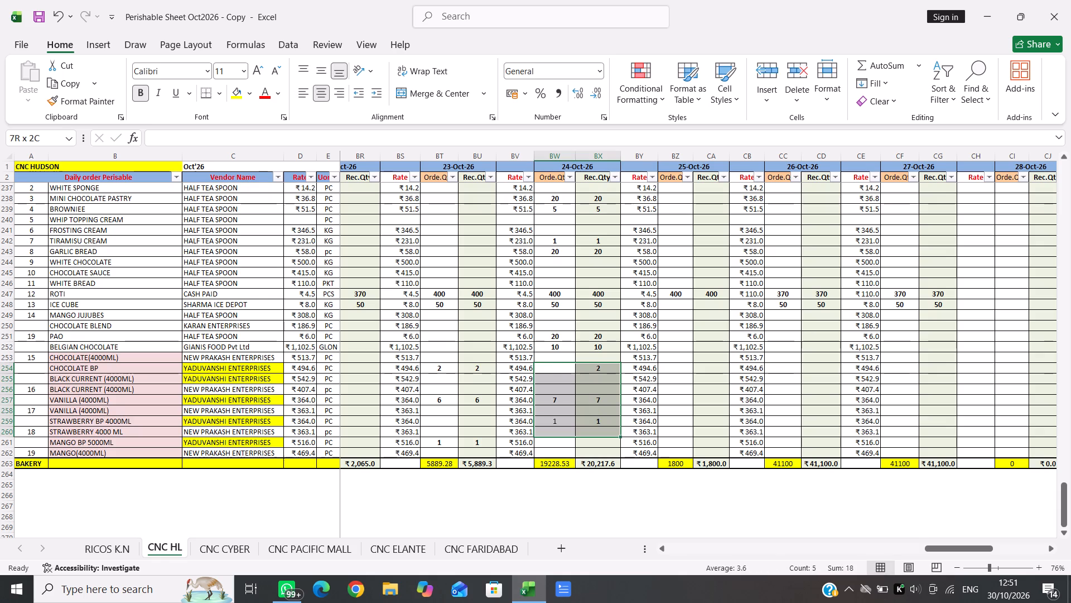
Clear the 24-Oct-26 ordered and received quantities for the rows from CHOCOLATE BP down to STRAWBERRY 4000 ML.
key(Delete)
click(684, 375)
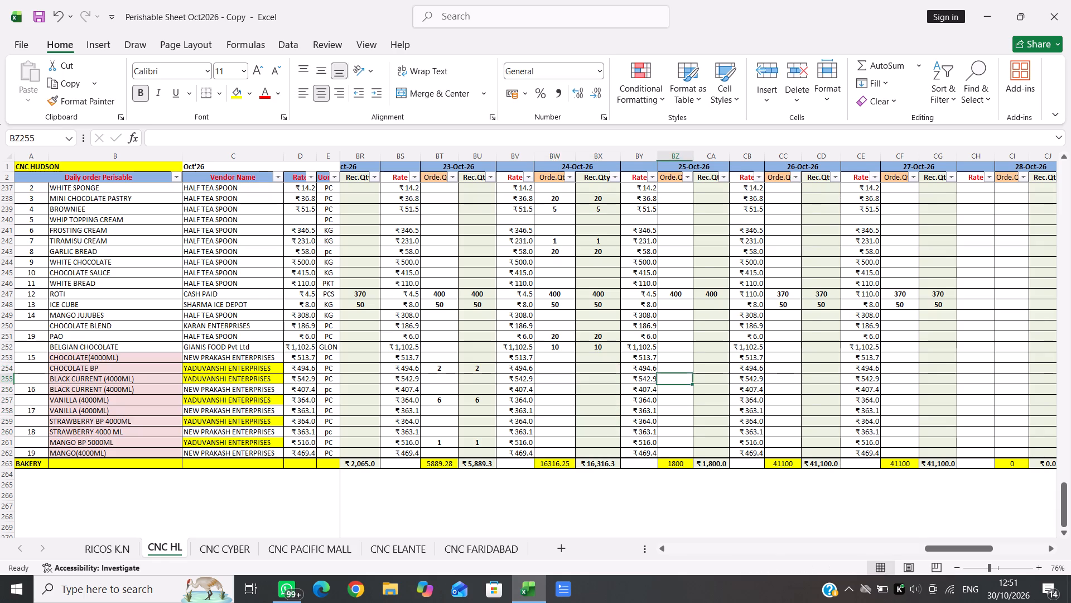
Hide the daily columns from the 01-Oct-26 ordered quantity through the 26-Oct-26 received quantity, keeping the 26-Oct-26 rate column out of the selection.
scroll(684, 375, right, 9)
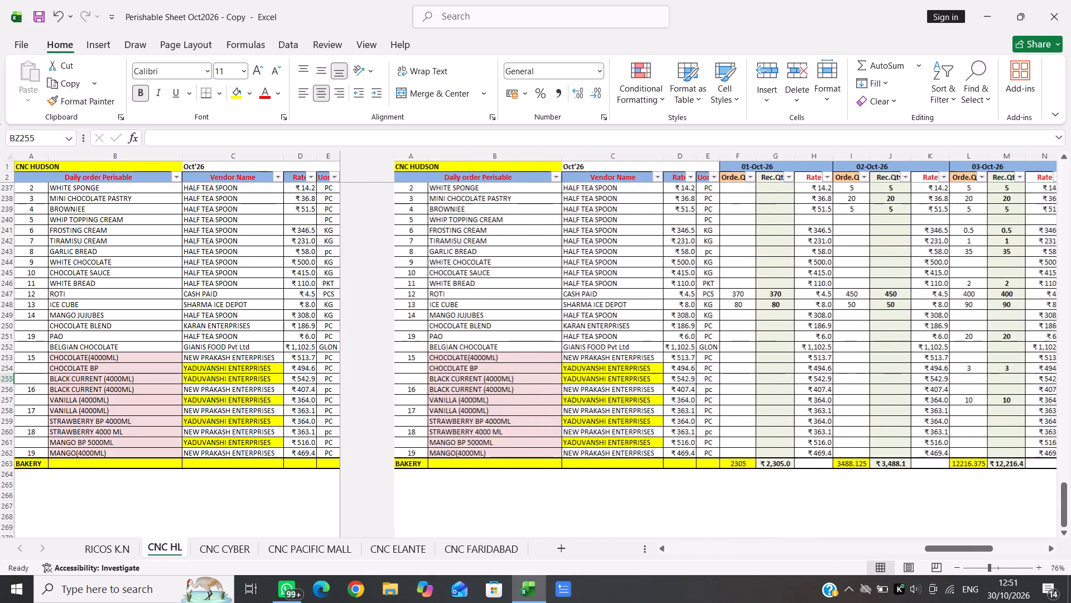
scroll(684, 375, up, 6)
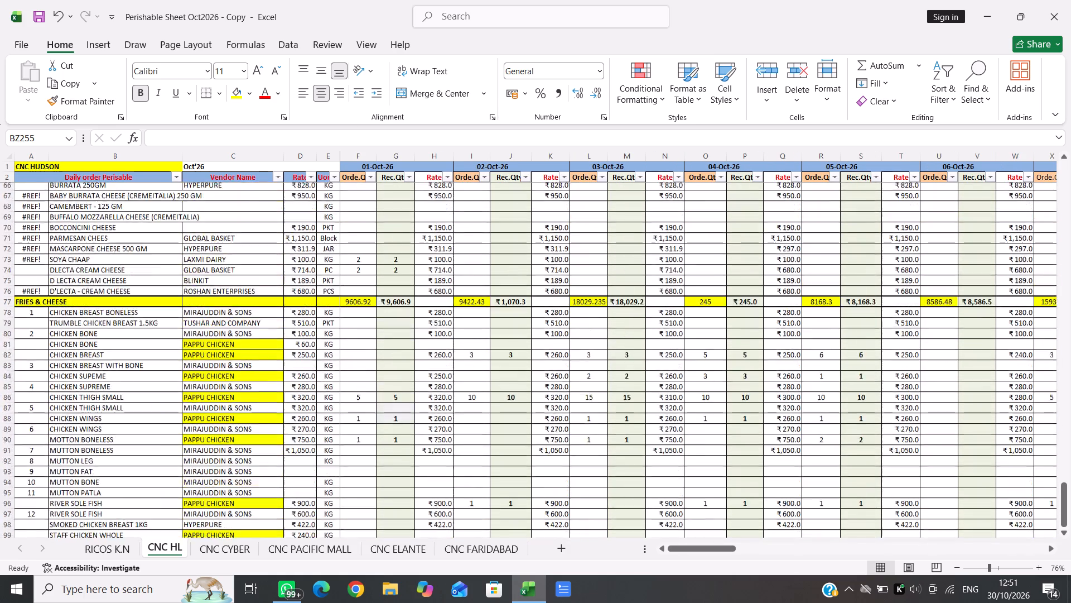
scroll(385, 240, up, 6)
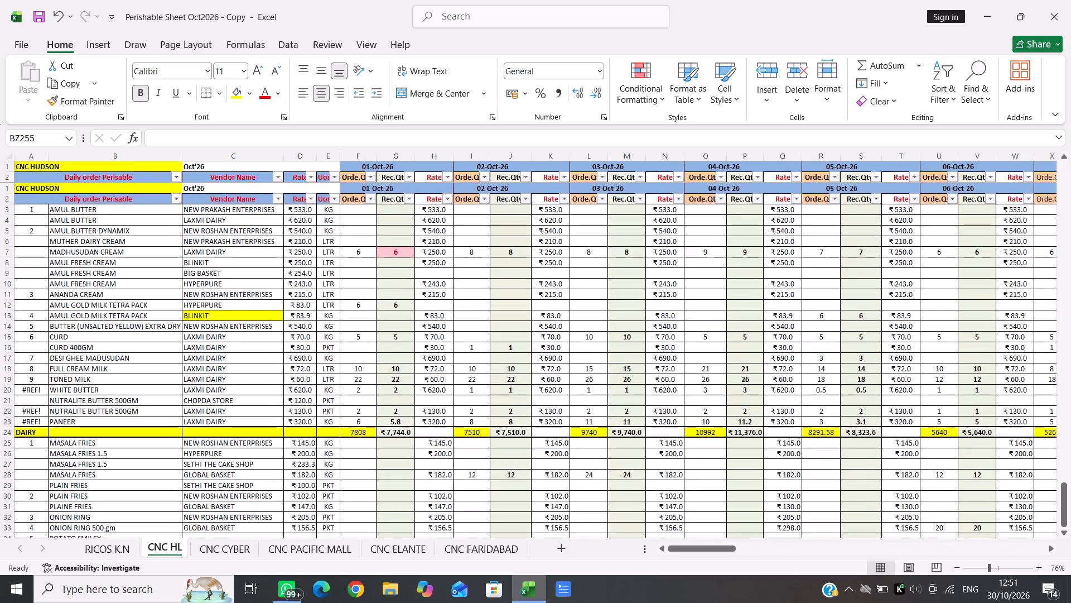
click(356, 155)
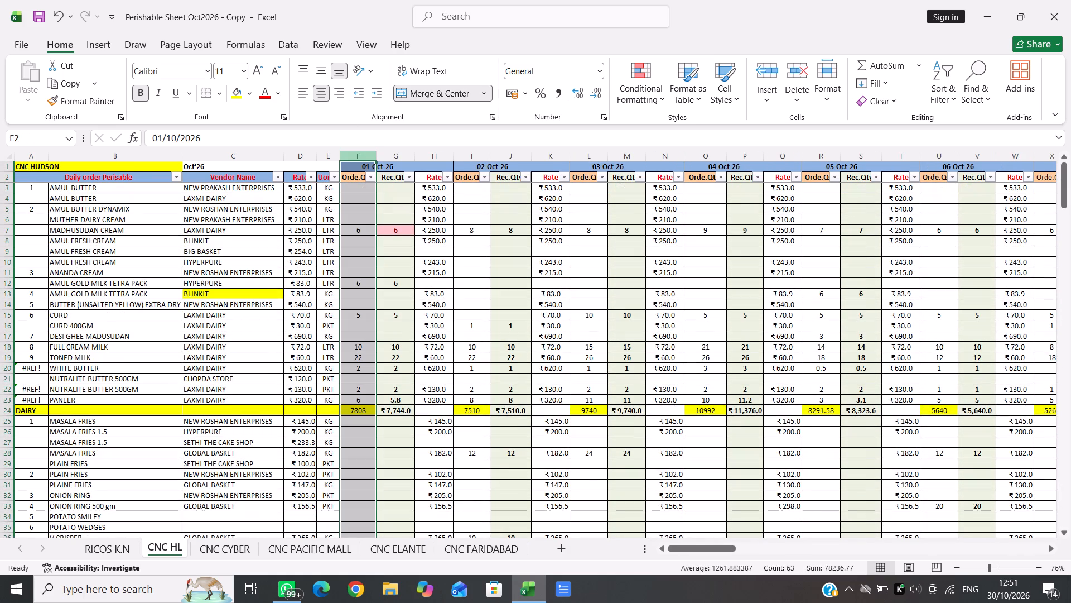
key(shift+Right)
key(shift+Right)
key(shift+Right)
key(shift+Right)
key(shift+Right)
key(shift+Right)
key(shift+Right)
key(shift+Right)
key(shift+Right)
key(shift+Right)
key(shift+Right)
key(shift+Right)
key(shift+Right)
key(shift+Right)
key(shift+Right)
key(shift+Right)
key(shift+Right)
key(shift+Right)
key(shift+Right)
key(shift+Right)
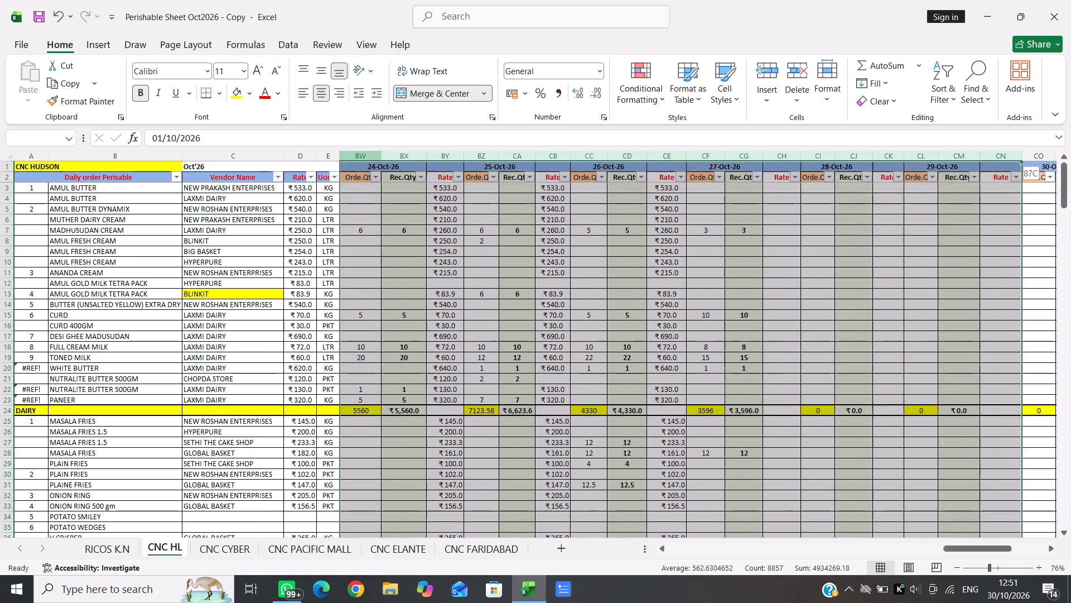
key(shift+Left)
key(shift+Left)
key(shift+Left)
key(shift+Left)
key(shift+Left)
key(shift+Left)
key(shift+Left)
key(shift+Left)
key(shift+Left)
key(shift+Left)
key(shift+Left)
key(shift+Left)
key(shift+Left)
key(shift+Left)
key(shift+Left)
key(shift+Left)
key(shift+Left)
key(shift+Left)
key(shift+Left)
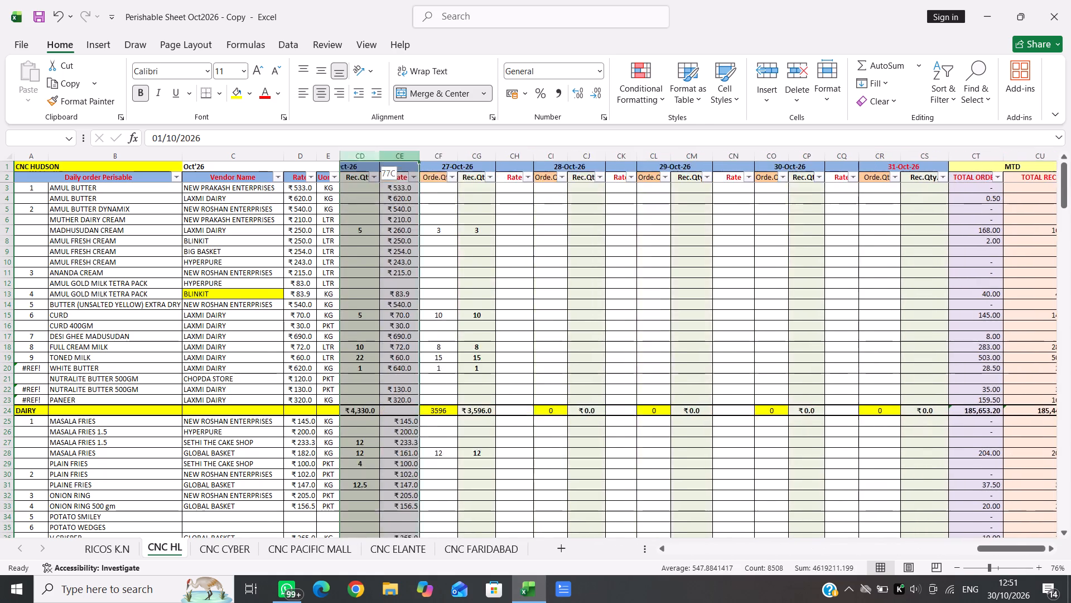
key(shift+Right)
key(shift+Right)
key(shift+Right)
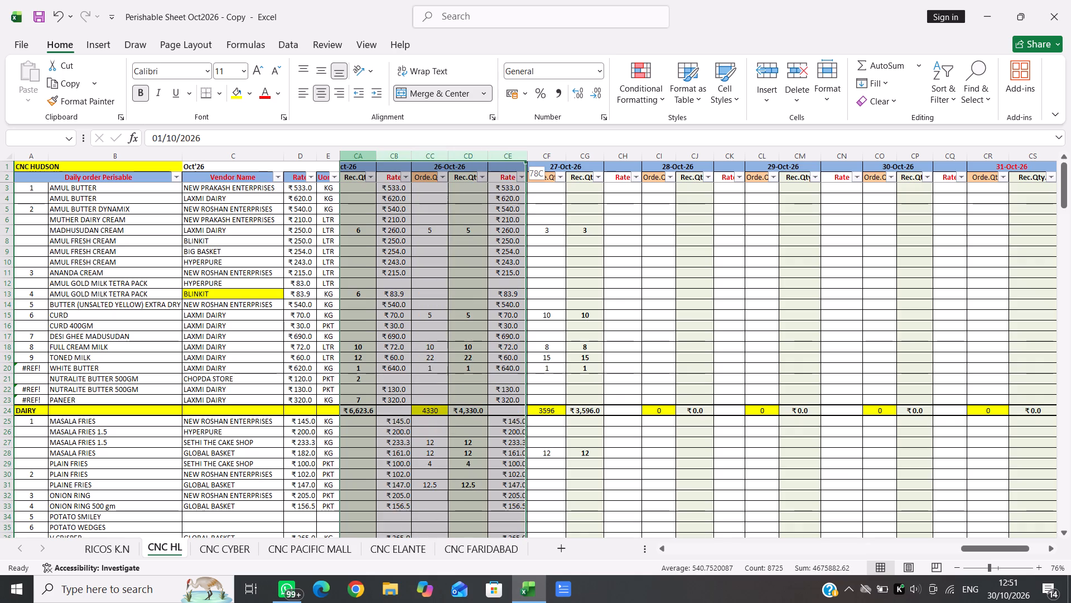
key(shift+Left)
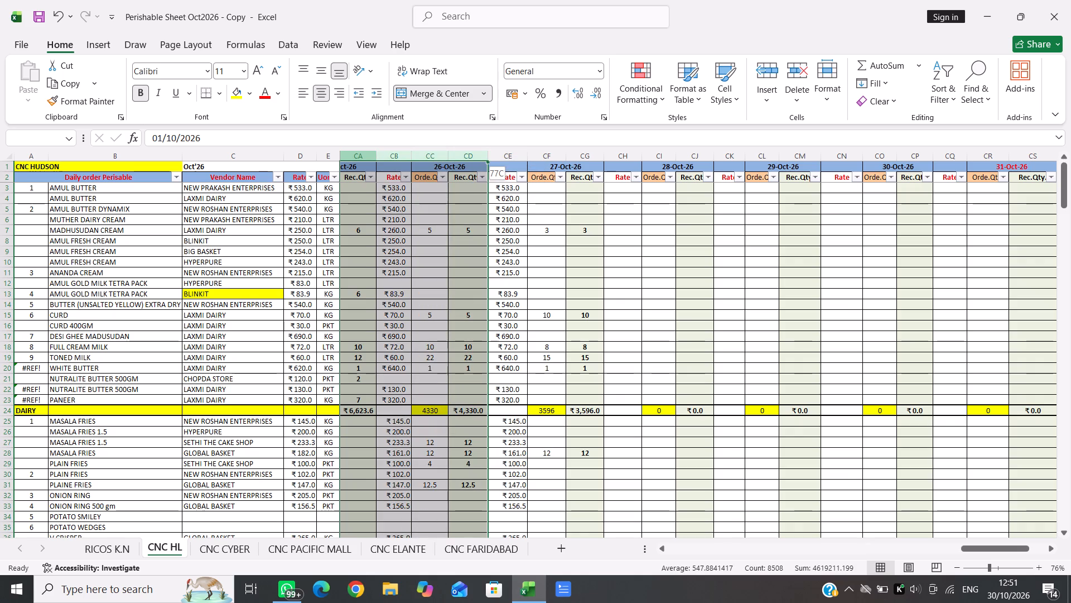
right_click(356, 155)
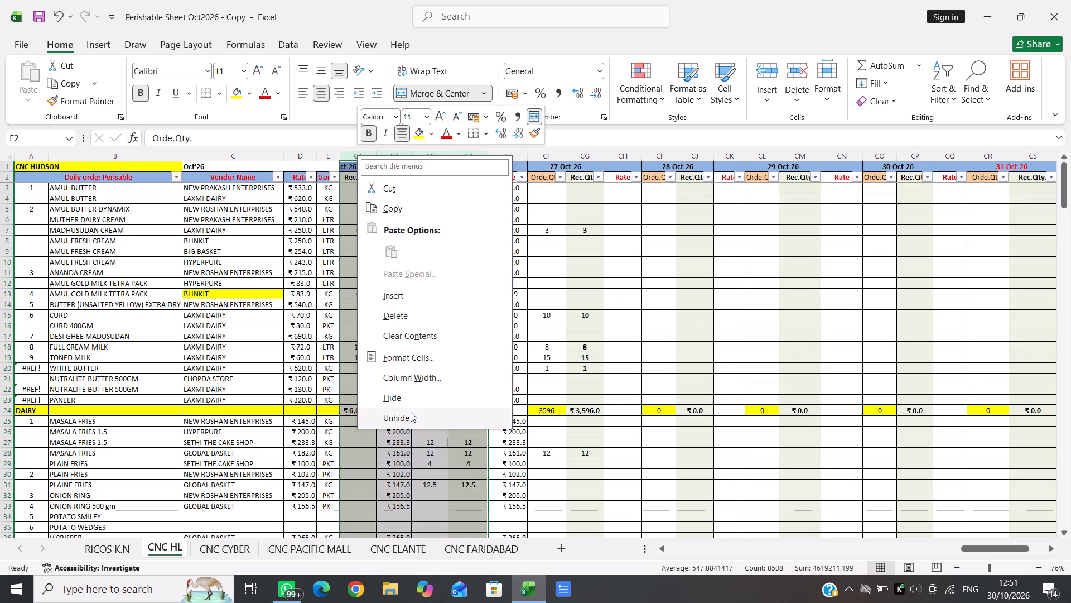
click(411, 395)
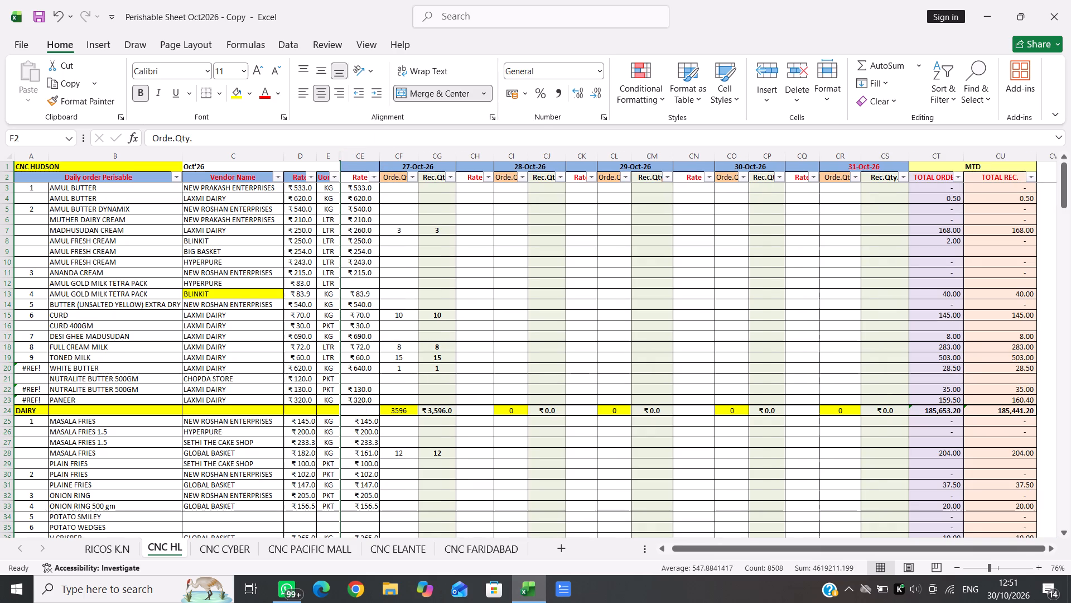
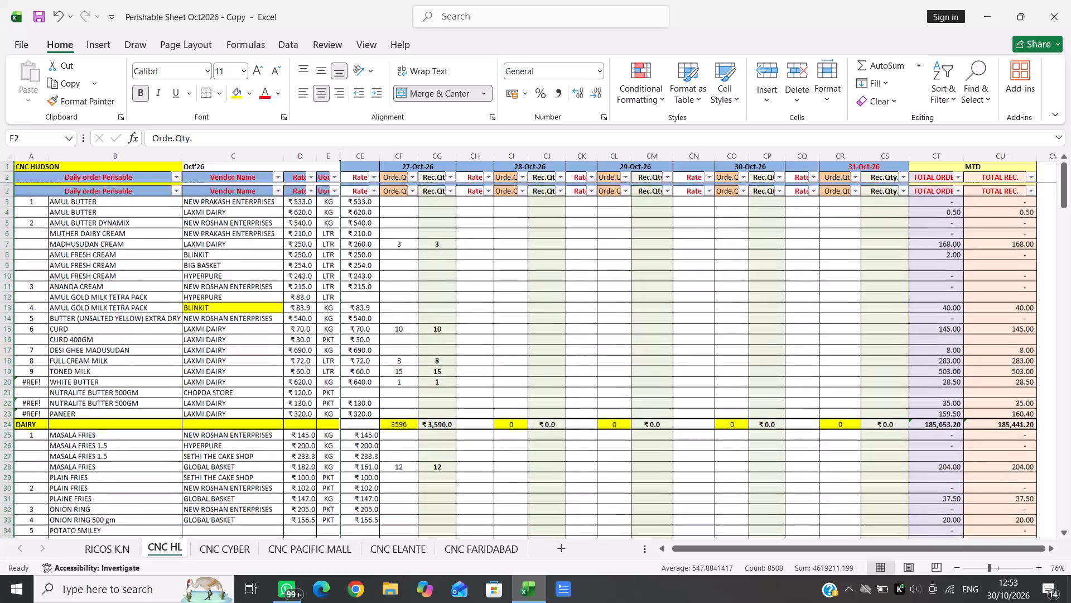
Hide the 27-Oct-26 ordered and received quantity columns, leaving that day's rate column visible.
click(401, 151)
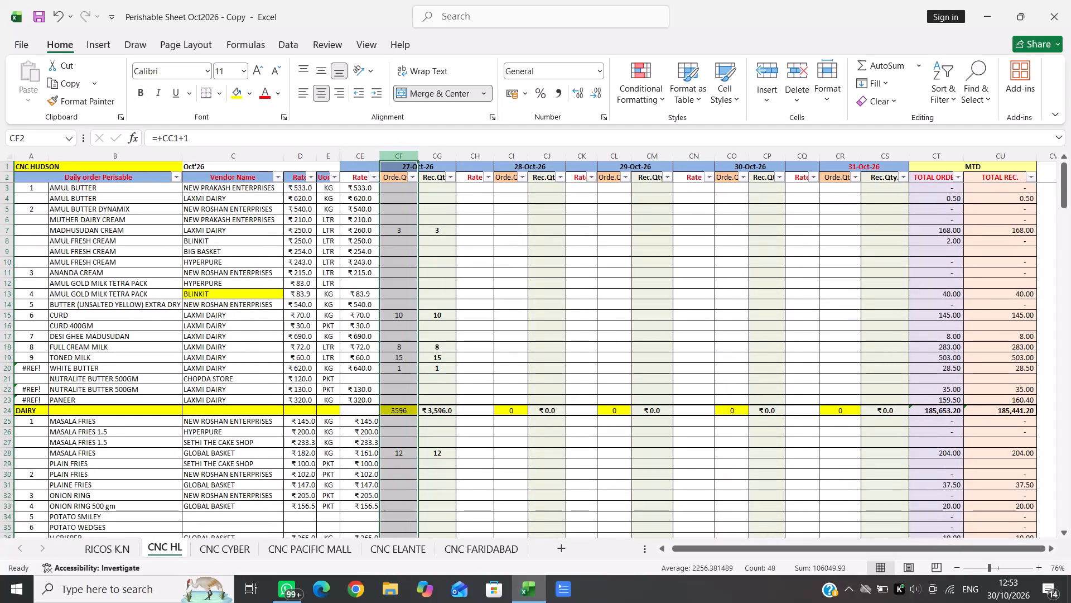
key(shift+Right)
key(shift+Left)
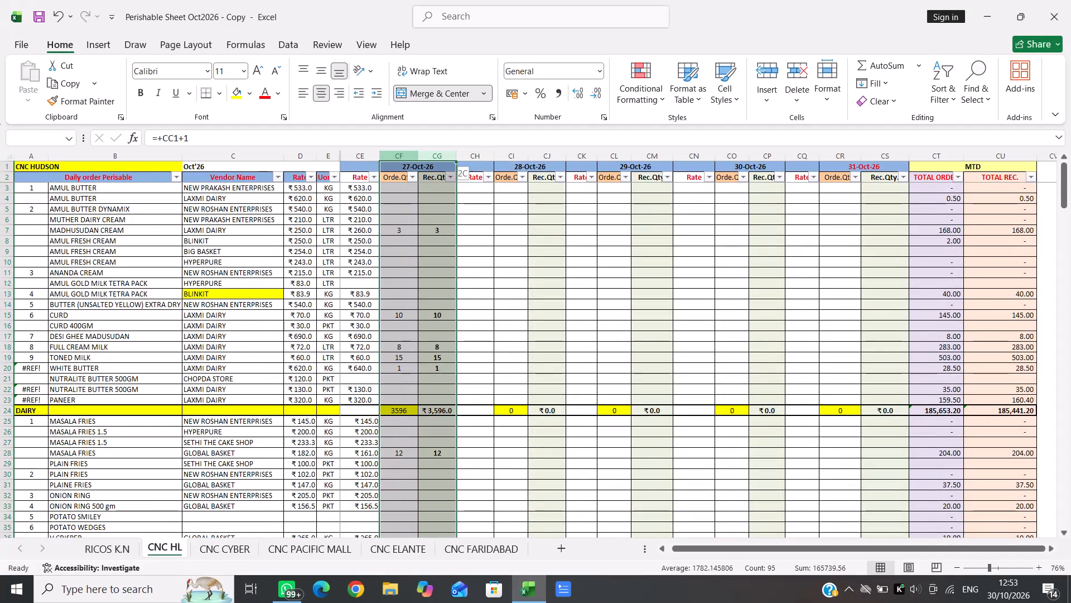
right_click(401, 151)
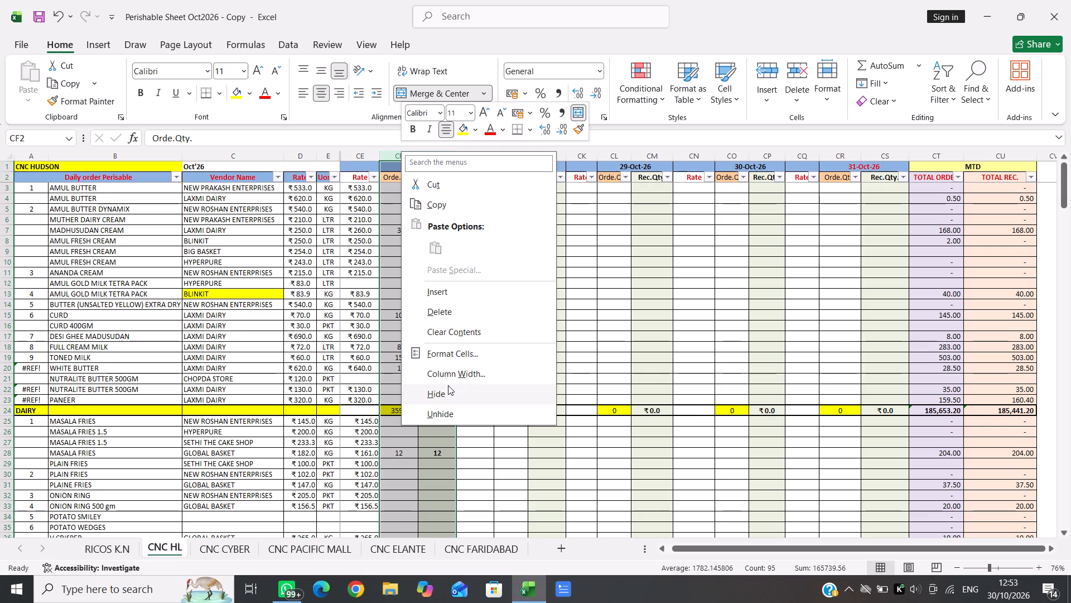
click(448, 387)
Copy the 27-Oct-26 rates of the dairy rows, from the first AMUL BUTTER to PANEER, into the 28-Oct-26 rate column.
scroll(448, 387, down, 3)
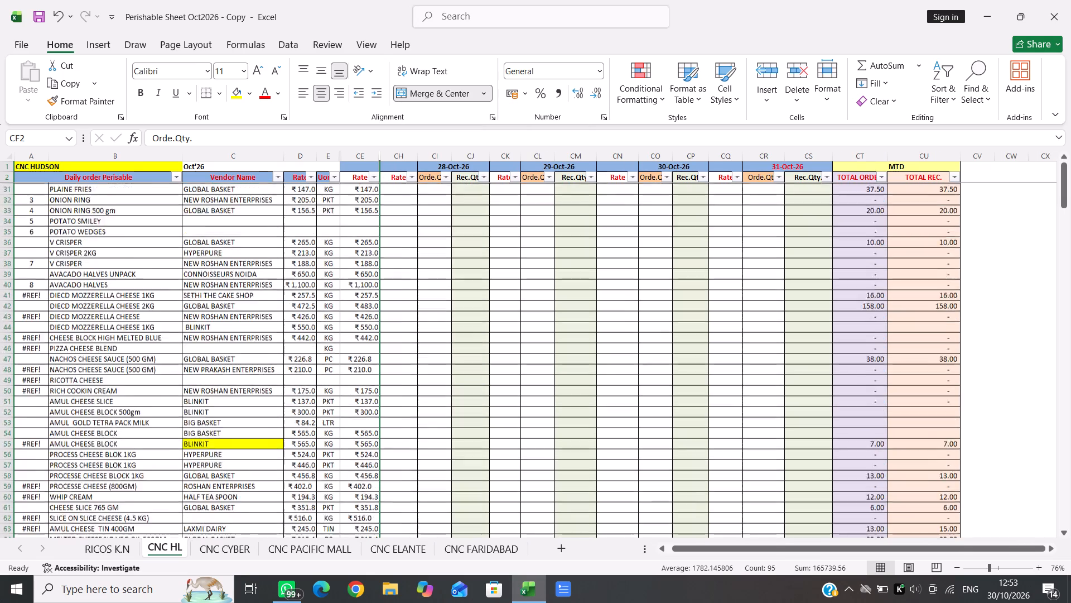
scroll(448, 387, down, 4)
scroll(448, 387, up, 7)
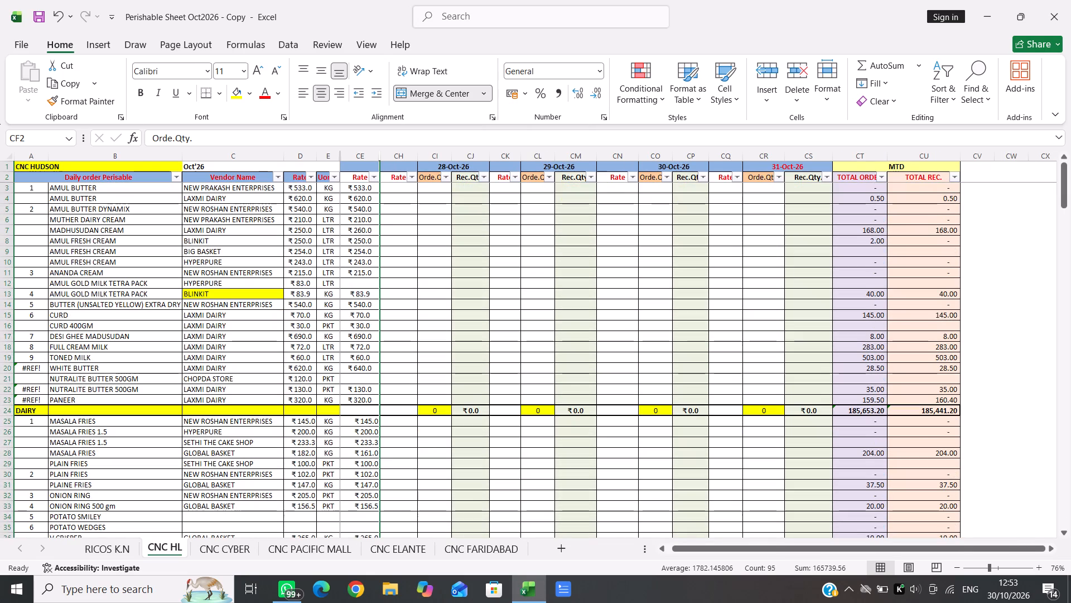
click(372, 187)
key(shift+Down)
key(shift+Down)
key(shift+Down)
key(shift+Down)
key(shift+Down)
key(shift+Down)
key(shift+Down)
key(shift+Down)
key(shift+Down)
key(shift+Down)
key(shift+Down)
key(shift+Down)
key(shift+Down)
key(shift+Down)
key(shift+Down)
key(shift+Down)
key(shift+Down)
key(shift+Down)
key(shift+Down)
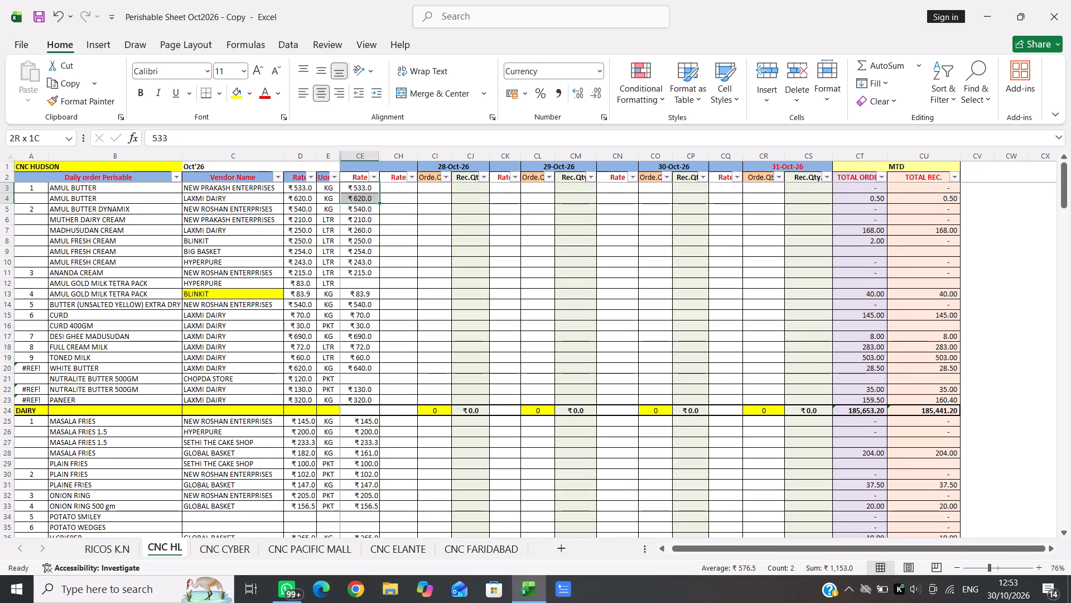
key(shift+Down)
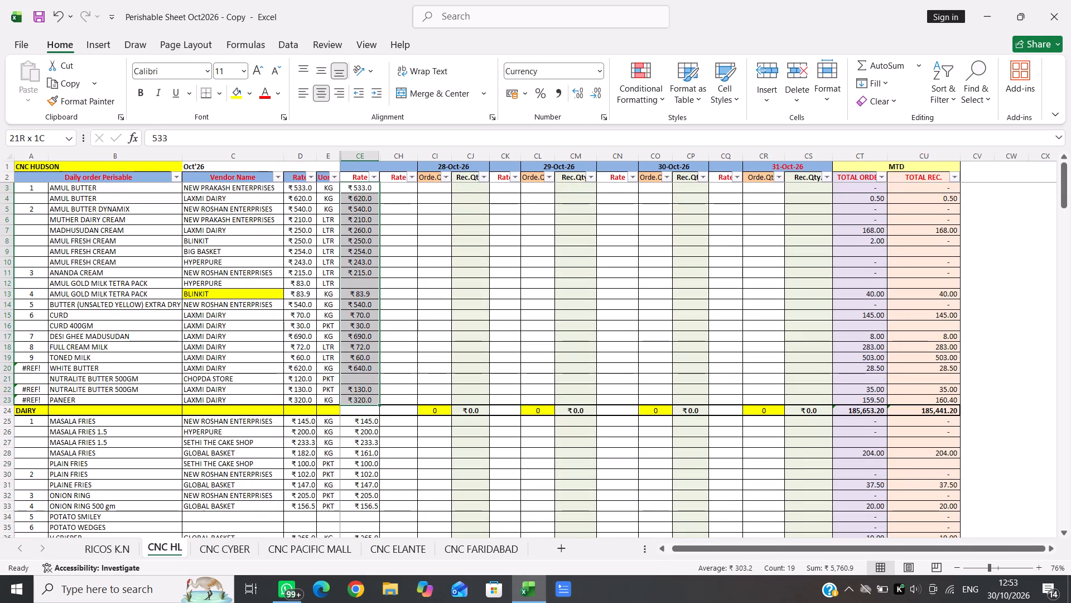
key(ctrl+c)
key(Right)
key(Return)
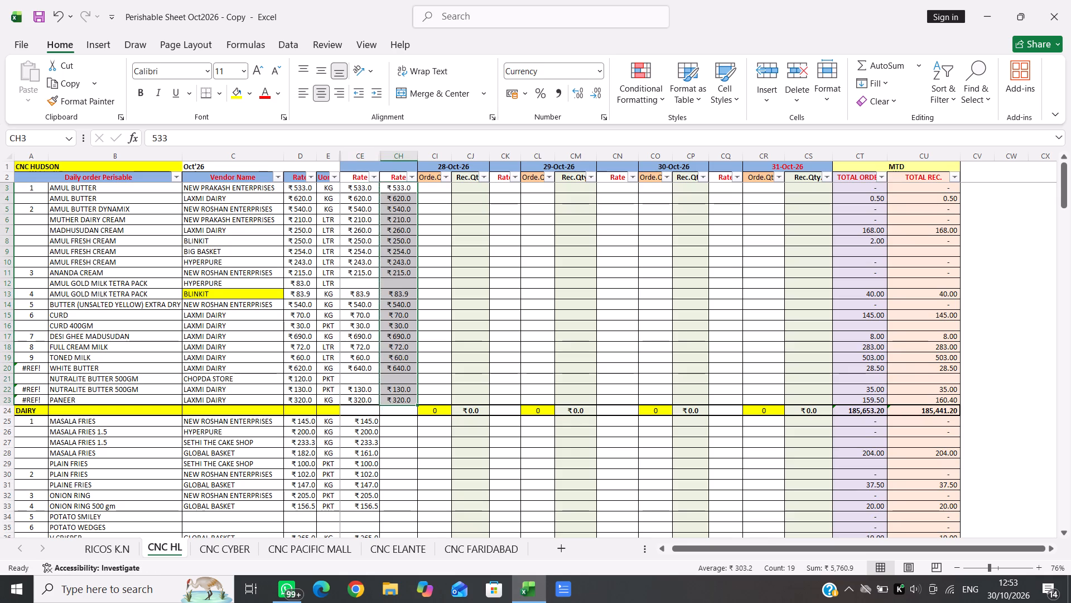
Copy the 27-Oct-26 rates of the fries and cheese rows, MASALA FRIES to D'LECTA - CREAM CHEESE, into the 28-Oct-26 rate column.
scroll(415, 335, down, 1)
click(363, 272)
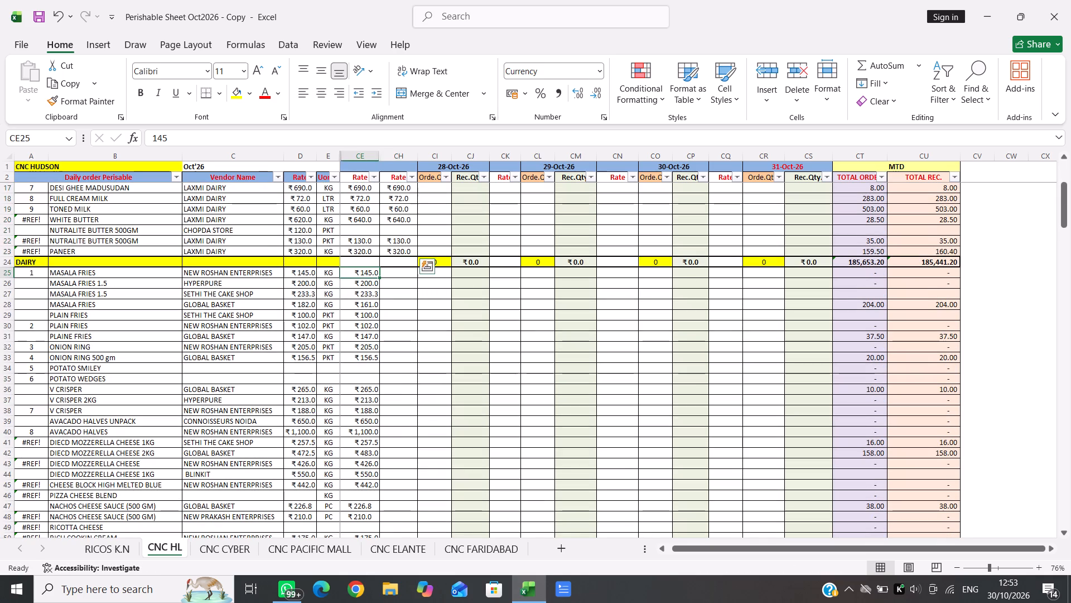
key(shift+Down)
key(shift+Down)
key(shift+Down)
key(shift+Down)
key(shift+Down)
key(shift+Down)
key(shift+Down)
key(shift+Down)
key(shift+Down)
key(shift+Down)
key(shift+Down)
key(shift+Down)
key(shift+Down)
key(shift+Down)
key(shift+Down)
key(shift+Down)
key(shift+Down)
key(shift+Down)
key(shift+Down)
key(shift+Down)
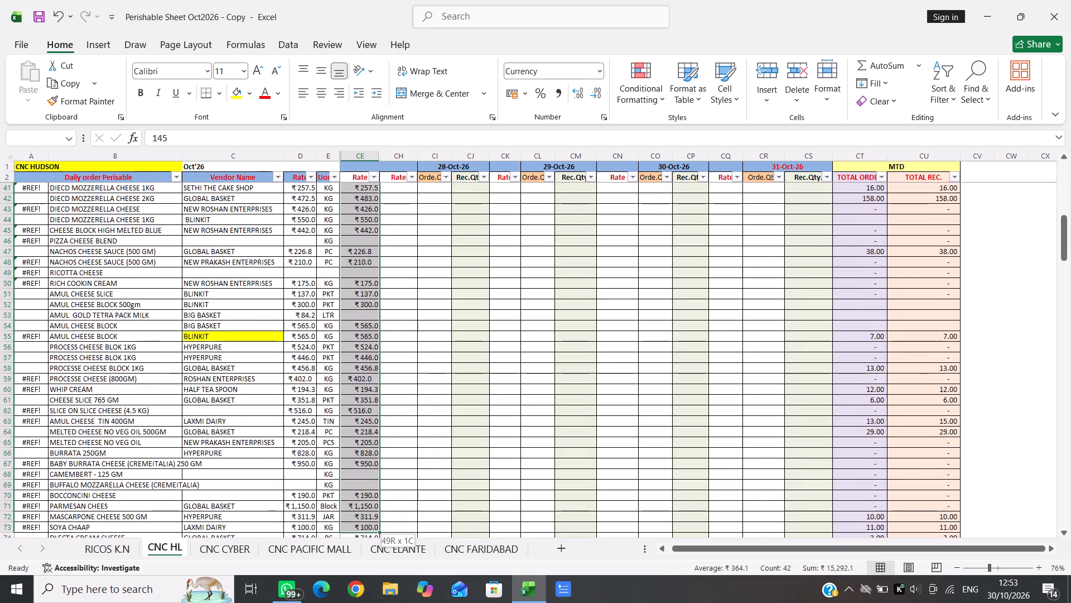
key(shift+Up)
key(shift+Up)
key(shift+Up)
key(shift+Up)
key(shift+Up)
key(shift+Up)
key(shift+Up)
key(shift+Up)
key(shift+Down)
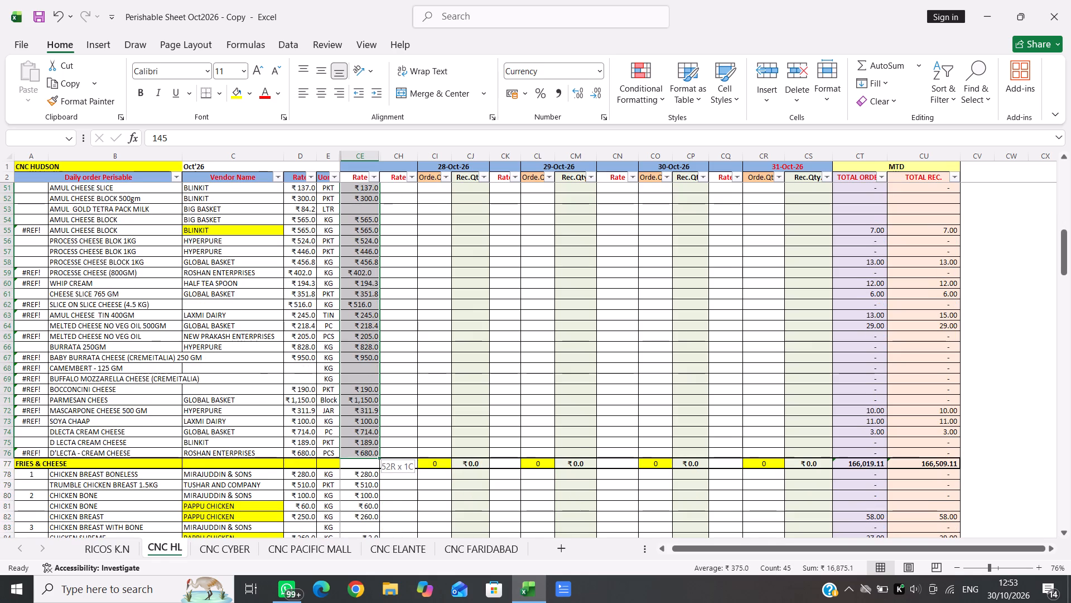
key(ctrl+c)
key(Right)
key(Return)
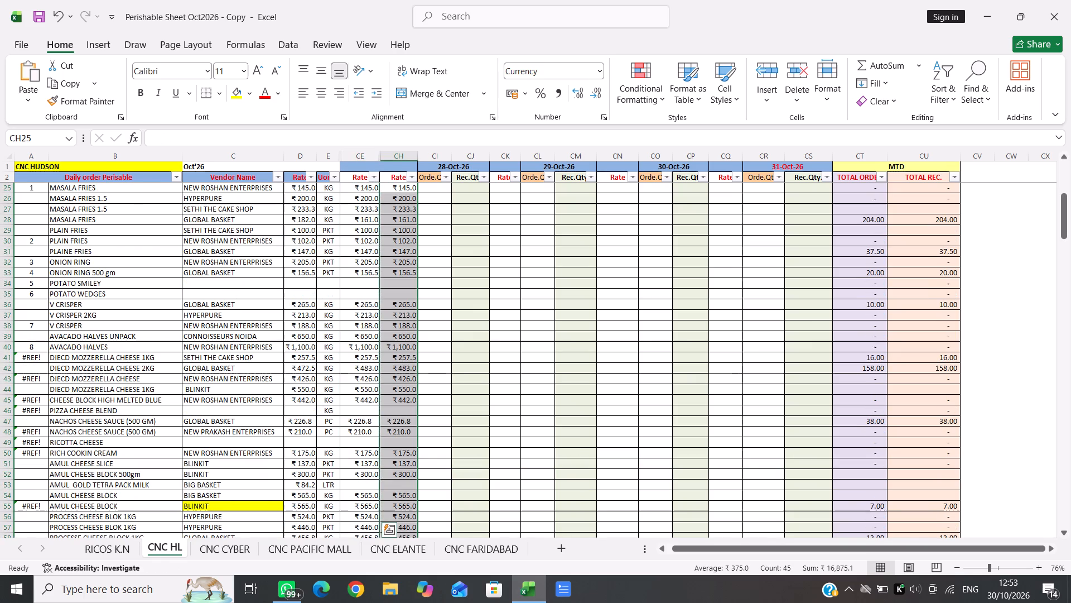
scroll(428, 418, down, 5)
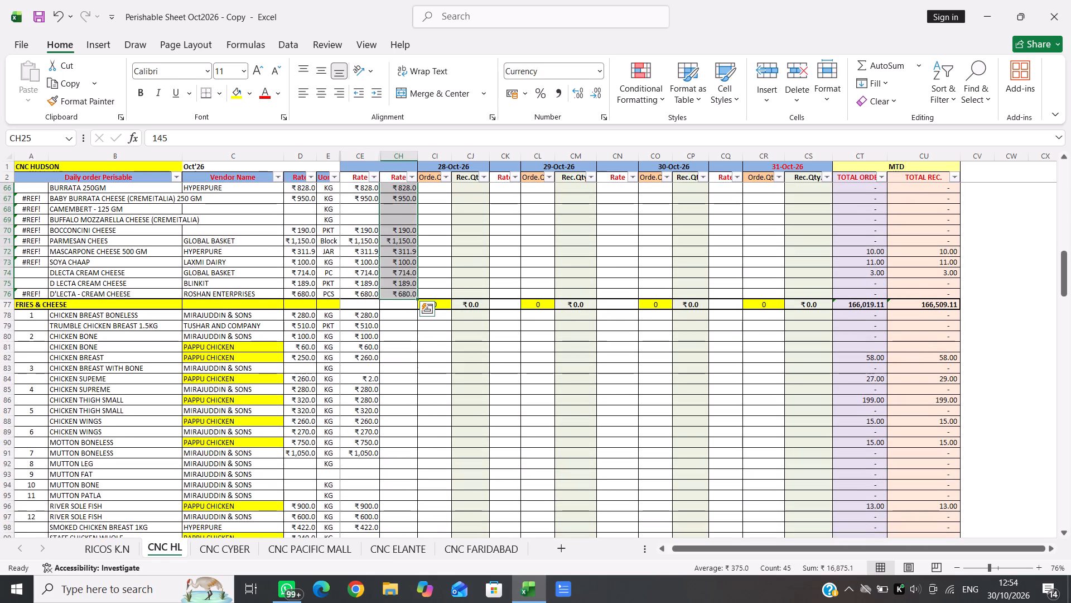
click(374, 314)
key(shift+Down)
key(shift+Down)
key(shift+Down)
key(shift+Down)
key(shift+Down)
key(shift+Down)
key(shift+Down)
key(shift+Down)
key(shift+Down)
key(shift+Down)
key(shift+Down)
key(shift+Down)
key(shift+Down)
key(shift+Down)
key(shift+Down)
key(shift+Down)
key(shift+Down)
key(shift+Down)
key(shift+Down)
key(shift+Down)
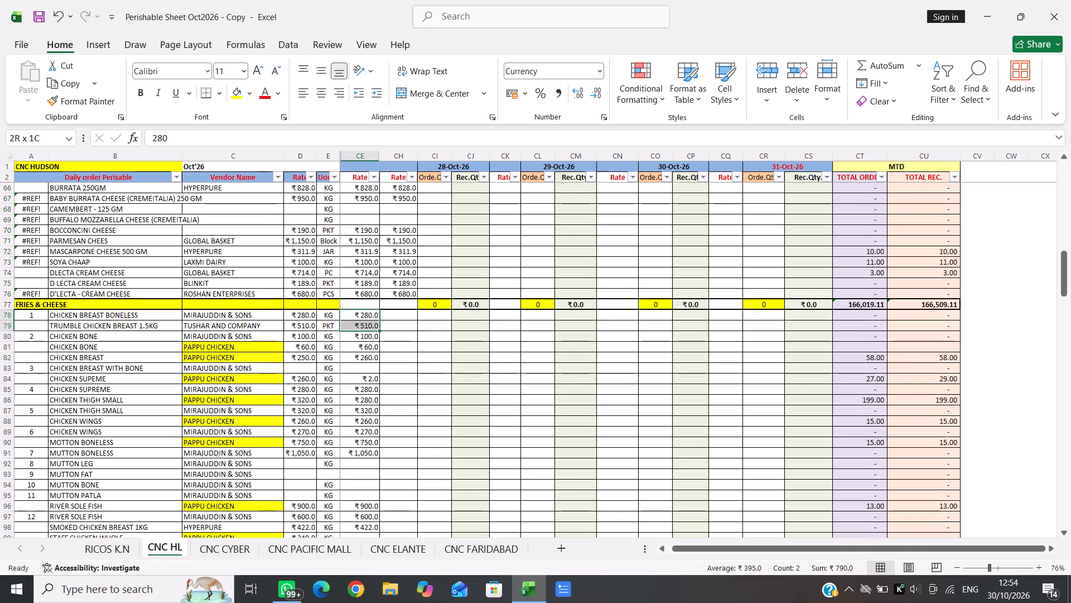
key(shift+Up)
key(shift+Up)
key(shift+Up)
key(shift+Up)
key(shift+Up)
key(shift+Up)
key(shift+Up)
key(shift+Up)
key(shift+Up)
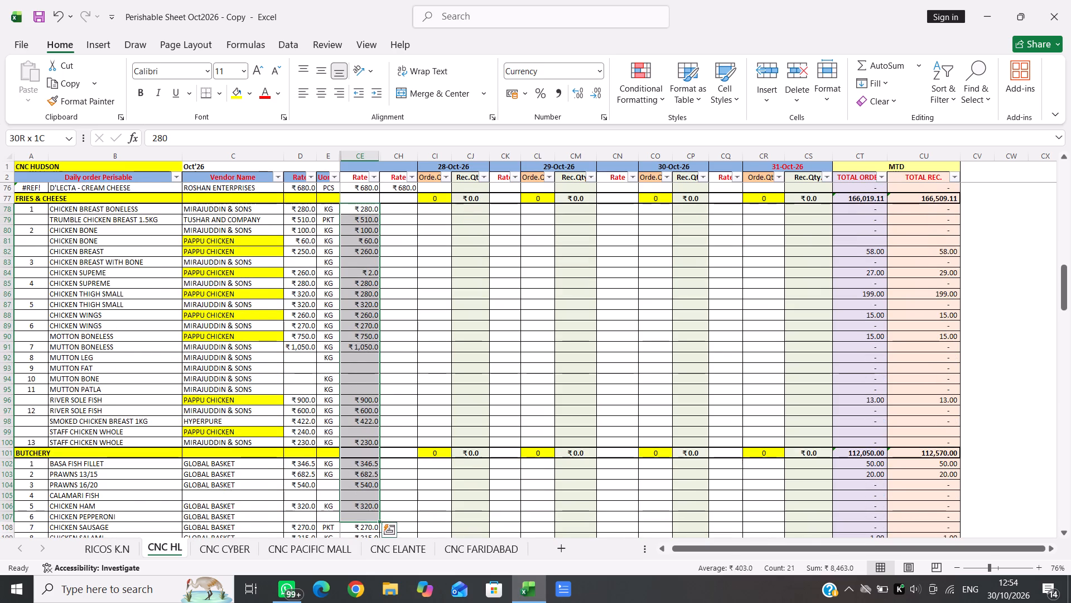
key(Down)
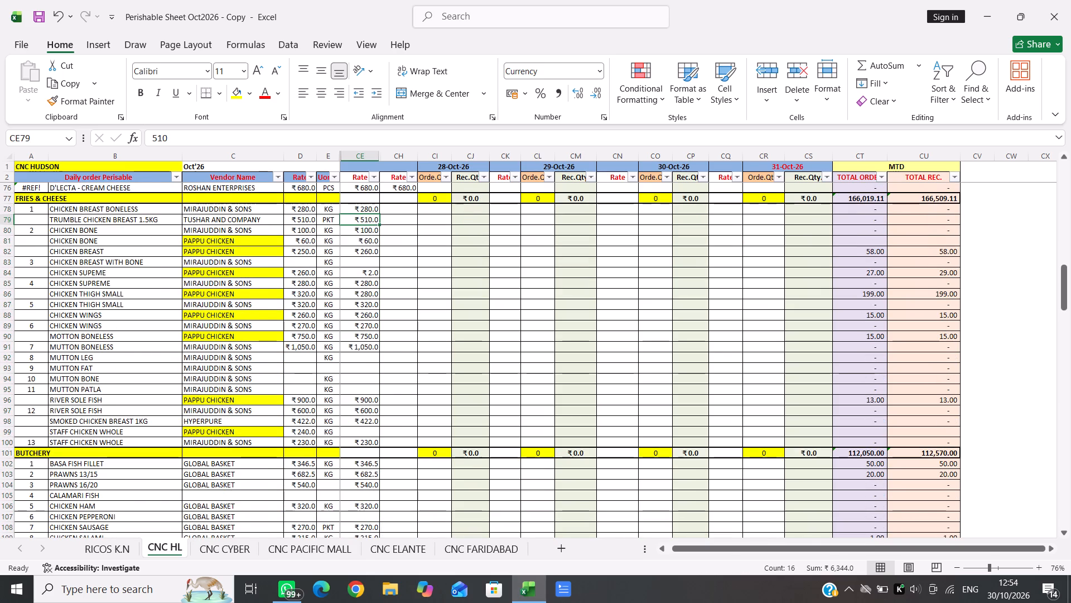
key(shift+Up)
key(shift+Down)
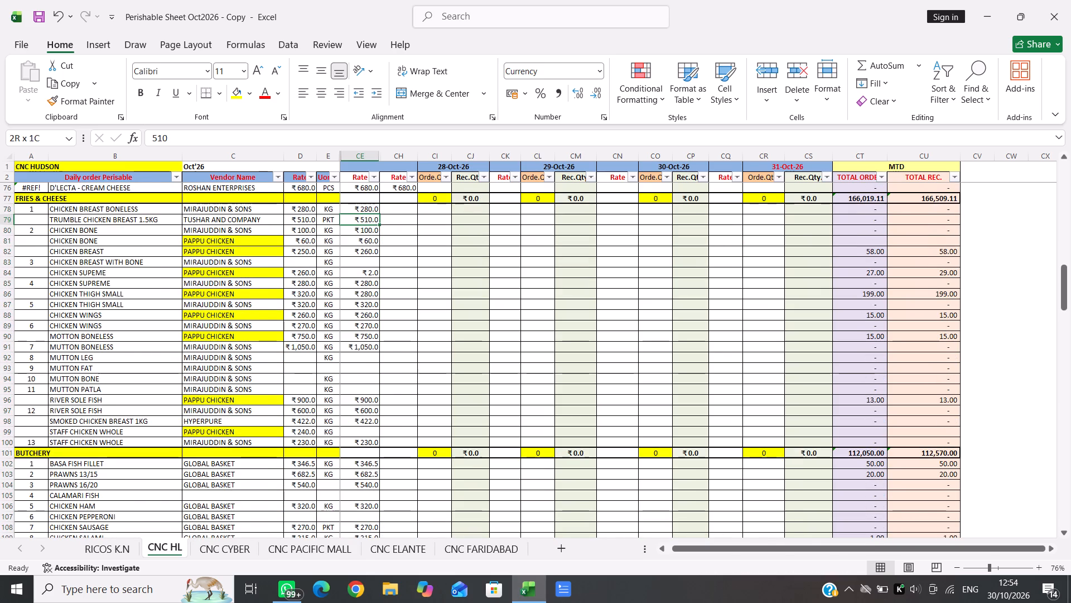
Copy the 27-Oct-26 rates of the butchery rows, CHICKEN BREAST BONELESS to the last STAFF CHICKEN WHOLE, into the 28-Oct-26 rate column.
key(Up)
key(shift+Down)
key(shift+Down)
key(shift+Down)
key(shift+Down)
key(shift+Down)
key(shift+Down)
key(shift+Down)
key(shift+Down)
key(shift+Down)
key(shift+Down)
key(shift+Down)
key(shift+Down)
key(shift+Down)
key(shift+Down)
key(shift+Down)
key(shift+Down)
key(shift+Down)
key(shift+Down)
key(shift+Down)
key(shift+Down)
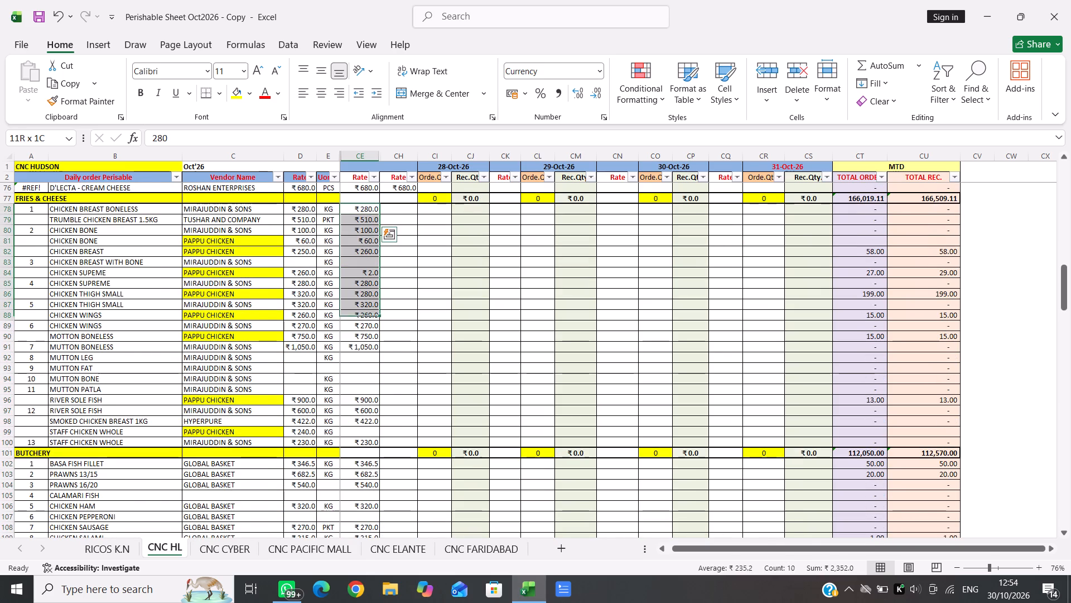
key(shift+Down)
key(shift+Down)
key(ctrl+c)
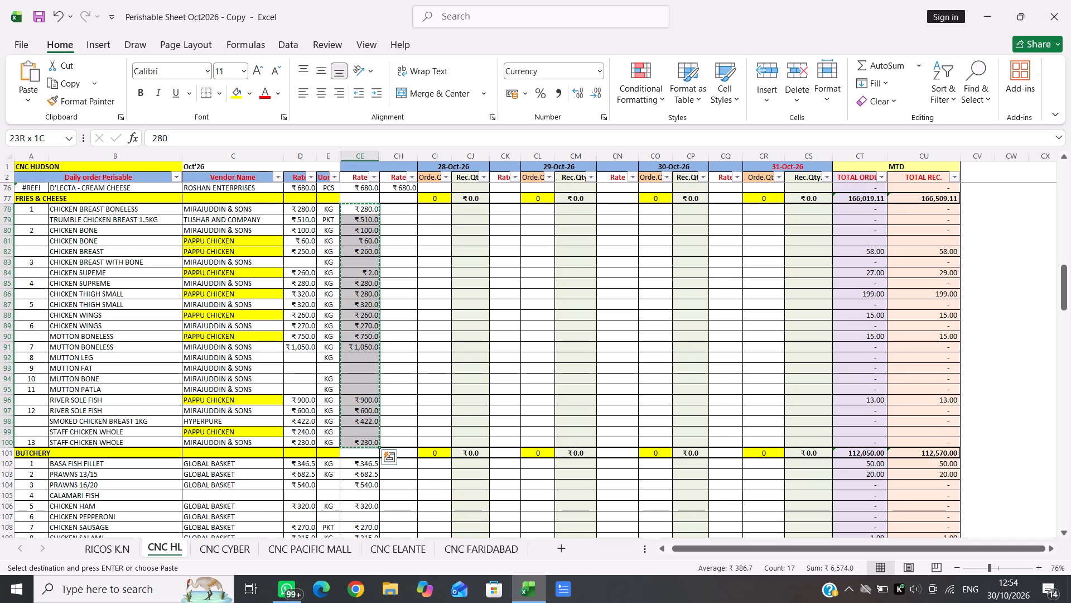
scroll(374, 314, up, 1)
key(Right)
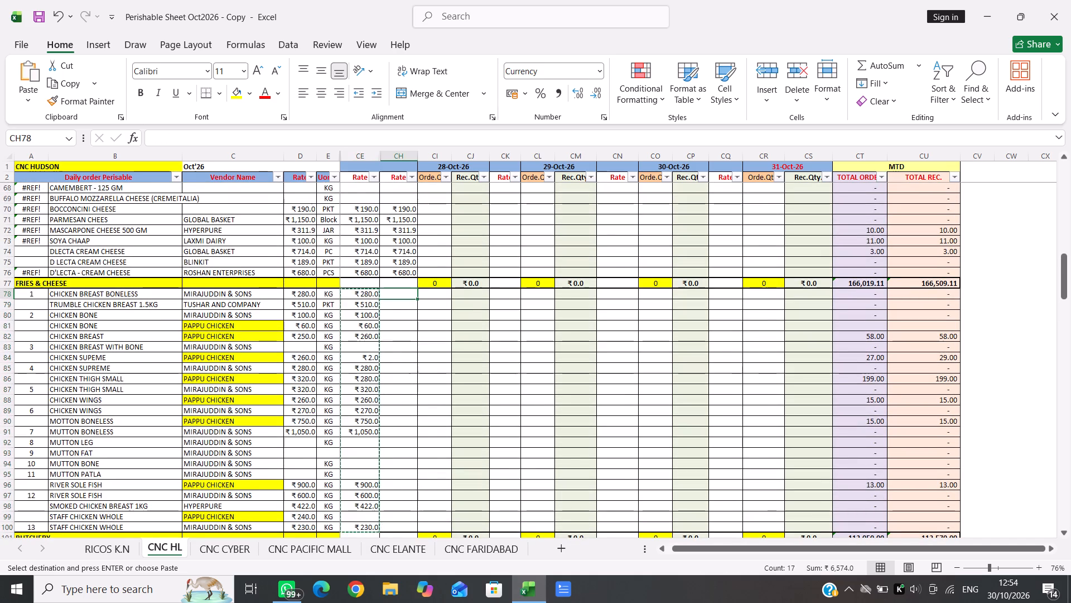
key(Return)
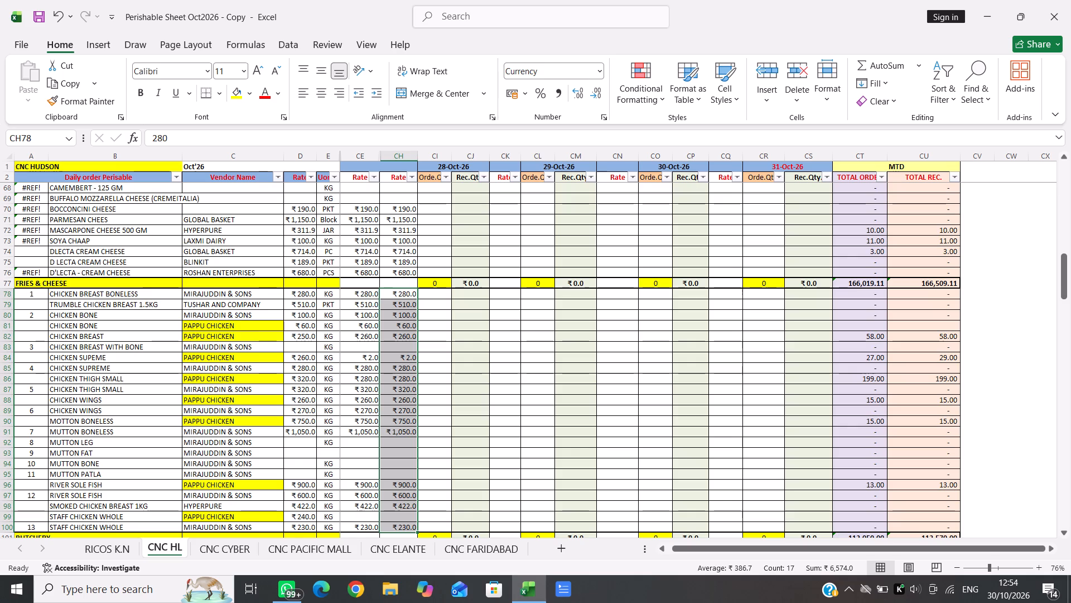
Copy the 27-Oct-26 rates of the sea food and cold cut rows, BASA FISH FILLET to SMOKED SALMON FISH, into the 28-Oct-26 rate column.
scroll(416, 421, down, 2)
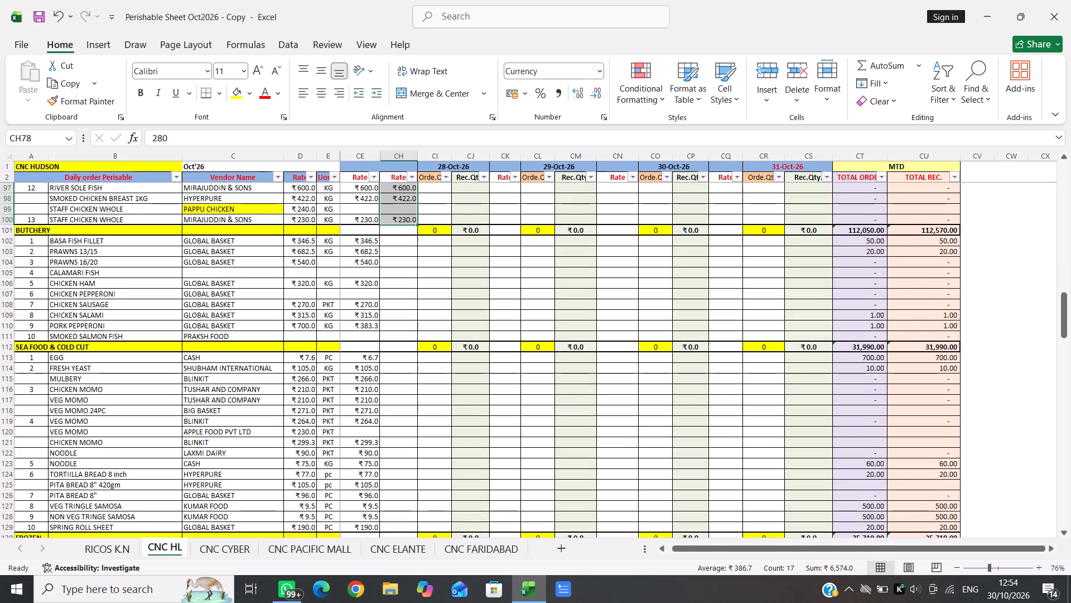
click(370, 240)
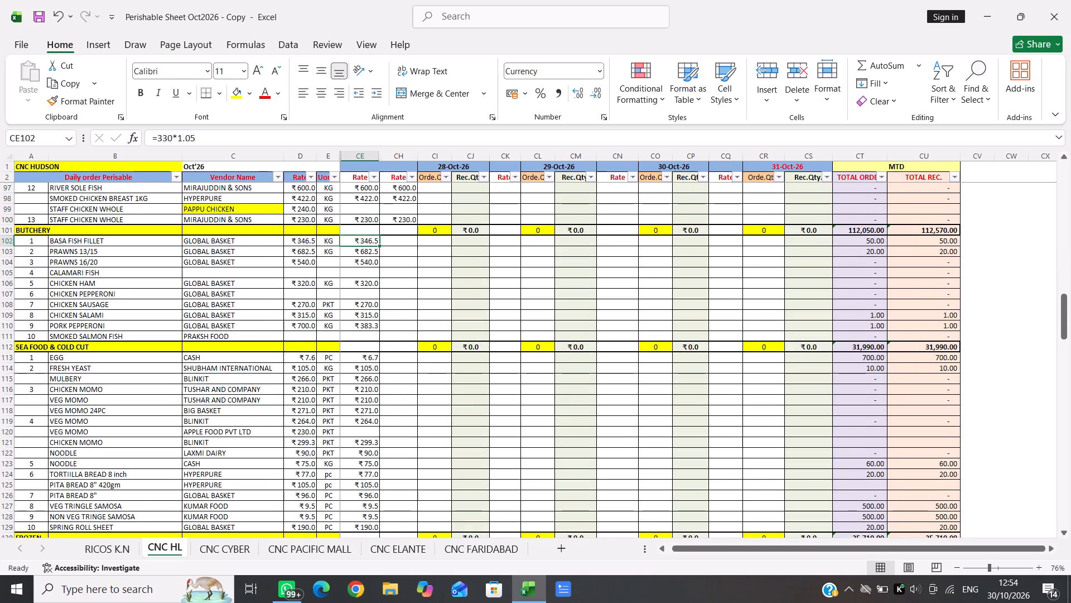
key(shift+Down)
key(shift+Down)
key(shift+Down)
key(shift+Down)
key(shift+Down)
key(shift+Down)
key(shift+Down)
key(shift+Down)
key(shift+Down)
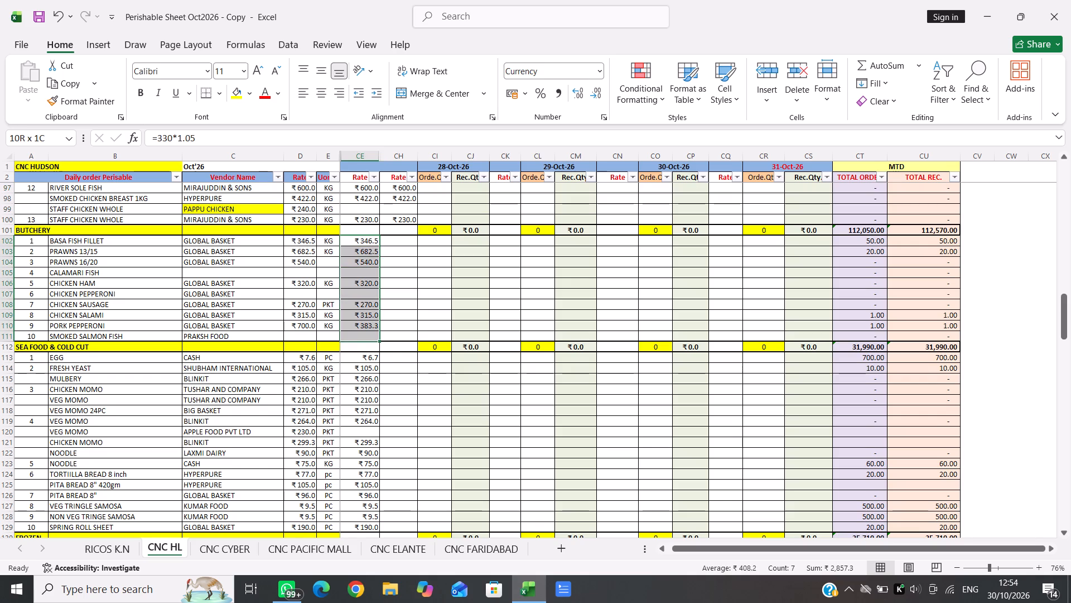
key(ctrl+c)
key(Right)
key(Return)
Copy the 27-Oct-26 rates of the frozen rows, EGG to SPRING ROLL SHEET, into the 28-Oct-26 rate column.
scroll(446, 389, down, 1)
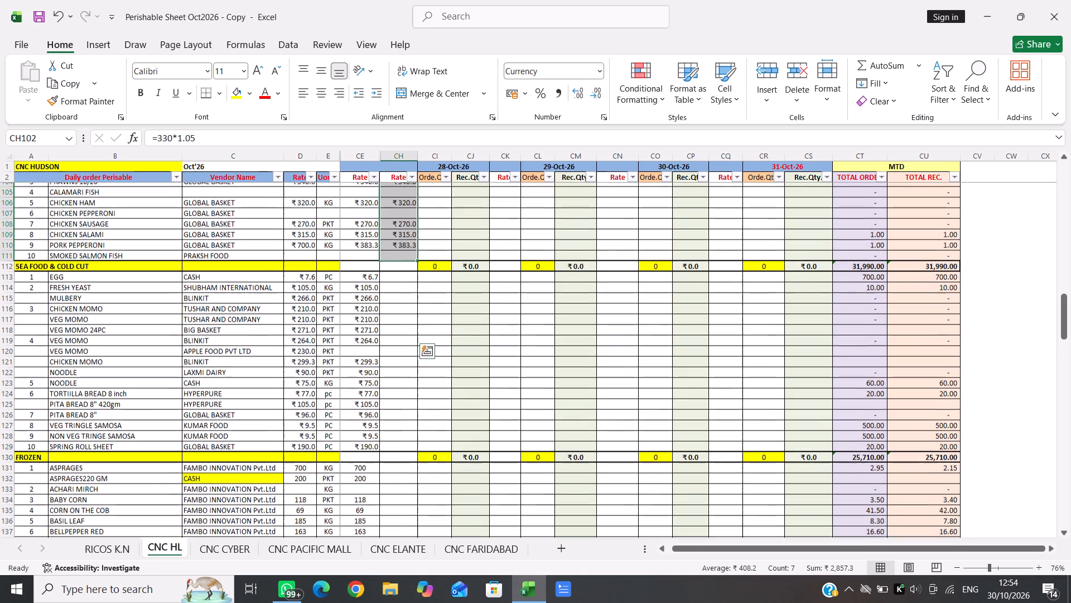
click(360, 271)
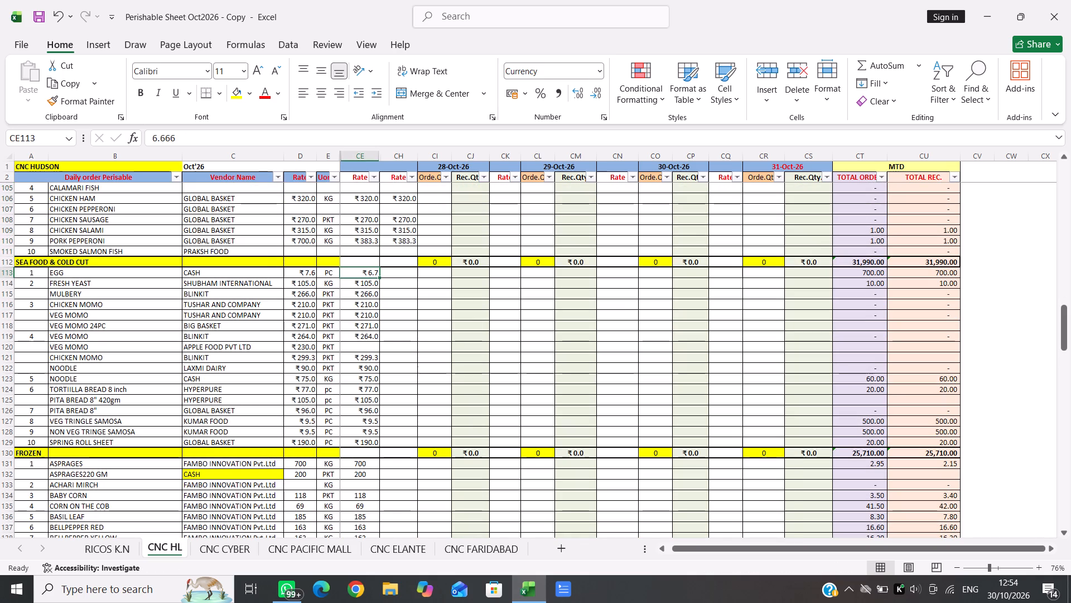
key(shift+Down)
key(shift+Down)
key(shift+Down)
key(shift+Down)
key(shift+Down)
key(shift+Down)
key(shift+Down)
key(shift+Down)
key(shift+Down)
key(shift+Down)
key(shift+Down)
key(shift+Down)
key(shift+Down)
key(shift+Down)
key(shift+Down)
key(shift+Down)
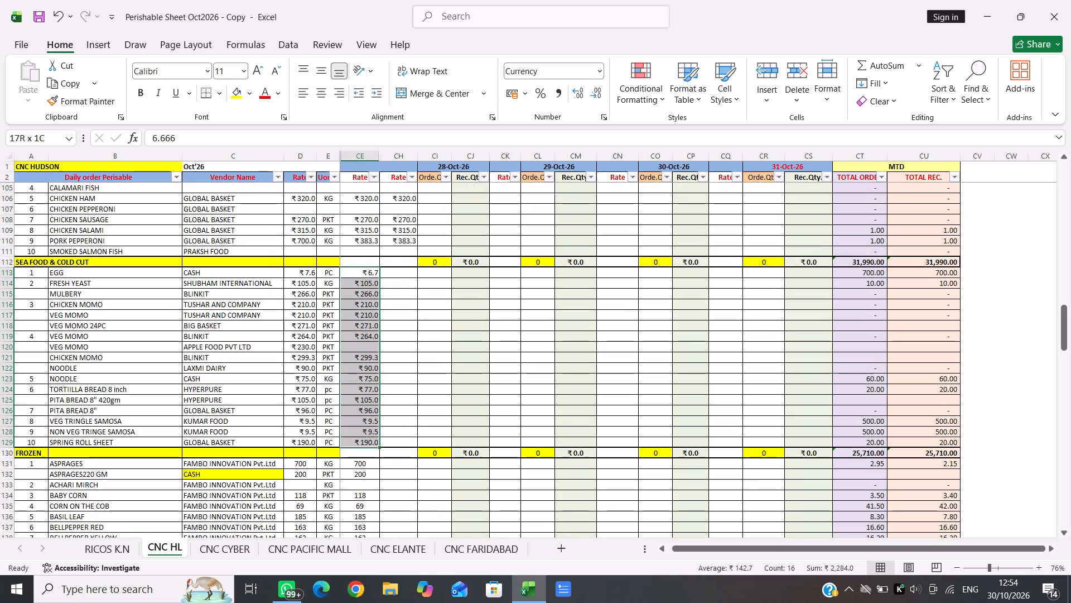
key(ctrl+c)
key(Right)
key(Return)
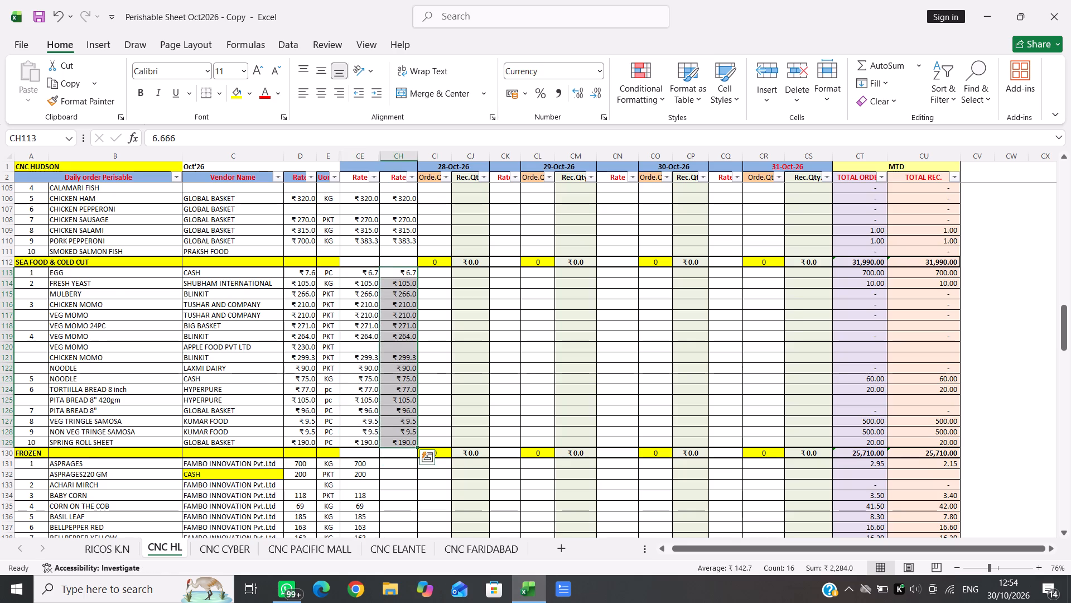
Copy the 27-Oct-26 rates of the vegetable and fruit rows, ASPRAGES to KIWI IMP, into the 28-Oct-26 rate column.
scroll(386, 328, down, 1)
click(369, 315)
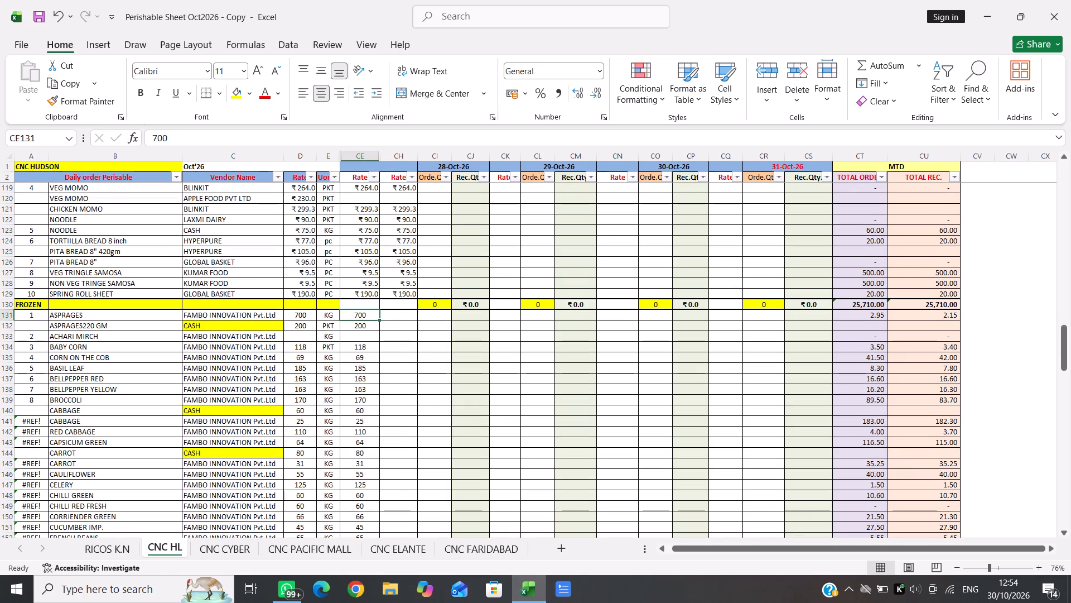
key(shift+Down)
key(shift+Down)
key(shift+Down)
key(shift+Down)
key(shift+Down)
key(shift+Down)
key(shift+Down)
key(shift+Down)
key(shift+Down)
key(shift+Down)
key(shift+Down)
key(shift+Down)
key(shift+Down)
key(shift+Down)
key(shift+Down)
key(shift+Down)
key(shift+Down)
key(shift+Down)
key(shift+Down)
key(shift+Down)
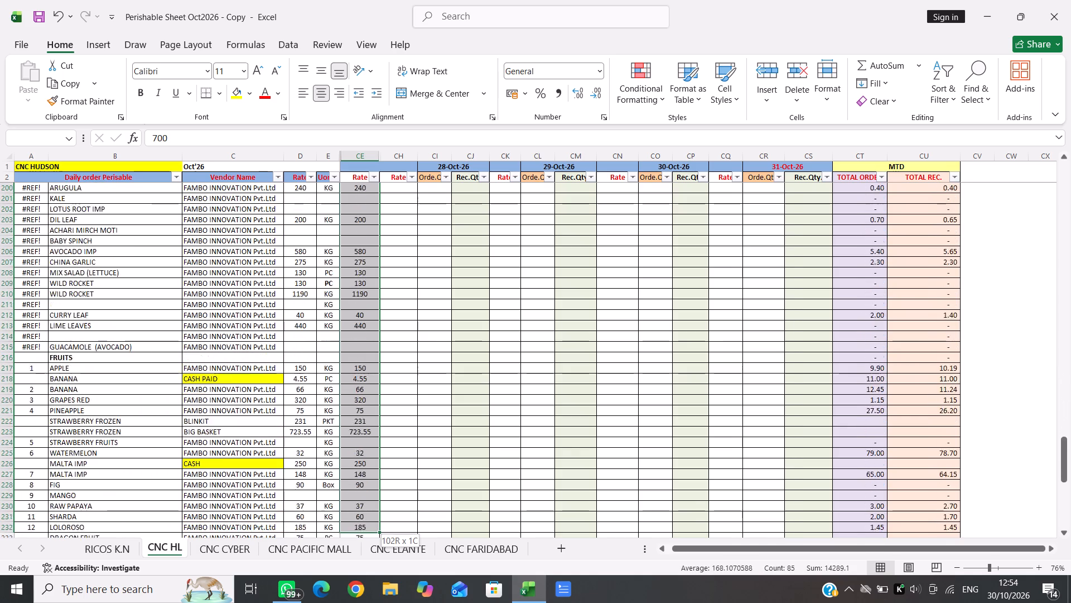
key(shift+Up)
key(shift+Up)
key(shift+Up)
key(shift+Up)
key(shift+Up)
key(shift+Up)
key(shift+Up)
key(shift+Down)
key(shift+Up)
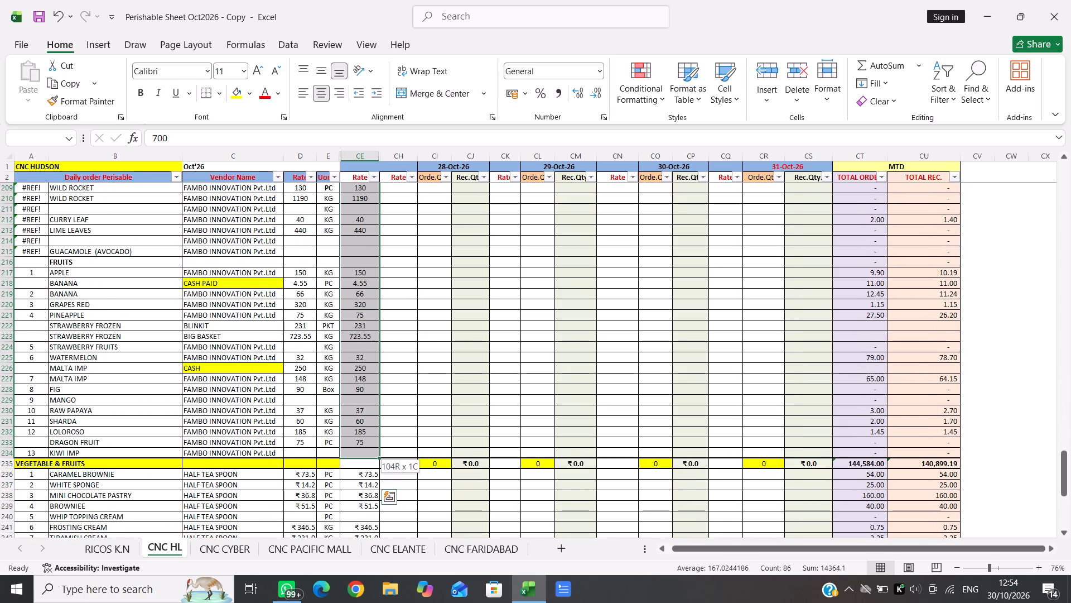
key(ctrl+c)
key(Right)
key(Return)
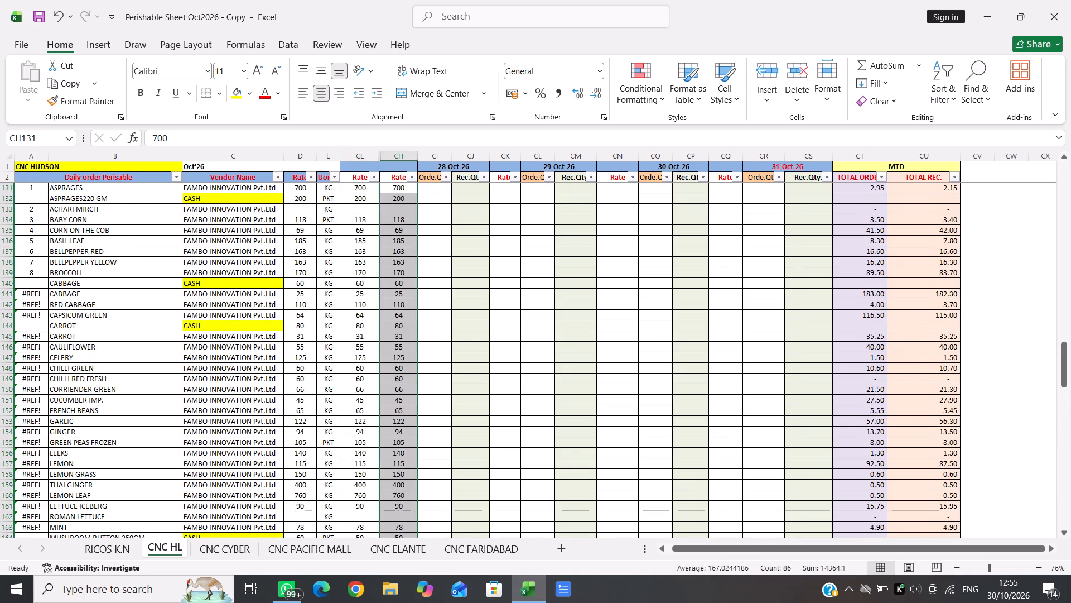
Copy the 27-Oct-26 rates of the bakery rows, CARAMEL BROWNIE to MANGO(4000ML), into the 28-Oct-26 rate column.
scroll(375, 328, down, 8)
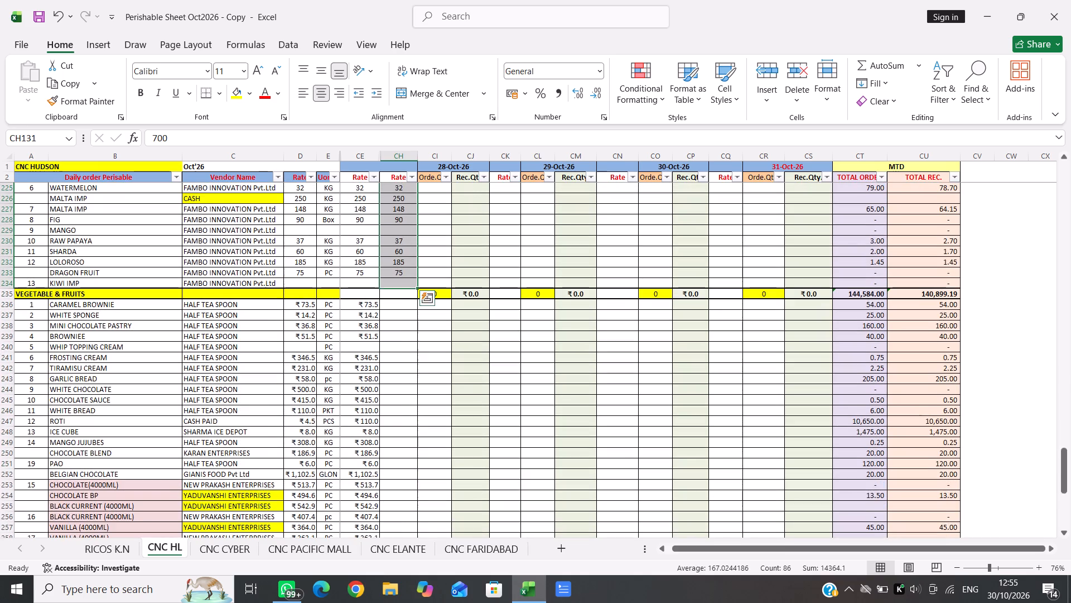
click(364, 307)
key(shift+Down)
key(shift+Down)
key(shift+Down)
key(shift+Down)
key(shift+Down)
key(shift+Down)
key(shift+Down)
key(shift+Down)
key(shift+Down)
key(shift+Down)
key(shift+Down)
key(shift+Down)
key(shift+Down)
key(shift+Down)
key(shift+Down)
key(shift+Down)
key(shift+Down)
key(shift+Down)
key(shift+Down)
key(shift+Down)
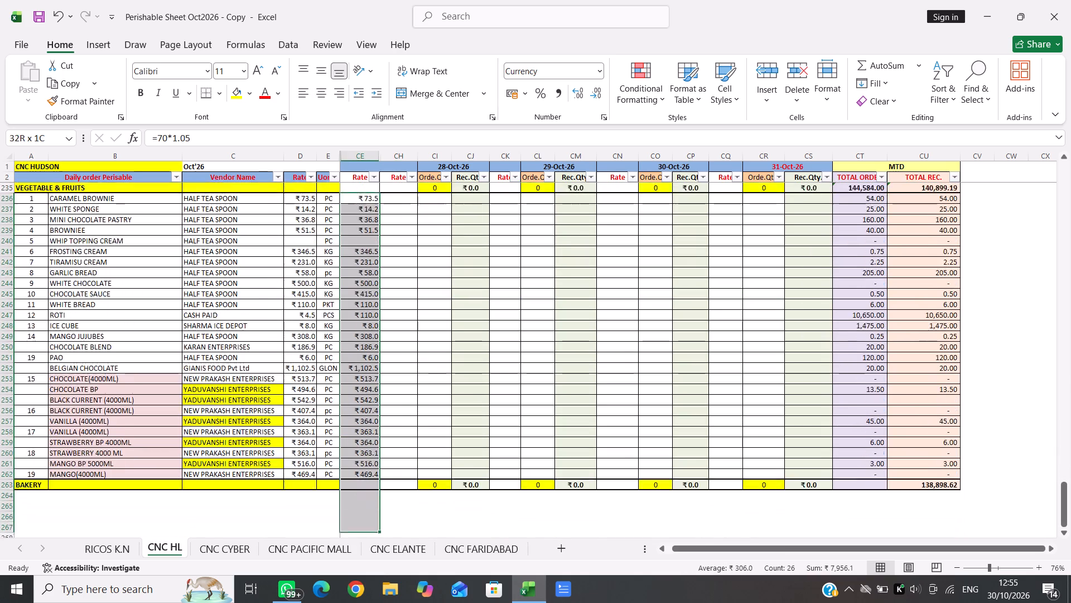
key(shift+Up)
key(shift+Up)
key(shift+Up)
key(shift+Up)
key(shift+Up)
key(shift+Up)
key(shift+Up)
key(shift+Up)
key(shift+Up)
key(shift+Up)
key(shift+Up)
key(shift+Up)
key(shift+Up)
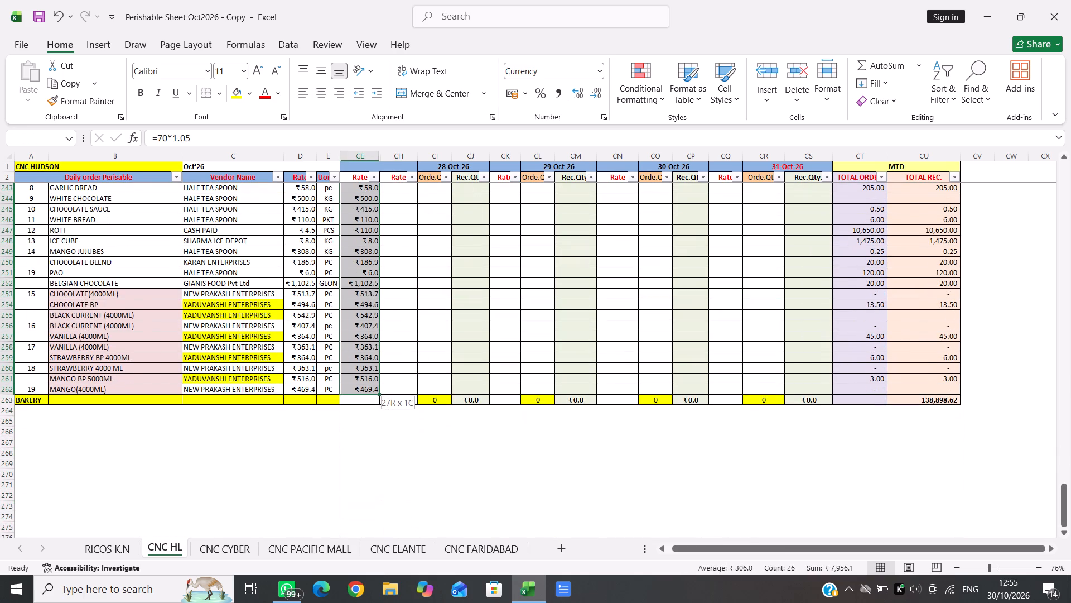
key(ctrl+c)
key(Right)
key(Return)
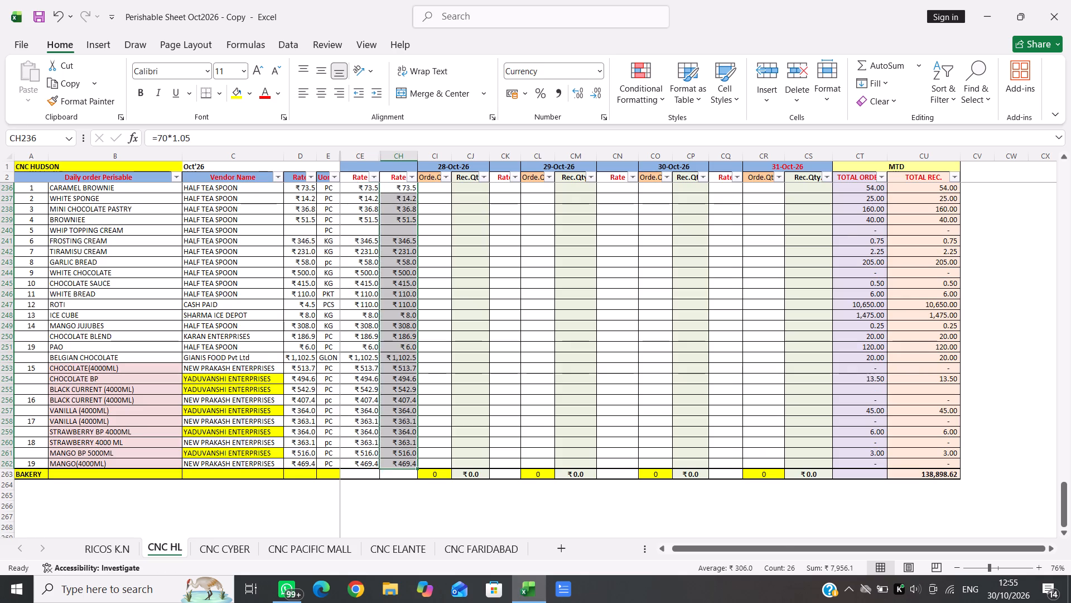
Hide the 27-Oct-26 rate column, CE.
scroll(364, 307, up, 13)
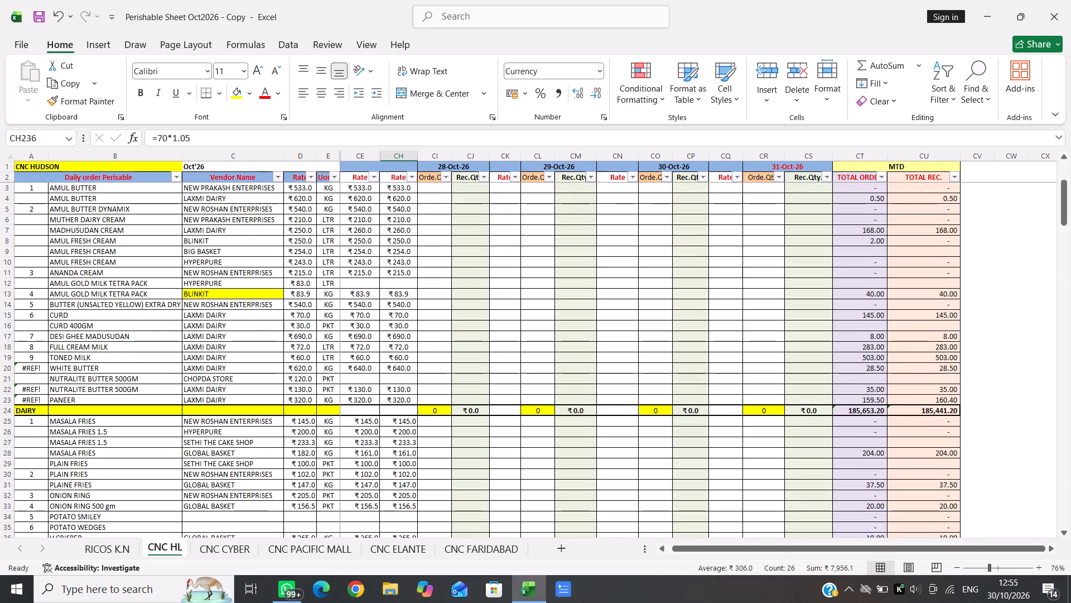
click(366, 152)
right_click(366, 152)
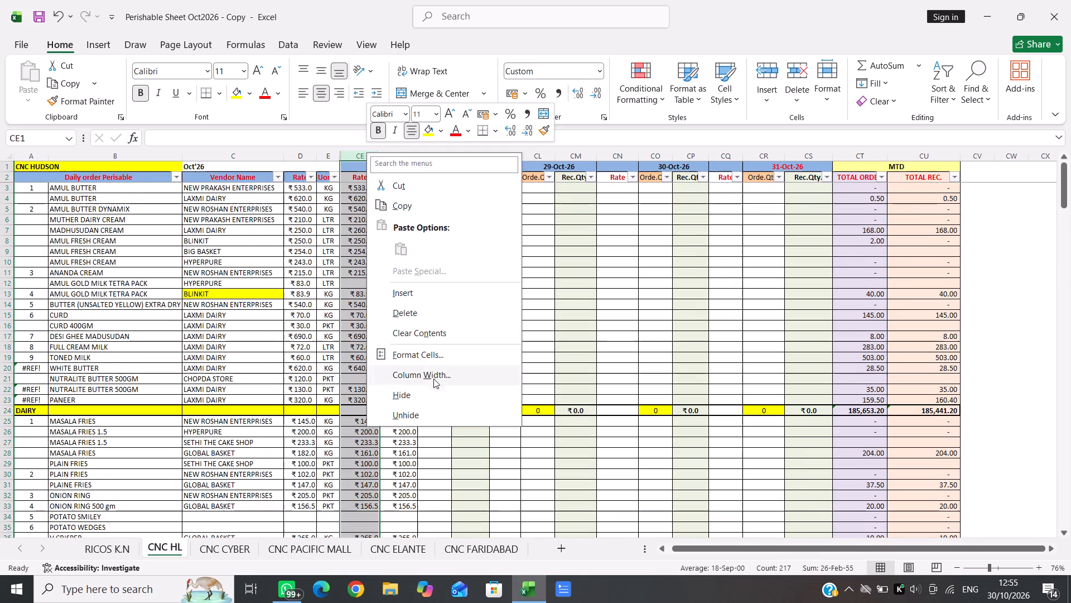
click(420, 385)
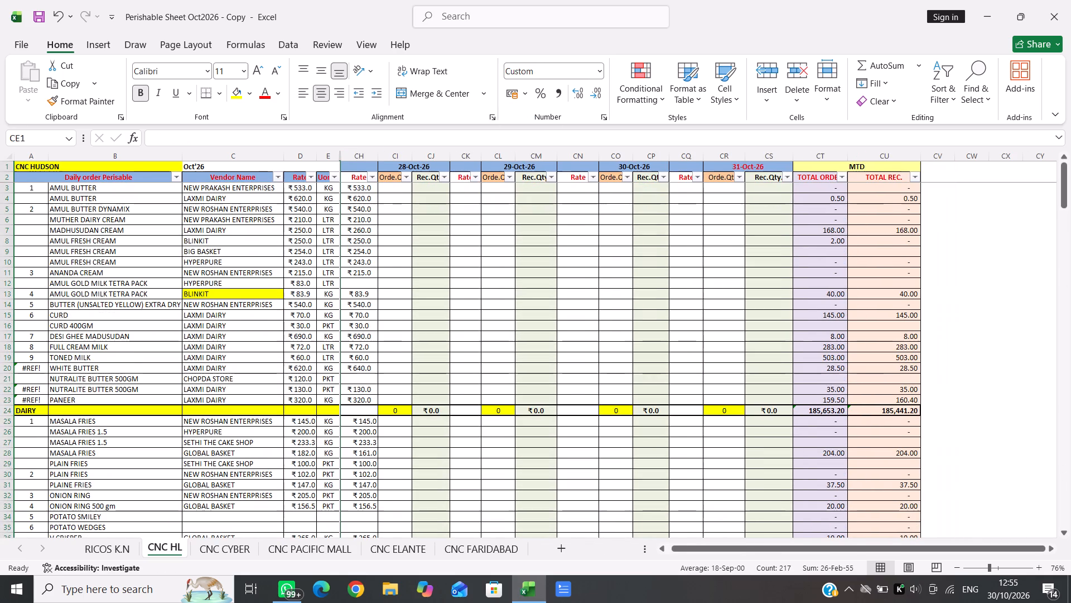
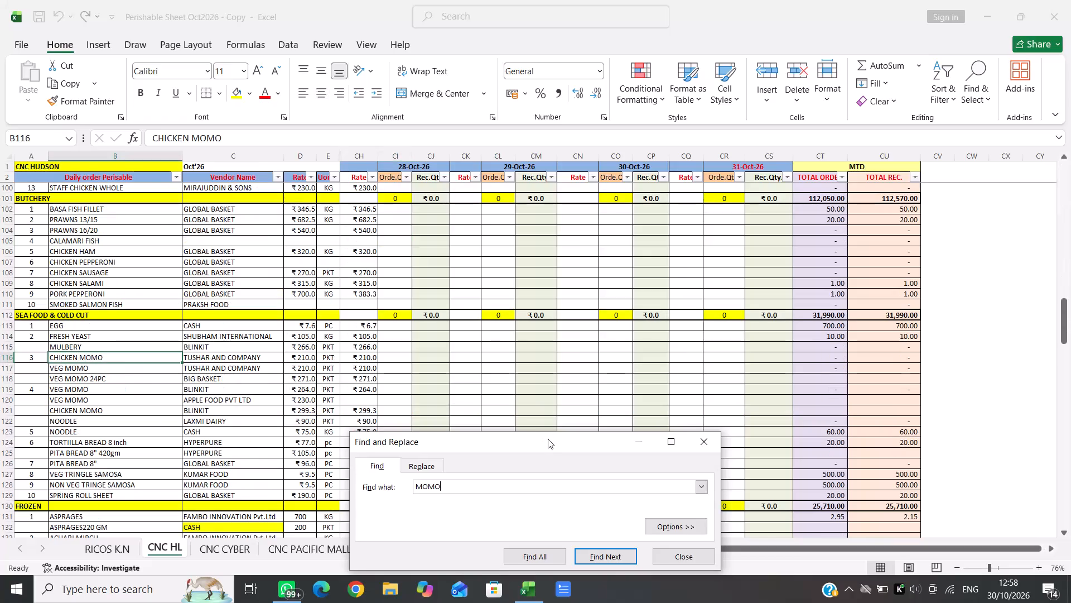
Close the Find and Replace dialog with the MOMO search.
click(703, 442)
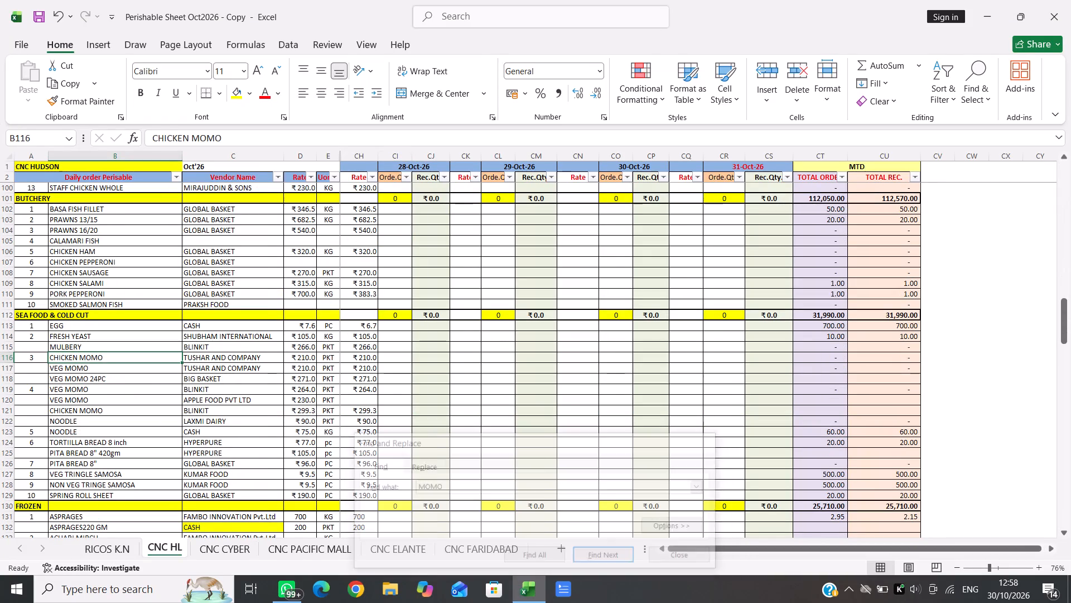
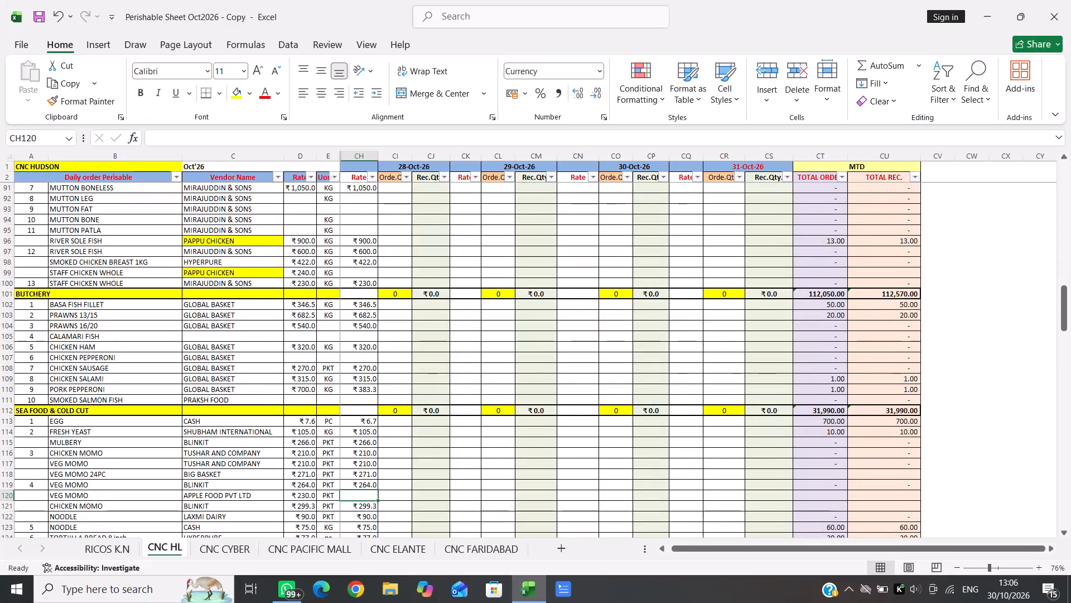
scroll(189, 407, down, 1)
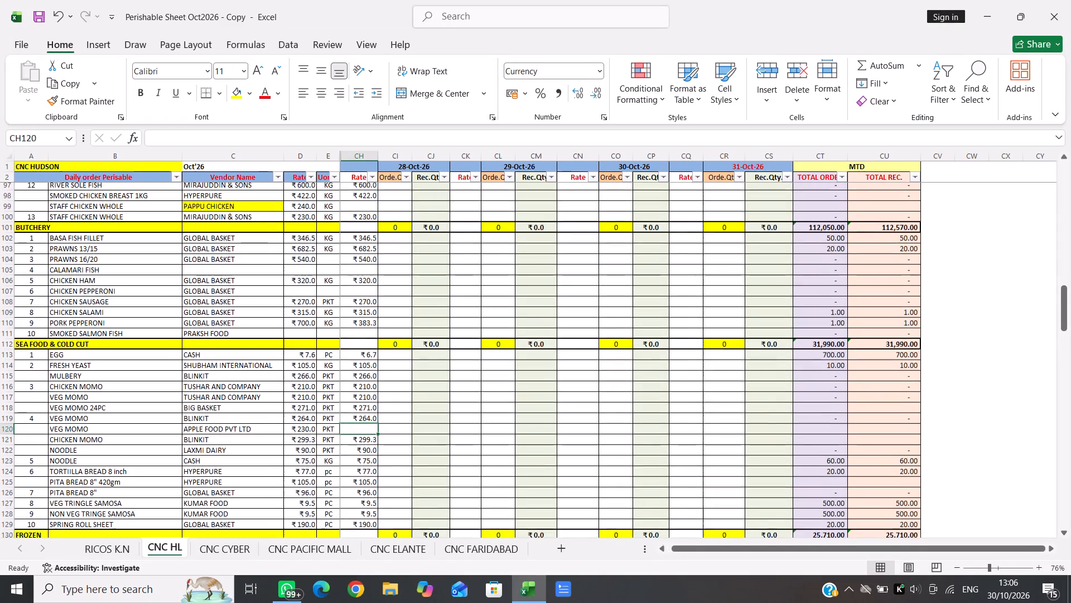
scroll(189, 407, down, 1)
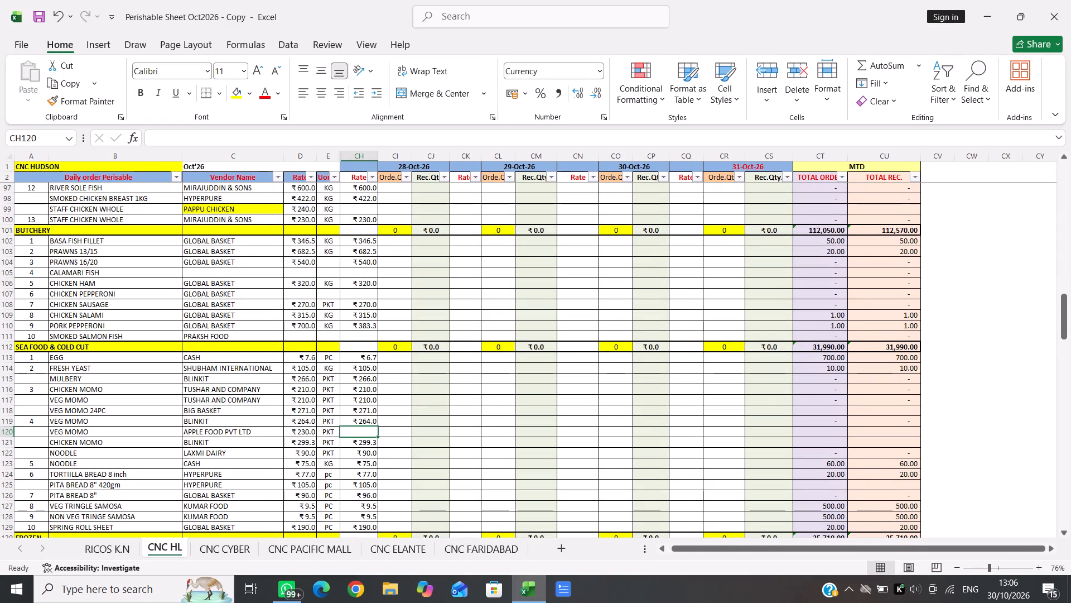
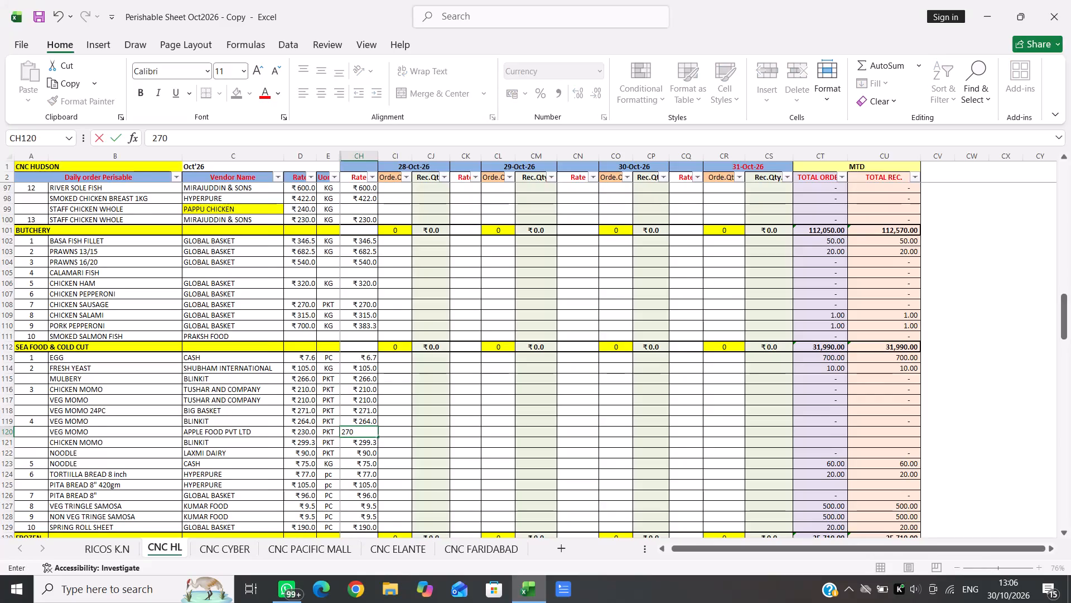
Enter a rate of 270 for the Apple Food Pvt Ltd VEG MOMO in the 28-Oct-26 rate column.
key(Right)
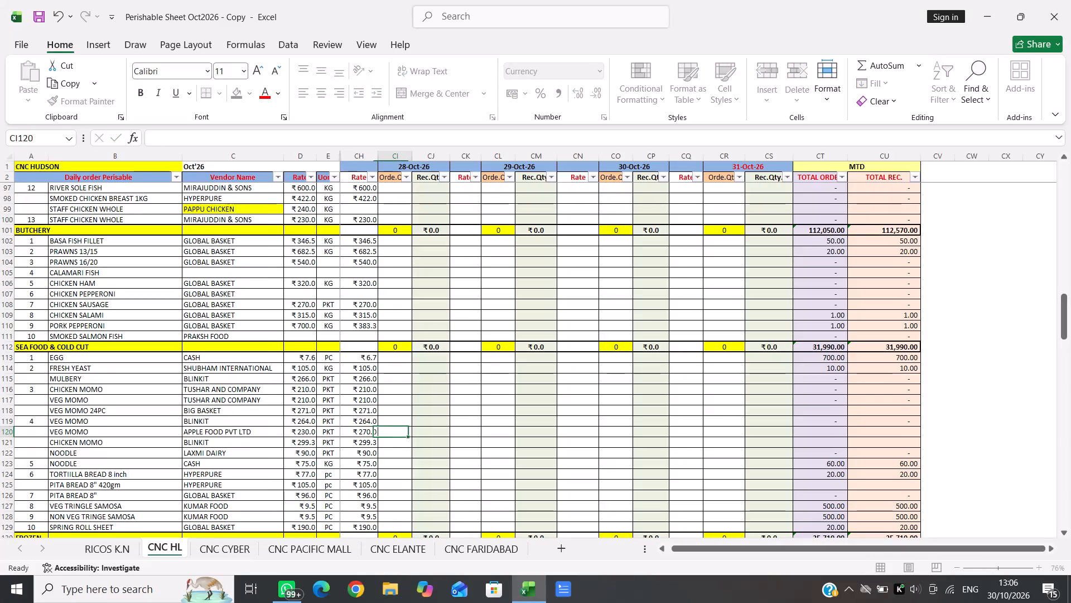
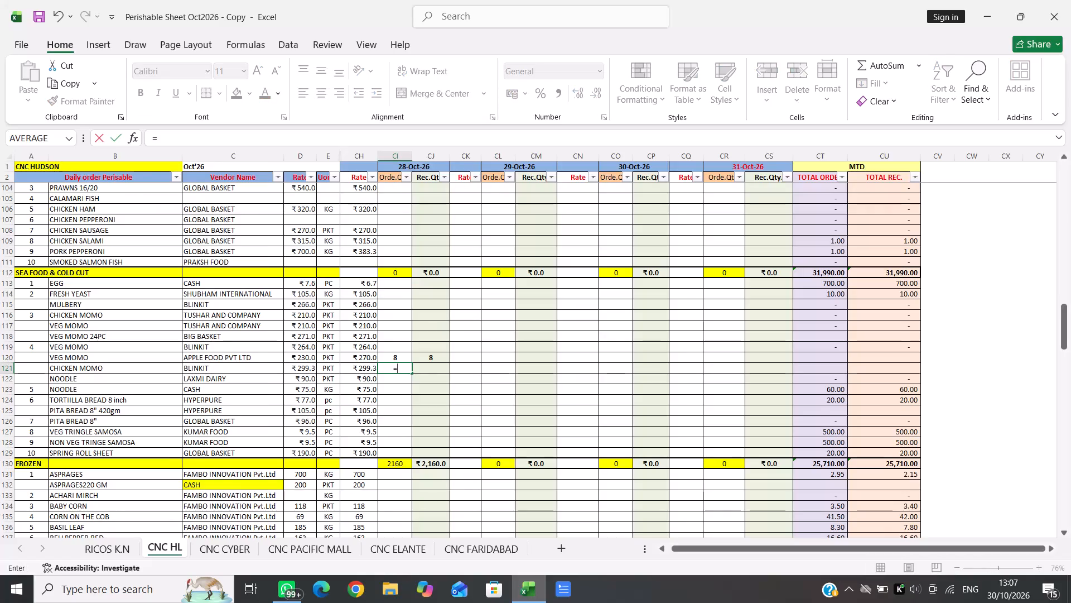
Enter a division formula starting with 1193 as the 28-Oct-26 order quantity for the Blinkit CHICKEN MOMO.
text(1193)
key(slash)
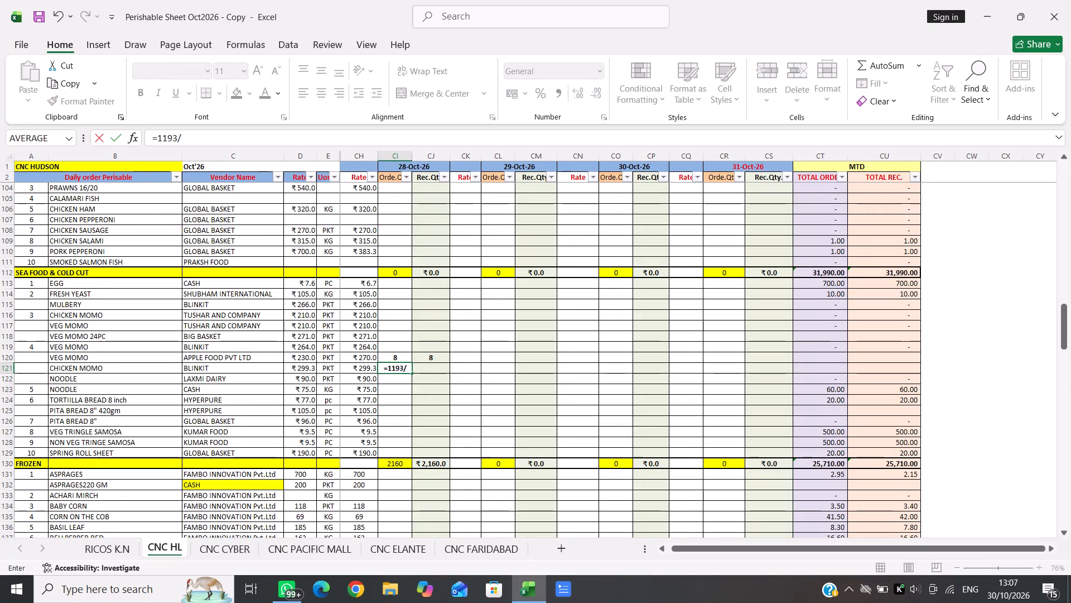
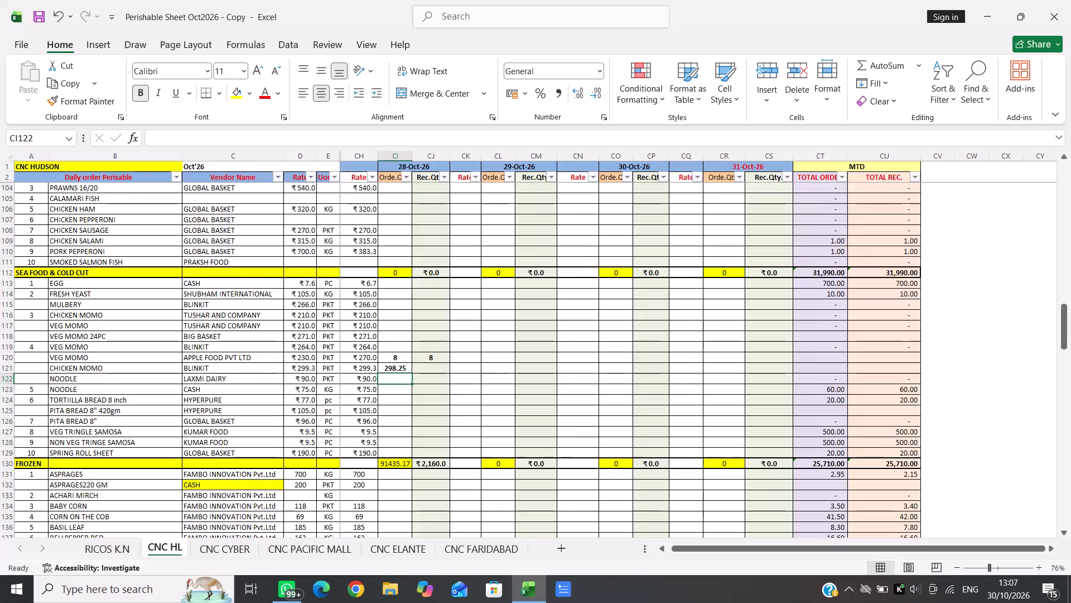
Set the 28-Oct-26 rate for the Blinkit CHICKEN MOMO to 298.25.
click(365, 367)
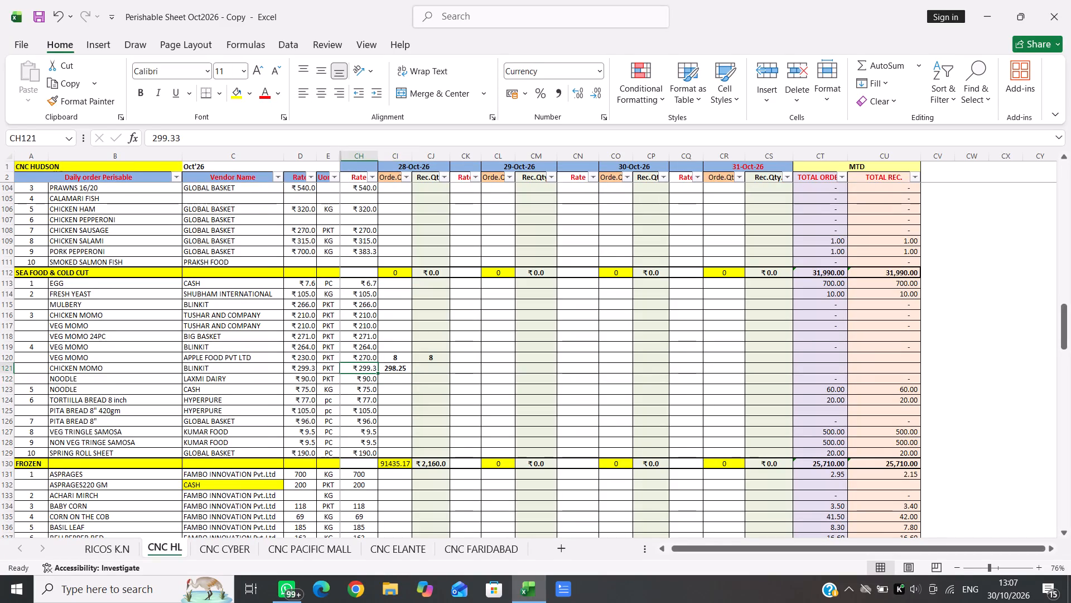
text(298.25)
key(Right)
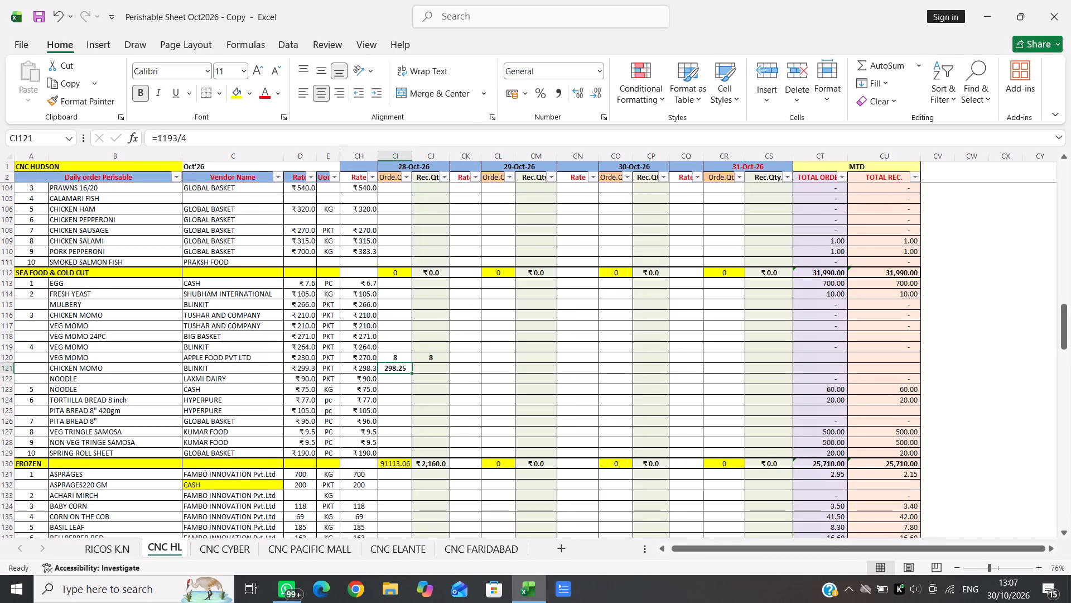
Replace the division formula in the 28-Oct-26 order quantity for the Blinkit CHICKEN MOMO with 4.
key(BackSpace)
key(BackSpace)
key(BackSpace)
key(4)
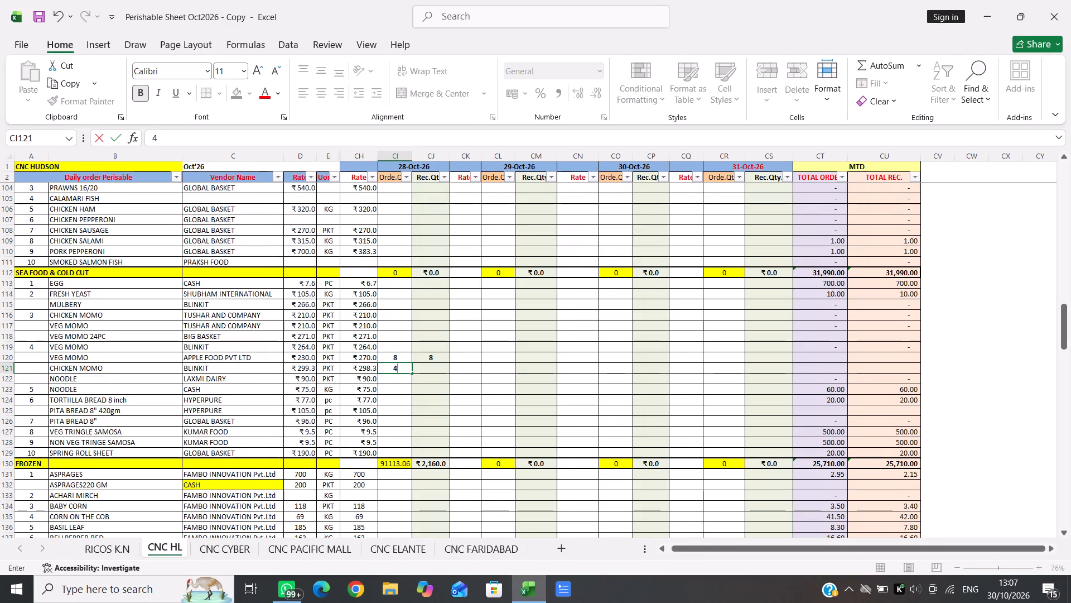
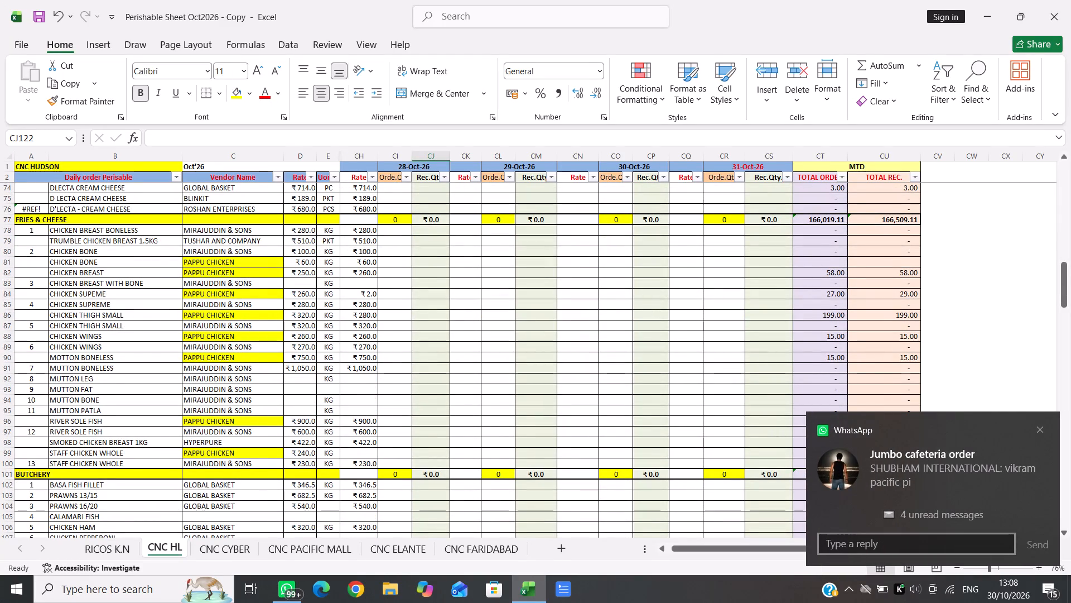
Insert a blank row above the MIRAJUDDIN & SONS CHICKEN BONE item, directly below TRUMBLE CHICKEN BREAST 1.5KG.
click(77, 250)
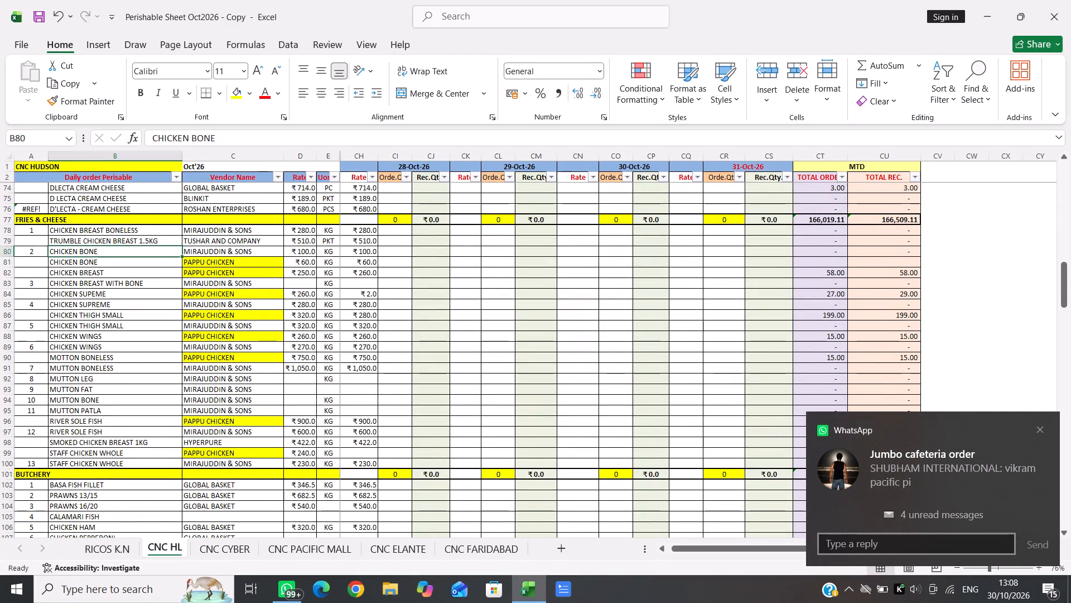
key(shift+space)
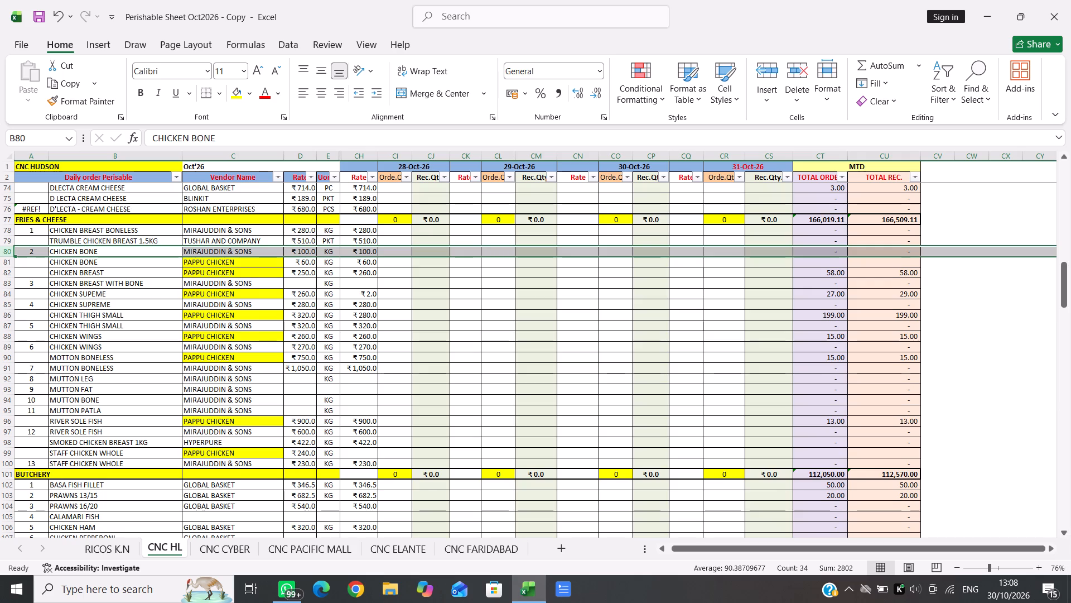
key(ctrl+shift+equal)
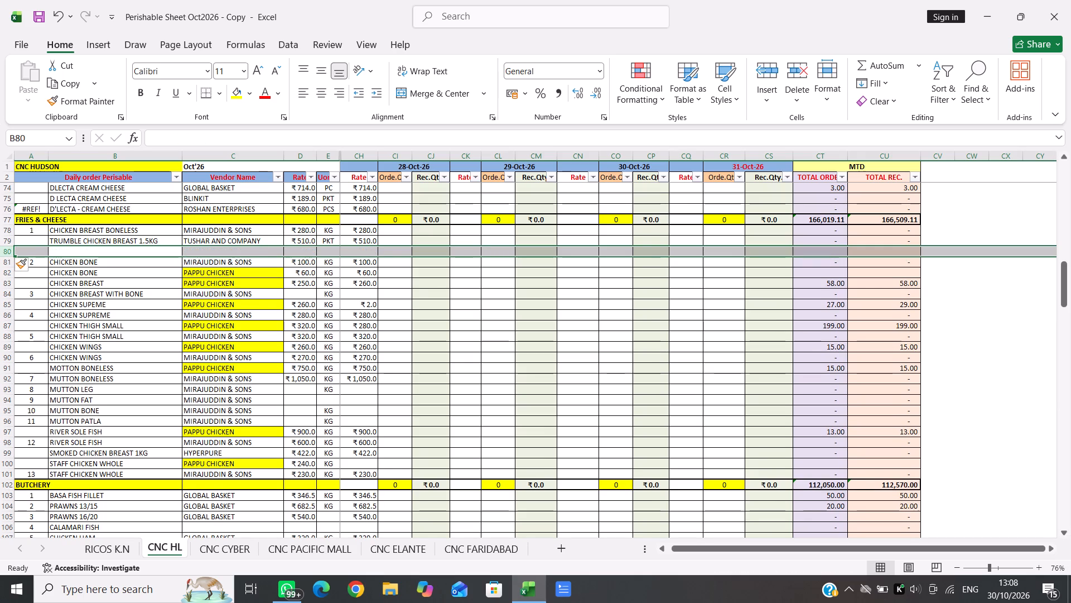
Copy the item name TRUMBLE CHICKEN BREAST 1.5KG into the blank row 80 beneath it.
click(73, 242)
key(ctrl+c)
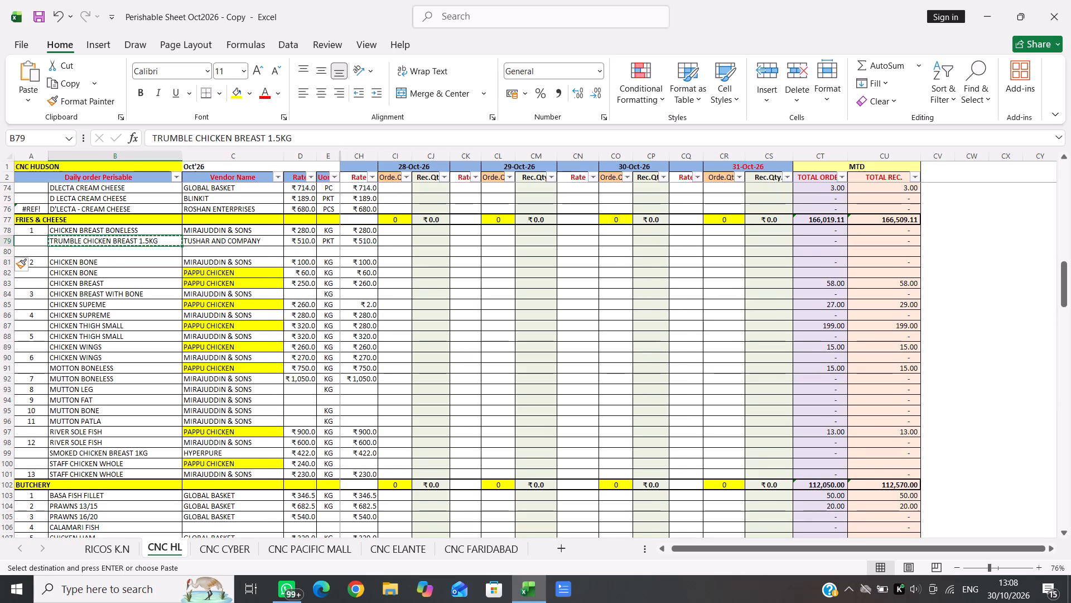
key(Down)
key(Return)
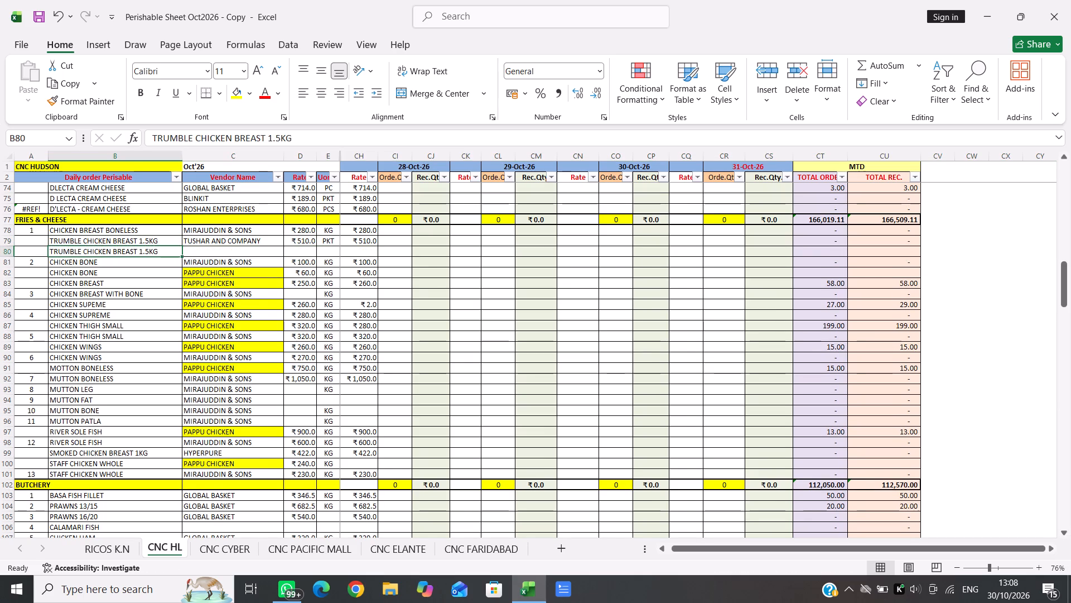
Remove the 1.5KG size from the copied item name in row 80, leaving TRUMBLE CHICKEN BREAST.
double_click(171, 253)
key(BackSpace)
key(BackSpace)
key(BackSpace)
key(BackSpace)
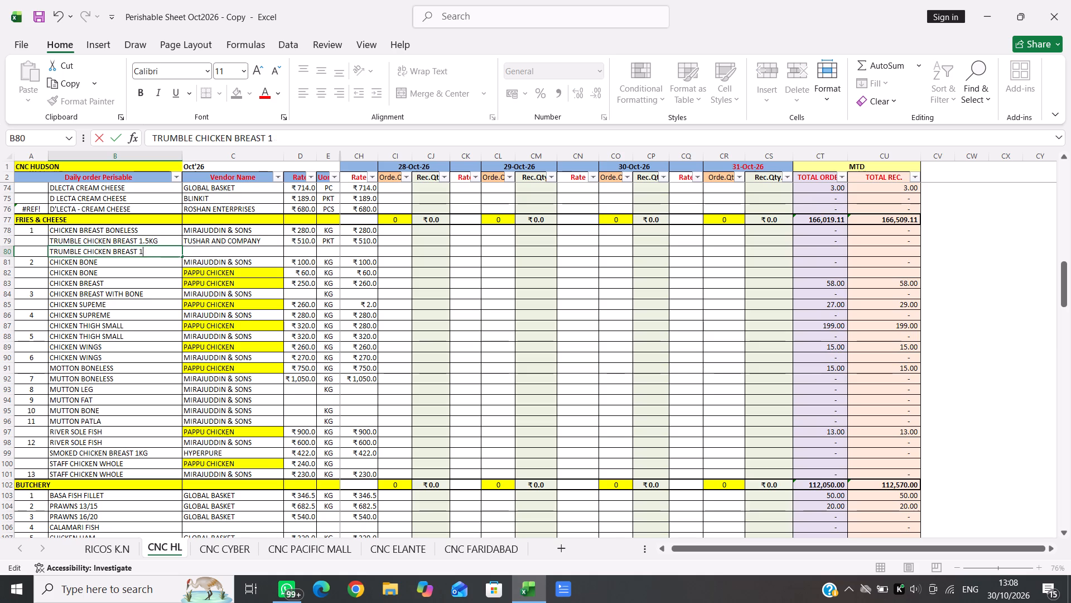
key(BackSpace)
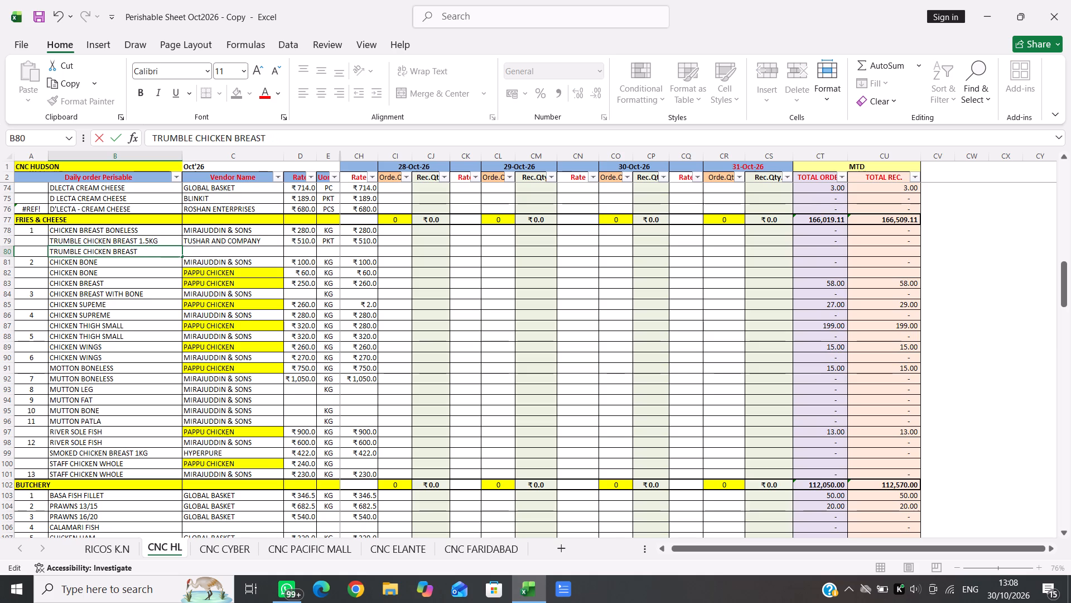
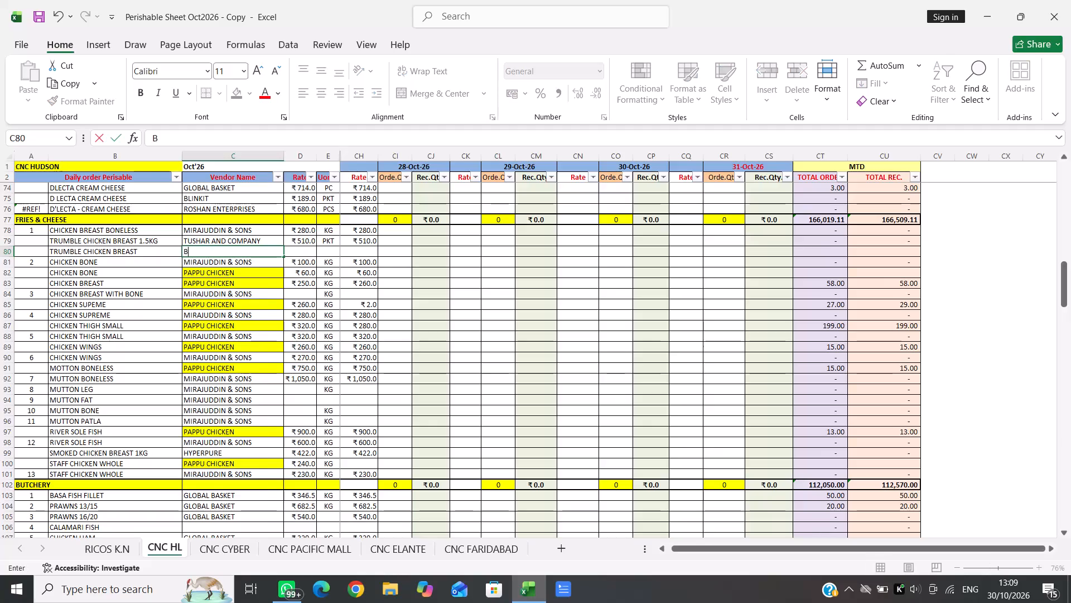
Enter BLINKIT as the vendor name for the TRUMBLE CHICKEN BREAST item in row 80.
text(LI)
key(Right)
Enter the formula =663/2 as the 28-Oct-26 rate for the BLINKIT TRUMBLE CHICKEN BREAST row, in cell CH80.
key(Right)
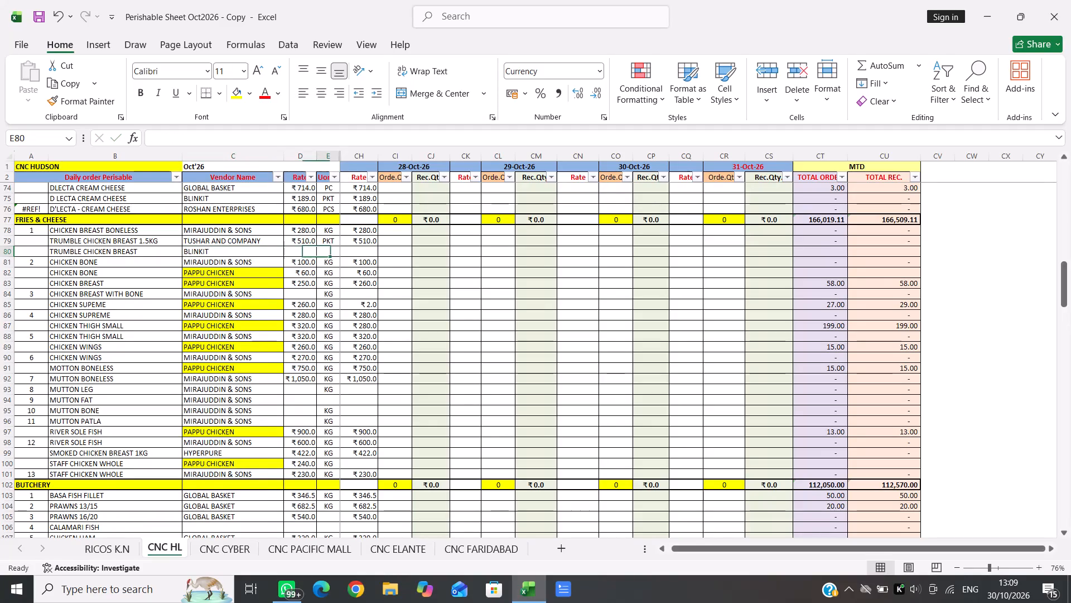
key(Right)
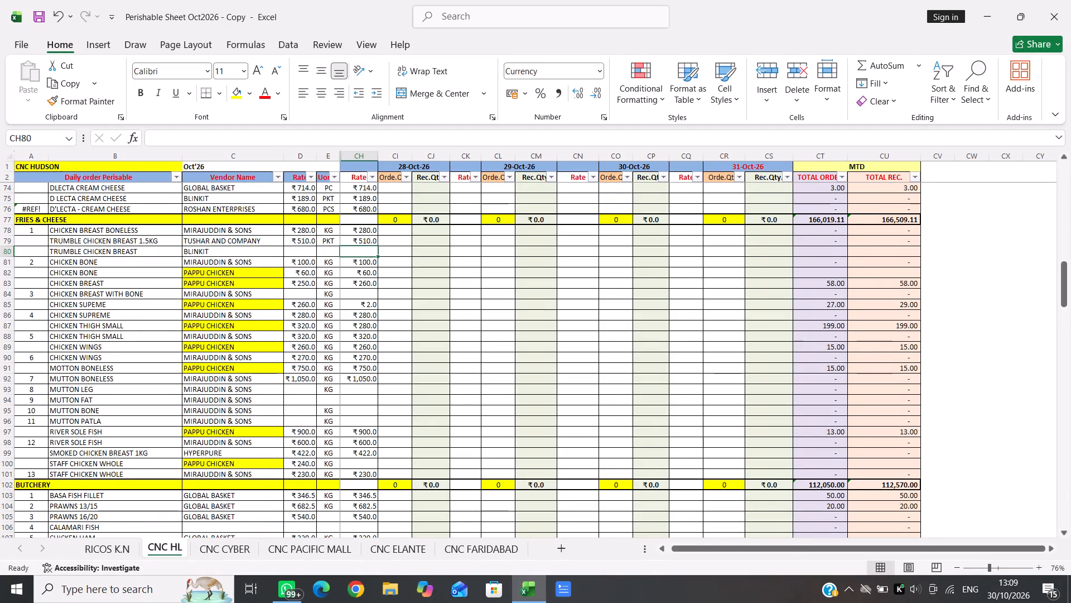
key(equal)
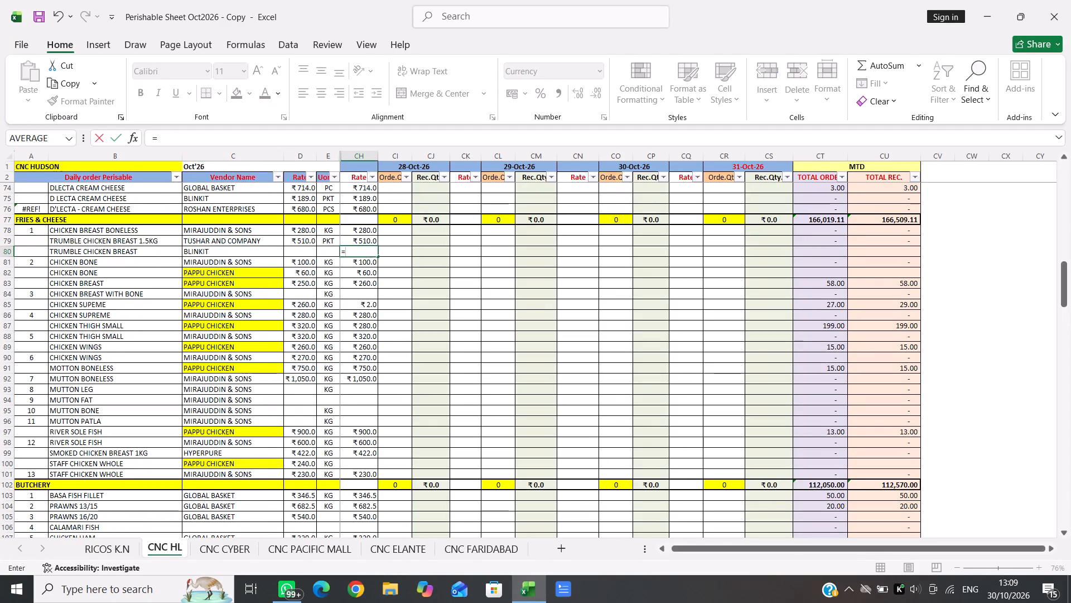
key(6)
text(63)
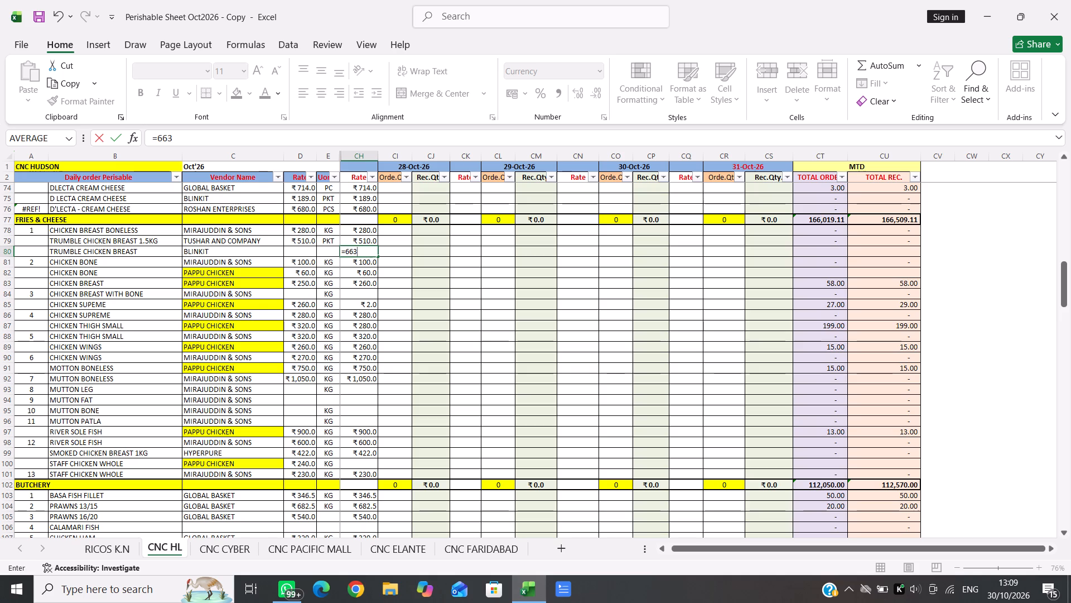
text(/2)
key(Return)
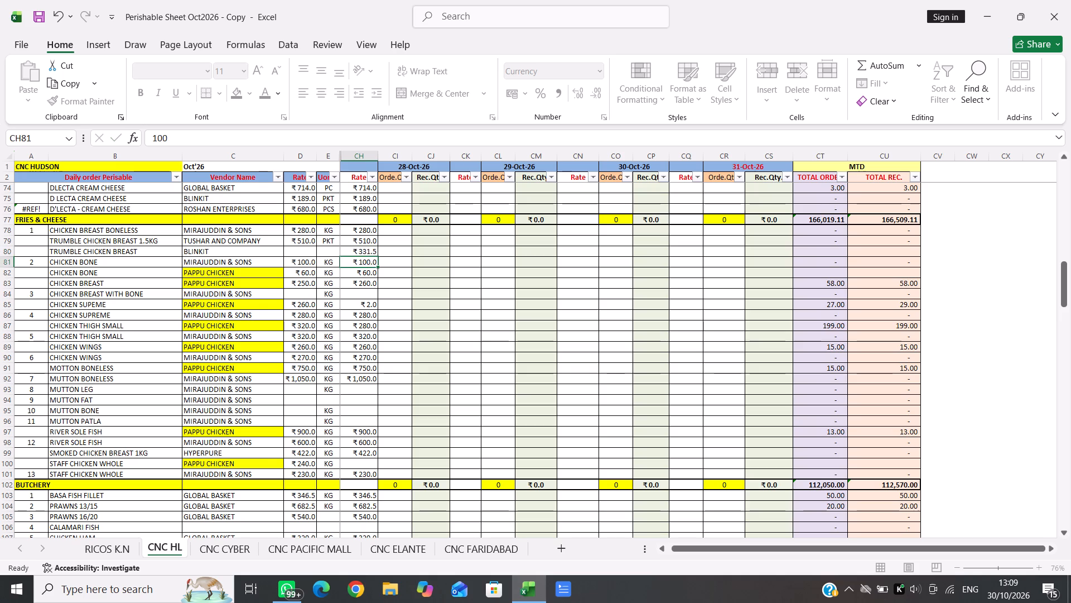
Copy the 28-Oct-26 rate of TRUMBLE CHICKEN BREAST from CH80 into its main Rate cell, D80.
click(358, 250)
key(ctrl+c)
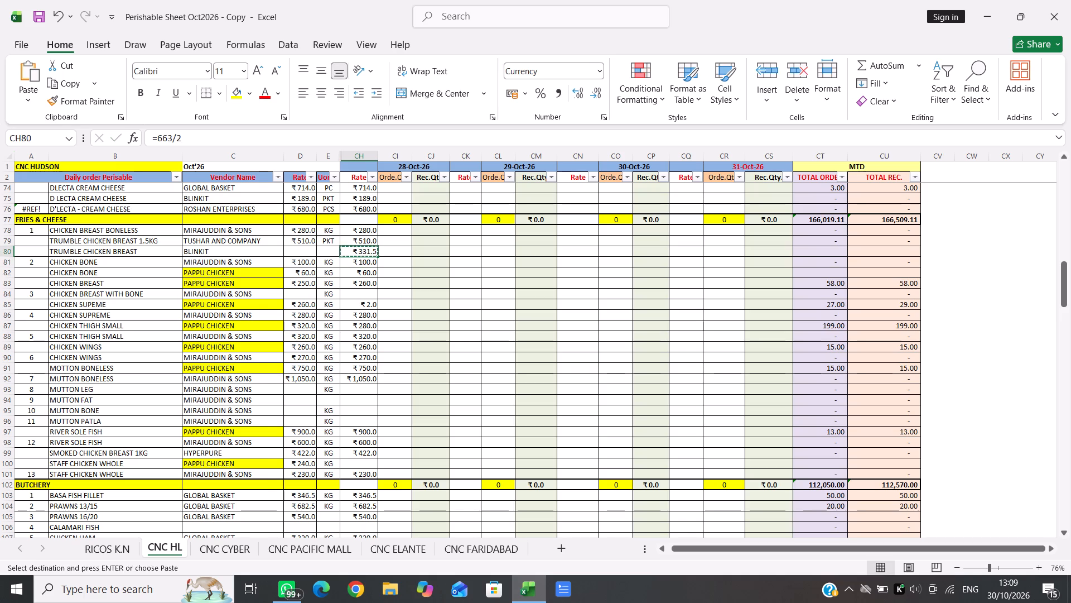
click(306, 251)
key(Return)
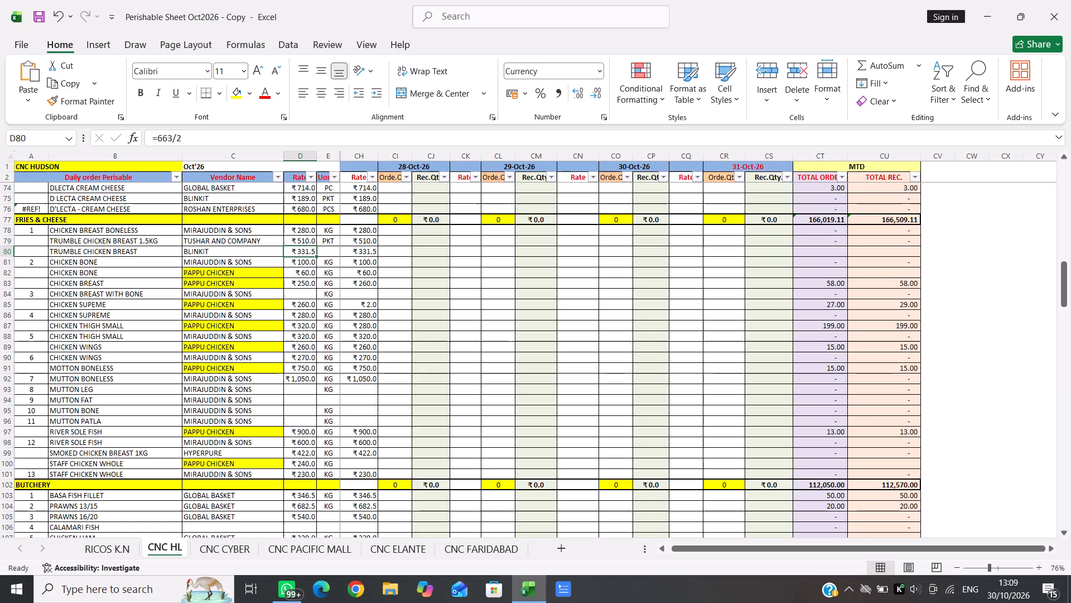
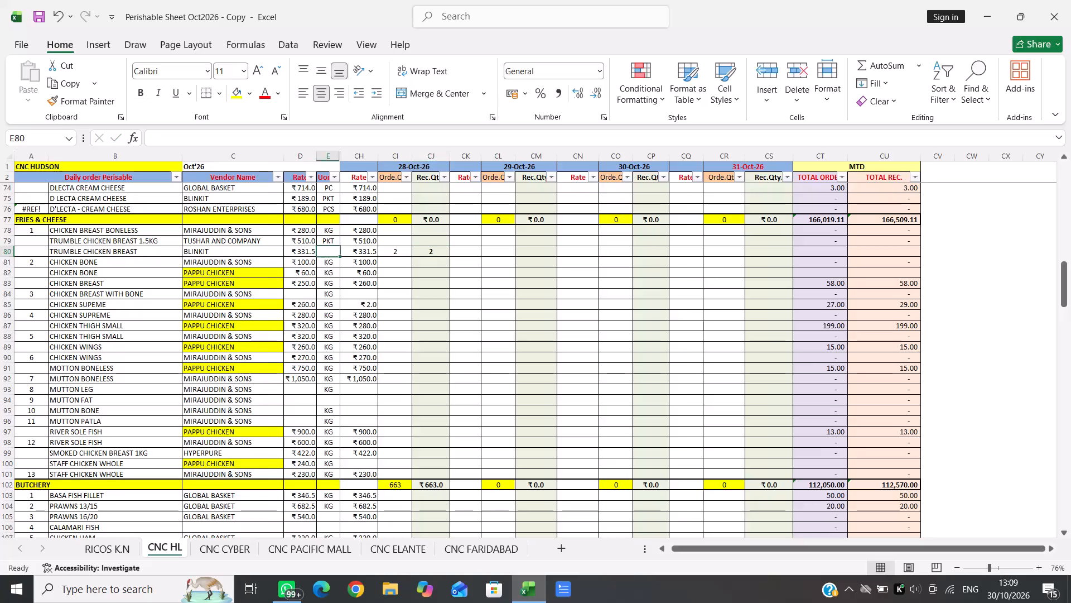
Enter PKT as the unit of measure for the BLINKIT TRUMBLE CHICKEN BREAST row, in cell E80.
text(PKT)
key(Right)
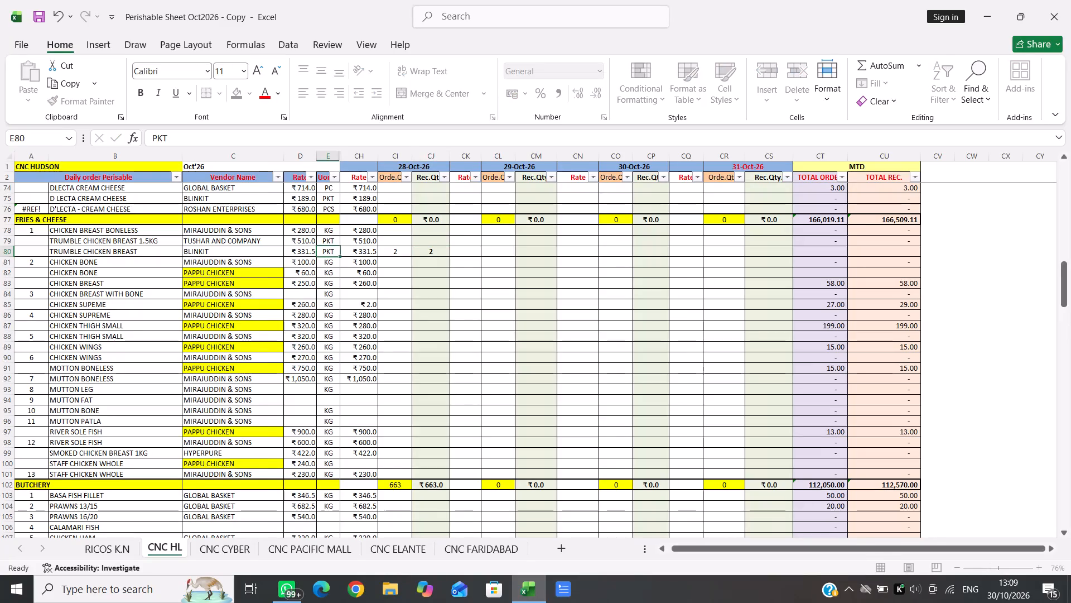
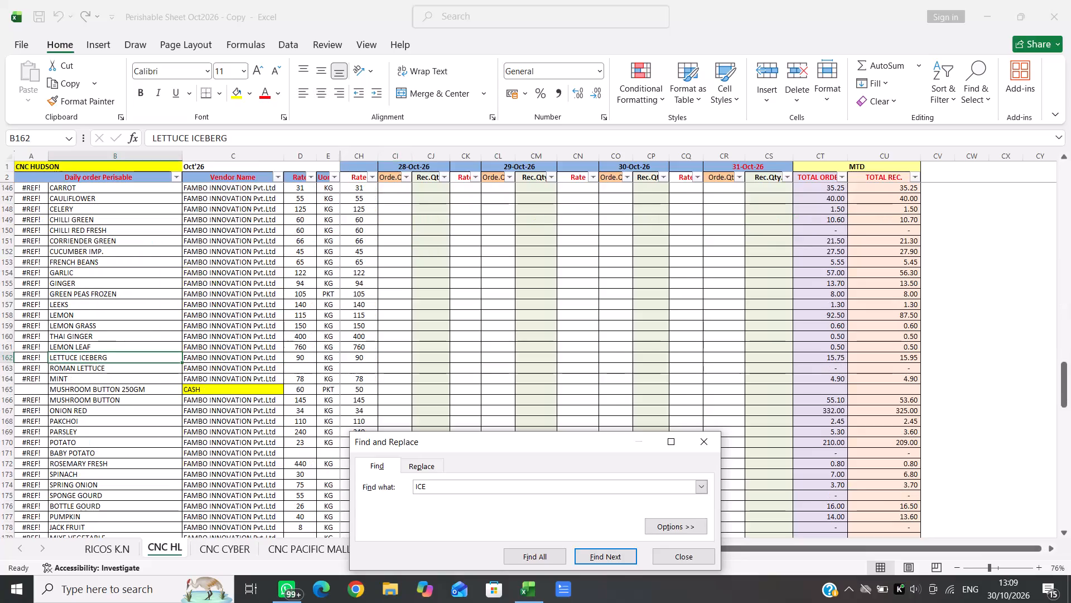
Close the item search and go to the 28-Oct-26 order quantity cell of the LETTUCE ICEBERG row, CI162.
click(710, 441)
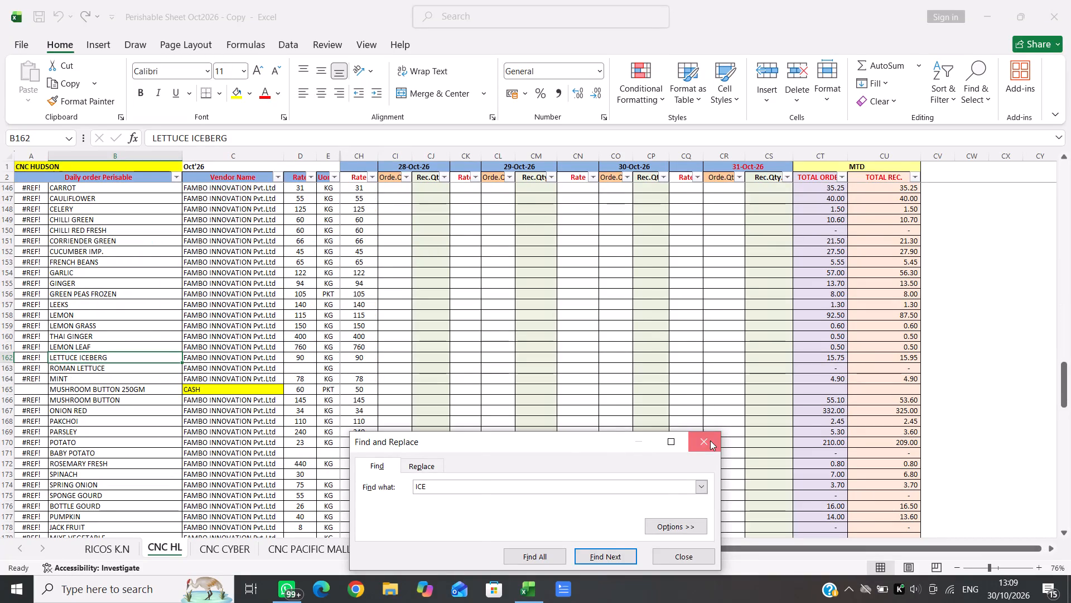
key(Right)
key(Right)
key(Right)
key(Right)
key(Right)
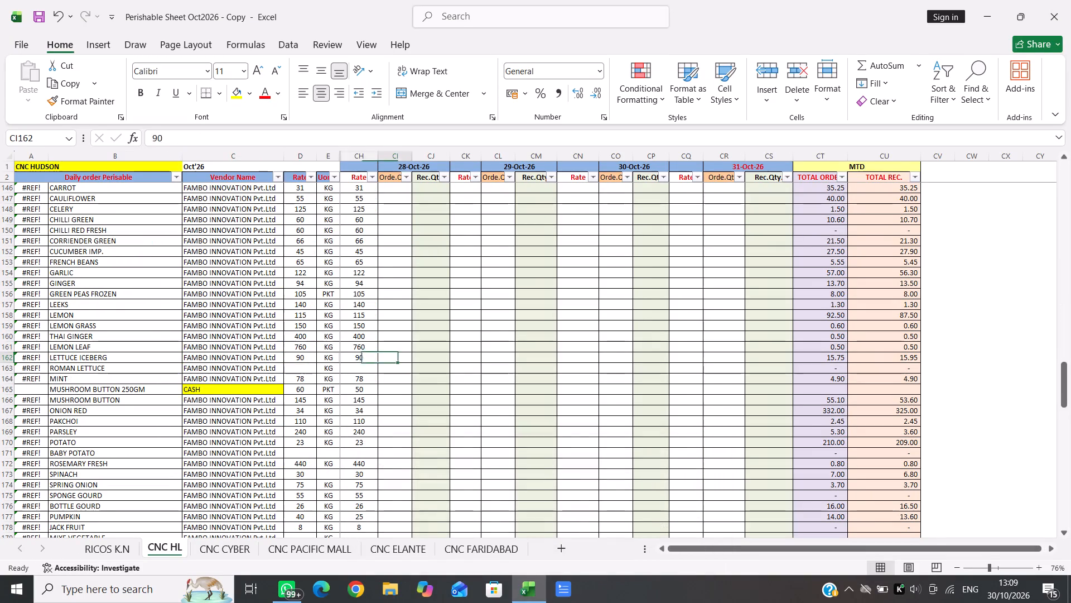
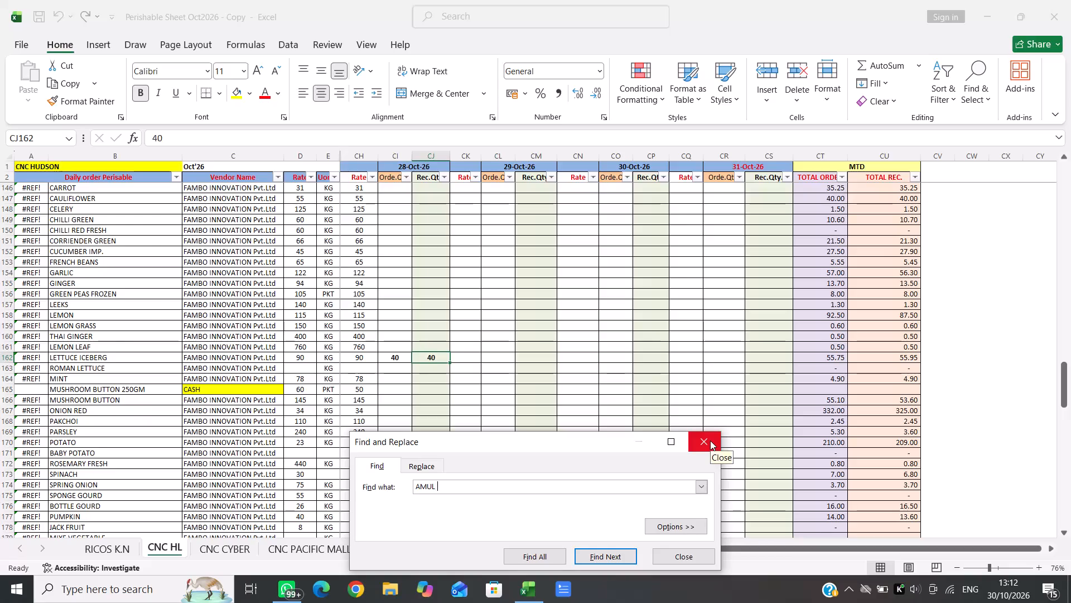
Search the sheet for AMUL C, locate the AMUL CHEESE TIN 400GM row, and move across it toward the daily entry columns.
key(Return)
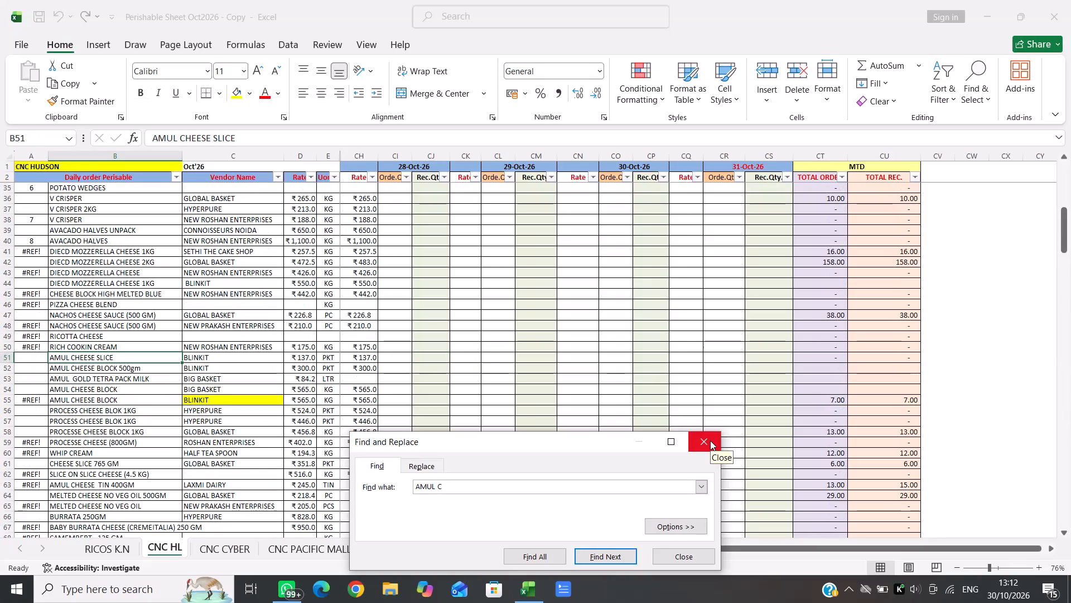
key(Return)
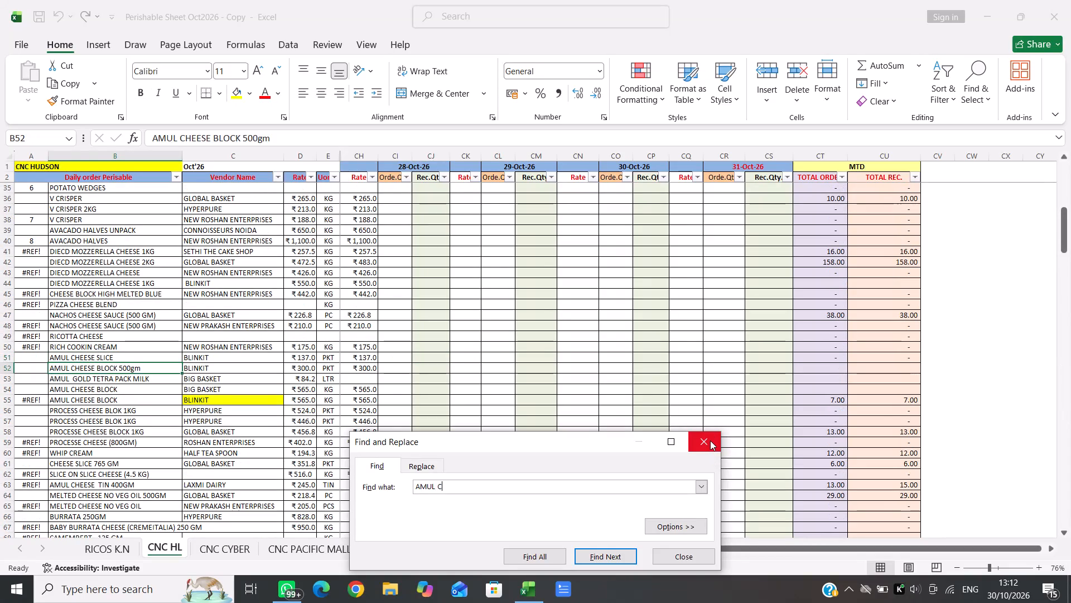
key(Return)
key(Return)
key(Return)
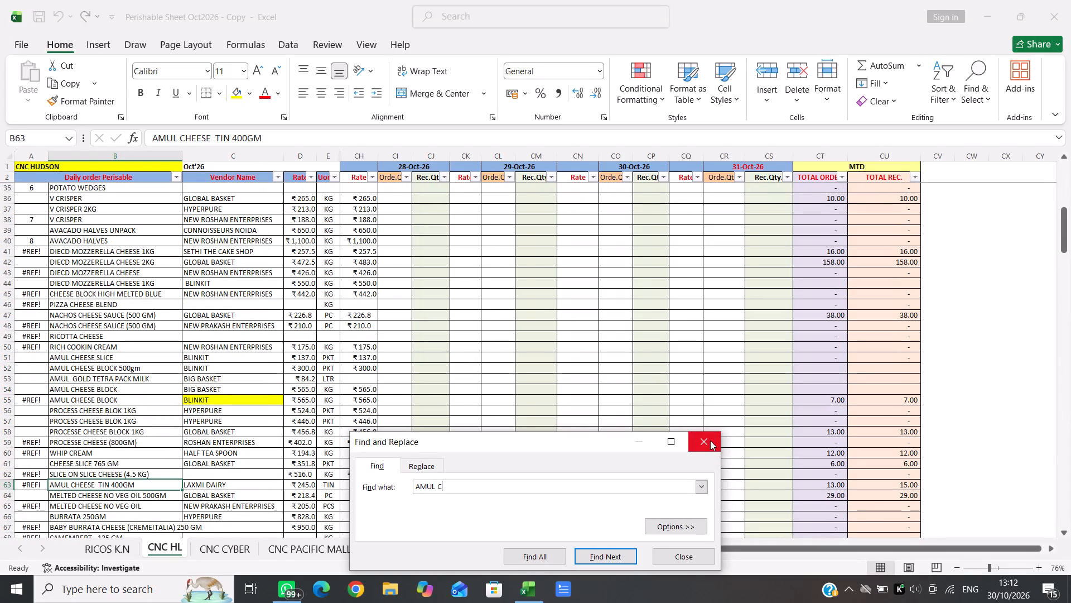
key(Return)
key(Return)
key(Return)
key(Return)
key(Return)
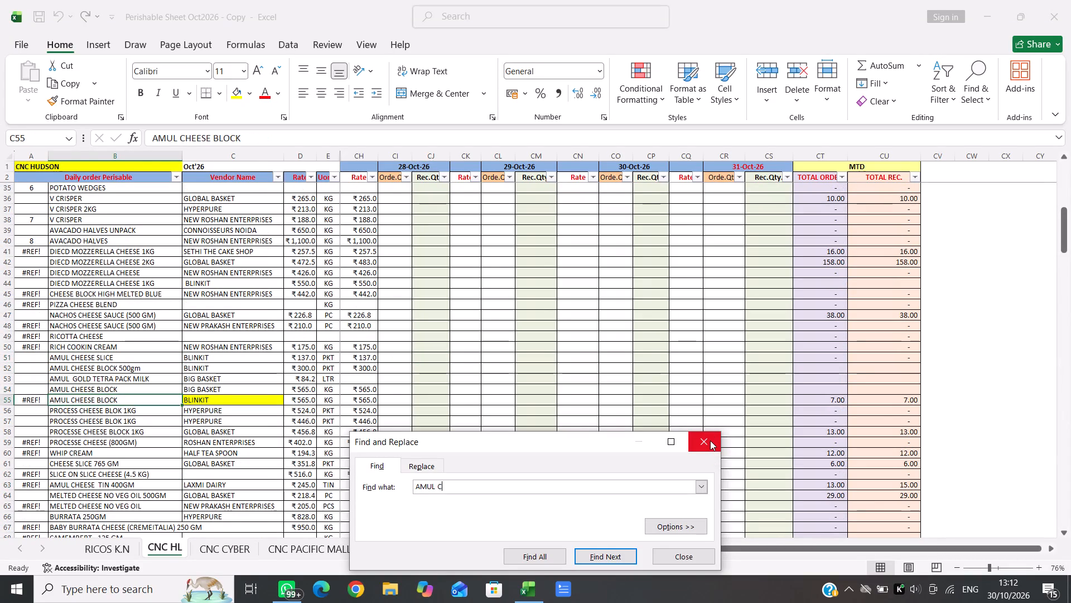
click(710, 441)
key(Right)
key(Right)
key(Right)
key(Right)
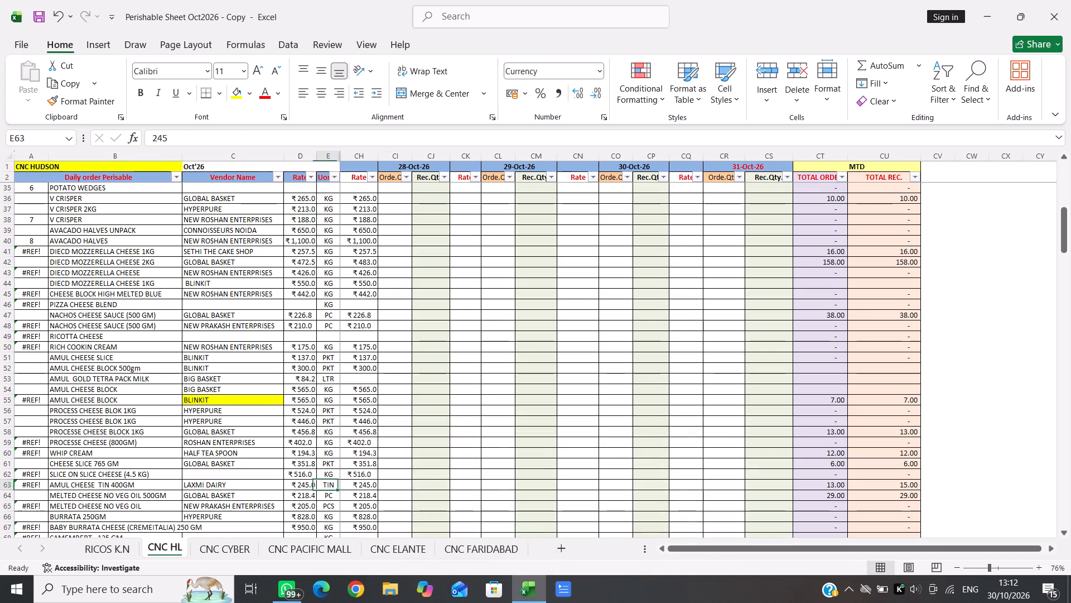
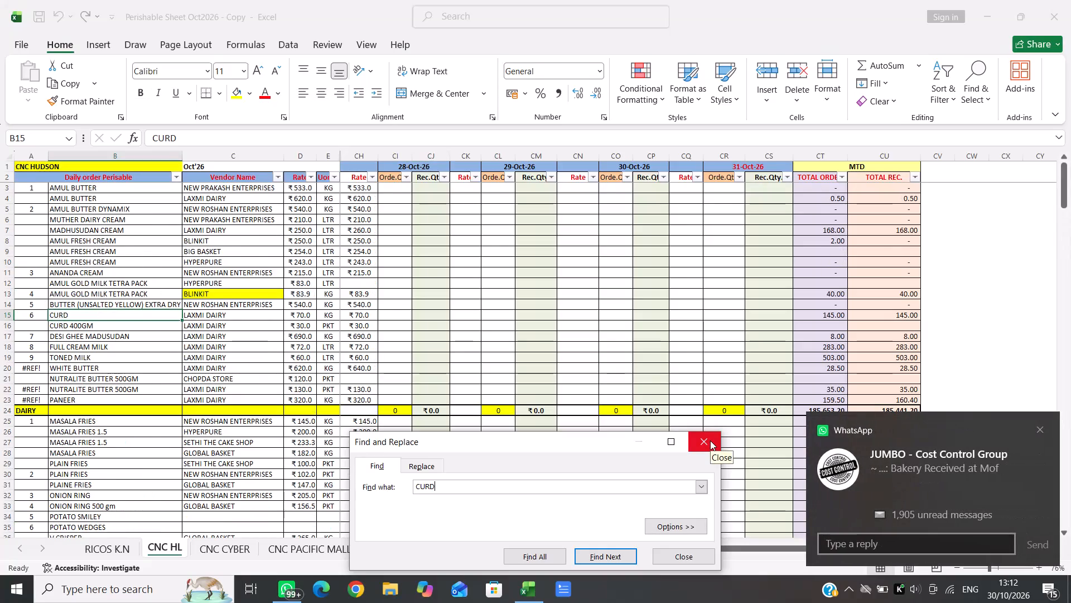
Close the search and go to the 28-Oct-26 order quantity cell in the LAXMI DAIRY CURD row.
click(710, 441)
key(Right)
key(Right)
key(Right)
key(Right)
key(Right)
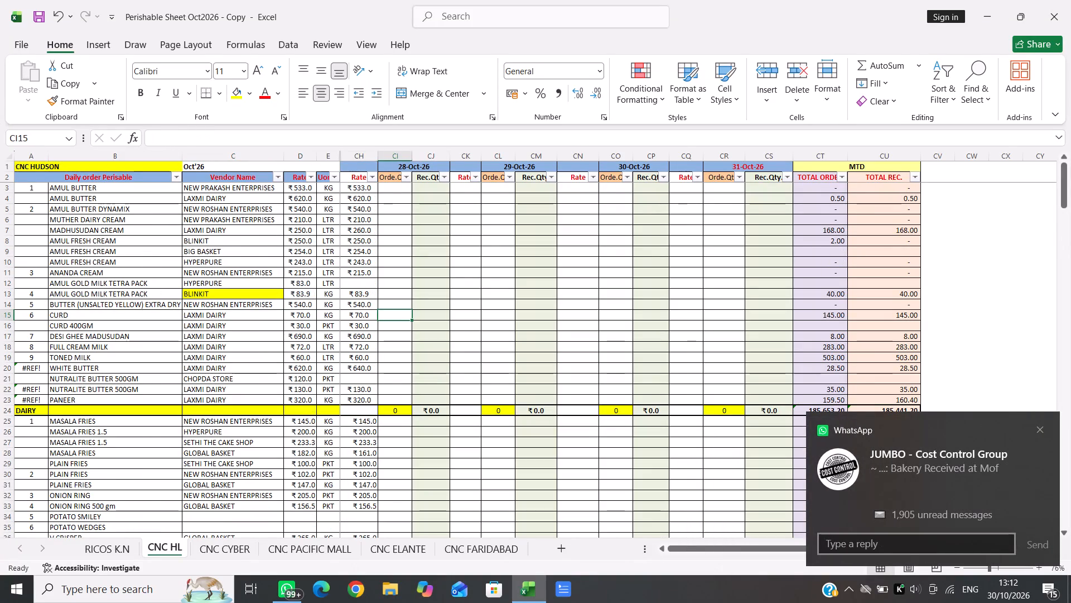
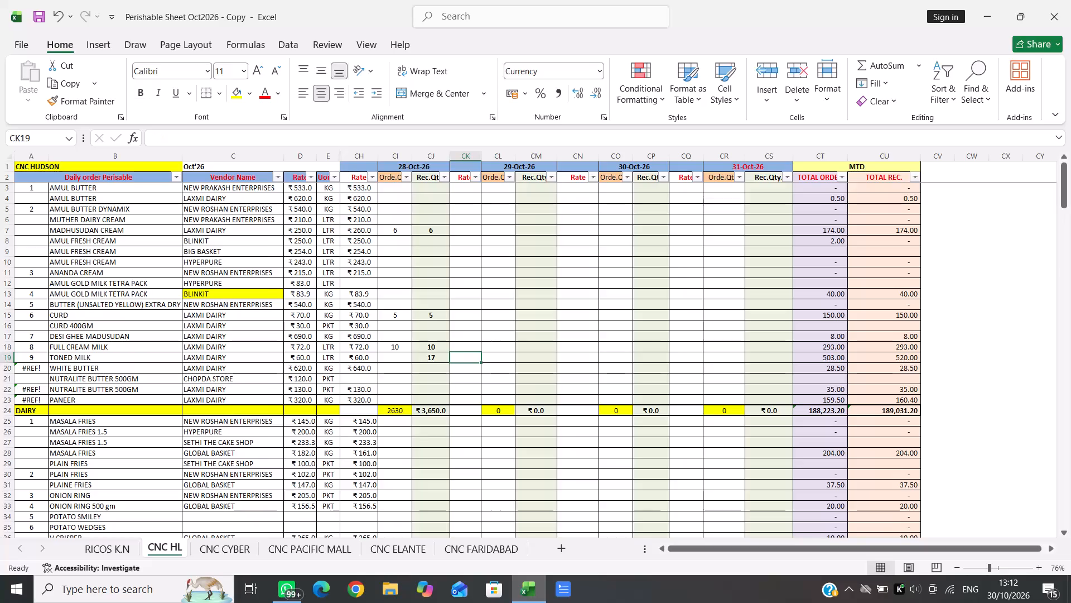
Go to the empty 28-Oct-26 order quantity cell in the LAXMI DAIRY TONED MILK row.
key(Left)
key(Left)
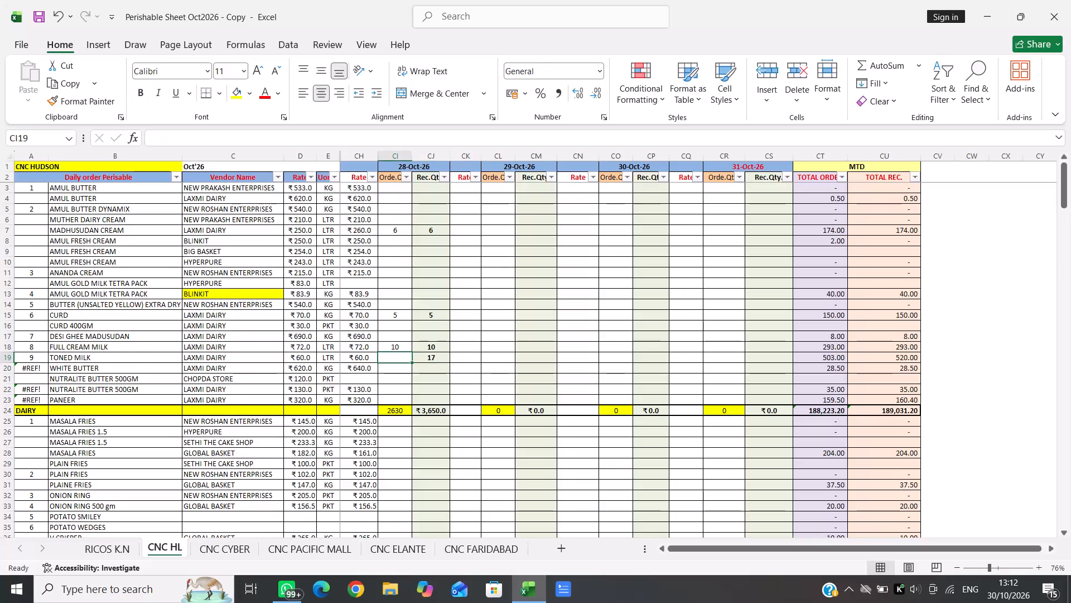
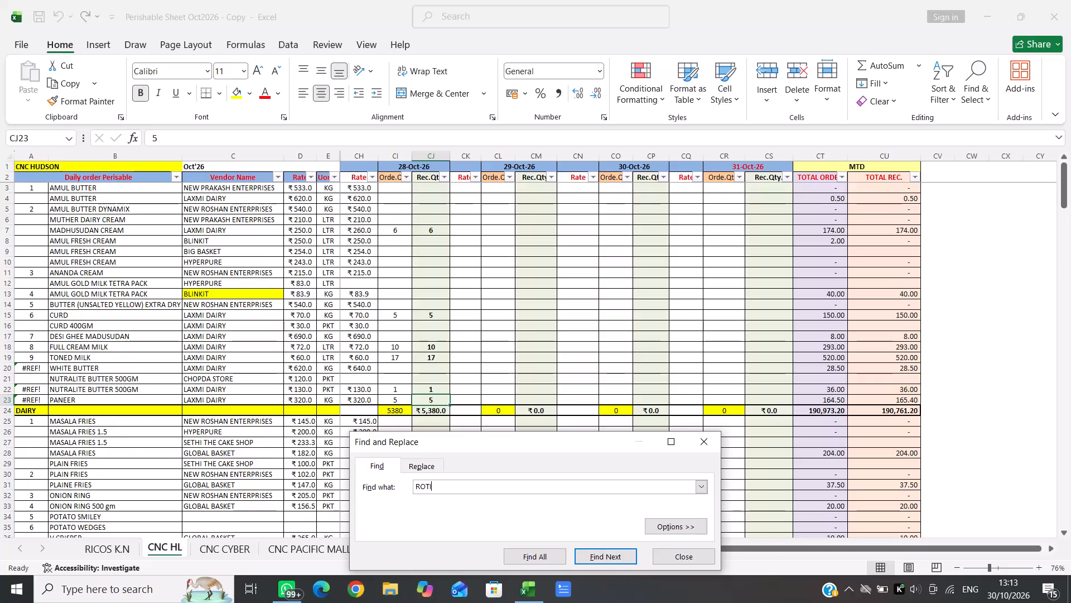
Find the ROTI item row in the CNC HL sheet.
key(Return)
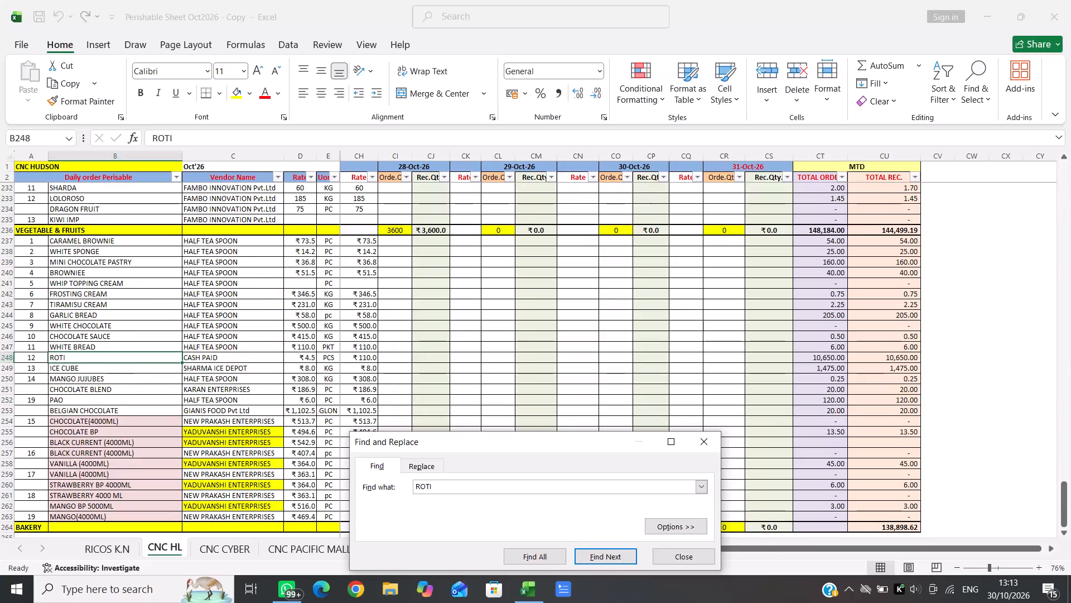
click(710, 445)
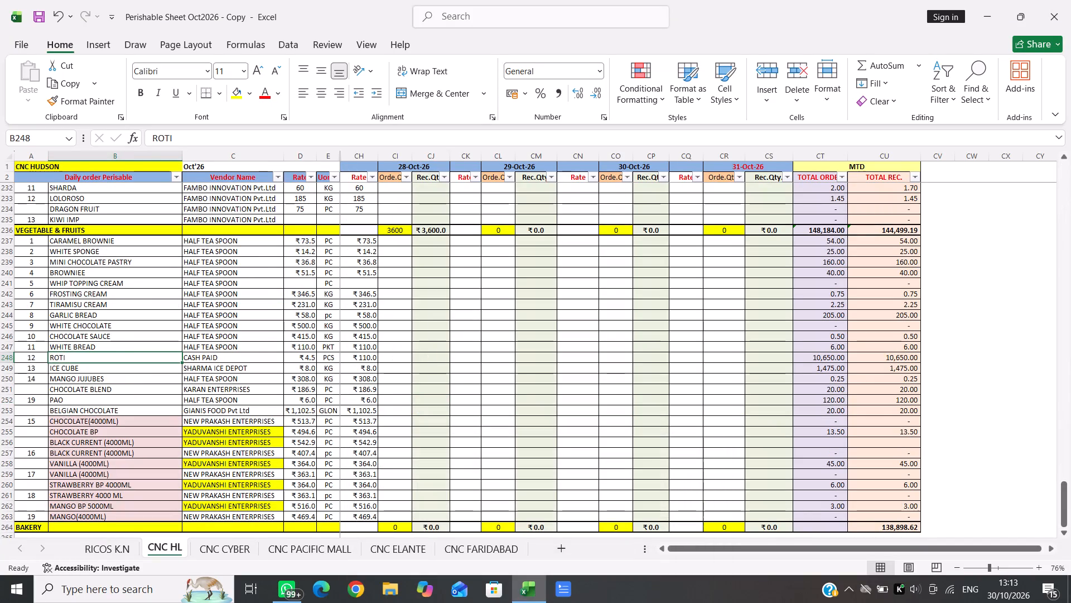
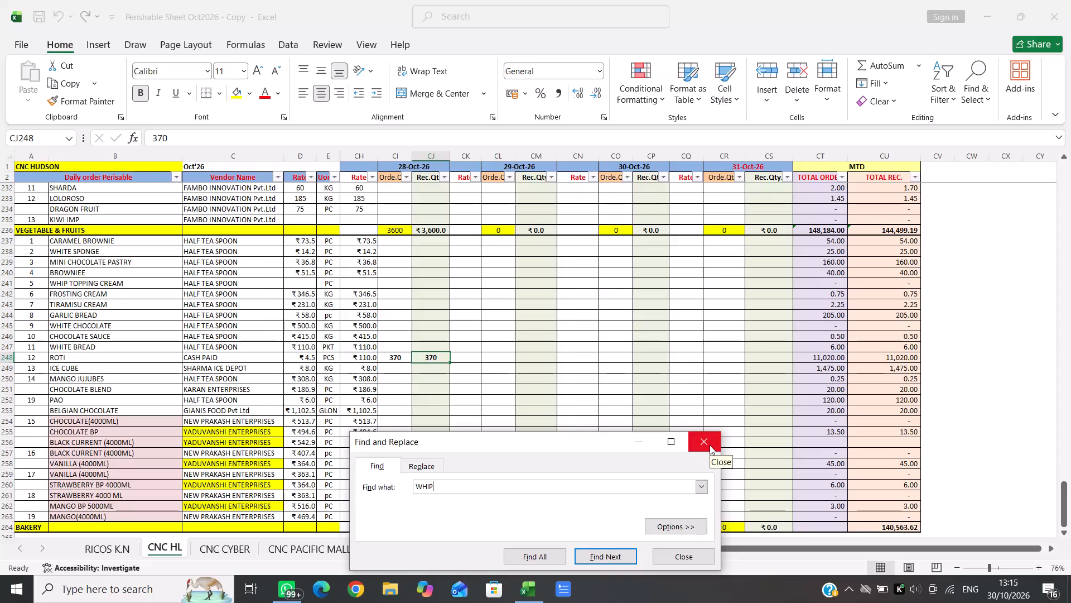
Search the CNC HL sheet for WHIP and go to the WHIP CREAM item row.
key(Return)
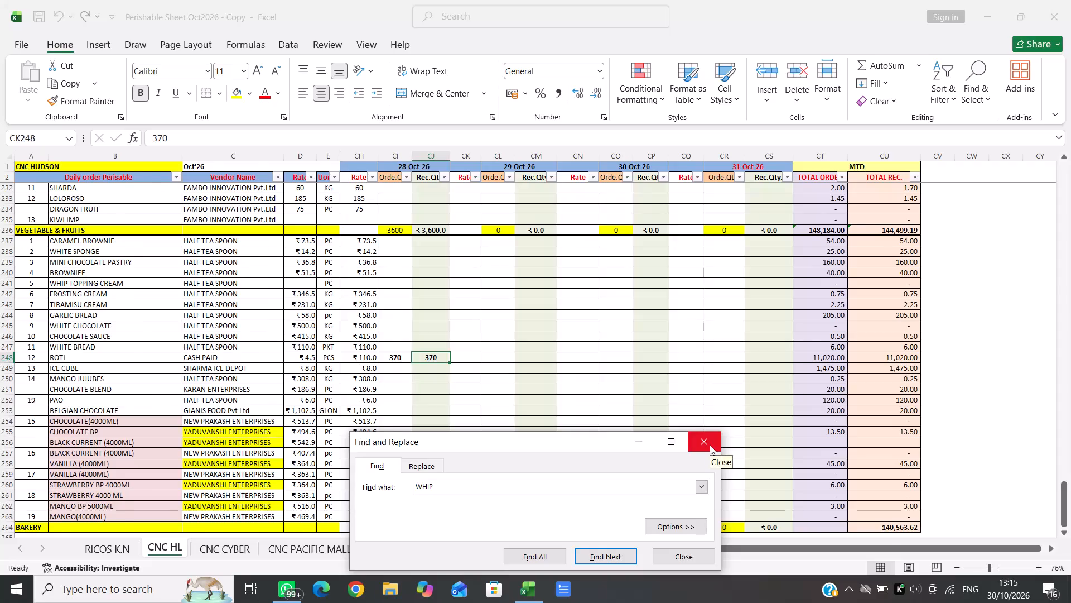
click(710, 445)
key(Right)
key(Right)
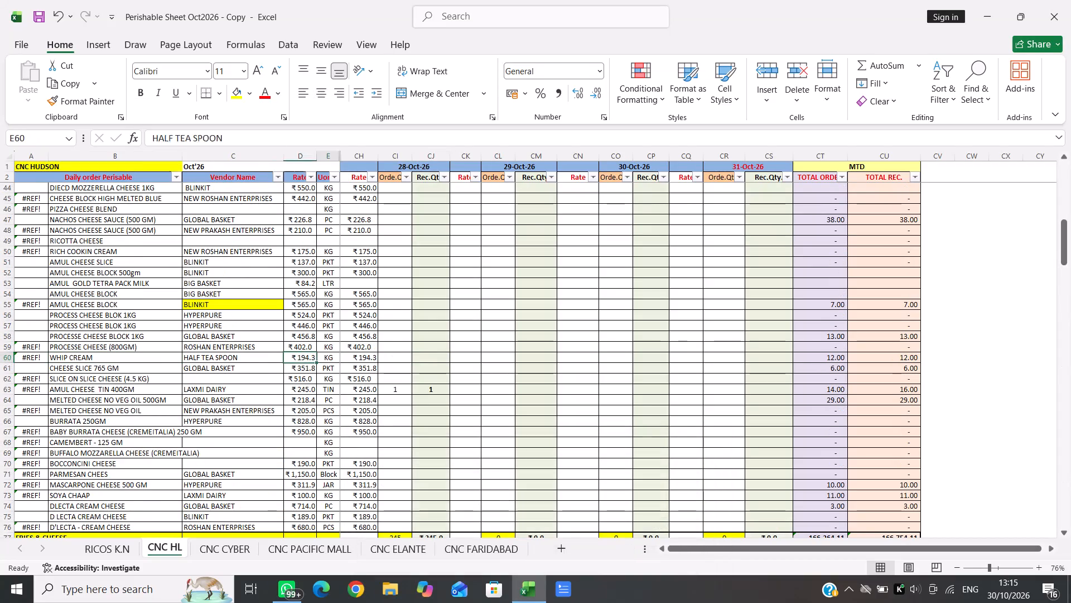
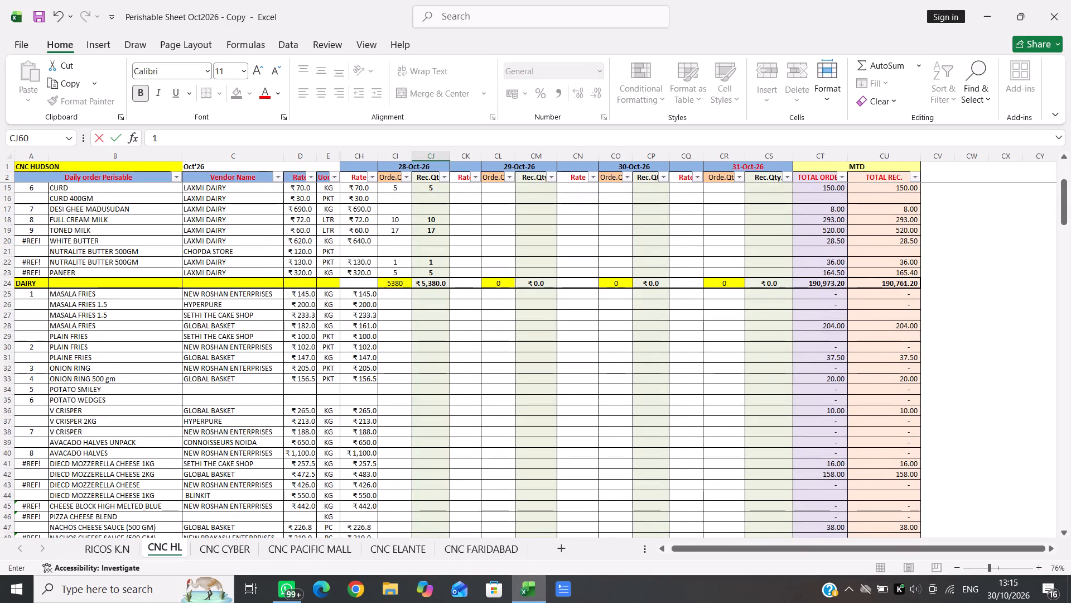
Search the CNC HL sheet for BROW and go to the 28-Oct-26 order quantity cell of the CARAMEL BROWNIE row.
key(ctrl+f)
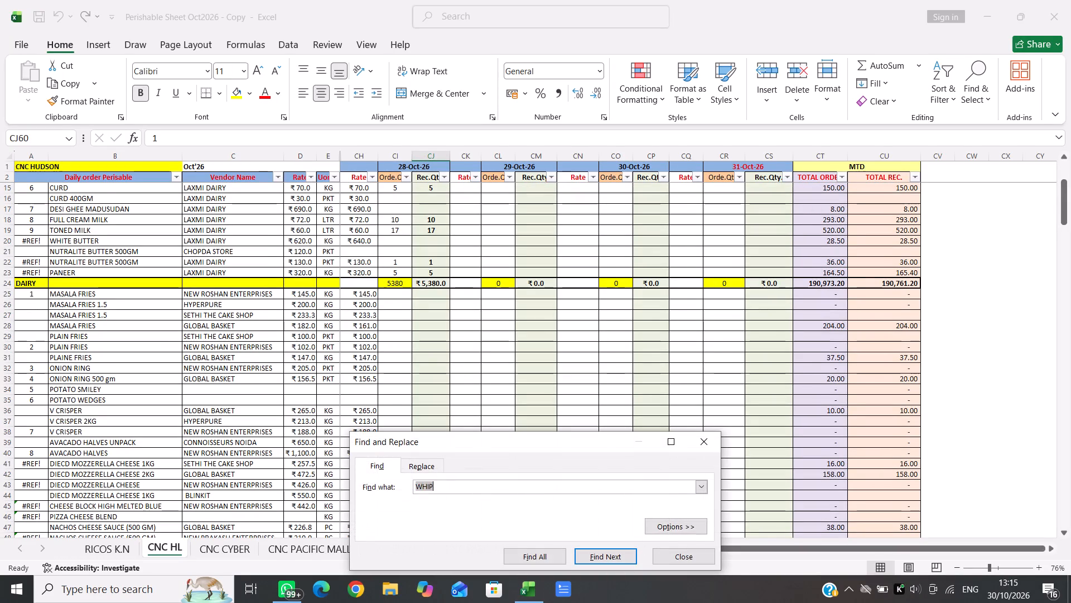
key(BackSpace)
key(BackSpace)
key(BackSpace)
key(BackSpace)
key(BackSpace)
text(BROW)
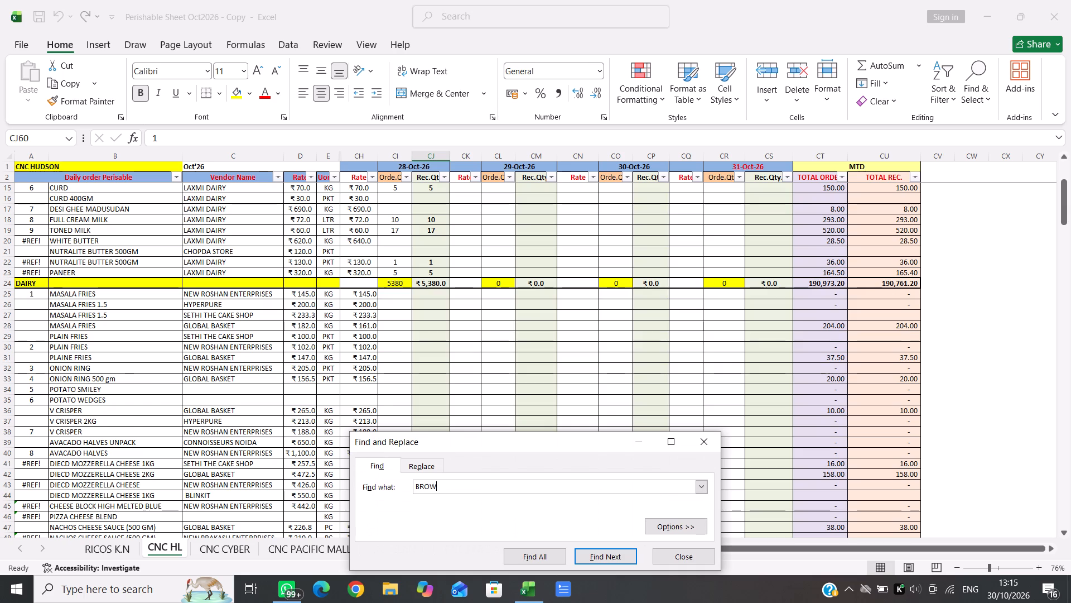
key(Return)
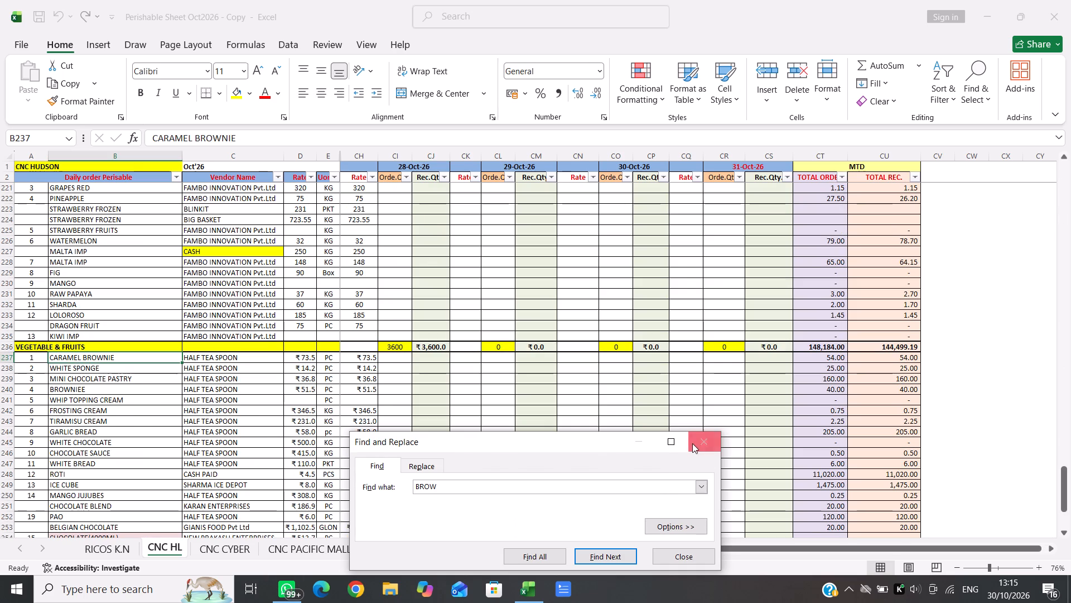
click(698, 443)
key(Right)
key(Right)
key(Right)
key(Right)
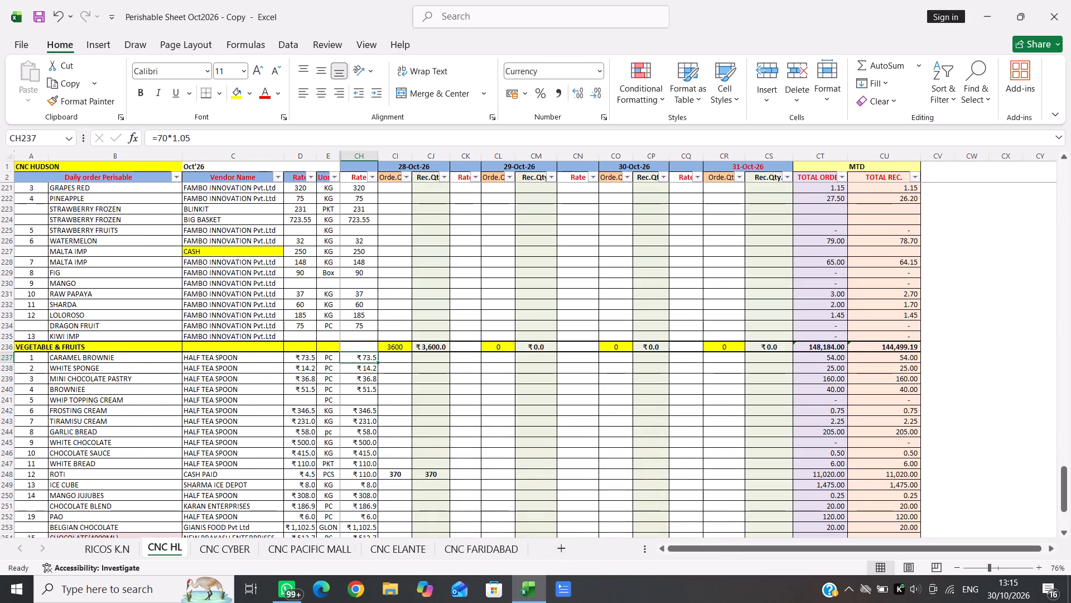
key(Right)
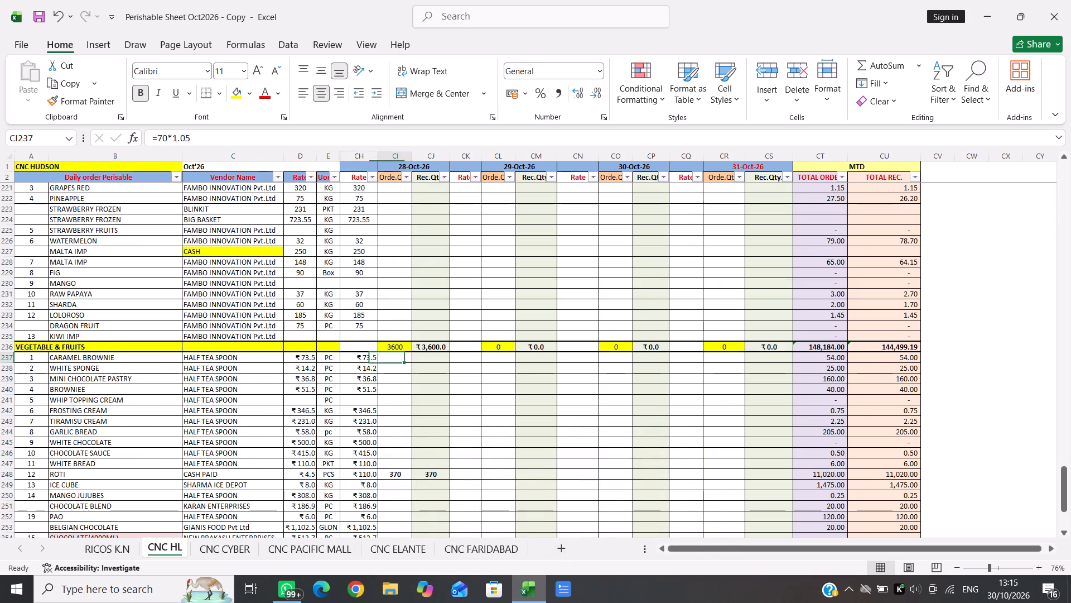
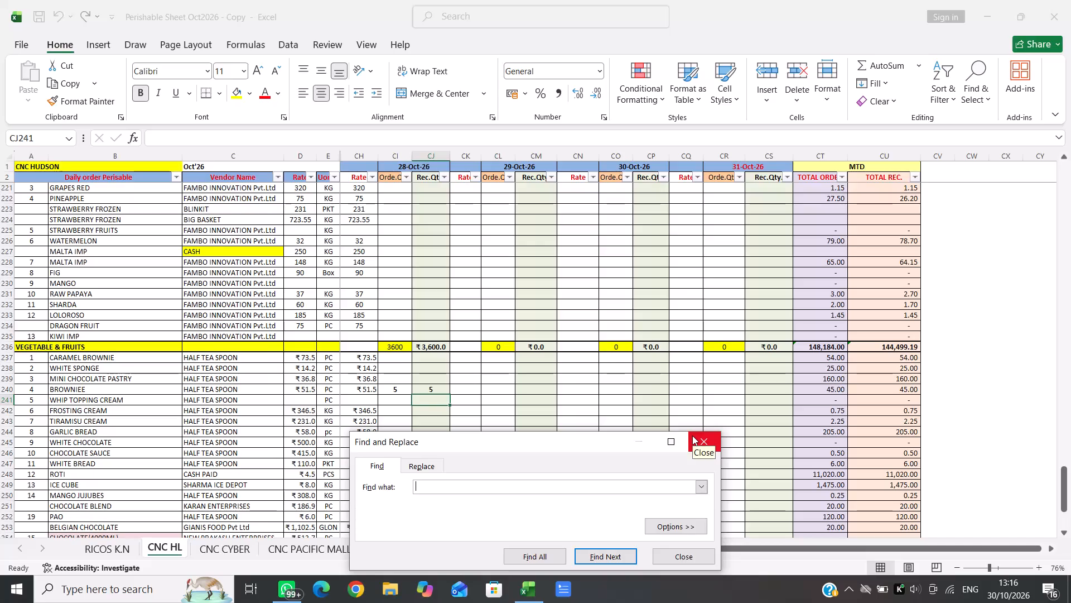
Search the CNC HL sheet for GARL and move along the GARLIC BREAD row to its 28-Oct-26 entries.
key(BackSpace)
text(GARL)
key(Return)
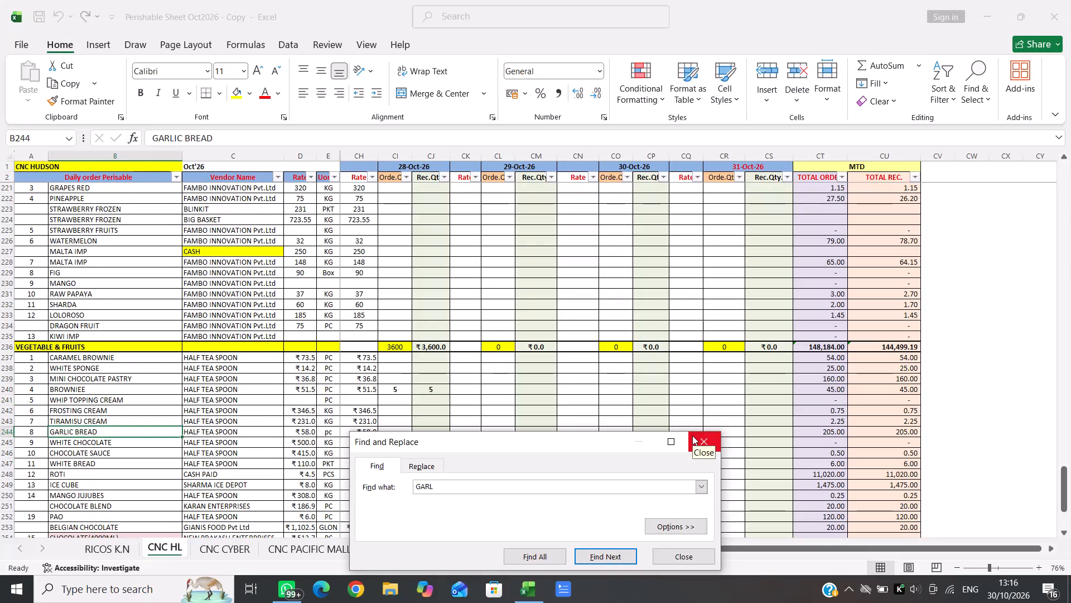
click(692, 435)
key(Right)
key(Right)
key(Right)
key(Right)
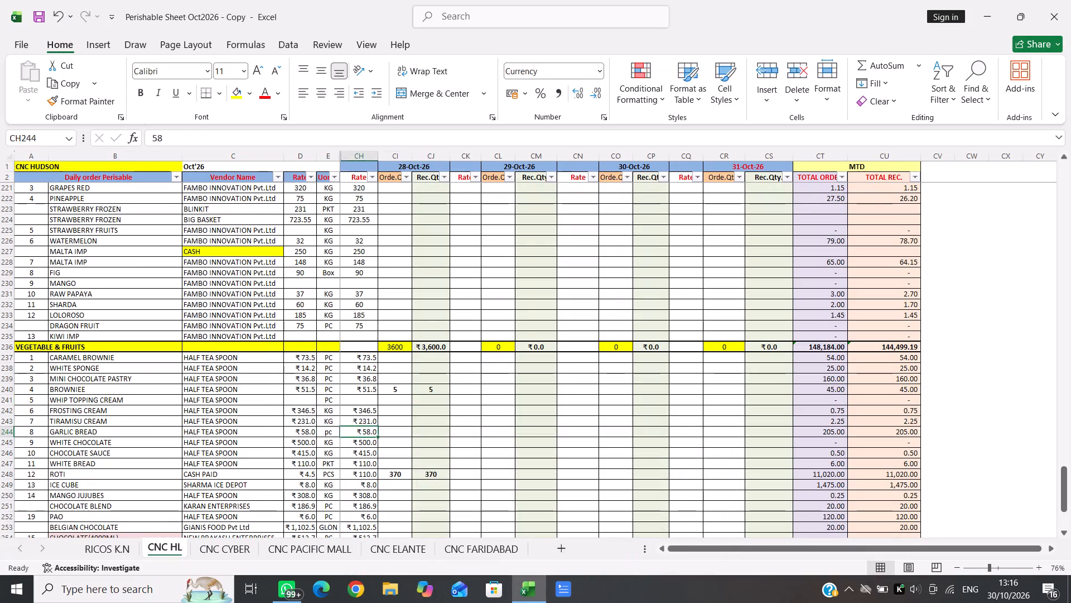
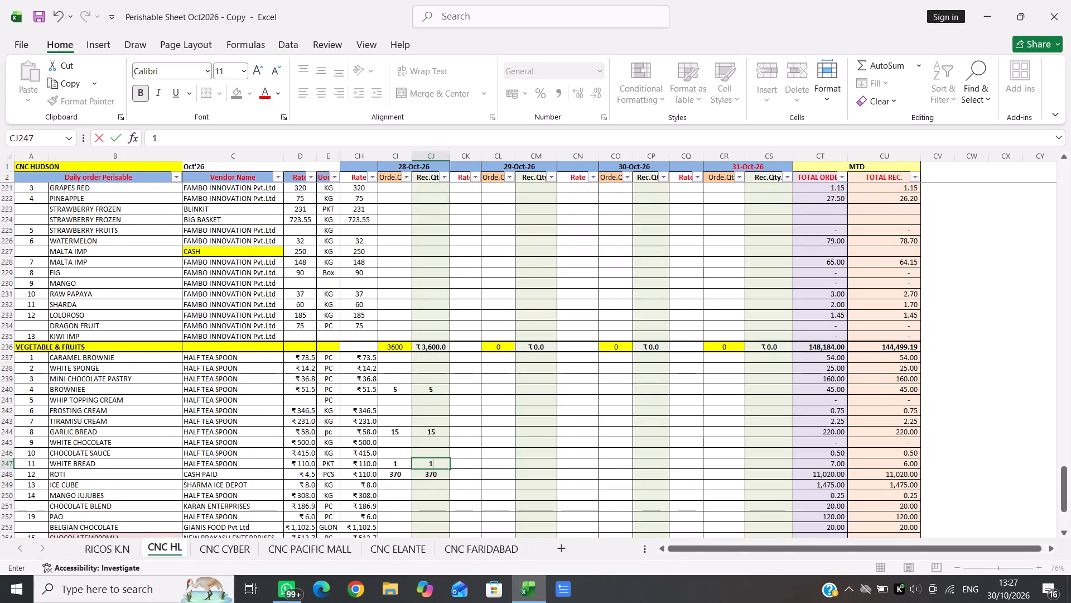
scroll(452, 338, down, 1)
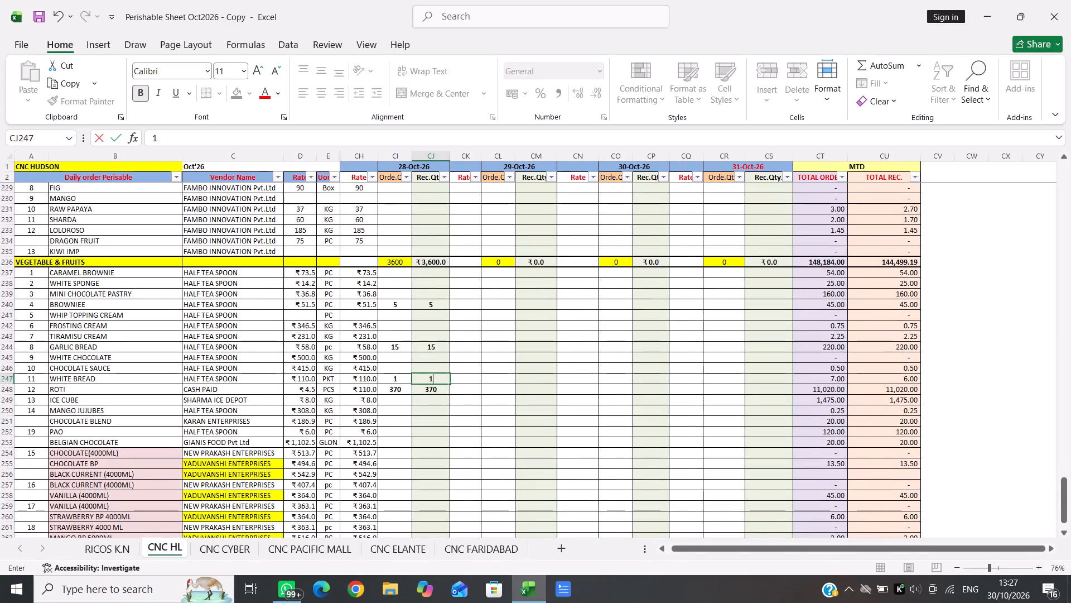
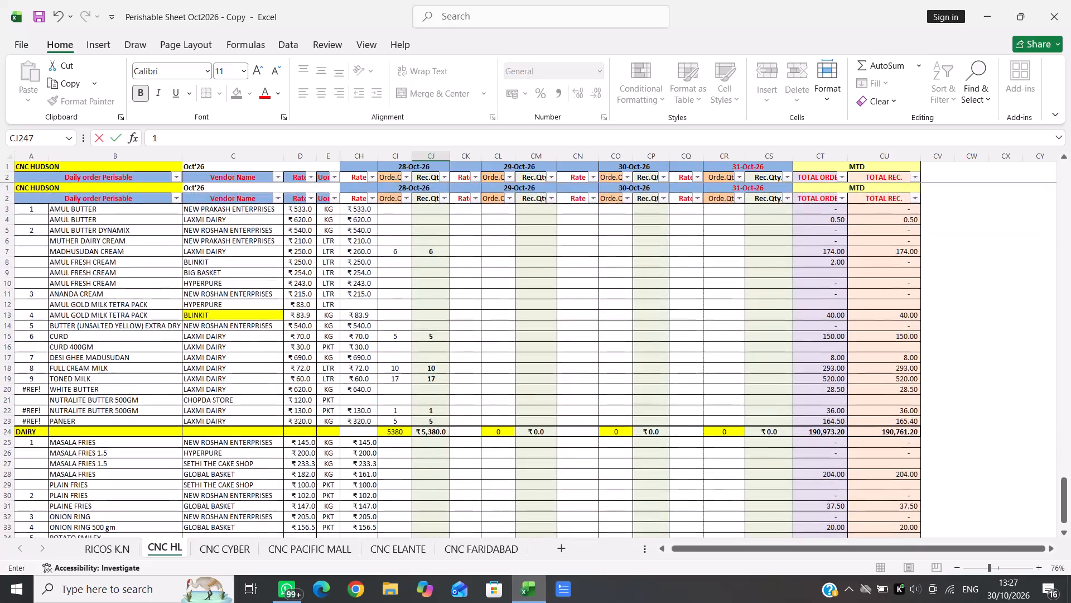
Copy the dairy rates, AMUL BUTTER through PANEER (rows 3–23), from the 28-Oct-26 Rate column into the 29-Oct-26 Rate column starting at CK3.
click(354, 190)
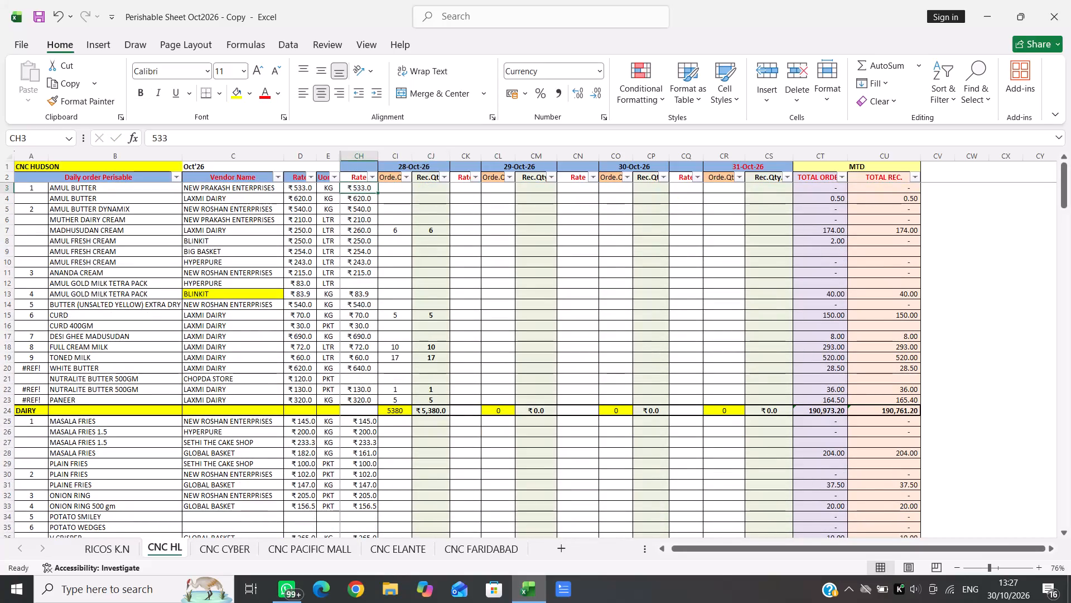
key(shift+Down)
key(shift+Down)
key(shift+Down)
key(shift+Down)
key(shift+Down)
key(shift+Down)
key(shift+Down)
key(shift+Down)
key(shift+Down)
key(shift+Down)
key(shift+Down)
key(shift+Down)
key(shift+Down)
key(shift+Down)
key(shift+Down)
key(shift+Down)
key(shift+Down)
key(shift+Down)
key(shift+Down)
key(shift+Down)
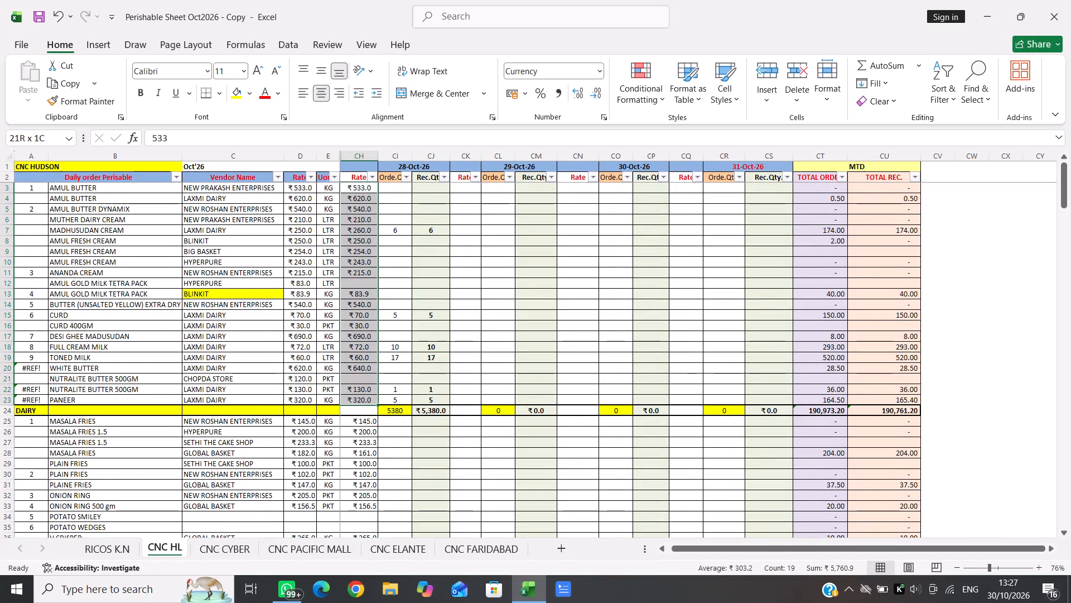
key(ctrl+c)
key(Right)
key(Right)
key(Right)
key(Right)
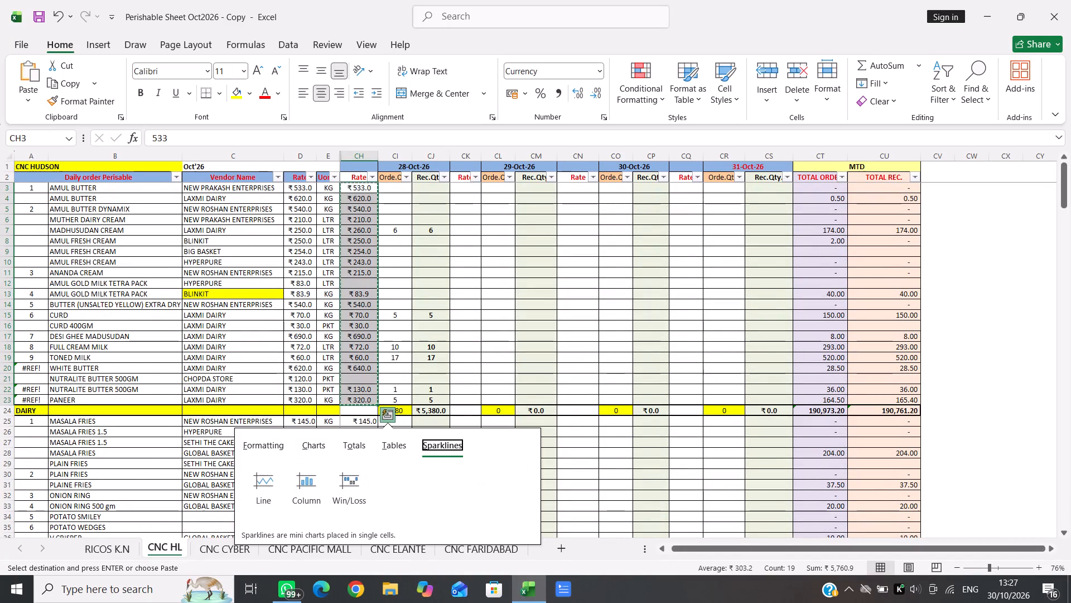
click(411, 252)
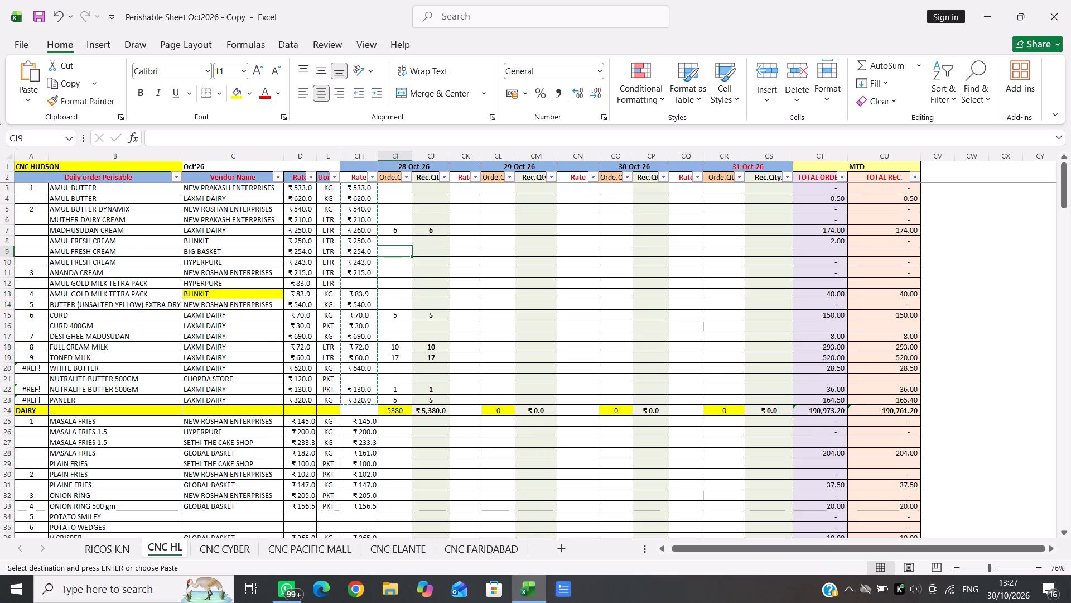
scroll(442, 192, up, 1)
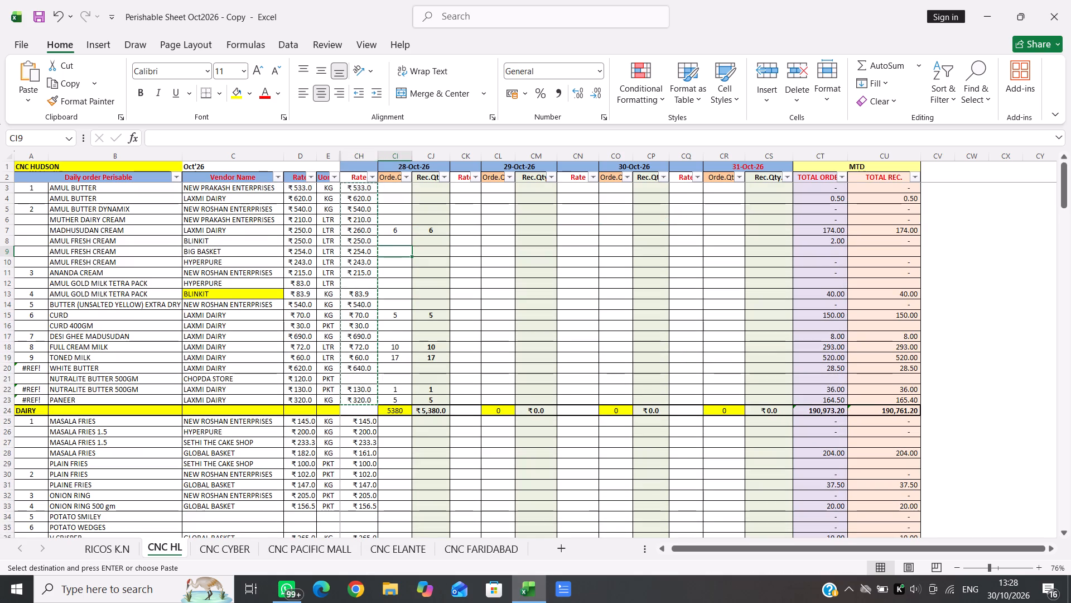
click(473, 188)
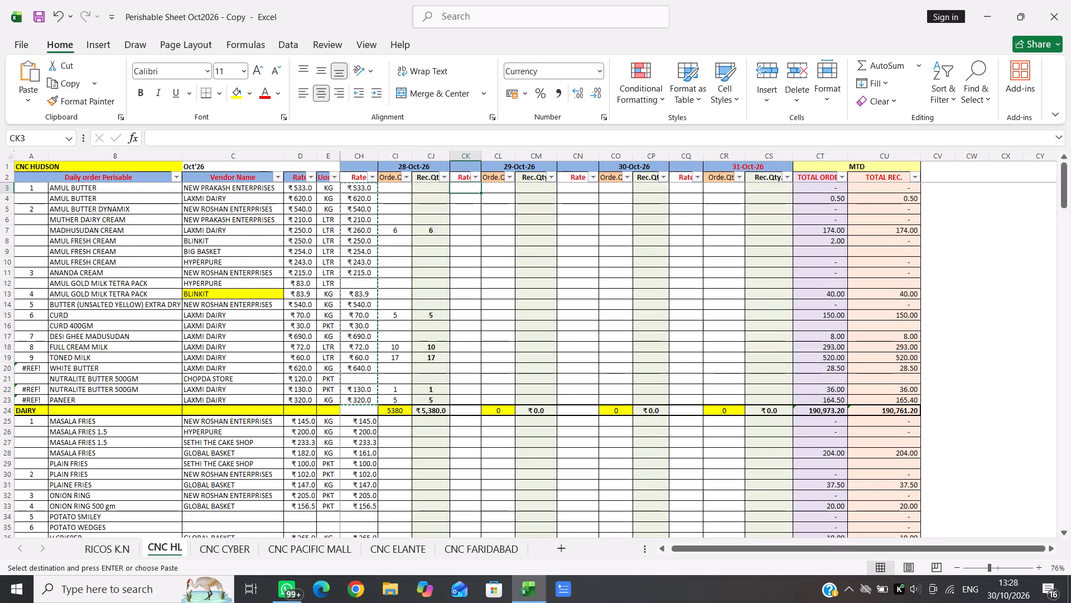
key(Return)
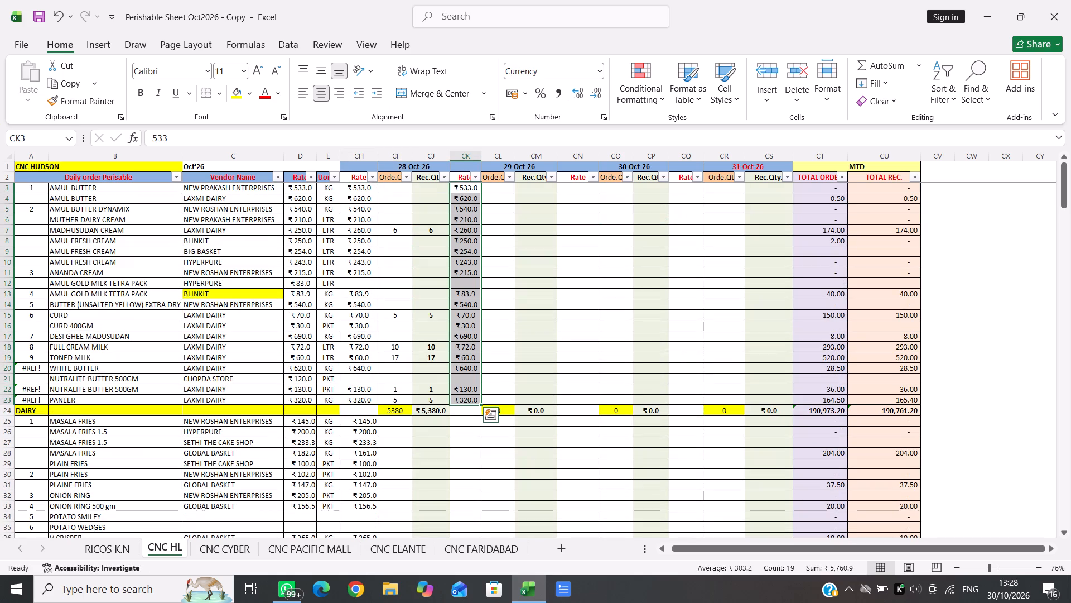
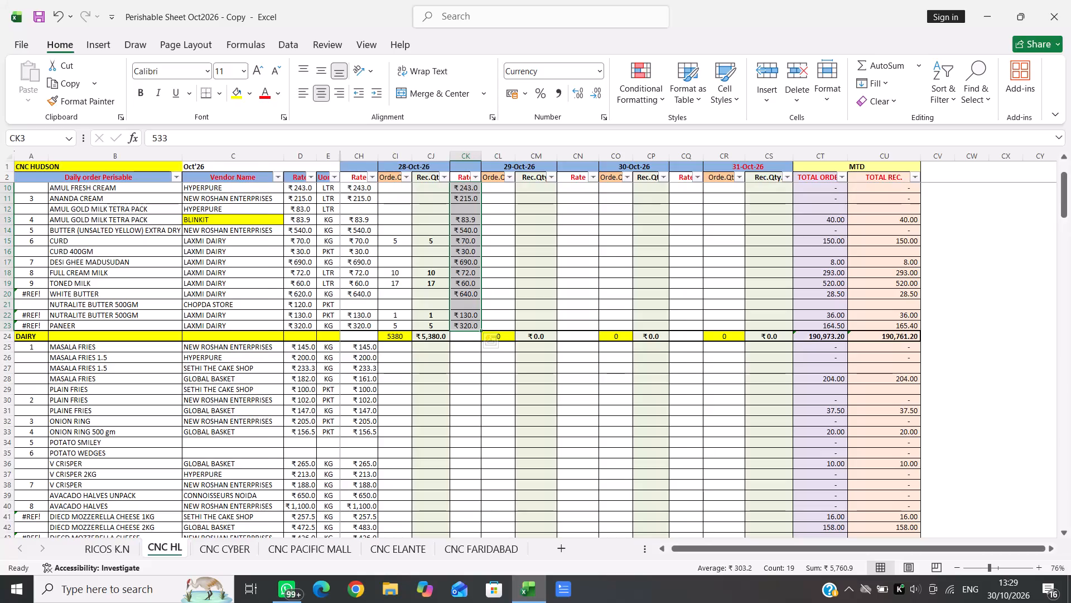
Copy the fries and cheese rates, rows 25–76, from the 28-Oct-26 Rate column into the 29-Oct-26 Rate column starting at CK25.
click(363, 348)
key(shift+Down)
key(shift+Down)
key(shift+Down)
key(shift+Down)
key(shift+Down)
key(shift+Down)
key(shift+Down)
key(shift+Down)
key(shift+Down)
key(shift+Down)
key(shift+Down)
key(shift+Down)
key(shift+Down)
key(shift+Down)
key(shift+Down)
key(shift+Down)
key(shift+Down)
key(shift+Down)
key(shift+Down)
key(shift+Down)
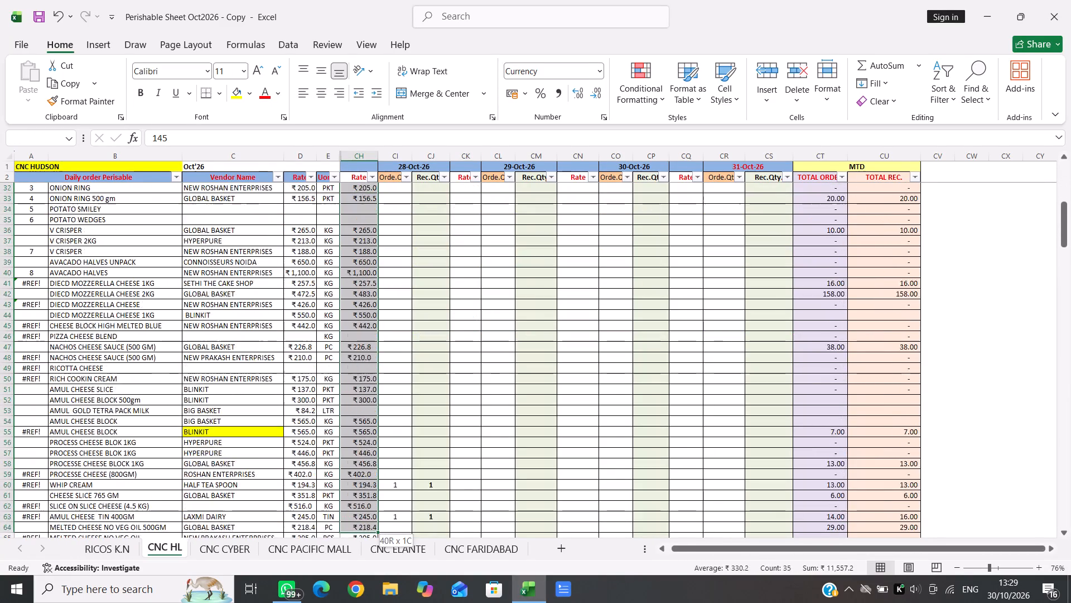
key(shift+Up)
key(shift+Up)
key(shift+Up)
key(shift+Up)
key(shift+Up)
key(shift+Up)
key(shift+Up)
key(shift+Up)
key(shift+Up)
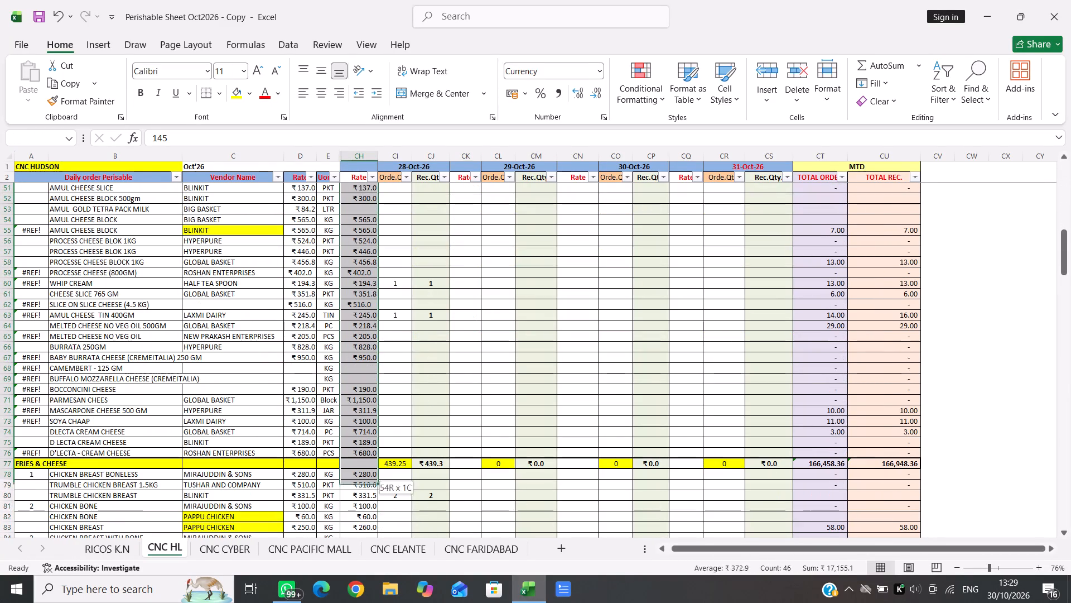
key(shift+Down)
key(shift+Down)
key(ctrl+c)
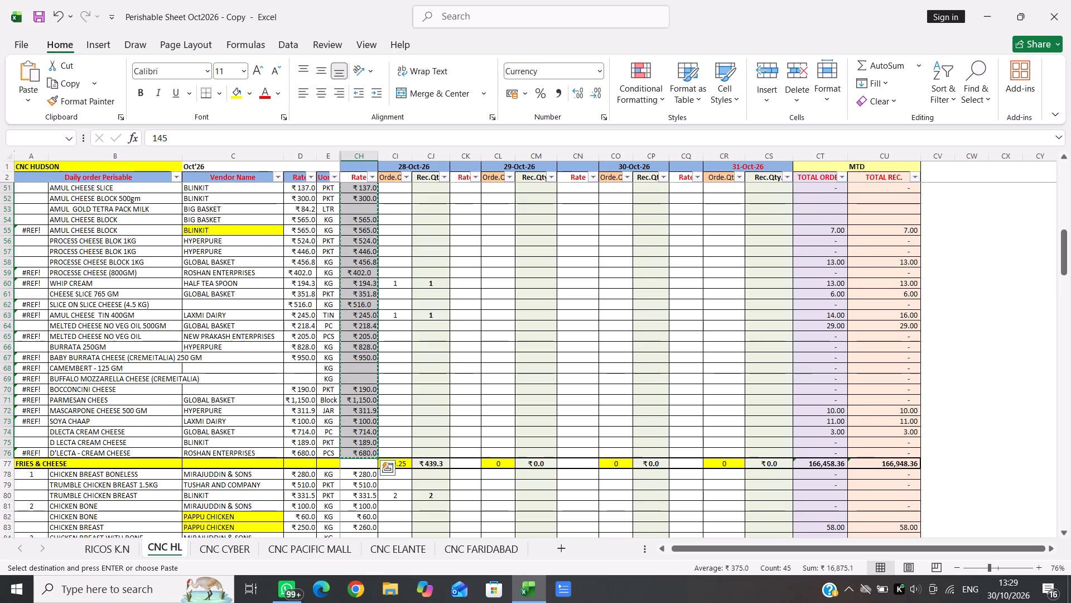
key(Right)
key(Right)
key(Right)
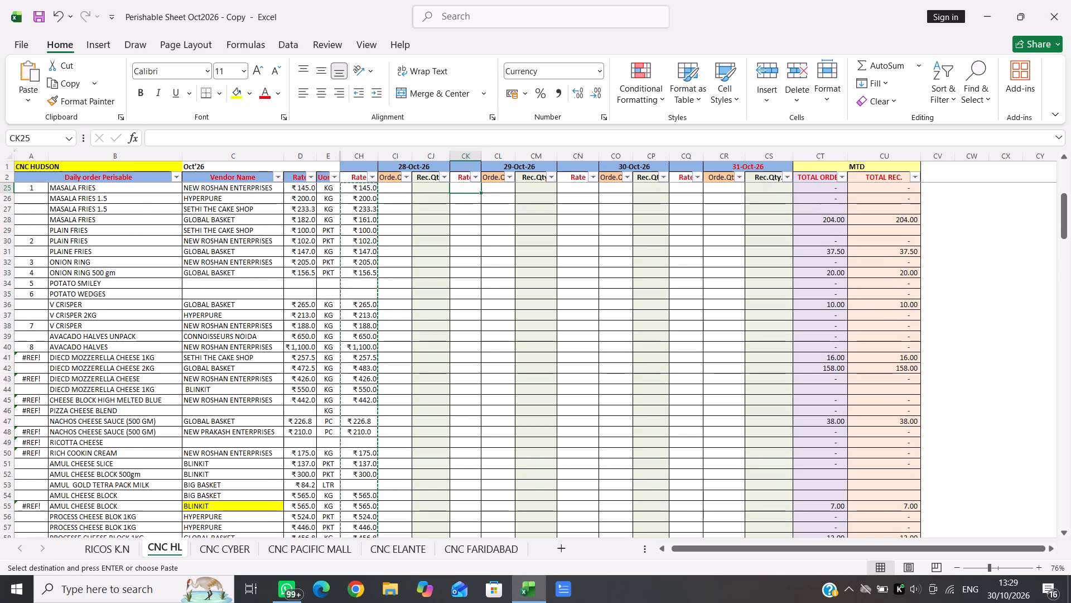
key(Return)
Copy the butchery rates, CHICKEN BREAST BONELESS through STAFF CHICKEN WHOLE (rows 78–101), from the 28-Oct-26 Rate column.
scroll(409, 493, down, 3)
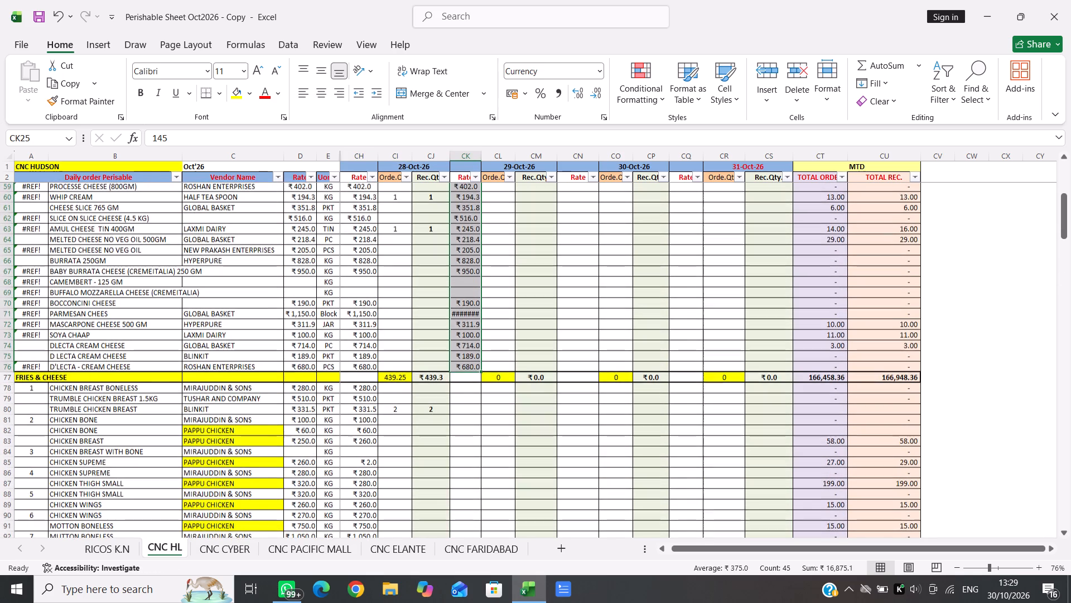
click(365, 390)
key(shift+Down)
key(shift+Down)
key(shift+Down)
key(shift+Down)
key(shift+Down)
key(shift+Down)
key(shift+Down)
key(shift+Down)
key(shift+Down)
key(shift+Down)
key(shift+Down)
key(shift+Down)
key(shift+Down)
key(shift+Down)
key(shift+Down)
key(shift+Down)
key(shift+Down)
key(shift+Down)
key(shift+Down)
key(shift+Down)
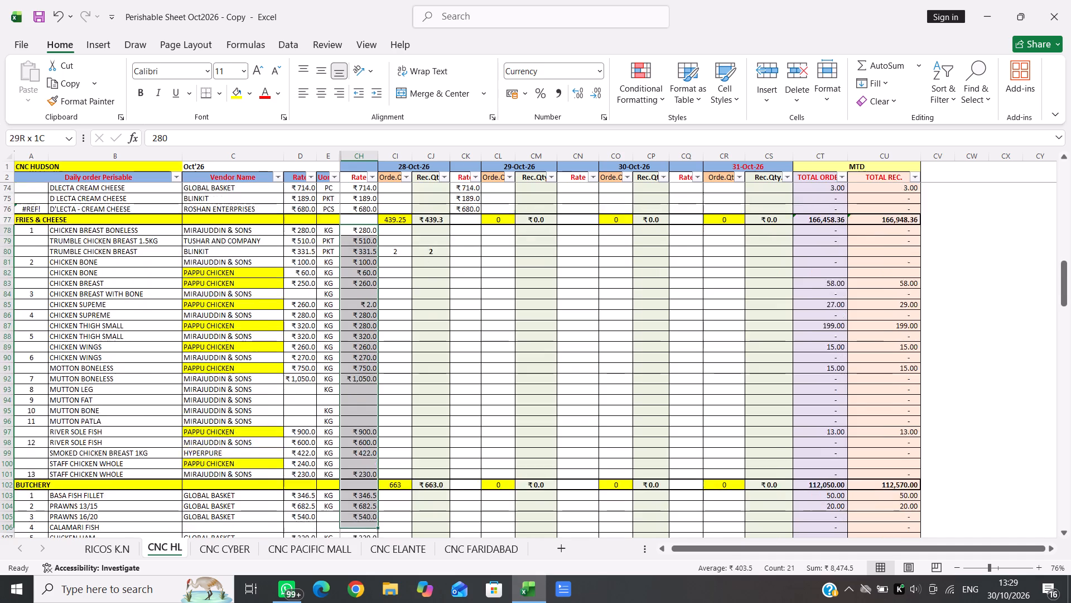
key(shift+Up)
key(shift+Up)
key(shift+Up)
key(shift+Up)
key(shift+Up)
key(shift+Up)
key(shift+Up)
key(shift+Up)
key(shift+Up)
key(shift+Up)
key(shift+Down)
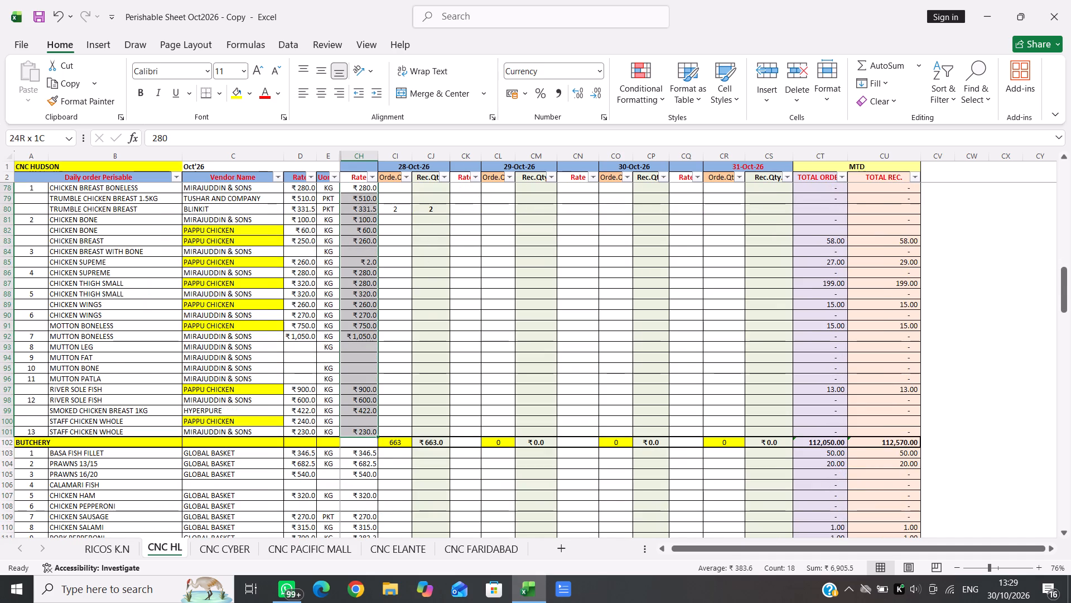
key(ctrl+c)
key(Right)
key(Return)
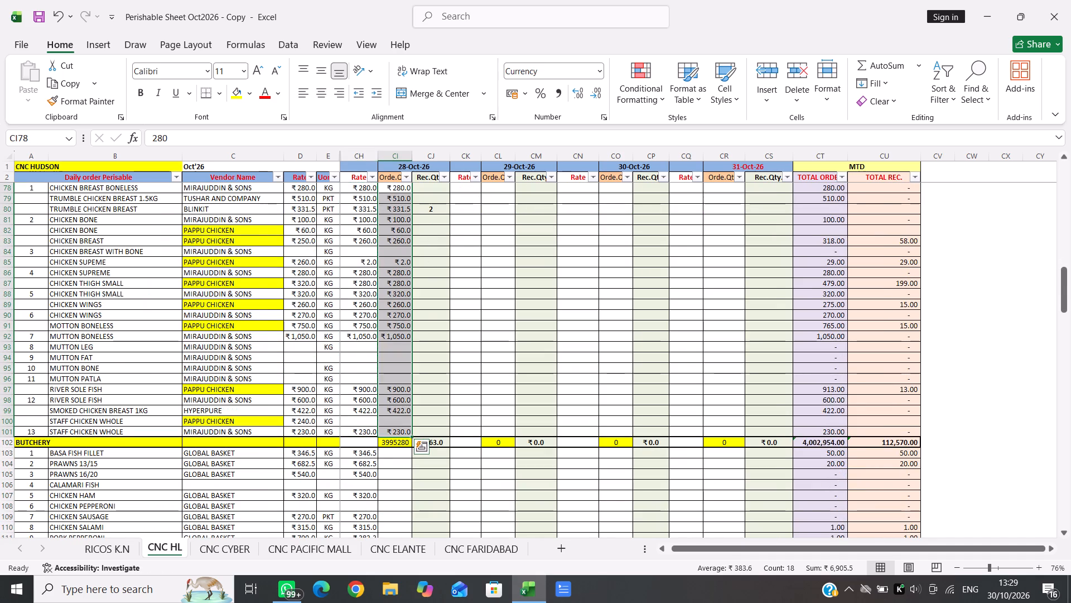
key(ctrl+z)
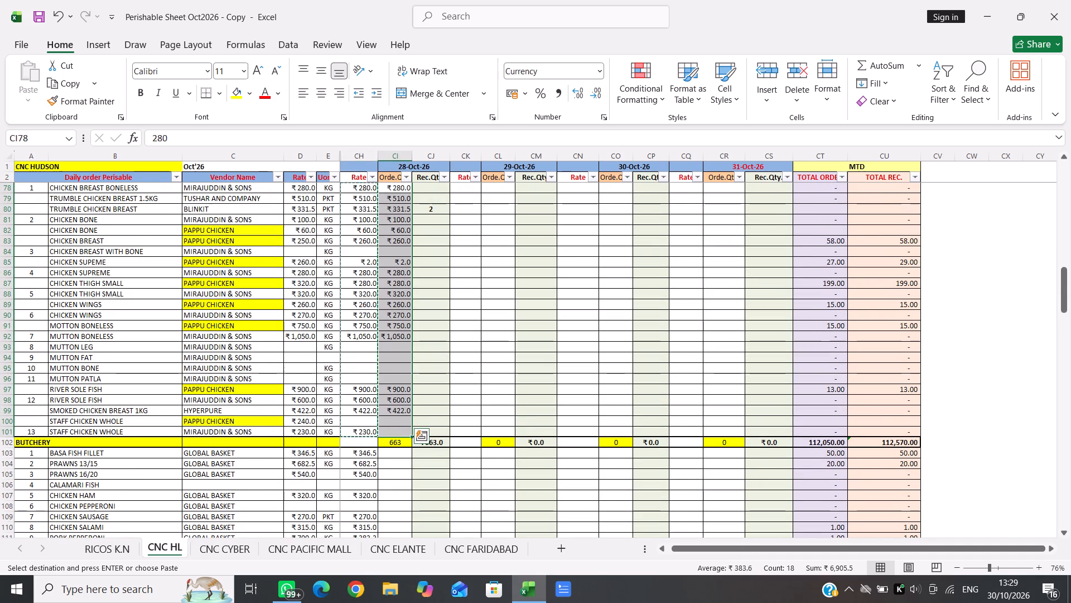
Paste the copied butchery rates into the 29-Oct-26 Rate column starting at CK78.
scroll(365, 384, up, 1)
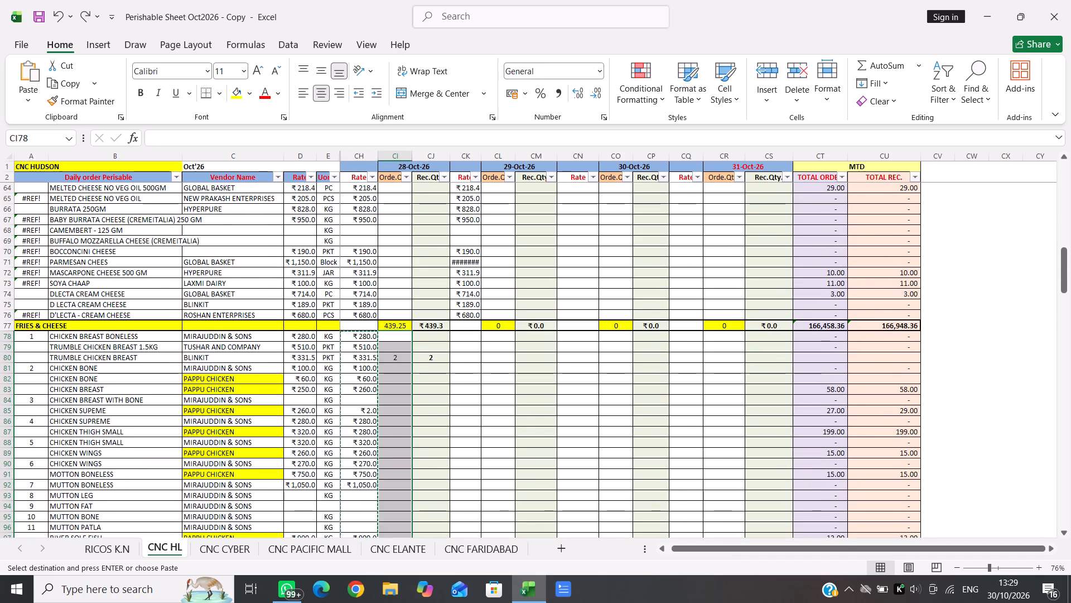
click(470, 334)
key(Return)
Copy the sea food and cold cut rates, rows 103–112, from the 28-Oct-26 Rate column into the 29-Oct-26 Rate column starting at CK103.
scroll(470, 334, down, 1)
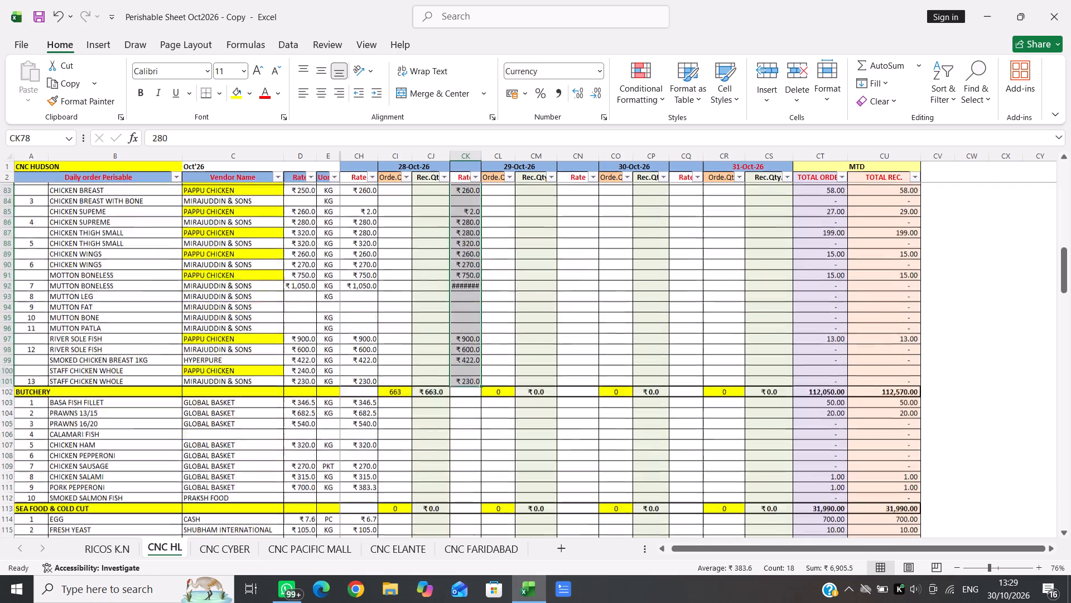
scroll(470, 334, down, 2)
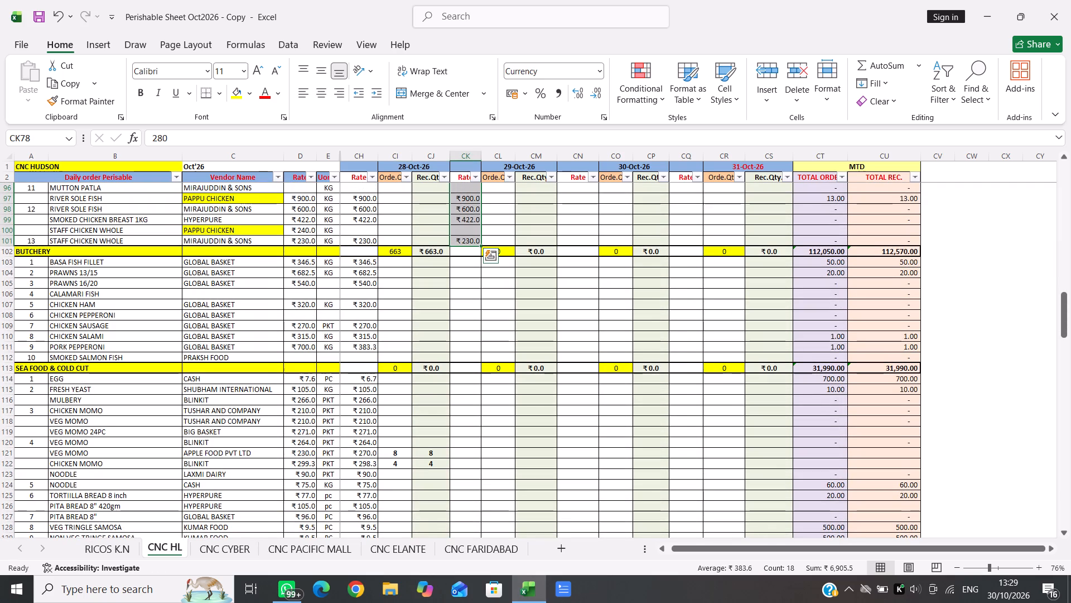
click(360, 264)
key(shift+Down)
key(shift+Up)
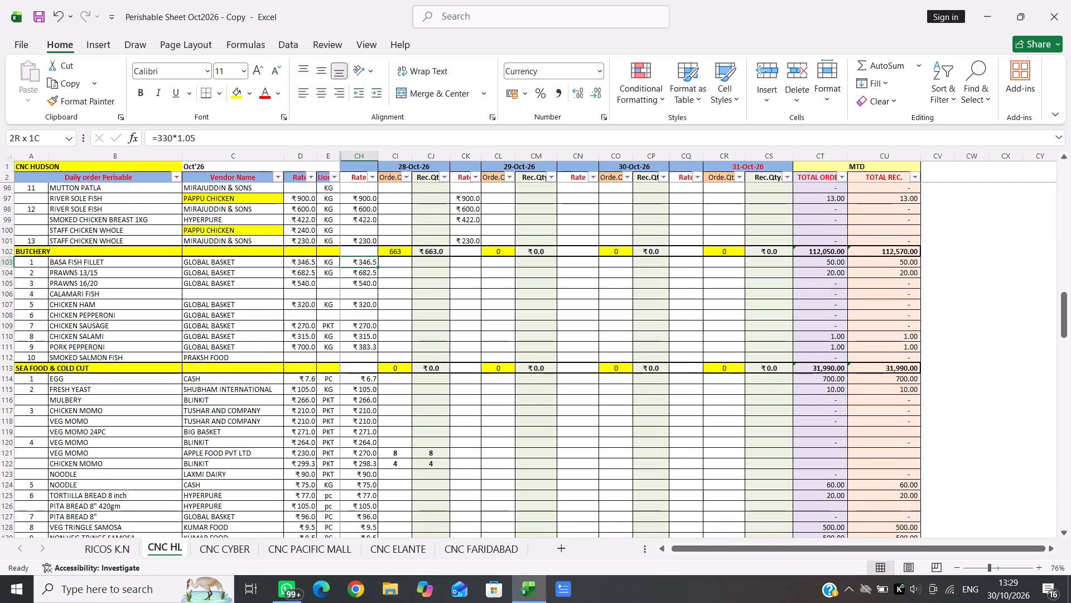
key(shift+Down)
key(shift+Down)
key(shift+Down)
key(shift+Down)
key(shift+Down)
key(shift+Down)
key(shift+Down)
key(shift+Down)
key(shift+Down)
key(ctrl+c)
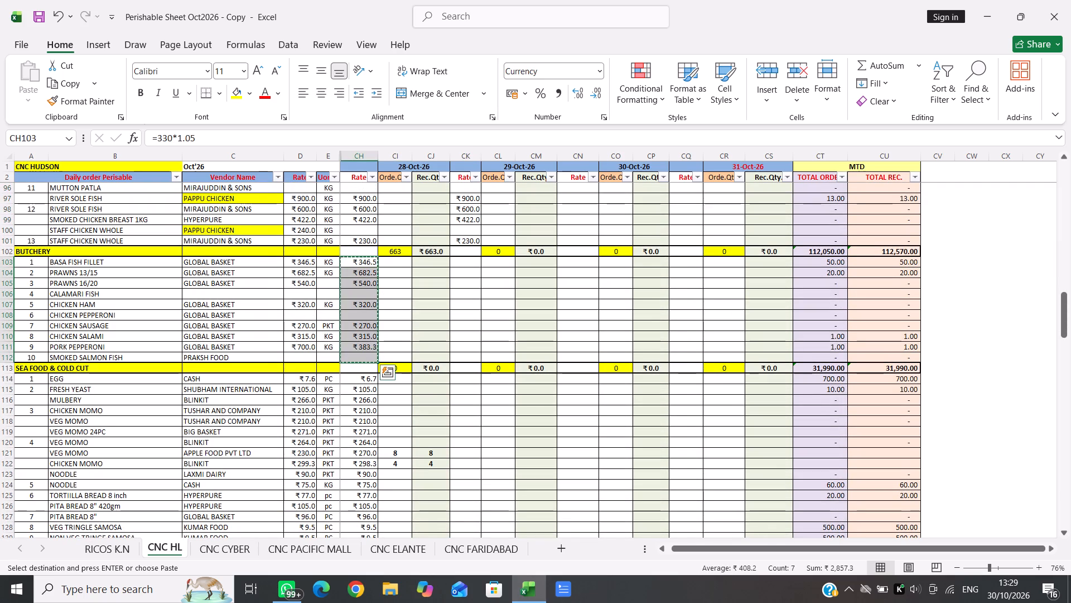
key(Right)
key(Right)
key(Right)
key(Return)
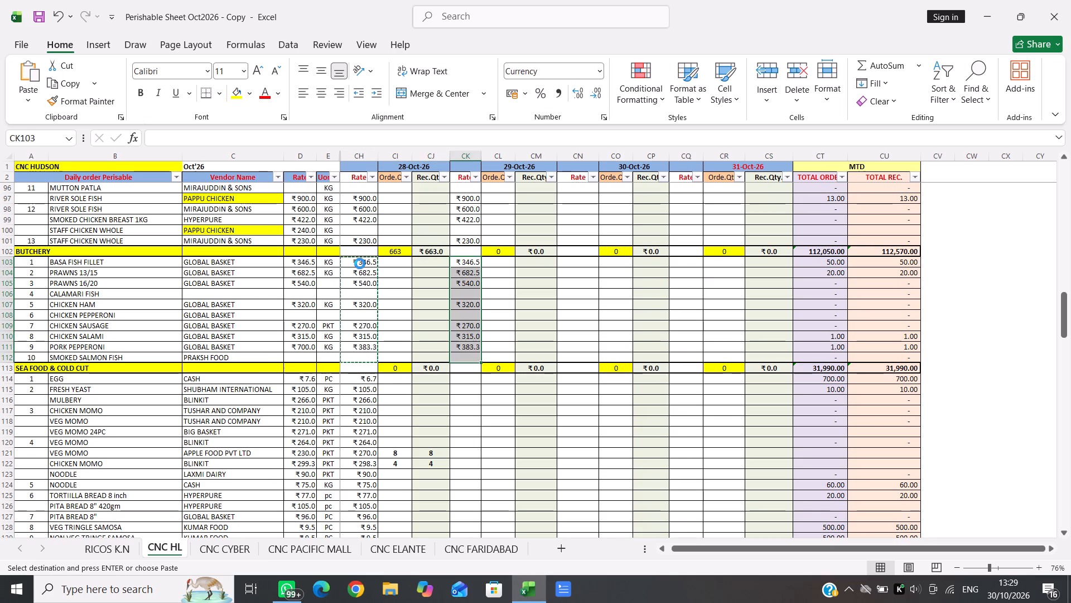
Copy the frozen section rates, EGG through SPRING ROLL SHEET (rows 114–130), from the 28-Oct-26 Rate column into the 29-Oct-26 Rate column at CK114.
scroll(360, 264, down, 2)
scroll(365, 275, up, 1)
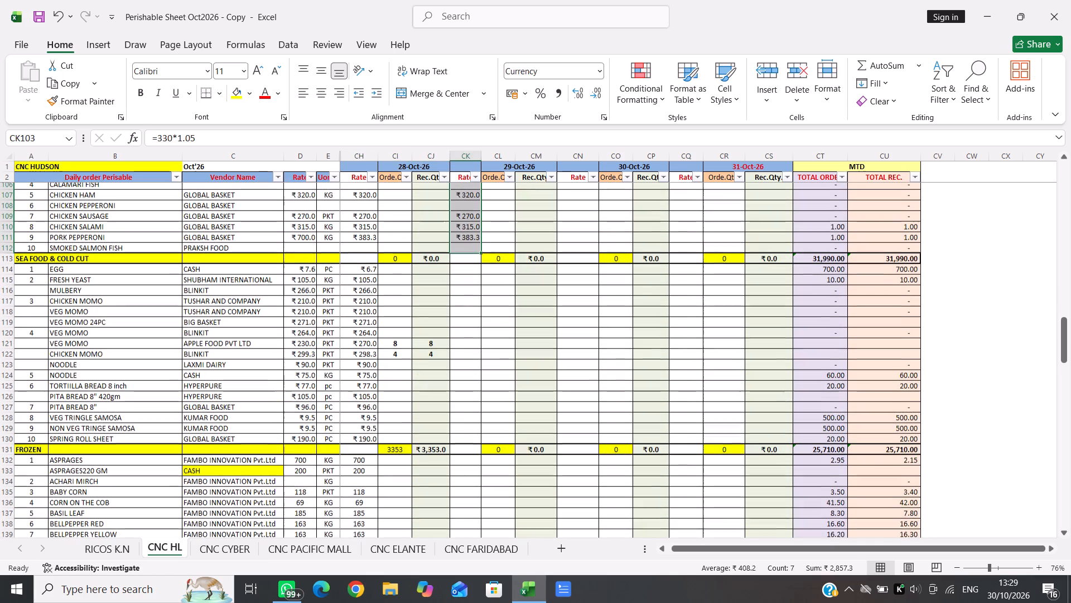
click(365, 274)
key(shift+Down)
key(shift+Down)
key(shift+Down)
key(shift+Down)
key(shift+Down)
key(shift+Down)
key(shift+Down)
key(shift+Down)
key(shift+Down)
key(shift+Down)
key(shift+Down)
key(shift+Down)
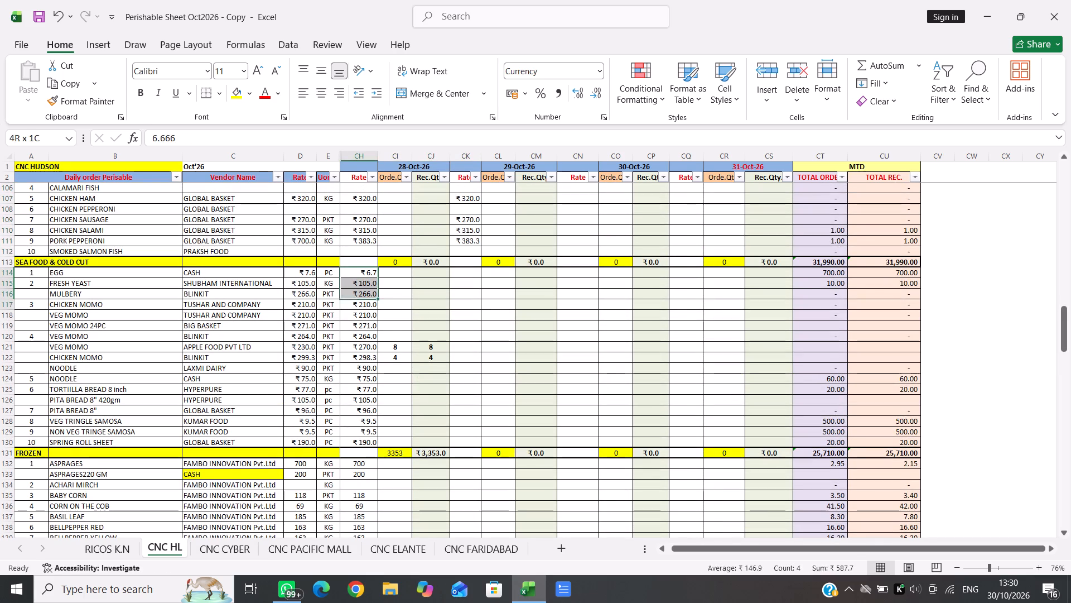
key(shift+Down)
key(shift+Down)
key(shift+Down)
key(shift+Down)
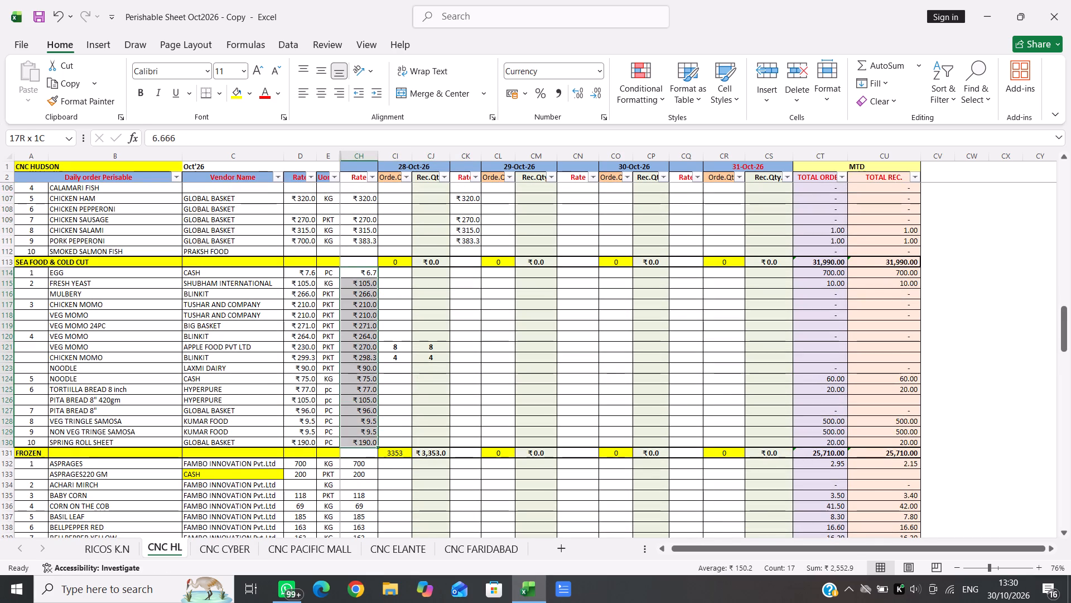
key(ctrl+c)
key(Right)
key(Right)
key(Right)
key(Return)
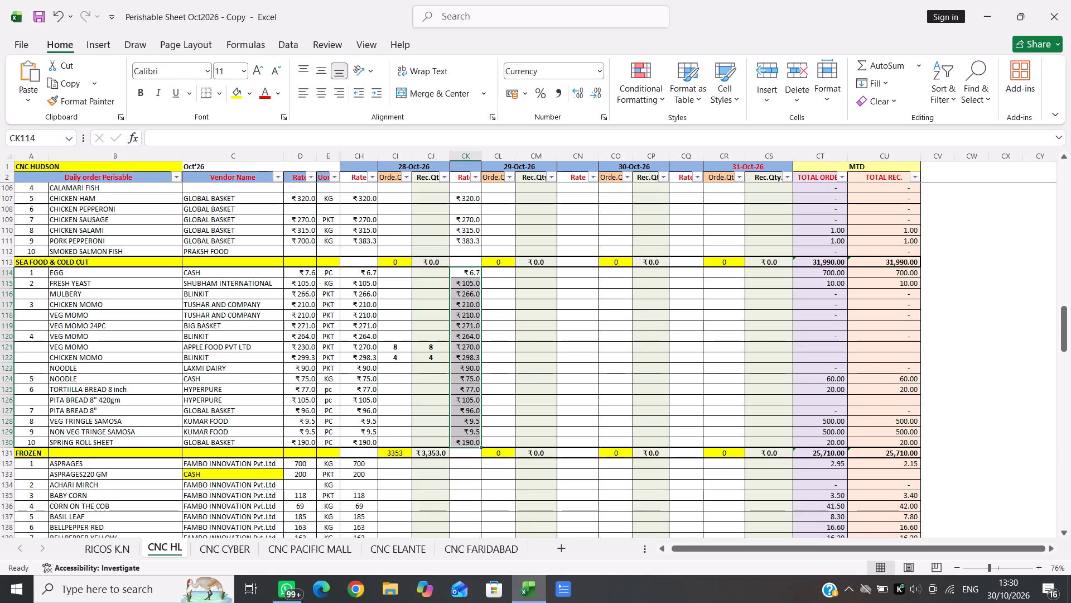
Copy the vegetable and fruit rates, rows 132–235, from the 28-Oct-26 Rate column into the 29-Oct-26 Rate column starting at CK132.
scroll(365, 274, down, 2)
scroll(365, 274, up, 1)
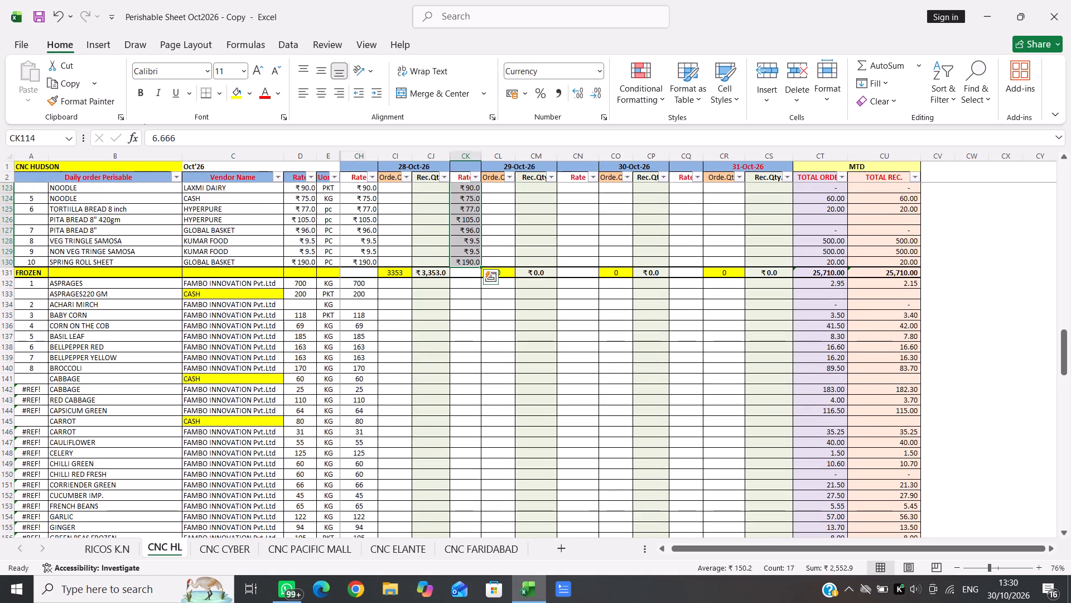
click(359, 280)
key(shift+Down)
key(shift+Down)
key(shift+Down)
key(shift+Down)
key(shift+Down)
key(shift+Down)
key(shift+Down)
key(shift+Down)
key(shift+Down)
key(shift+Down)
key(shift+Down)
key(shift+Down)
key(shift+Down)
key(shift+Down)
key(shift+Down)
key(shift+Down)
key(shift+Down)
key(shift+Down)
key(shift+Down)
key(shift+Down)
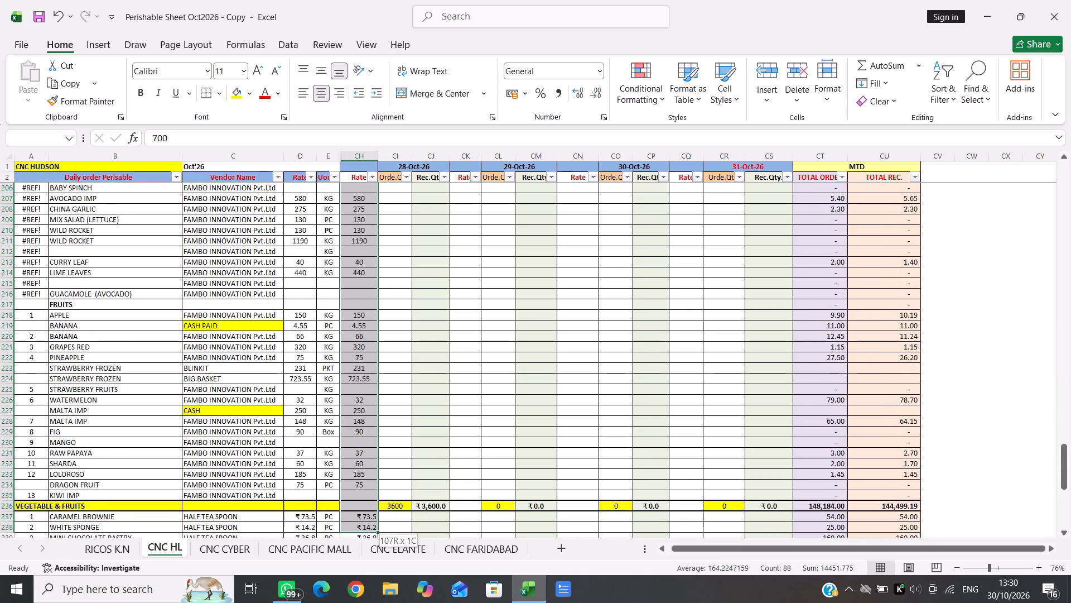
key(shift+Up)
key(shift+Up)
key(shift+Up)
key(shift+Up)
key(shift+Up)
key(shift+Up)
key(shift+Up)
key(shift+Up)
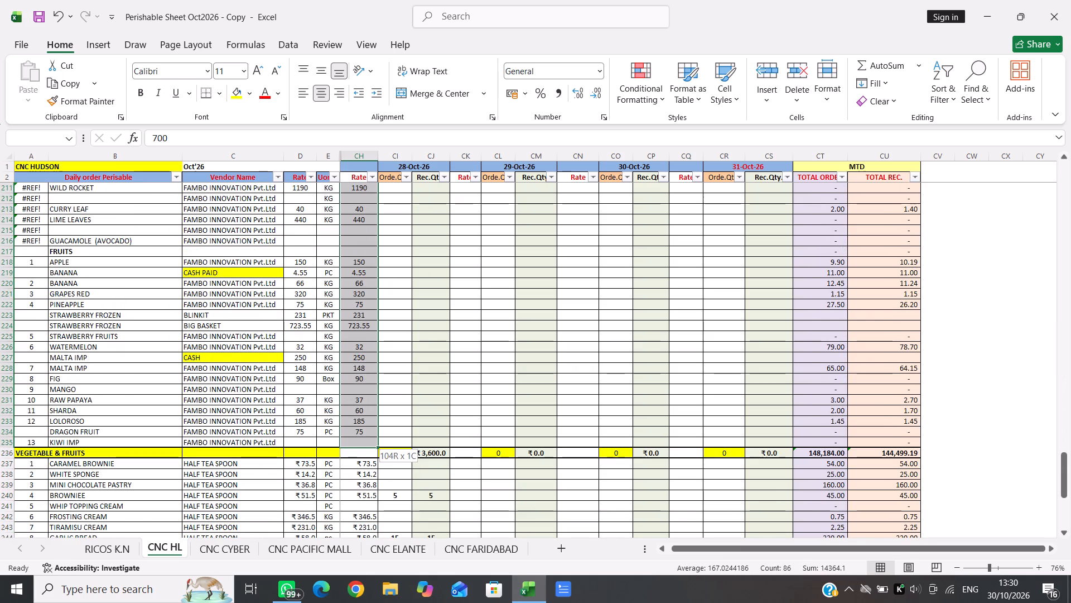
key(ctrl+c)
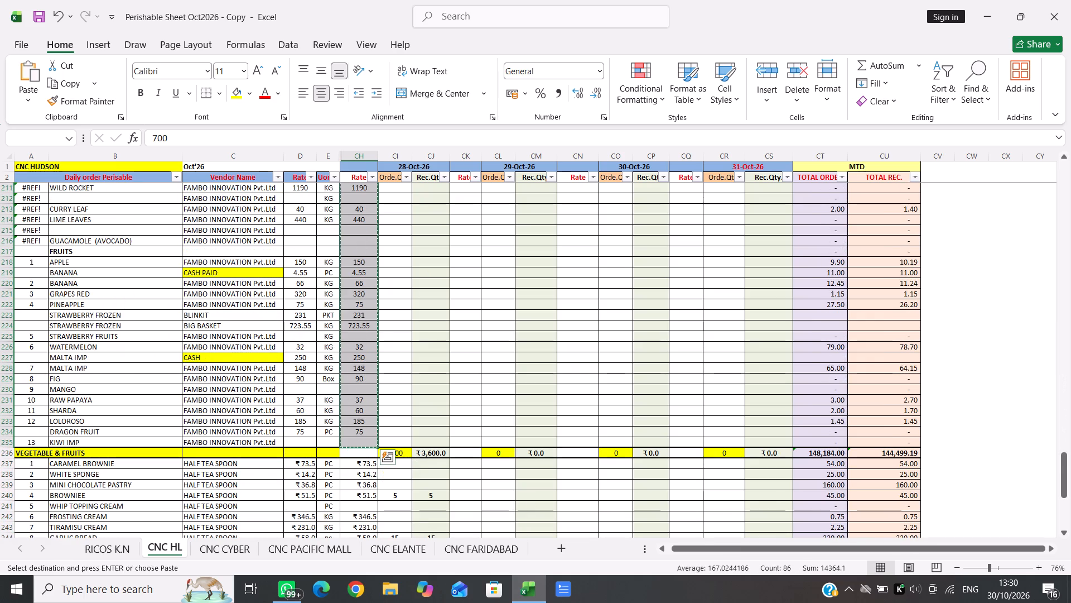
key(Right)
key(Right)
key(Right)
key(Return)
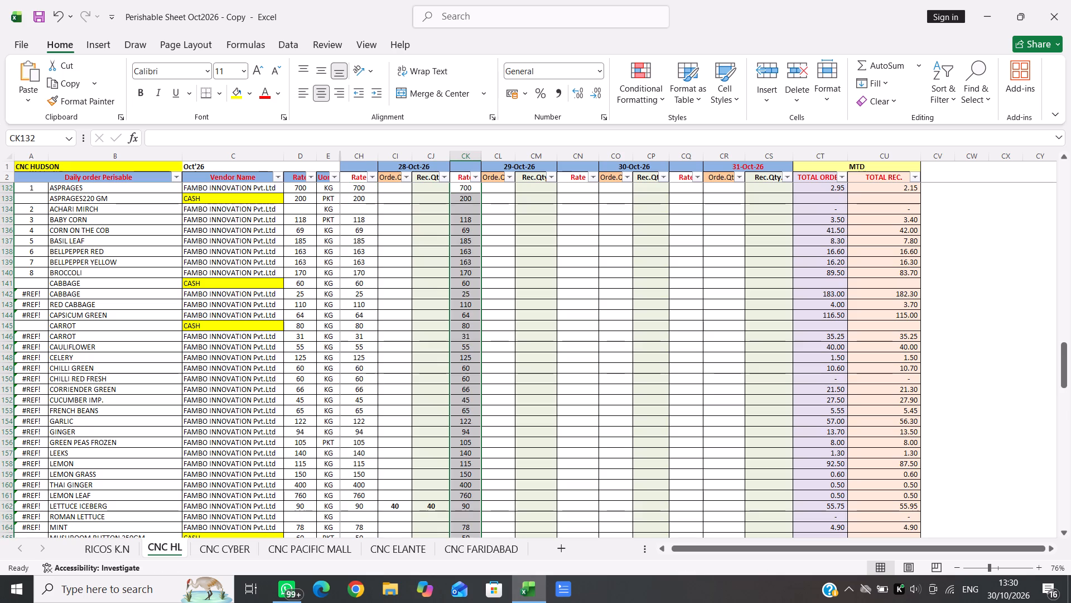
Copy the bakery rates, CARAMEL BROWNIE through MANGO(4000ML) (rows 237–263), from the 28-Oct-26 Rate column into the 29-Oct-26 Rate column at CK237.
scroll(440, 433, down, 5)
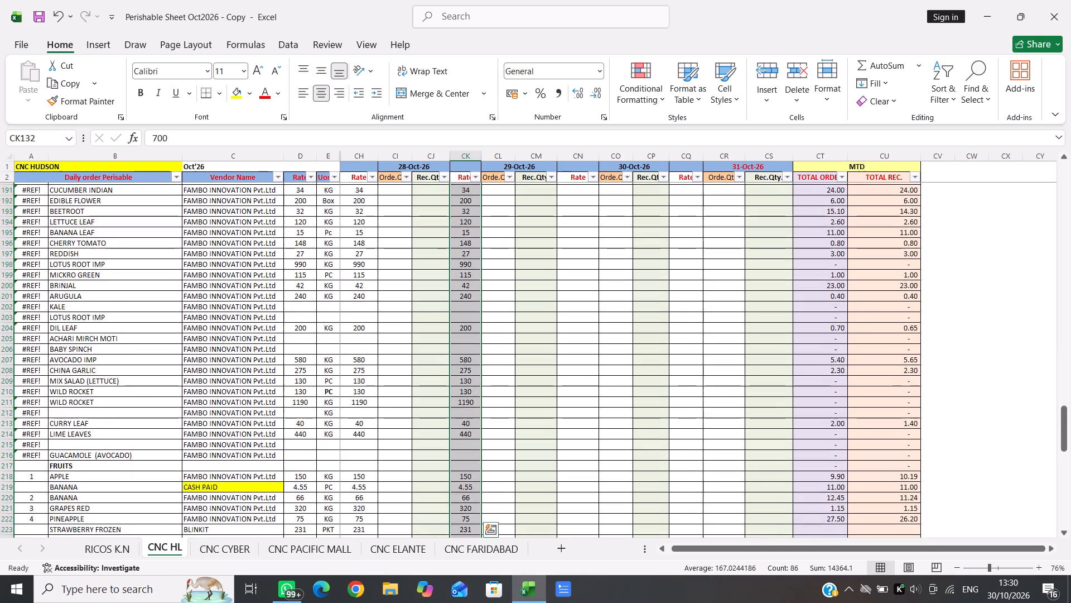
scroll(440, 433, down, 3)
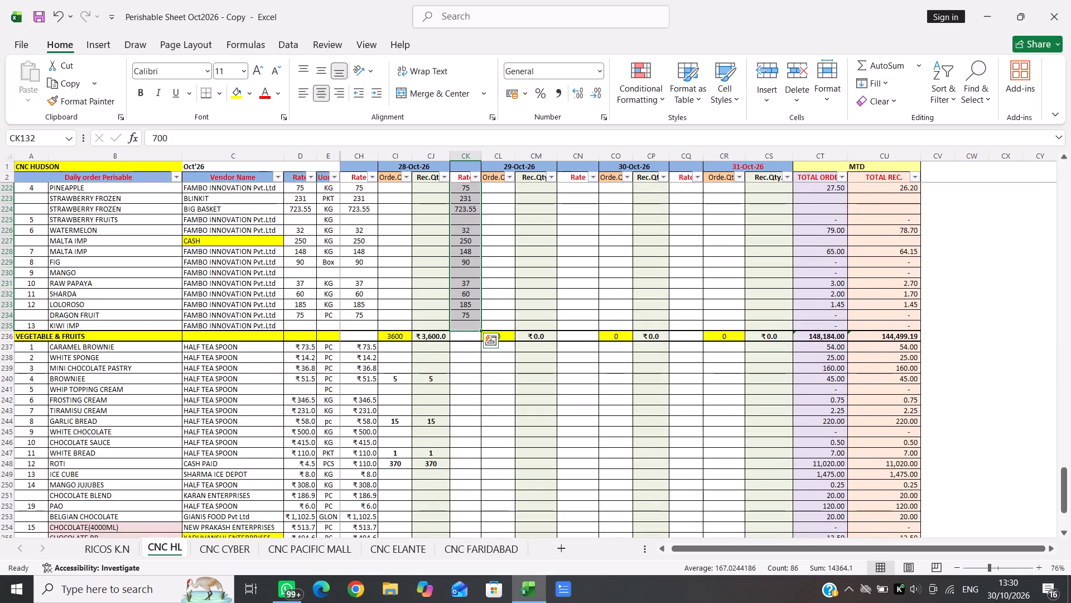
click(370, 349)
key(shift+Down)
key(shift+Down)
key(shift+Down)
key(shift+Down)
key(shift+Down)
key(shift+Down)
key(shift+Down)
key(shift+Down)
key(shift+Down)
key(shift+Down)
key(shift+Down)
key(shift+Down)
key(shift+Down)
key(shift+Down)
key(shift+Down)
key(shift+Down)
key(shift+Down)
key(shift+Down)
key(shift+Down)
key(shift+Down)
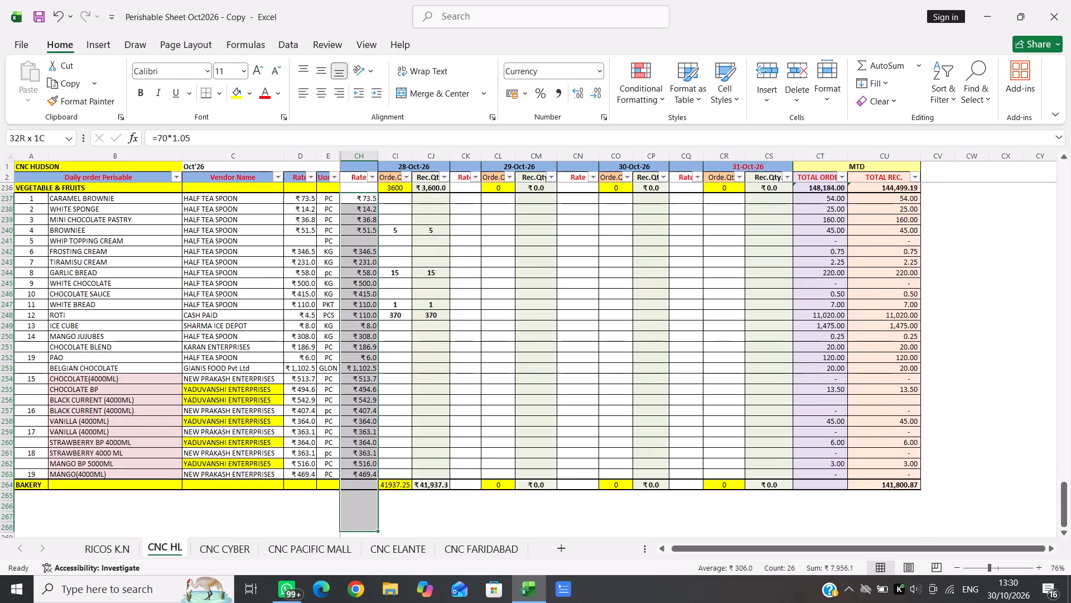
key(shift+Up)
key(shift+Up)
key(shift+Up)
key(shift+Up)
key(shift+Up)
key(shift+Up)
key(shift+Up)
key(shift+Up)
key(shift+Up)
key(shift+Up)
key(shift+Up)
key(shift+Up)
key(shift+Up)
key(shift+Up)
key(shift+Down)
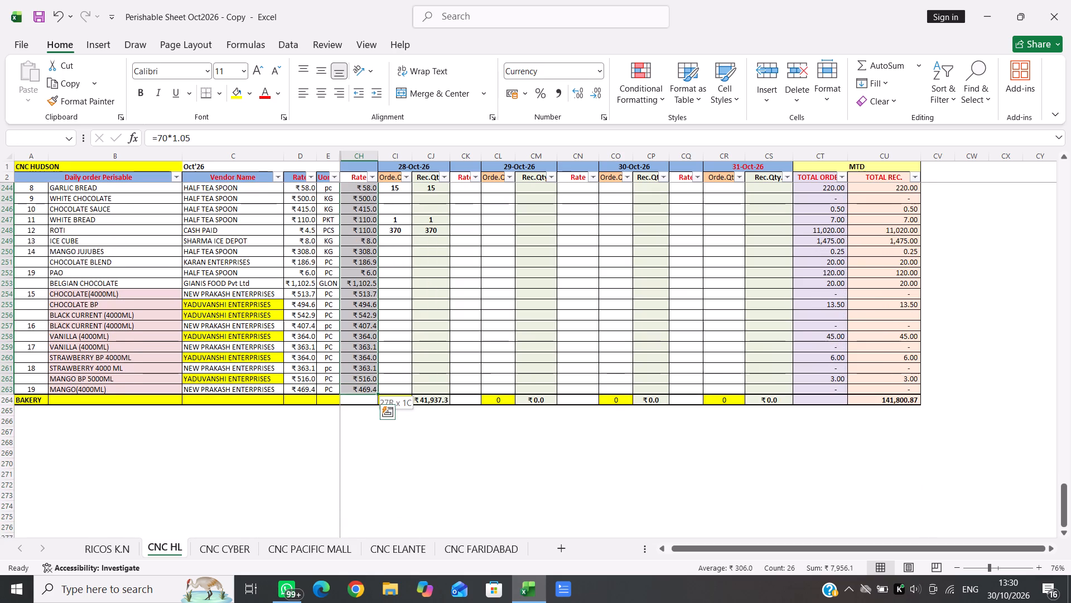
key(ctrl+c)
key(Right)
key(Right)
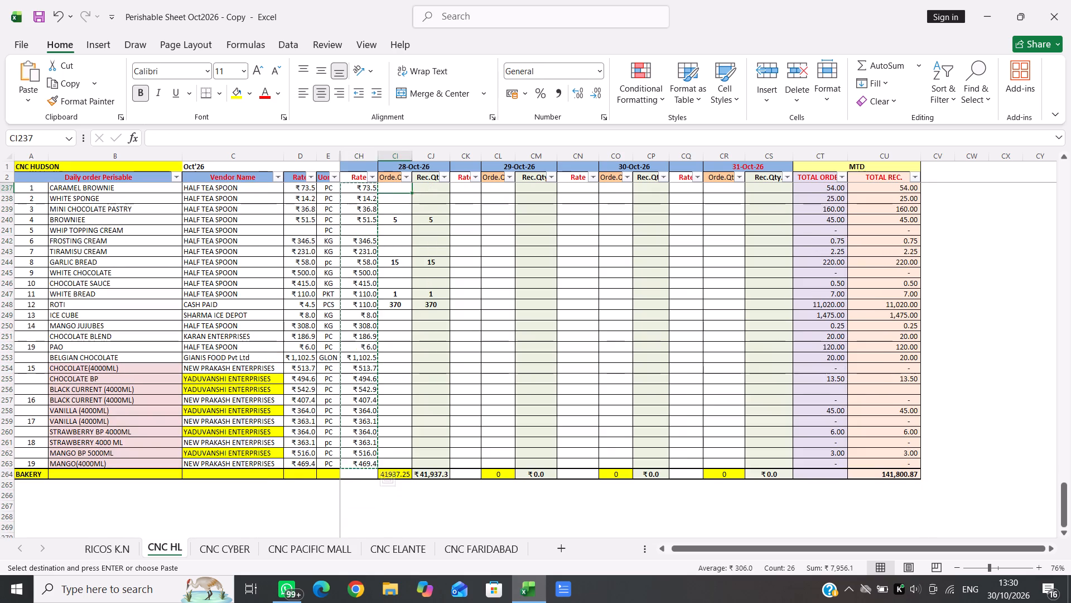
key(Right)
key(Return)
Adjust the width of the 29-Oct-26 Rate column, CK, to fit its rates.
scroll(370, 349, up, 1)
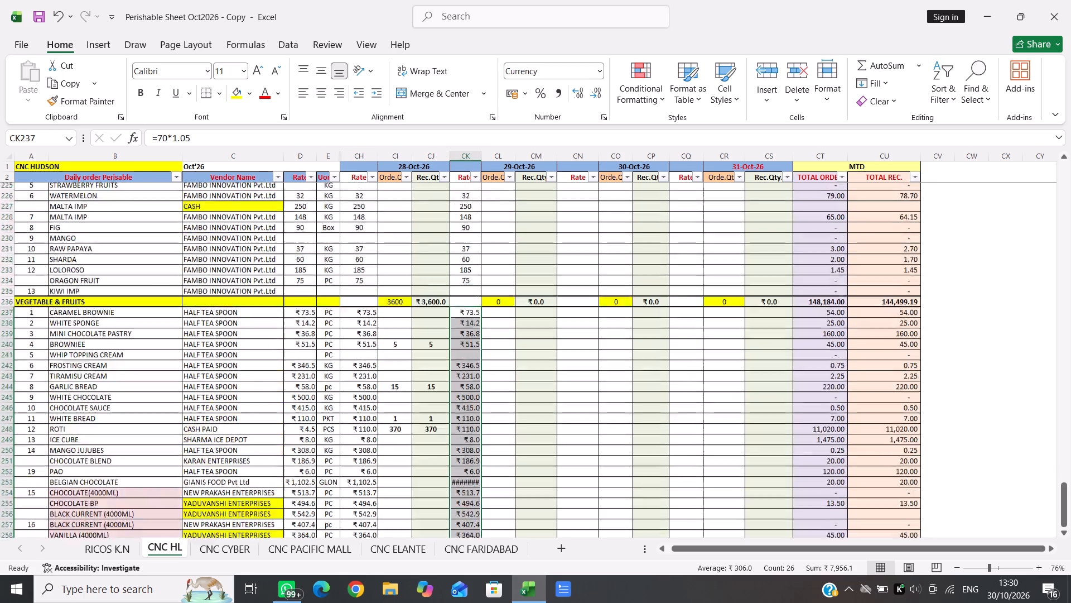
scroll(370, 349, up, 7)
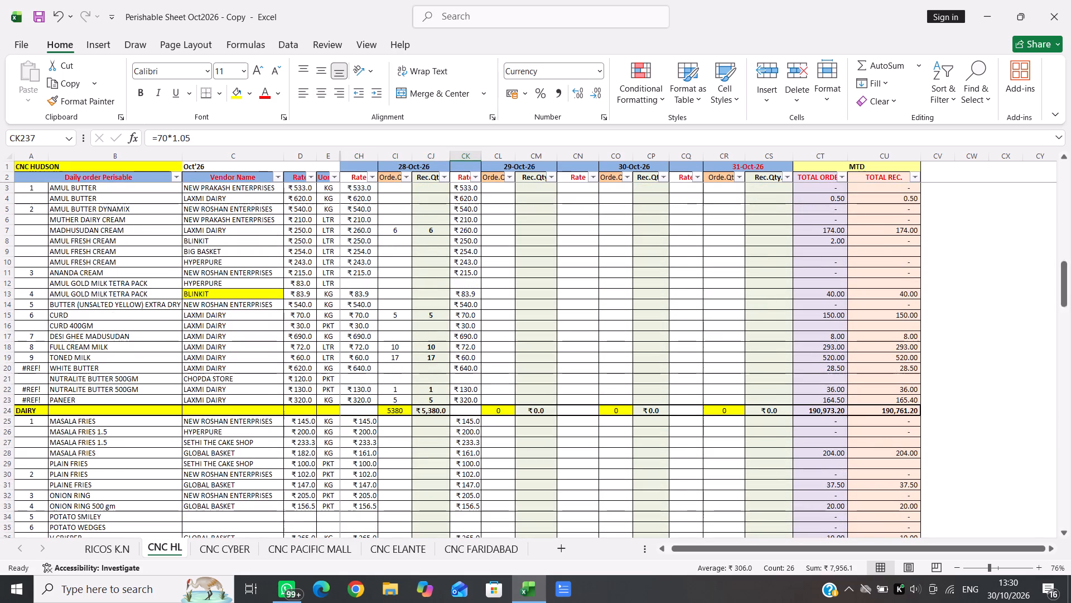
click(480, 155)
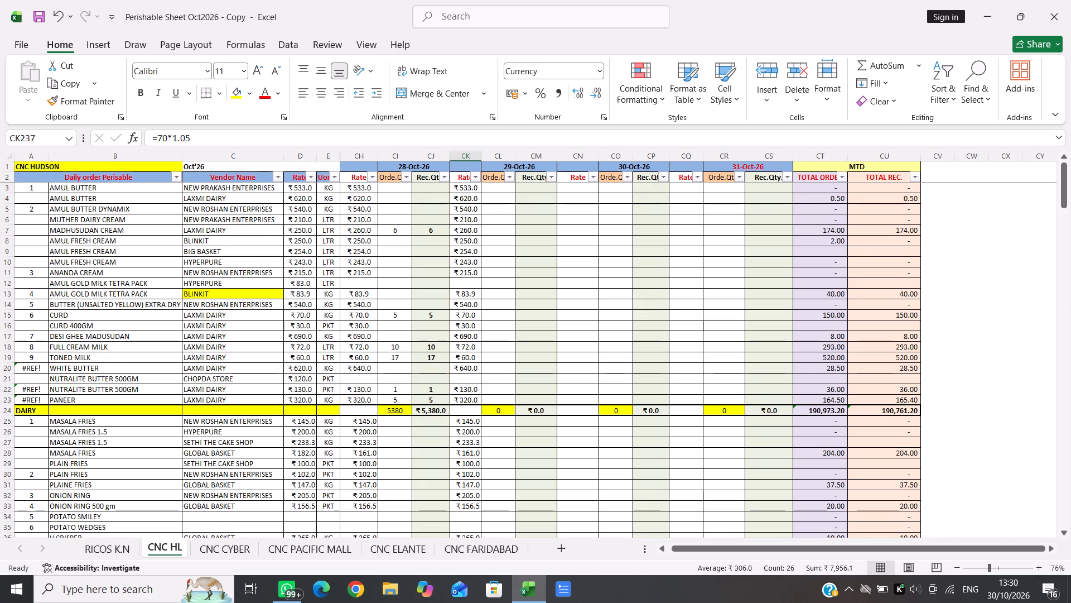
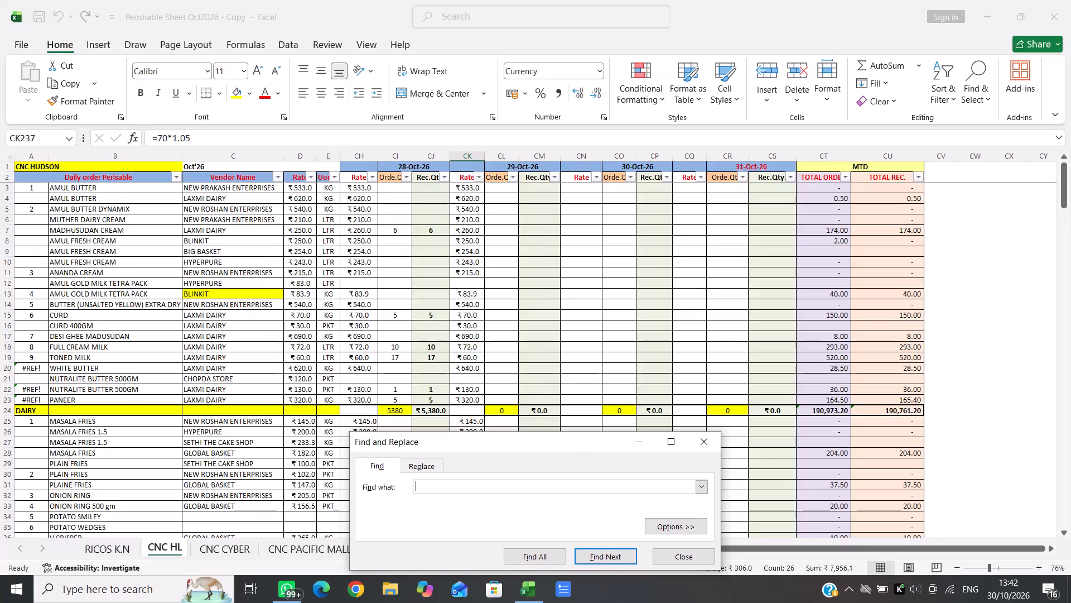
Dismiss the search and check the copied 29-Oct-26 rates in column CK across the dairy, fries and cheese, and vegetable sections.
click(699, 441)
scroll(469, 490, down, 4)
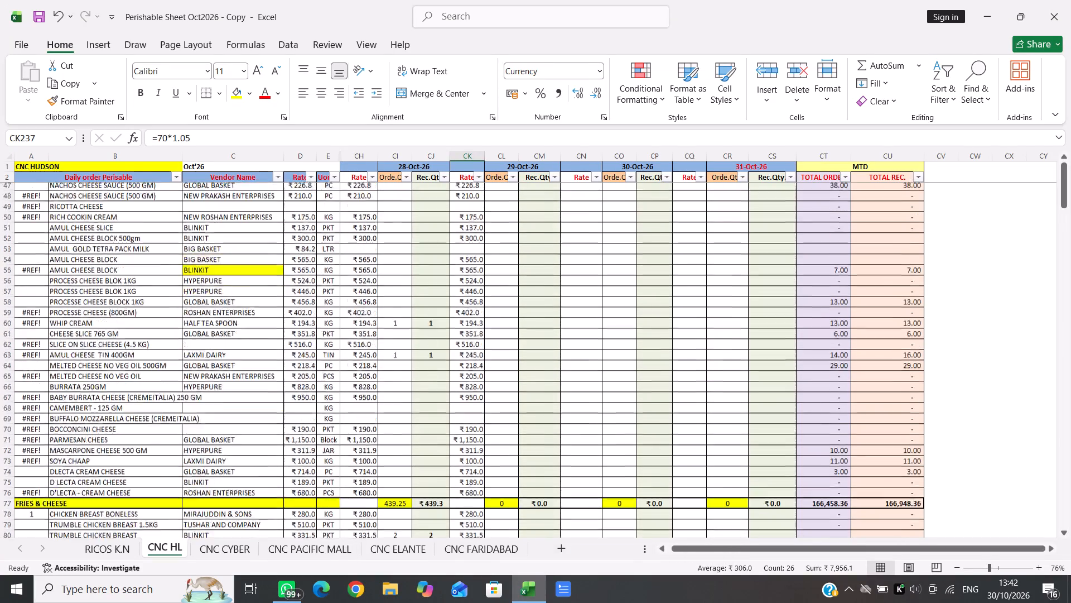
scroll(469, 490, down, 11)
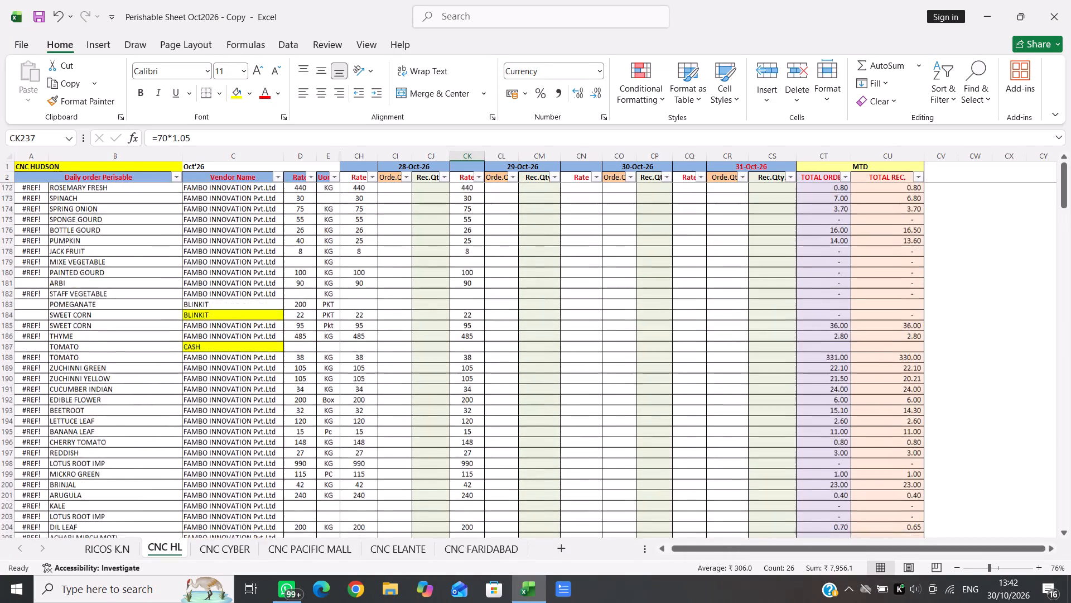
scroll(469, 490, down, 4)
scroll(469, 490, up, 8)
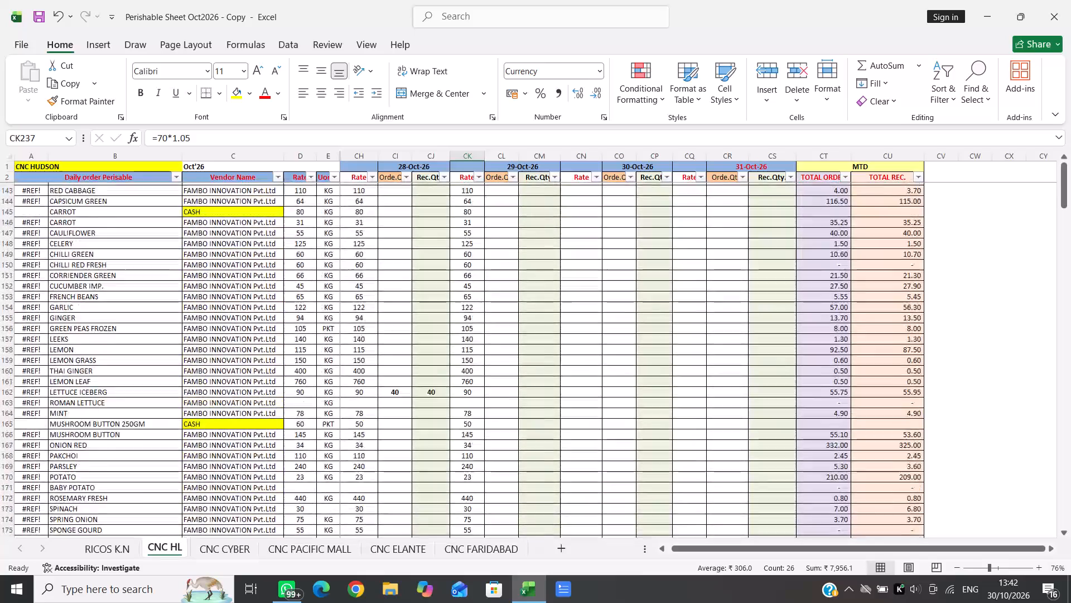
scroll(469, 490, up, 7)
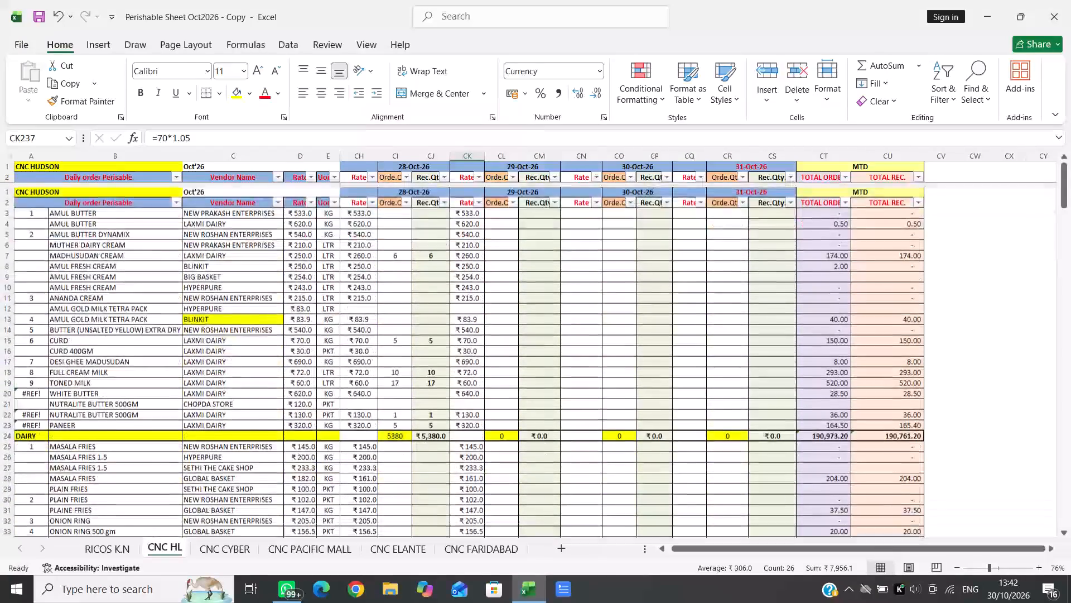
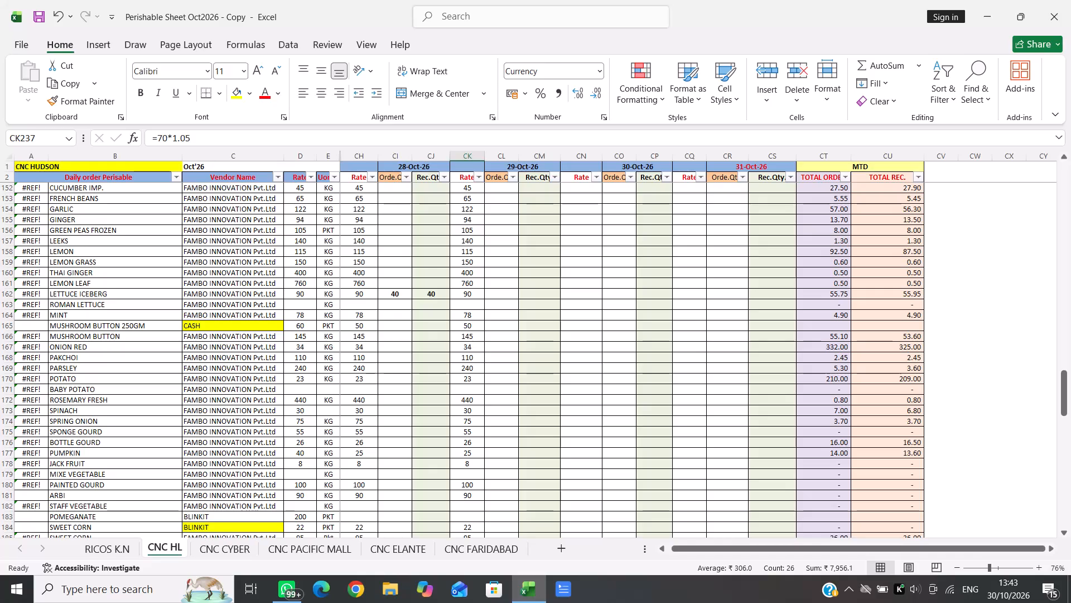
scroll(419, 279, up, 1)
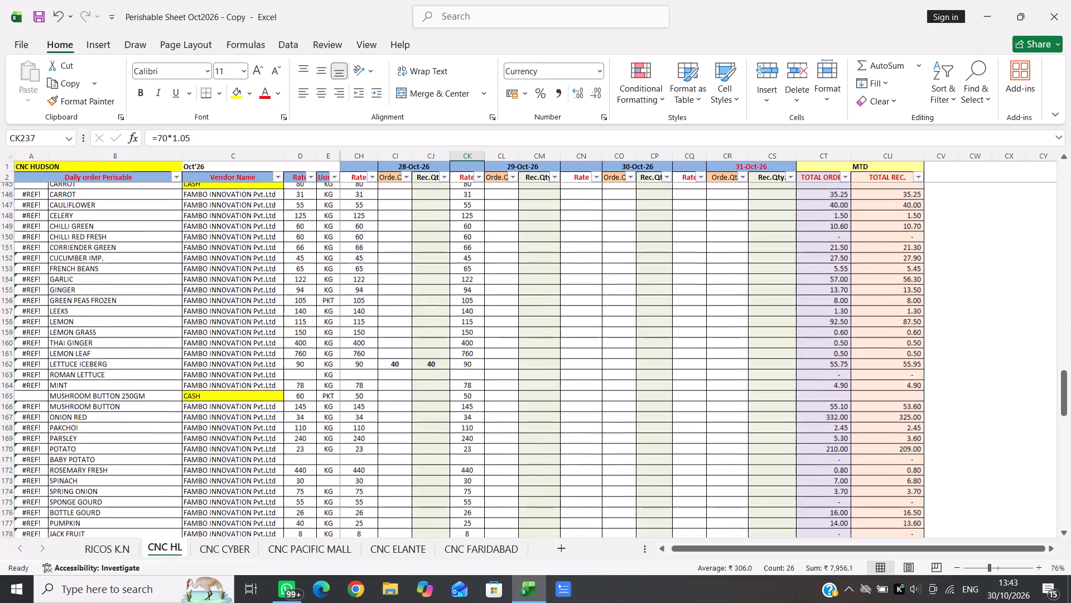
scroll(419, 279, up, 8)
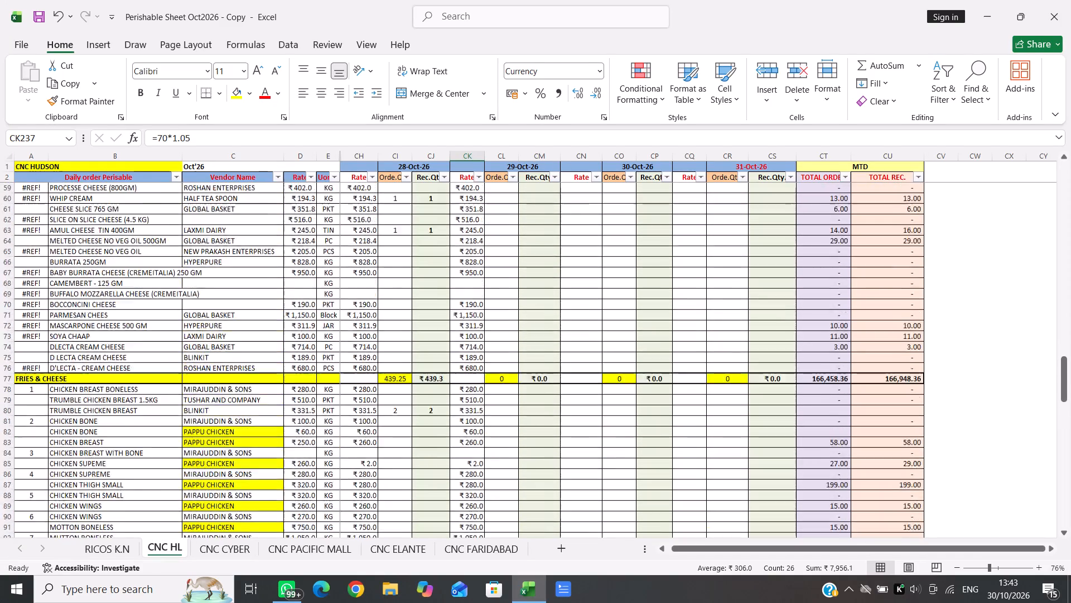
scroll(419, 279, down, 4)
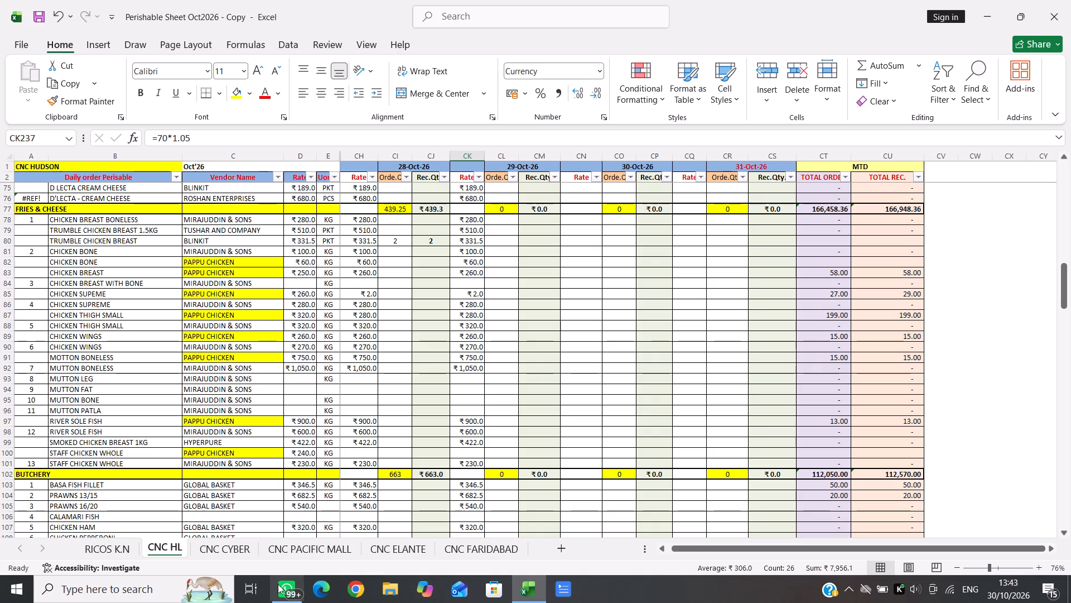
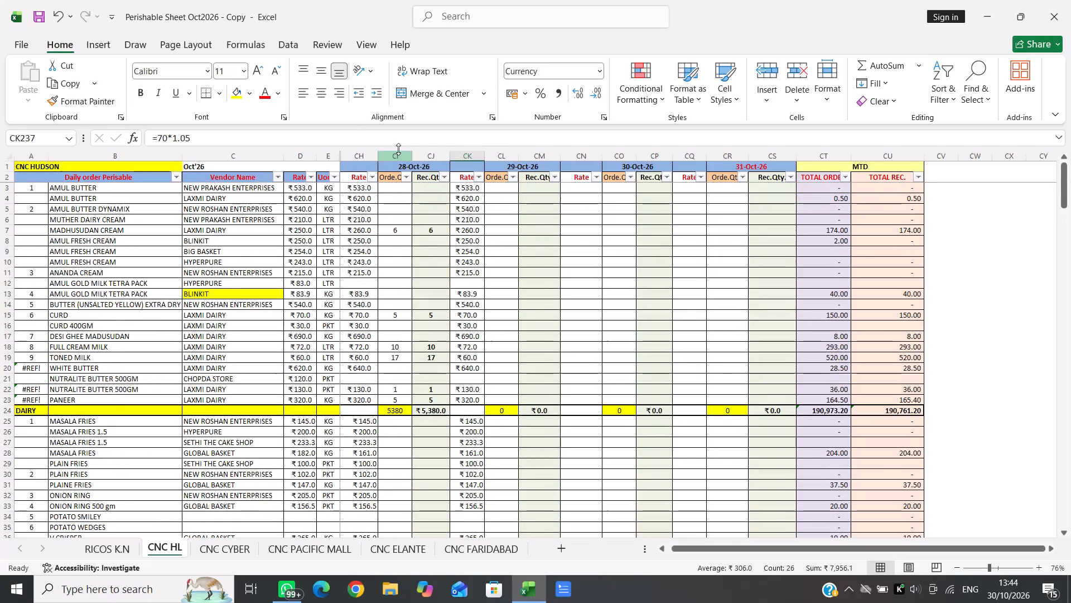
Hide the 28-Oct-26 rate, order and received quantity columns (CH to CJ) on the CNC HL sheet.
click(398, 149)
click(398, 157)
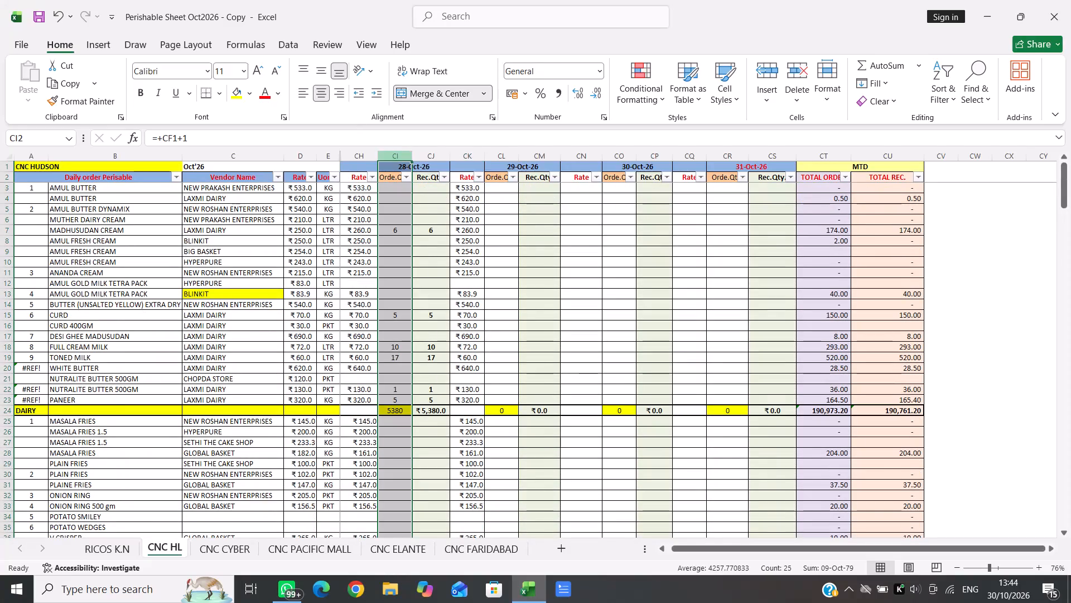
click(360, 152)
key(shift+Right)
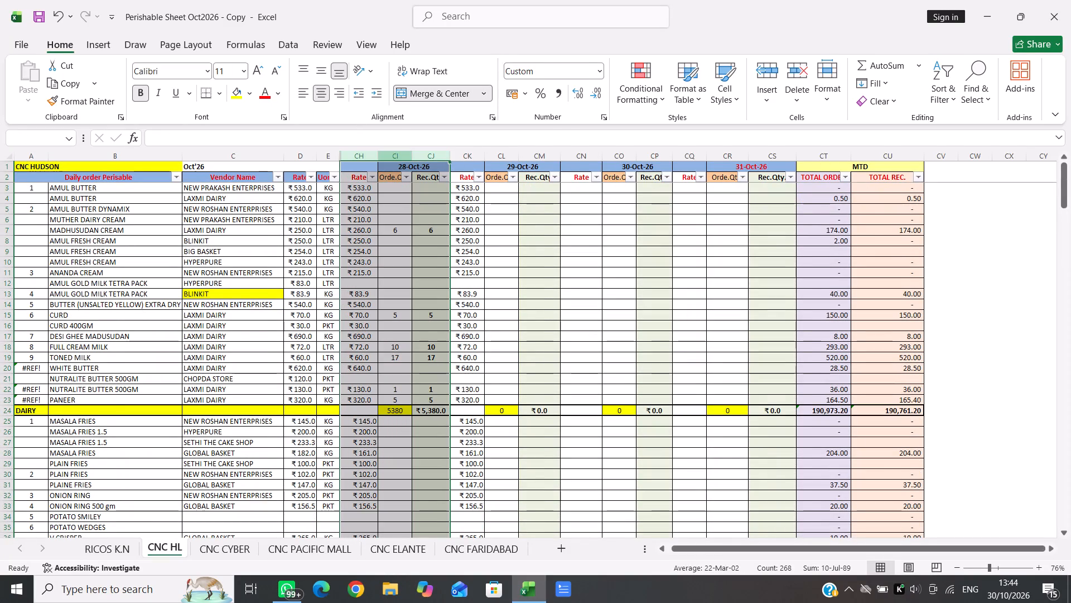
right_click(387, 157)
click(444, 416)
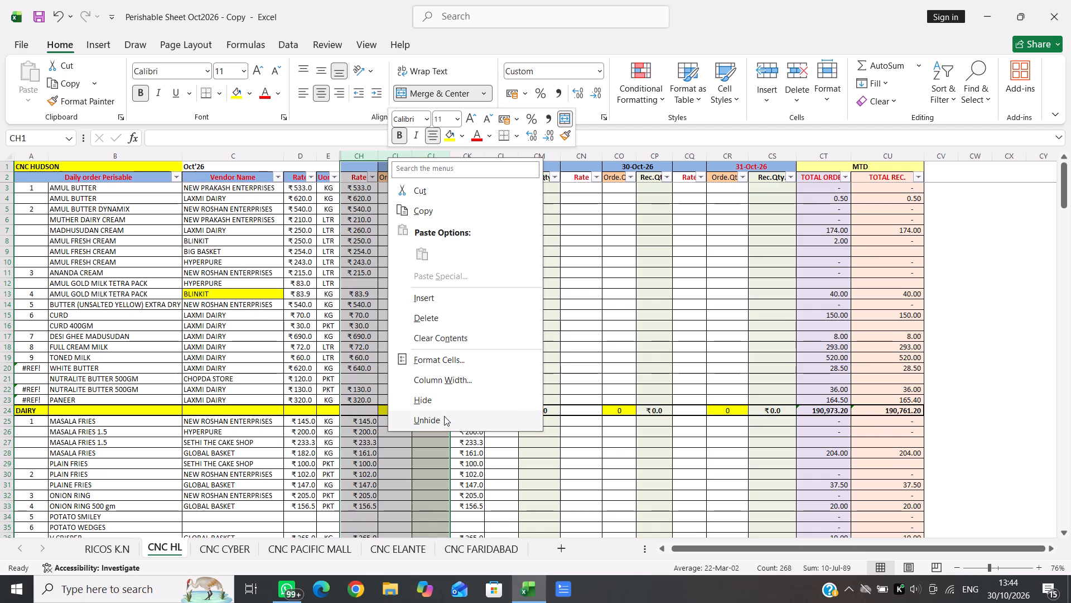
right_click(373, 159)
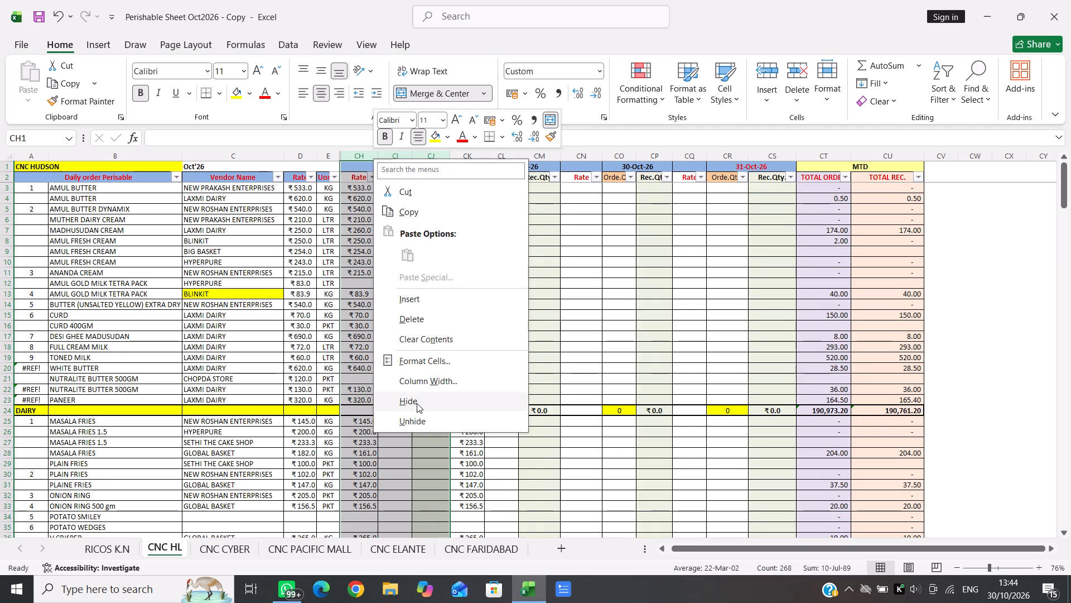
click(417, 403)
click(395, 243)
scroll(395, 243, up, 3)
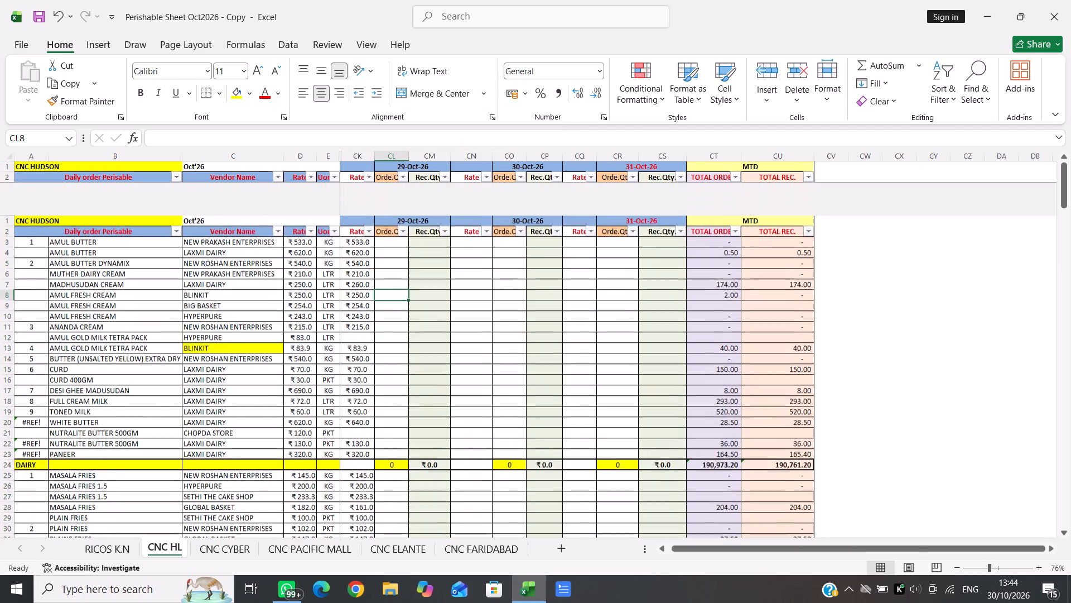
scroll(395, 243, up, 4)
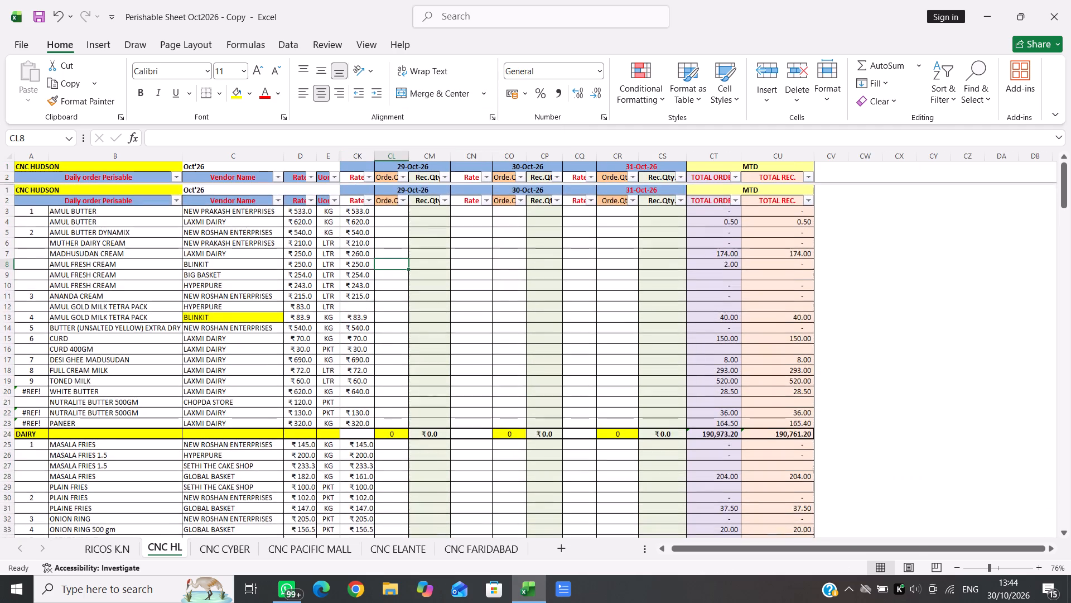
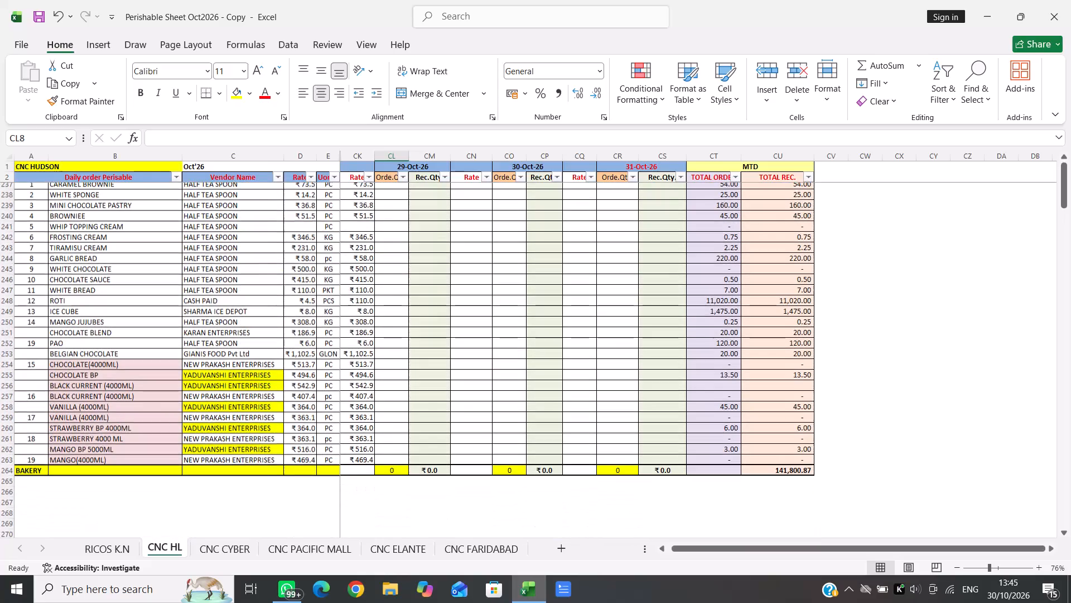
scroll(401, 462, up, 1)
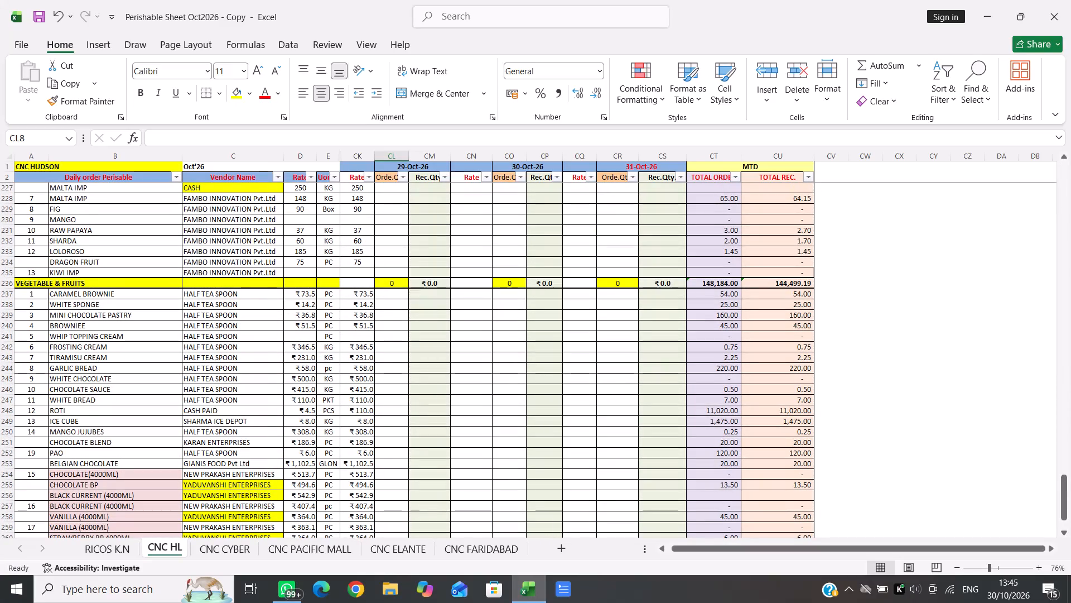
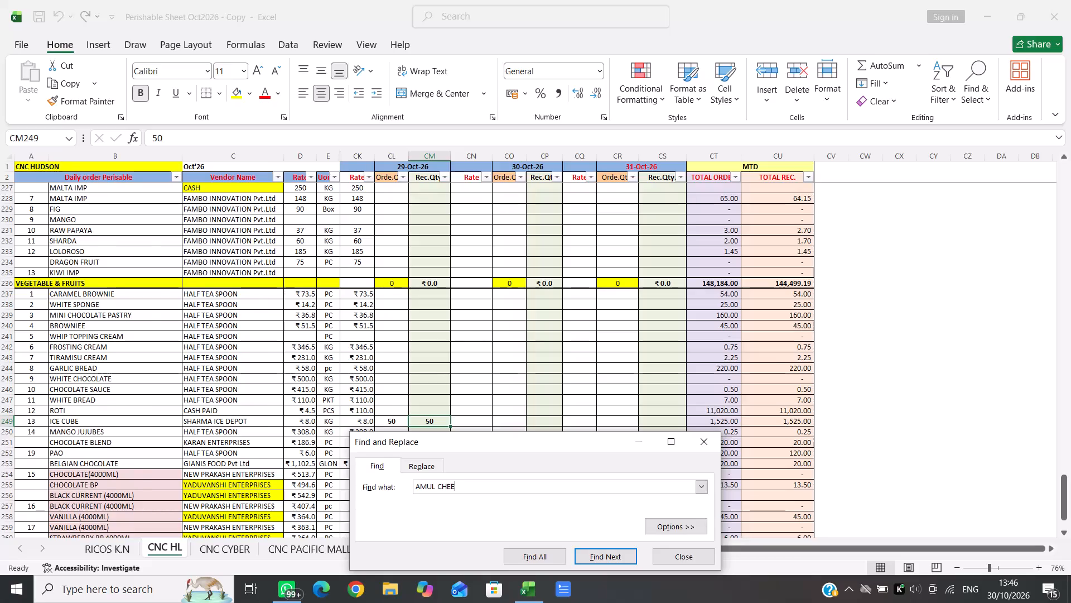
Search the sheet for AMUL CHEE up to the AMUL CHEESE TIN 400GM row and go to its 29-Oct-26 cells.
key(Return)
key(Return)
key(Return)
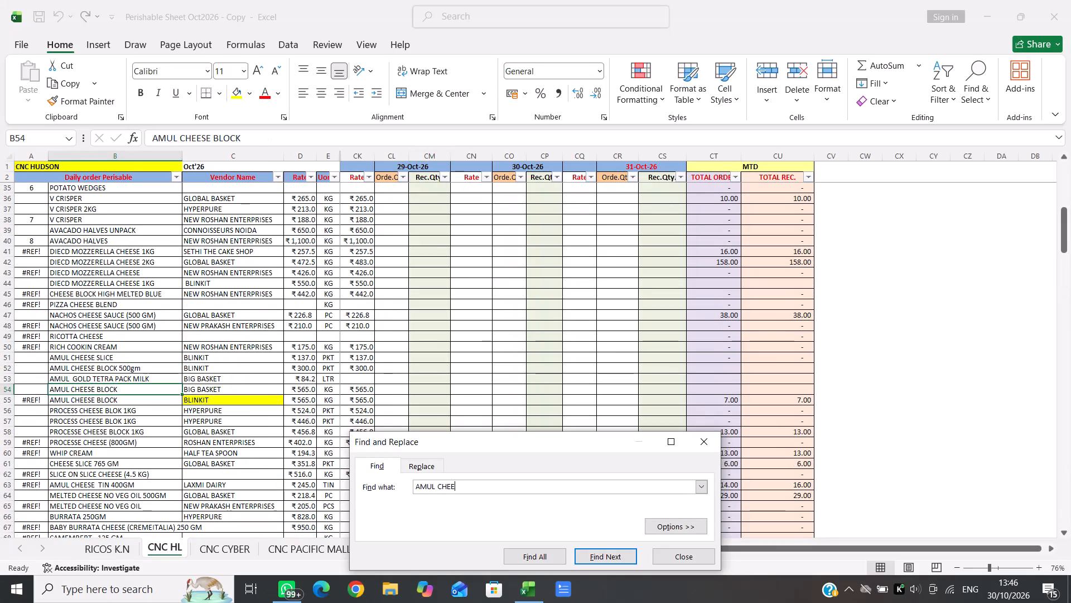
key(Return)
key(Return)
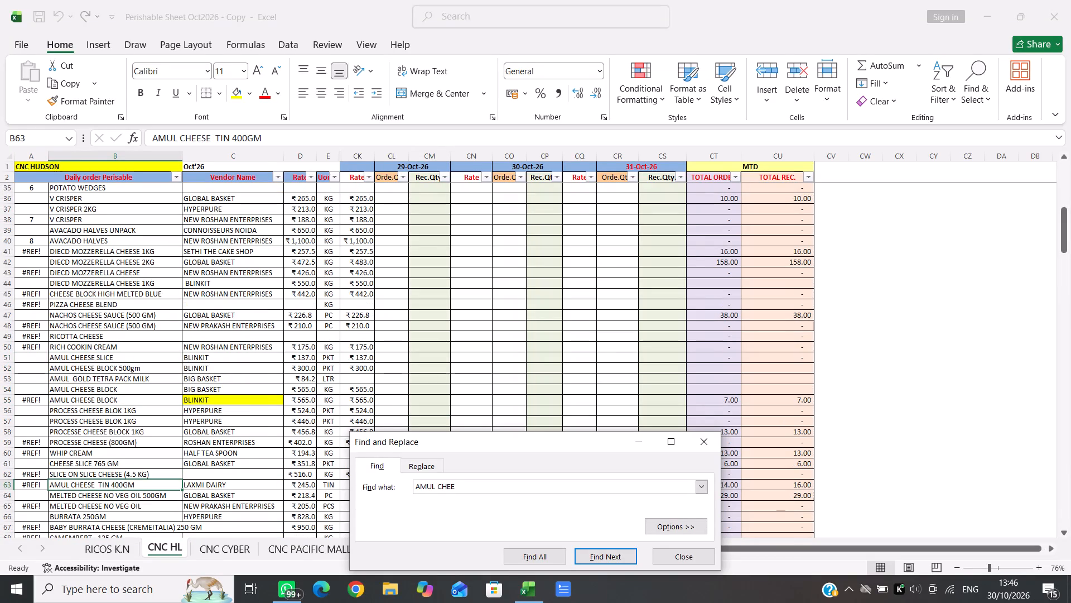
click(707, 441)
key(Right)
key(Right)
key(Right)
key(Right)
key(Right)
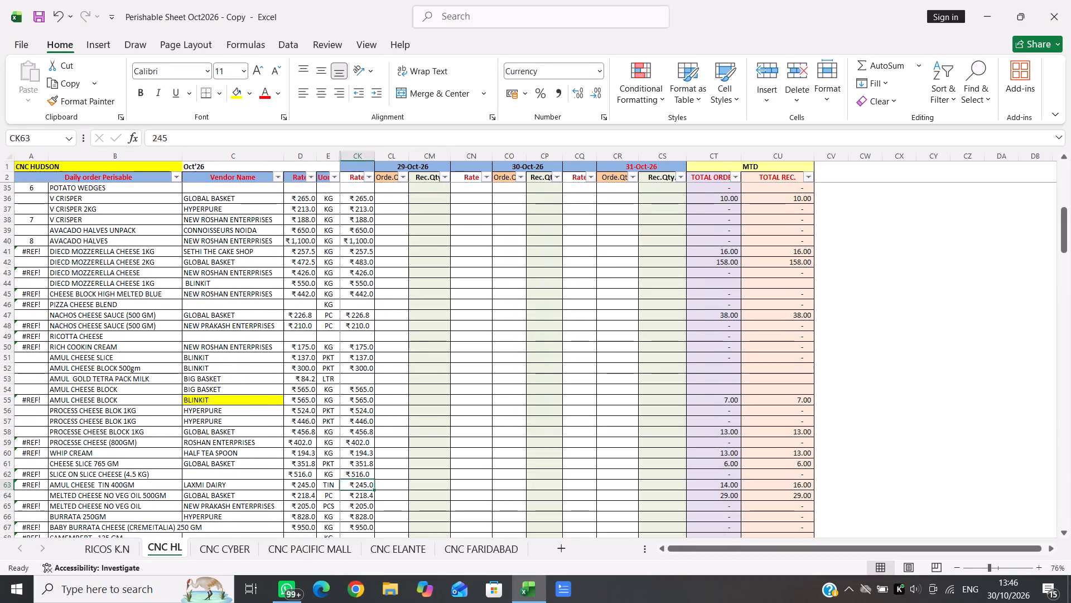
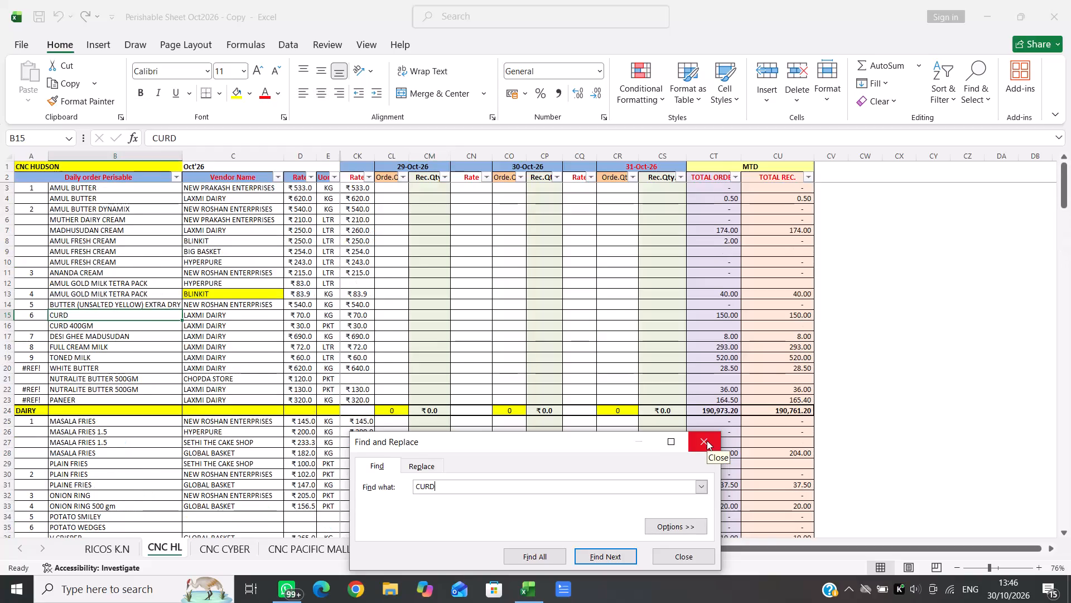
Leave the search at the LAXMI DAIRY CURD row and go across to its 29-Oct-26 cells.
click(707, 441)
key(Right)
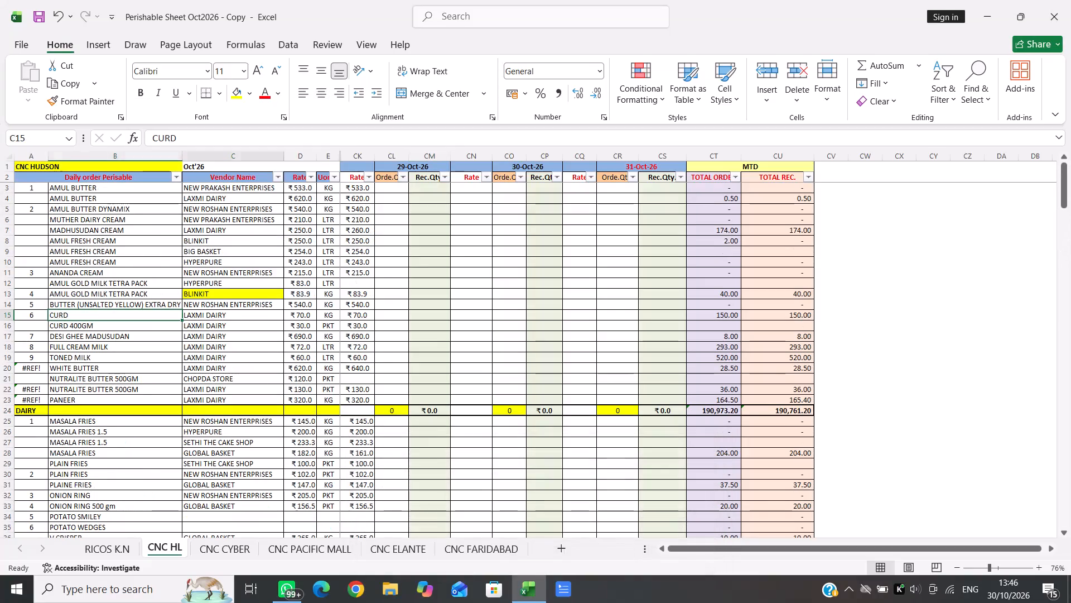
key(Right)
key(Right)
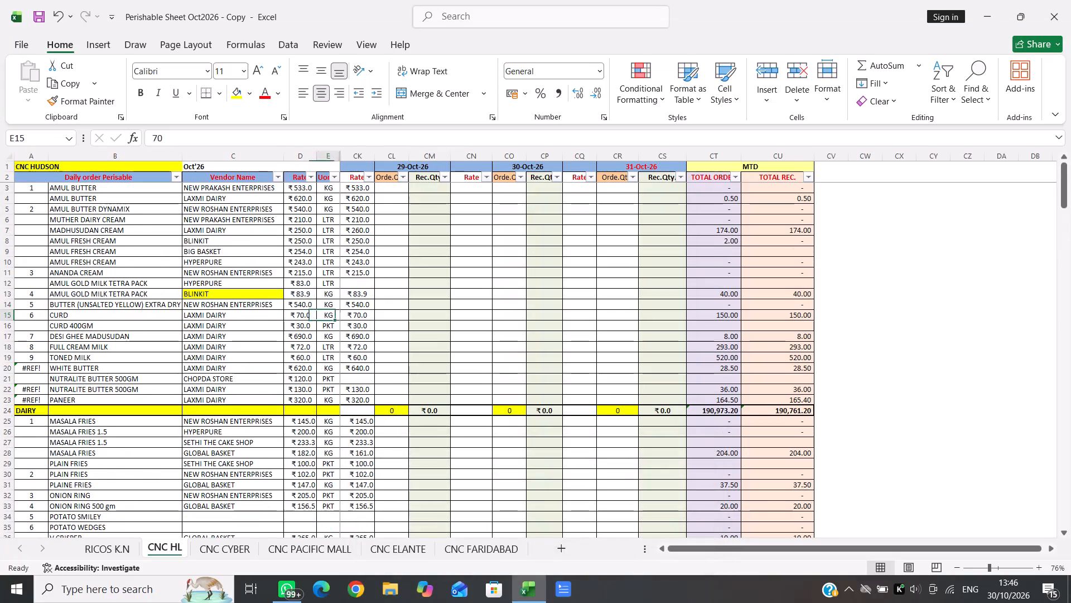
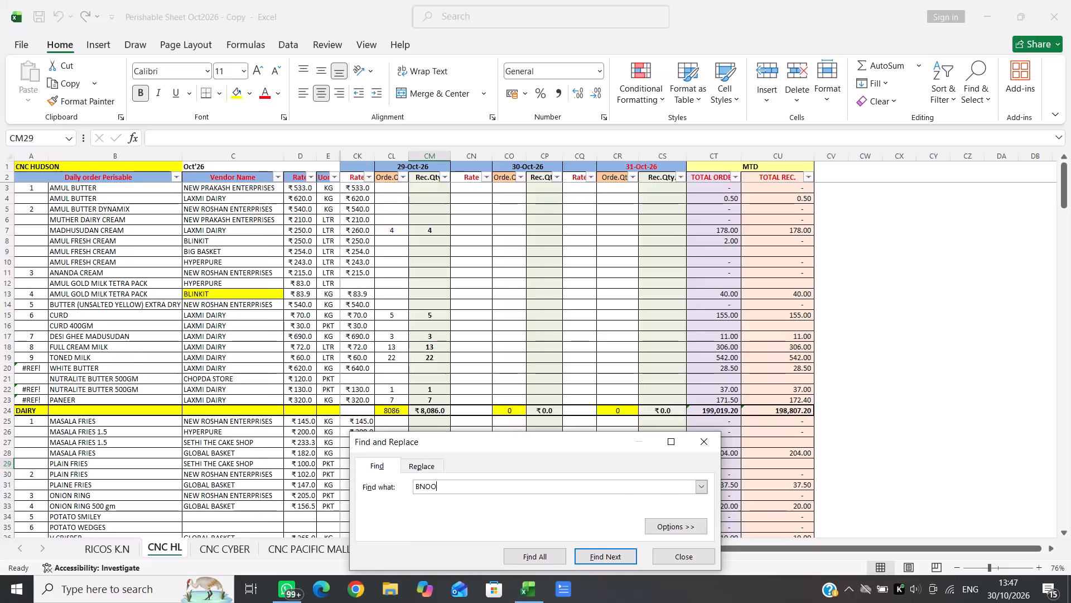
Search the sheet for the noodle items using the search text NOO.
key(Return)
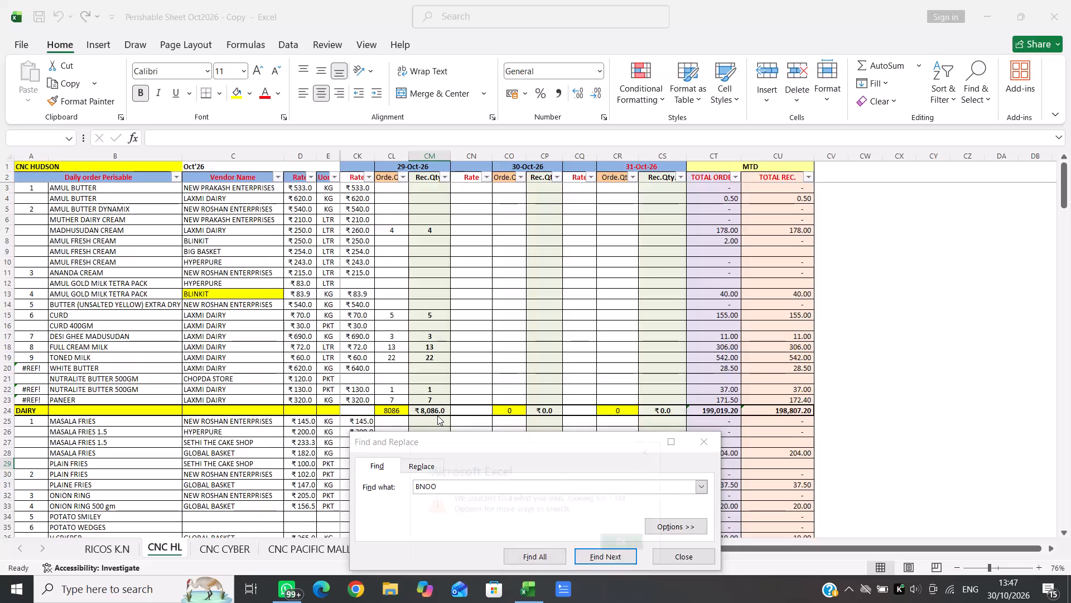
key(Return)
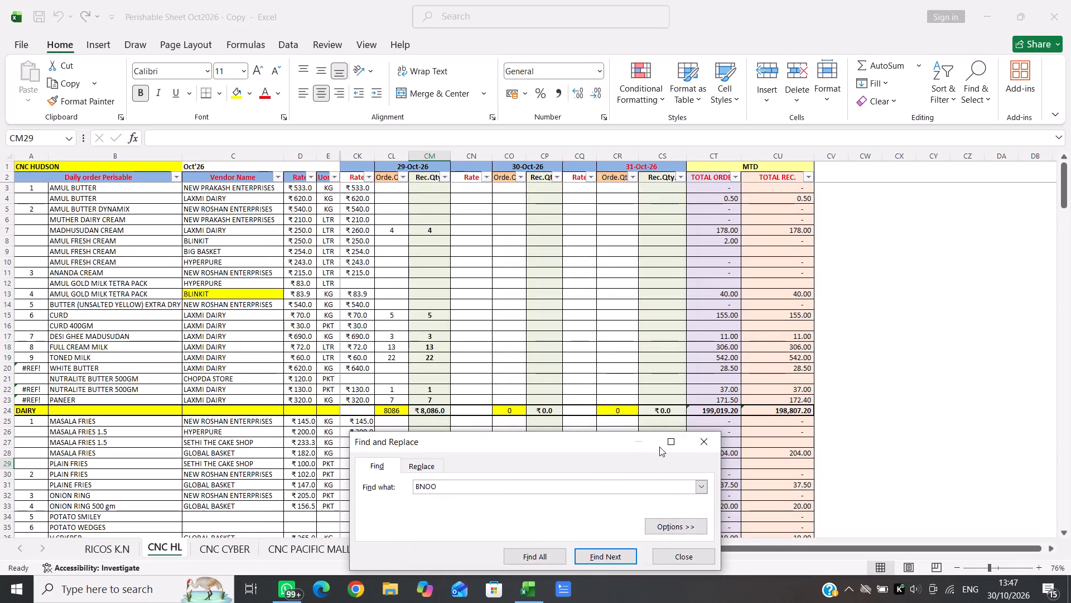
key(BackSpace)
key(BackSpace)
key(BackSpace)
key(BackSpace)
key(BackSpace)
key(BackSpace)
text(NOO)
key(Return)
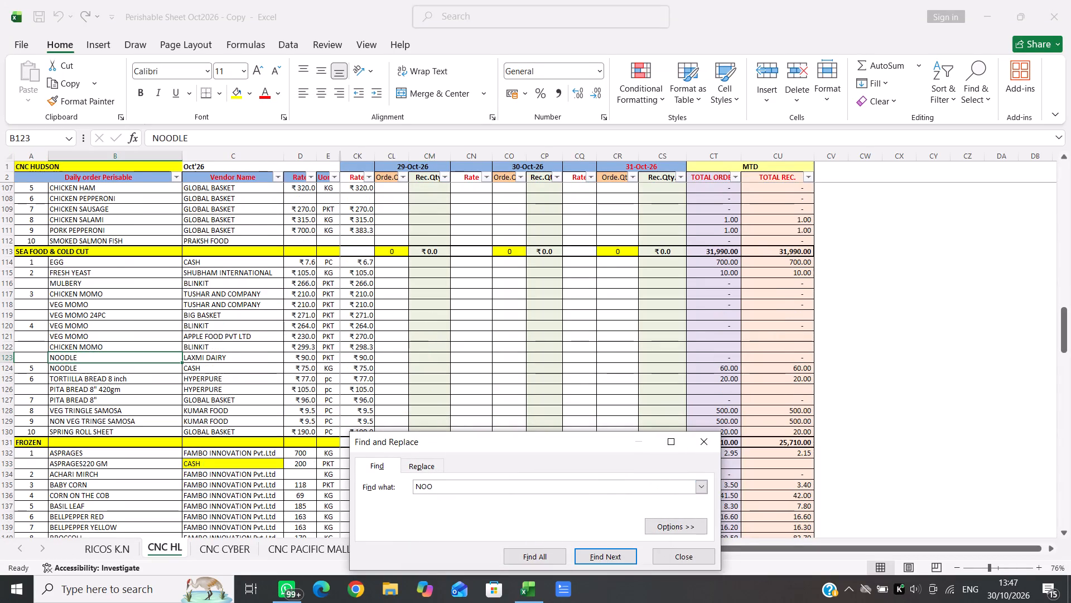
Leave the search and go to the 29-Oct-26 order quantity cell of the NOODLE row supplied by CASH.
click(702, 442)
key(Down)
key(Down)
key(Down)
key(Down)
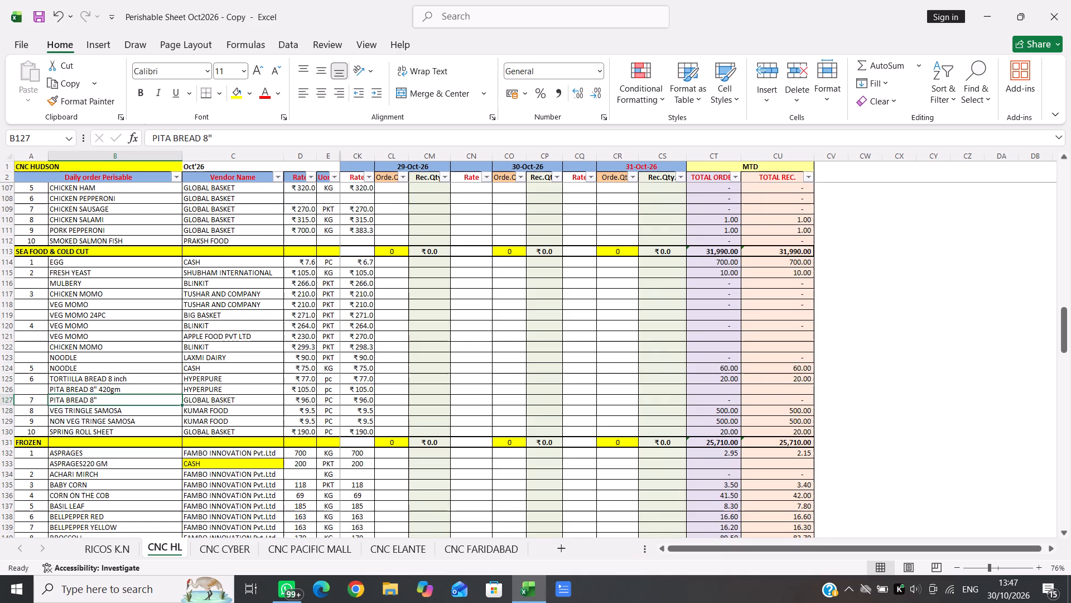
key(Up)
key(Up)
key(Up)
key(Right)
key(Right)
key(Right)
key(Right)
key(Right)
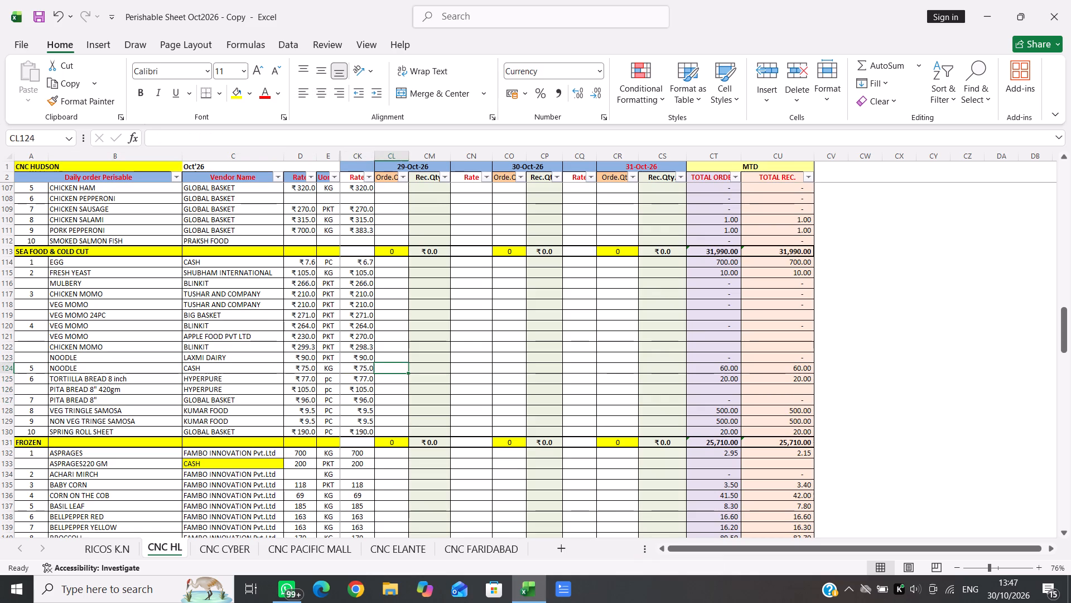
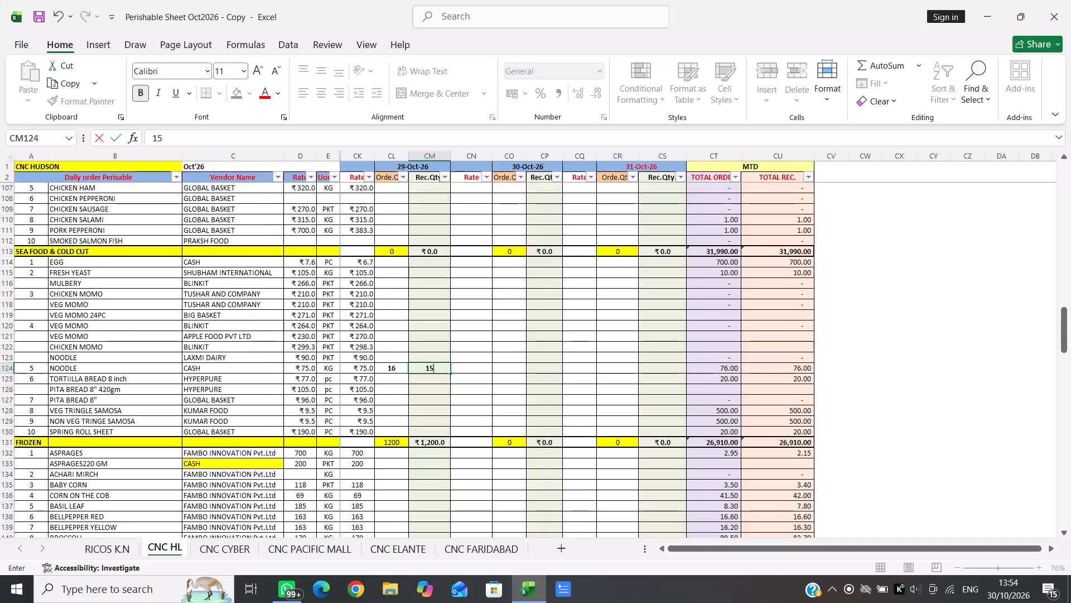
Enter 16 as the 29-Oct-26 received quantity for the NOODLE row supplied by CASH.
key(BackSpace)
key(6)
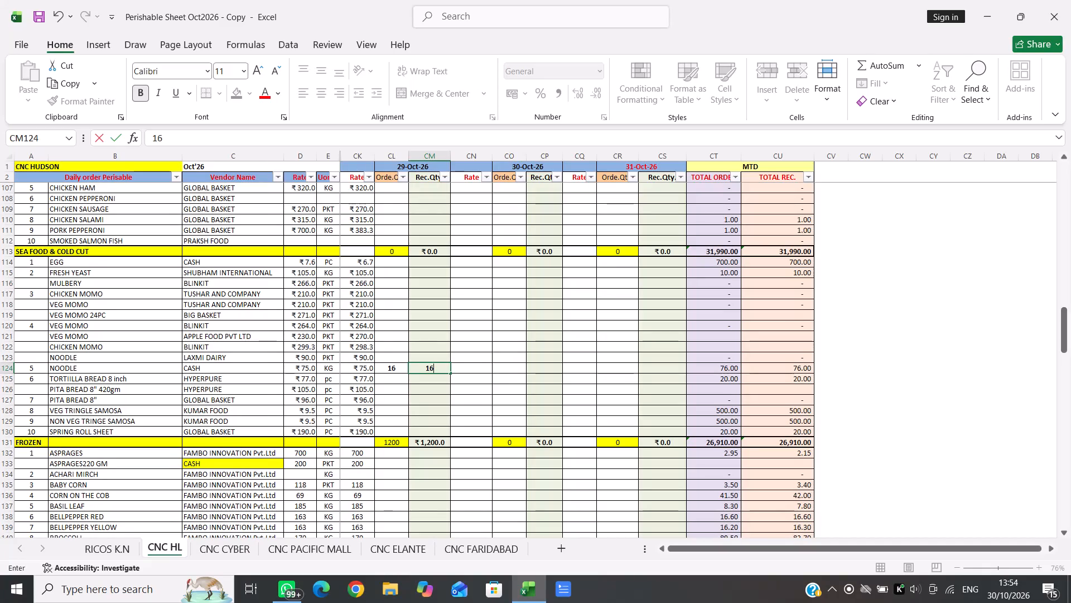
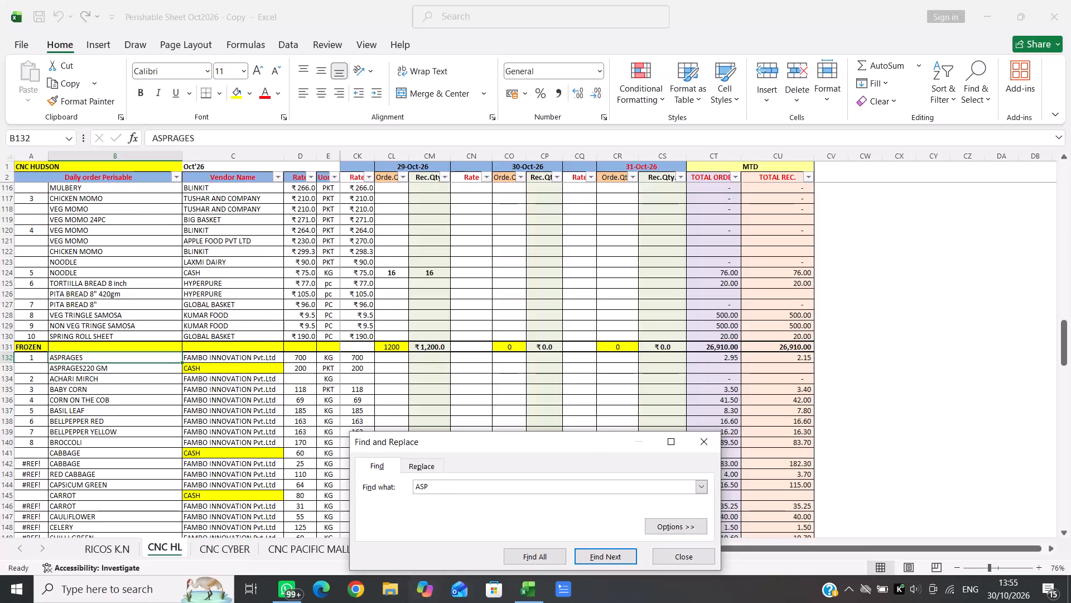
Close the search and move along the ASPRAGES row in the FROZEN section towards its 29-Oct-26 quantity cells.
click(697, 437)
key(Right)
key(Right)
key(Right)
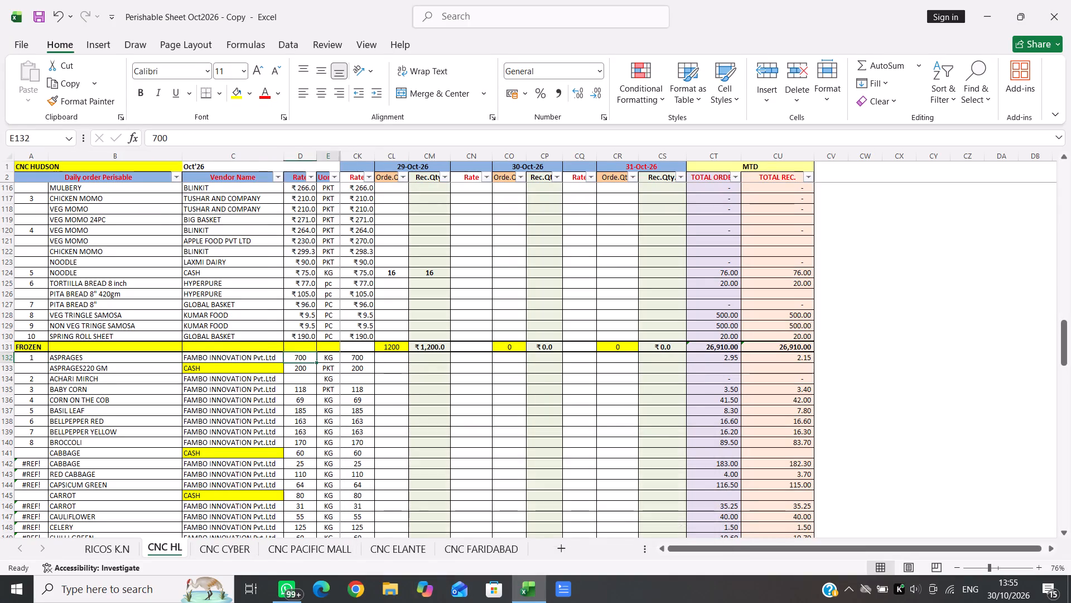
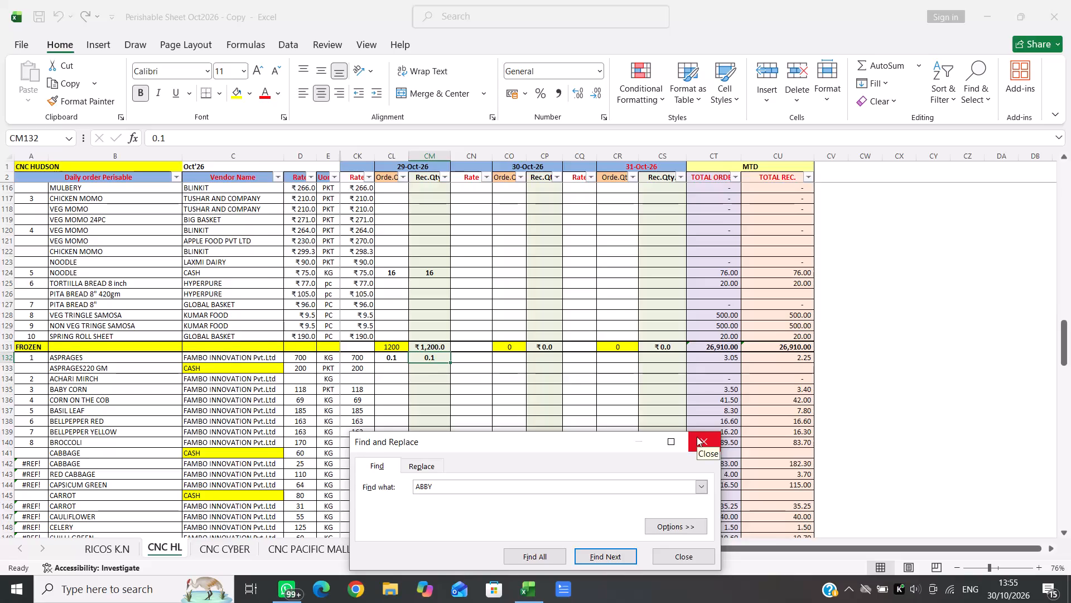
Find the BABY CORN row by searching for BABY and enter 0.2 as its 29-Oct-26 order quantity.
key(BackSpace)
key(BackSpace)
key(BackSpace)
key(BackSpace)
key(BackSpace)
key(BackSpace)
text(BABY)
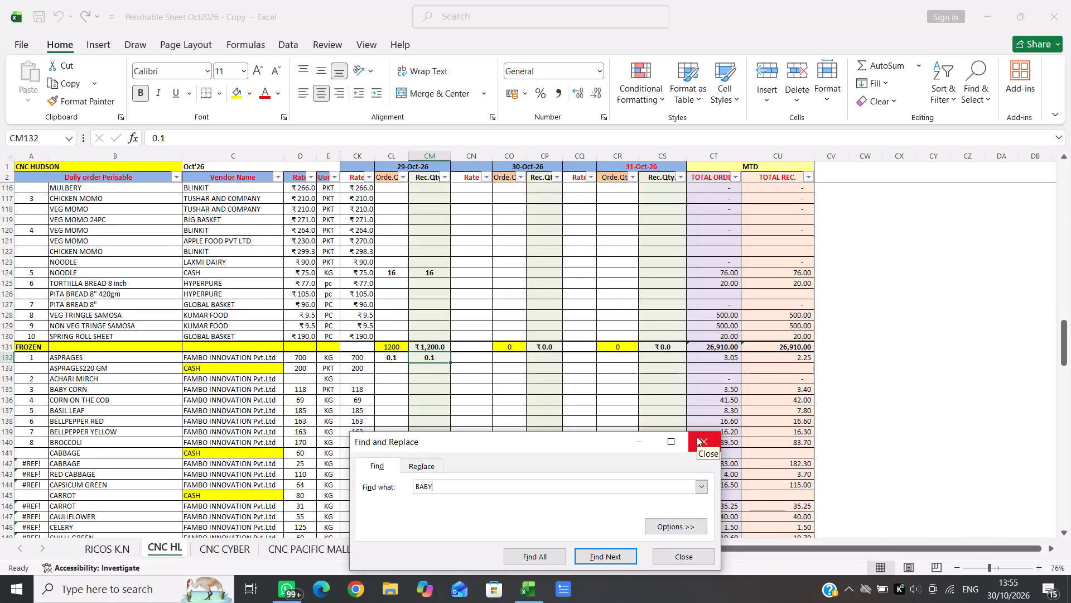
key(Return)
click(697, 437)
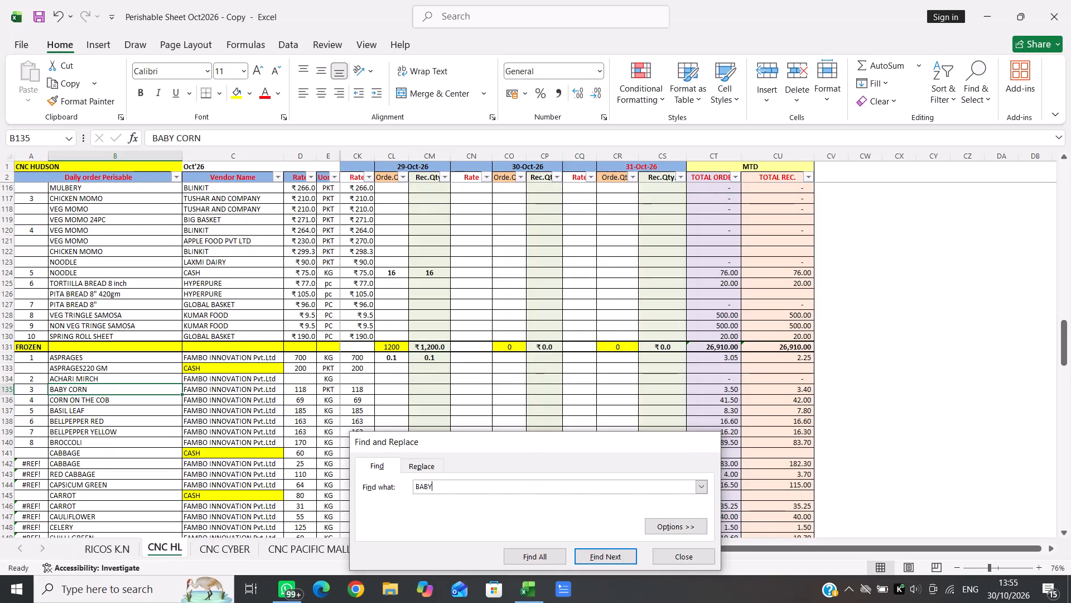
key(Right)
key(Right)
key(Right)
key(Right)
key(Right)
text(0.2)
key(Right)
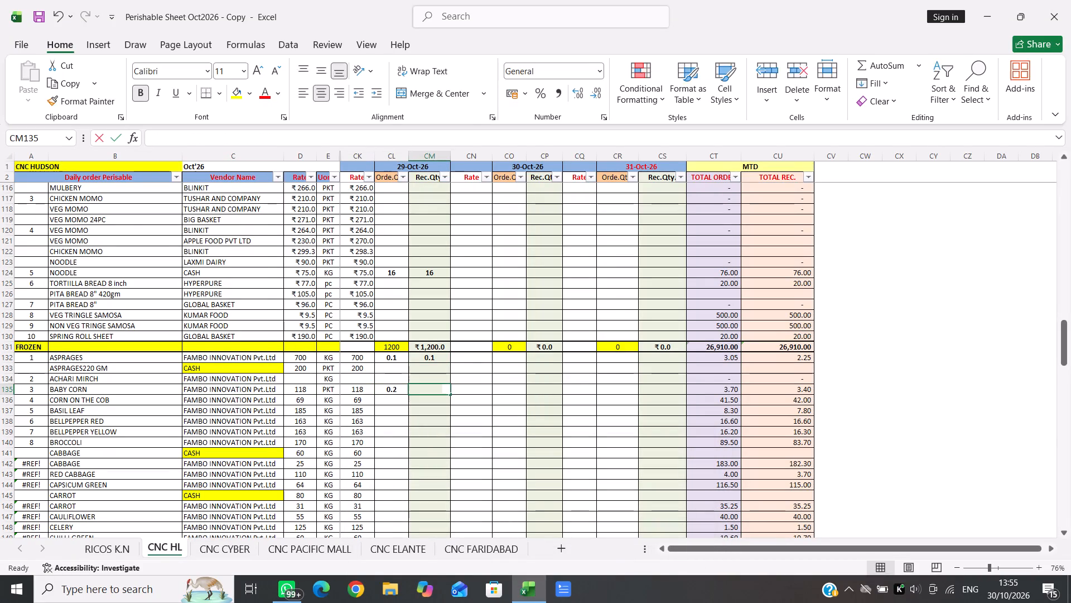
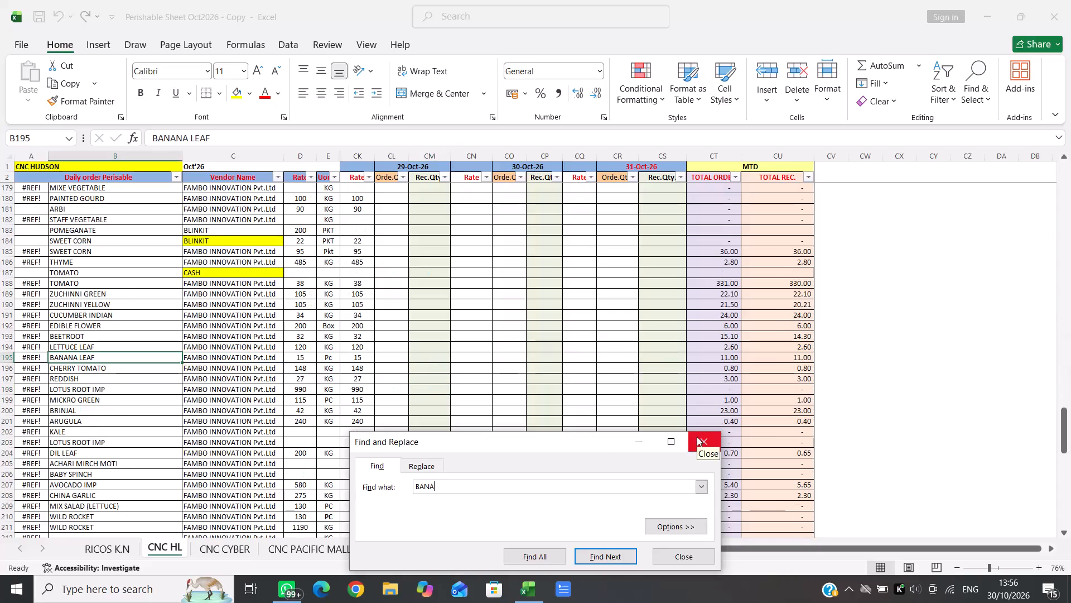
Find the FAMBO INNOVATION BANANA row under FRUITS by searching for BANA, and move along it toward the 29-Oct-26 columns.
key(Return)
click(697, 437)
key(Down)
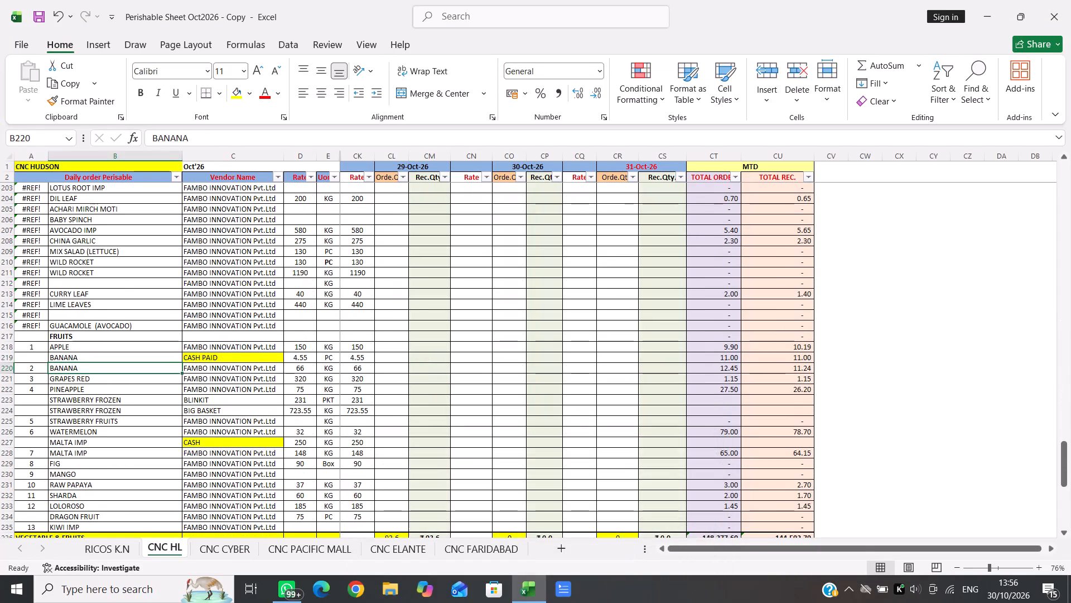
key(Right)
key(Right)
key(Right)
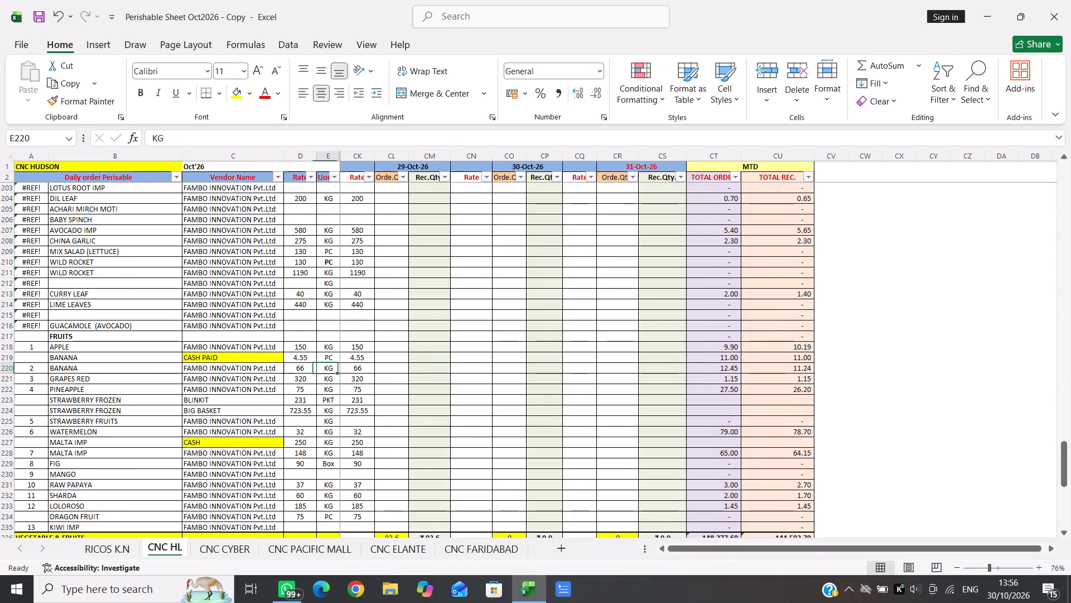
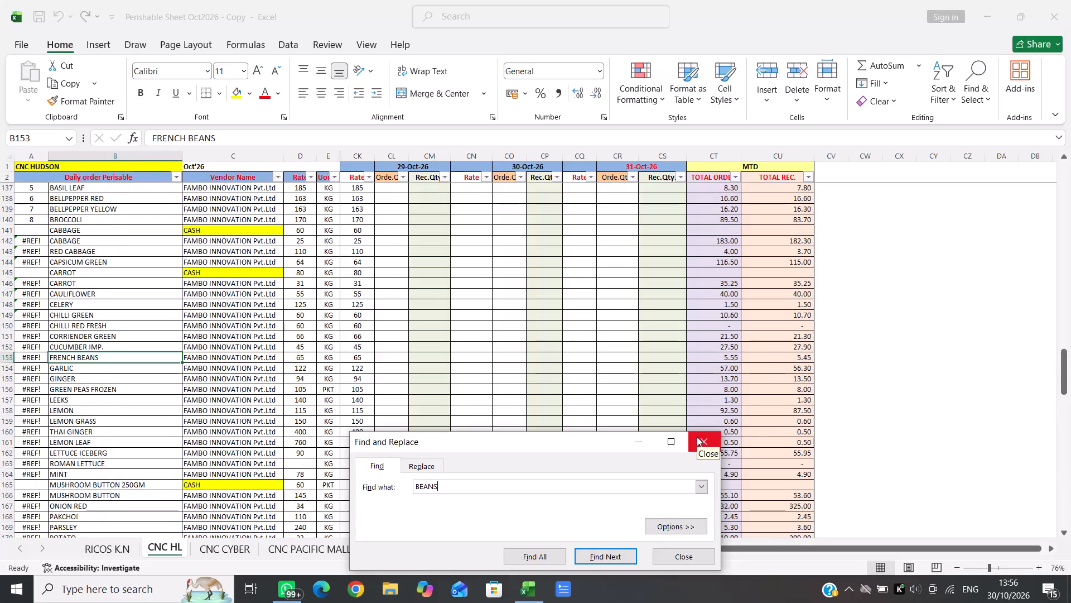
Close the search for BEANS and move along the FAMBO INNOVATION FRENCH BEANS row toward the 29-Oct-26 columns.
click(697, 437)
key(Right)
key(Right)
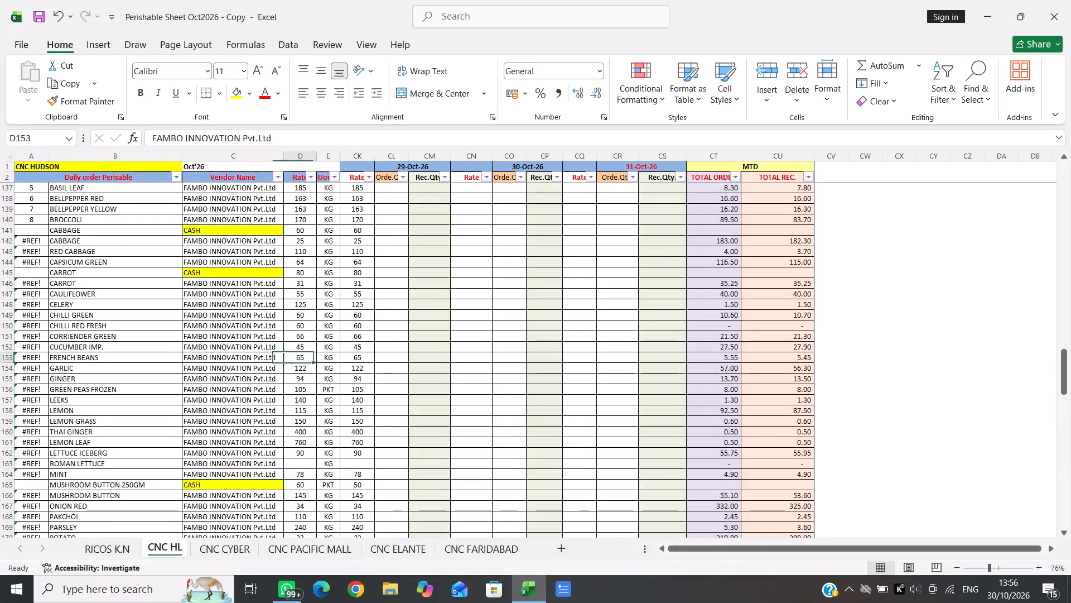
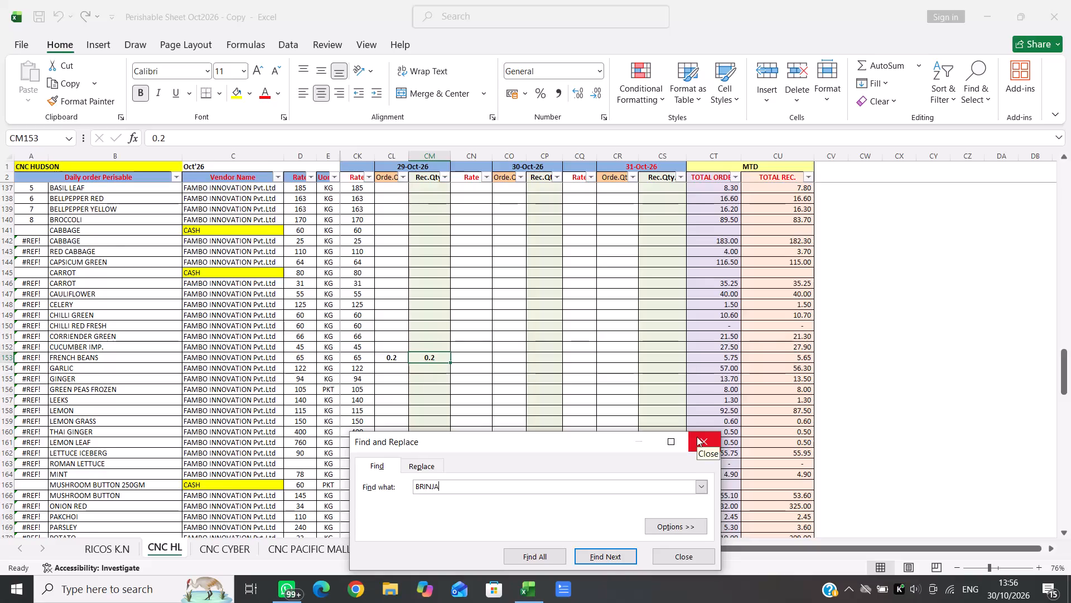
Find the BRINJAL row by searching for BRINJA, and move along it toward the 29-Oct-26 quantity columns.
key(Return)
click(697, 437)
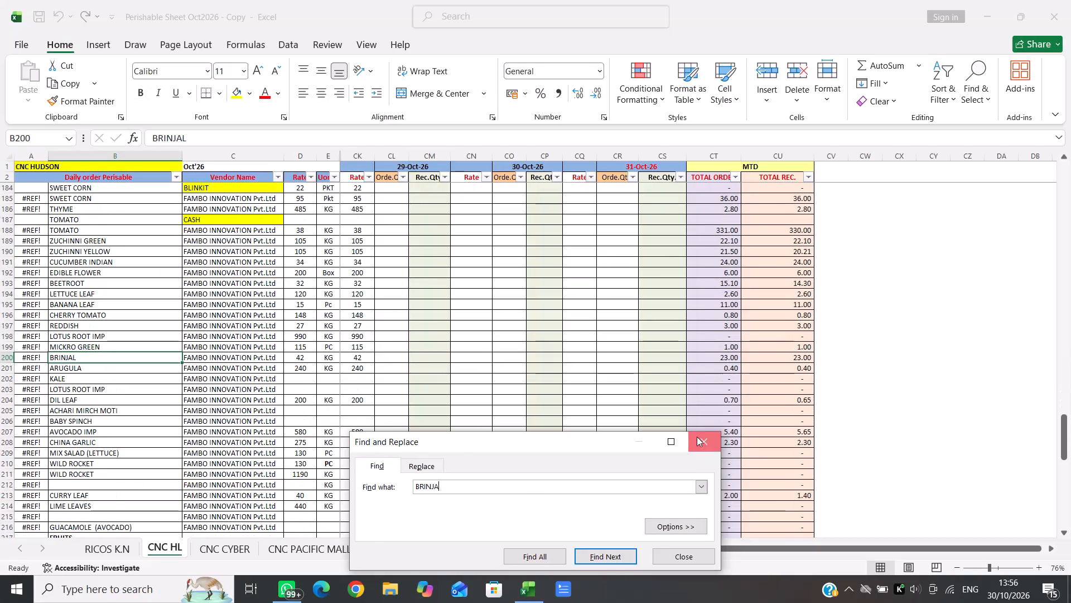
key(Right)
key(Right)
key(Right)
key(Right)
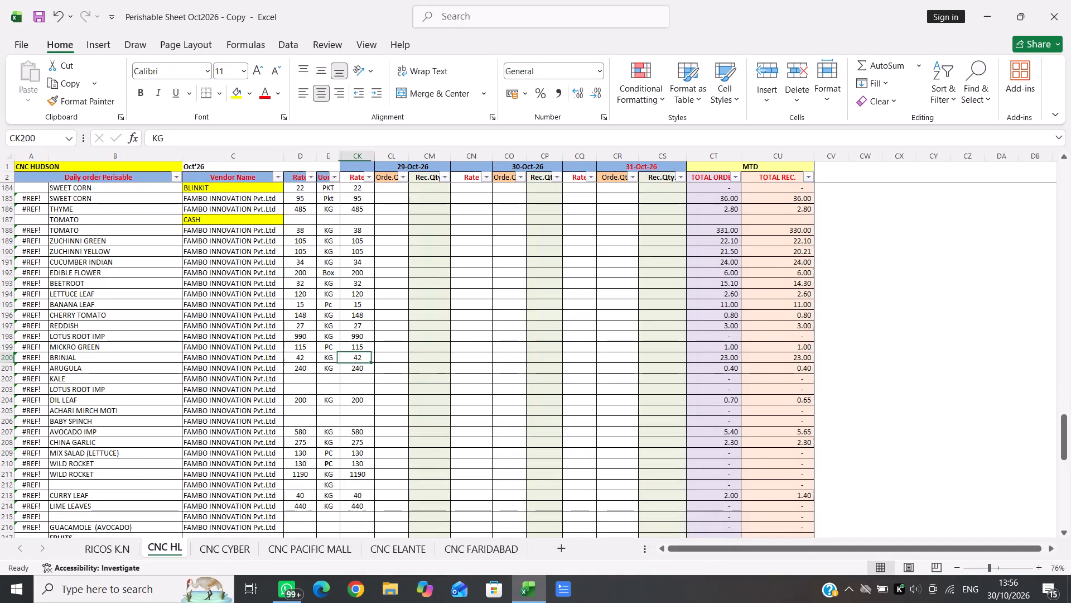
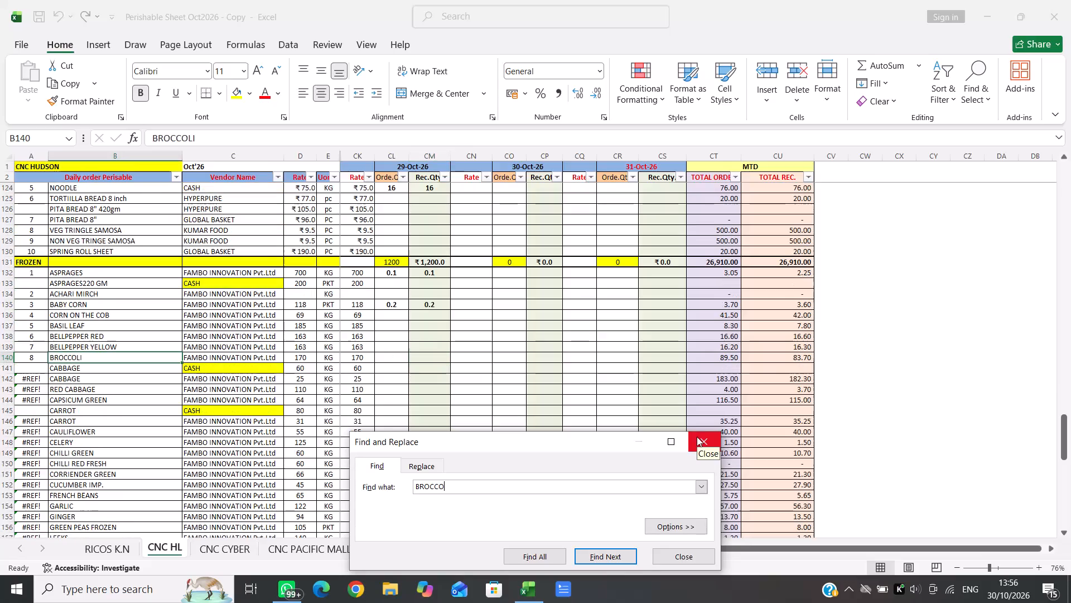
Close the search at the BROCCOLI row and move along it toward the 29-Oct-26 quantity columns.
click(697, 437)
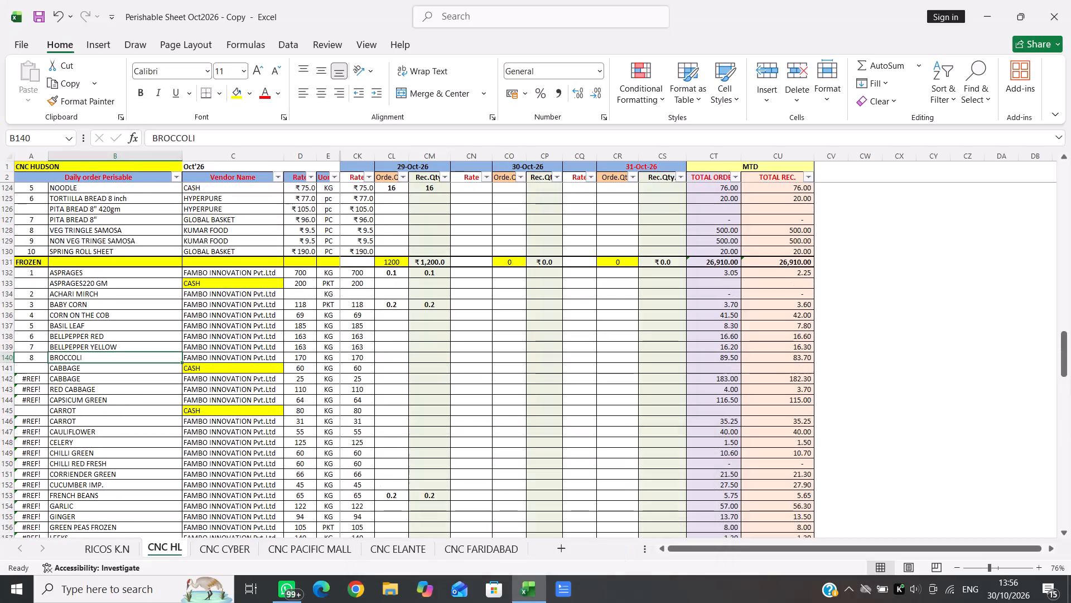
key(Right)
key(Right)
key(Right)
key(Right)
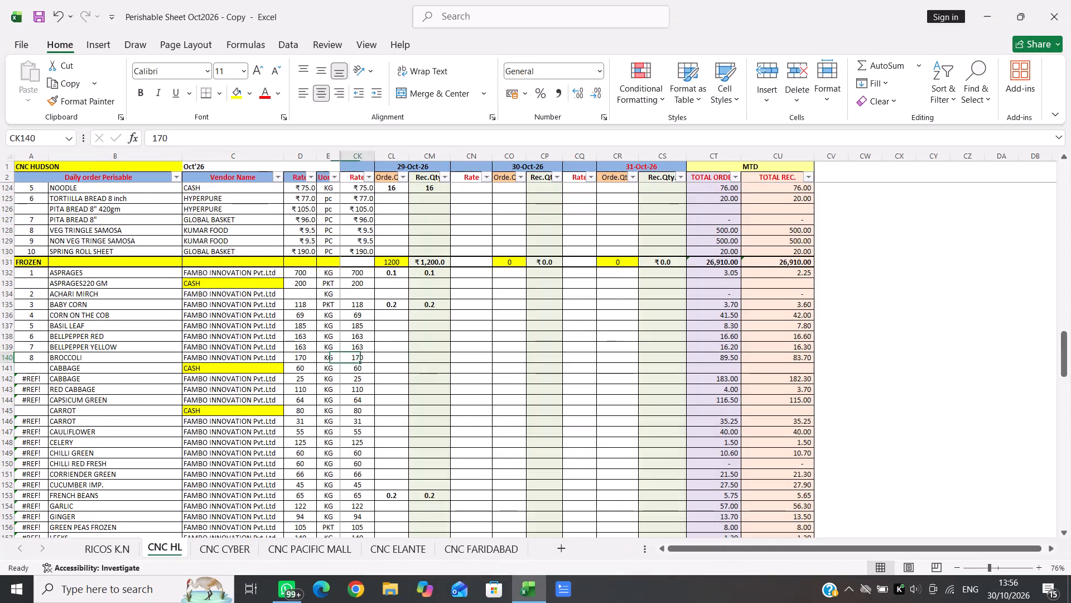
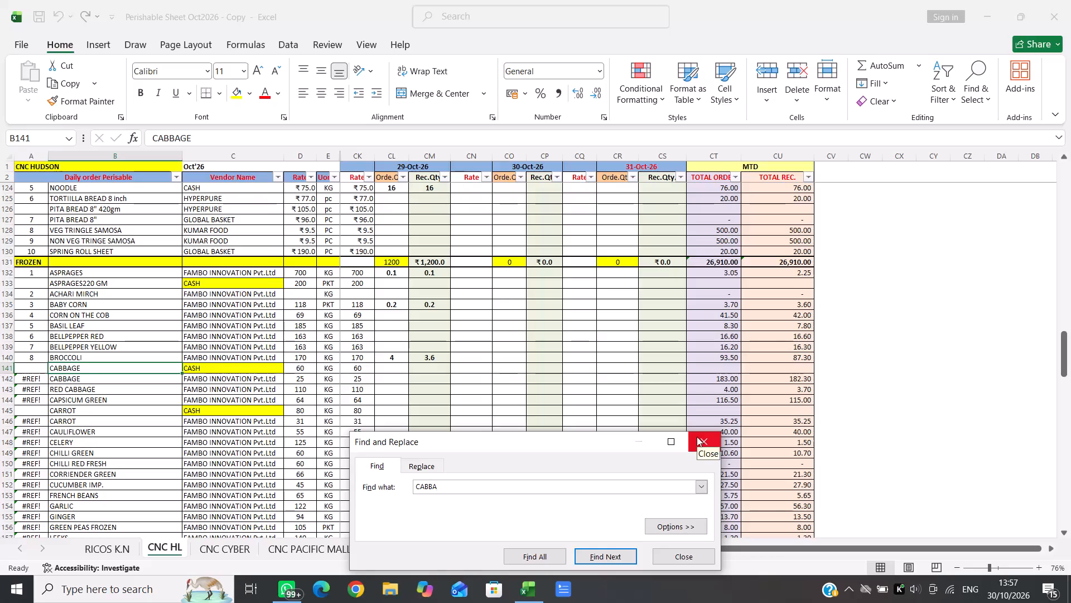
Close the search and enter 10 as the 29-Oct-26 order quantity for the FAMBO INNOVATION CABBAGE row.
click(697, 437)
key(Down)
key(Right)
key(Right)
key(Right)
key(Right)
key(Right)
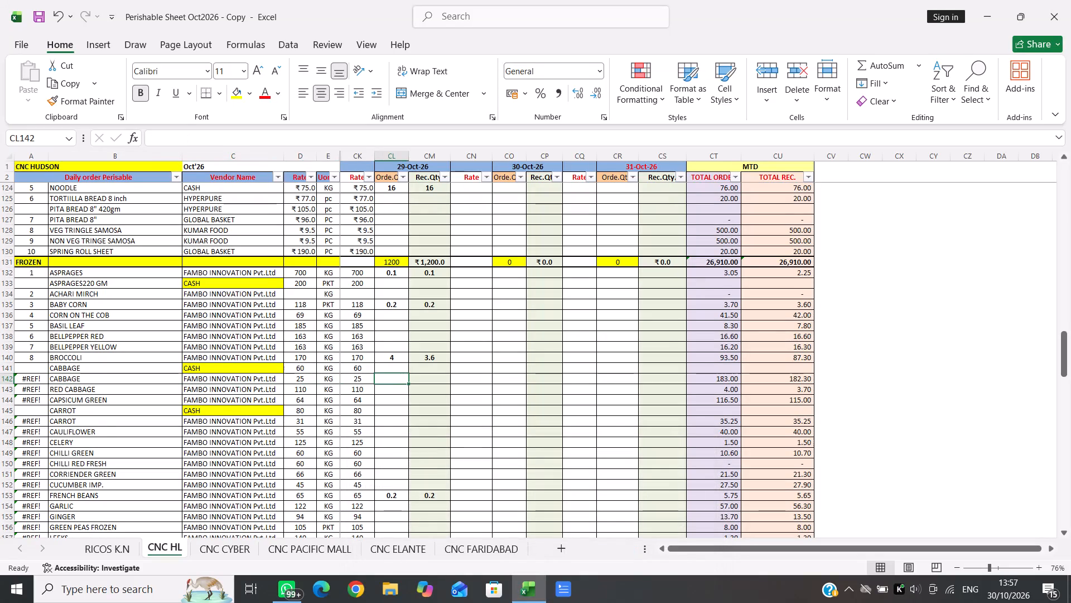
text(10)
key(Right)
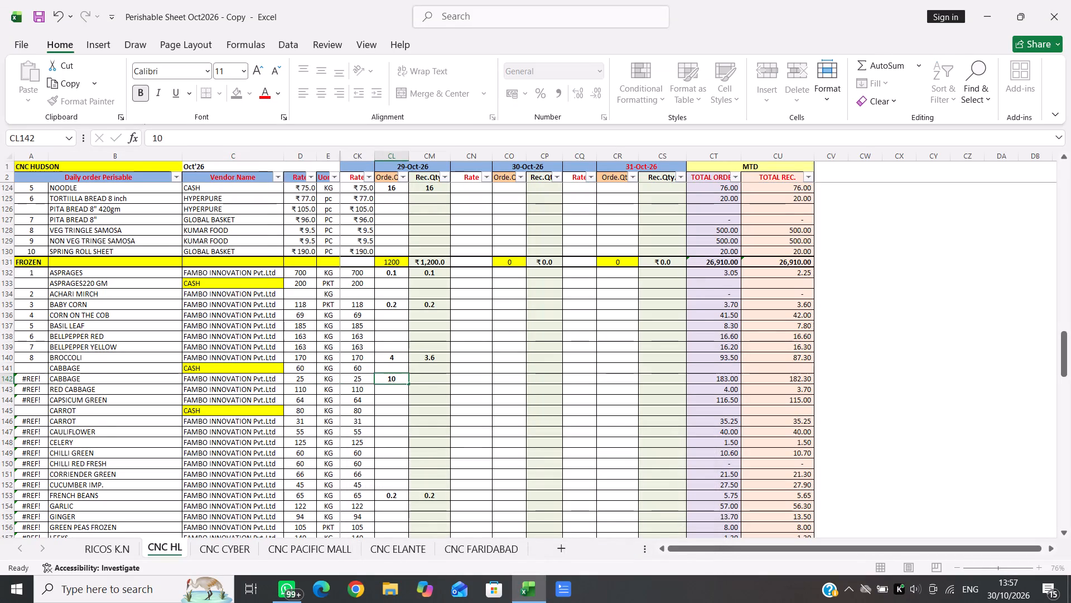
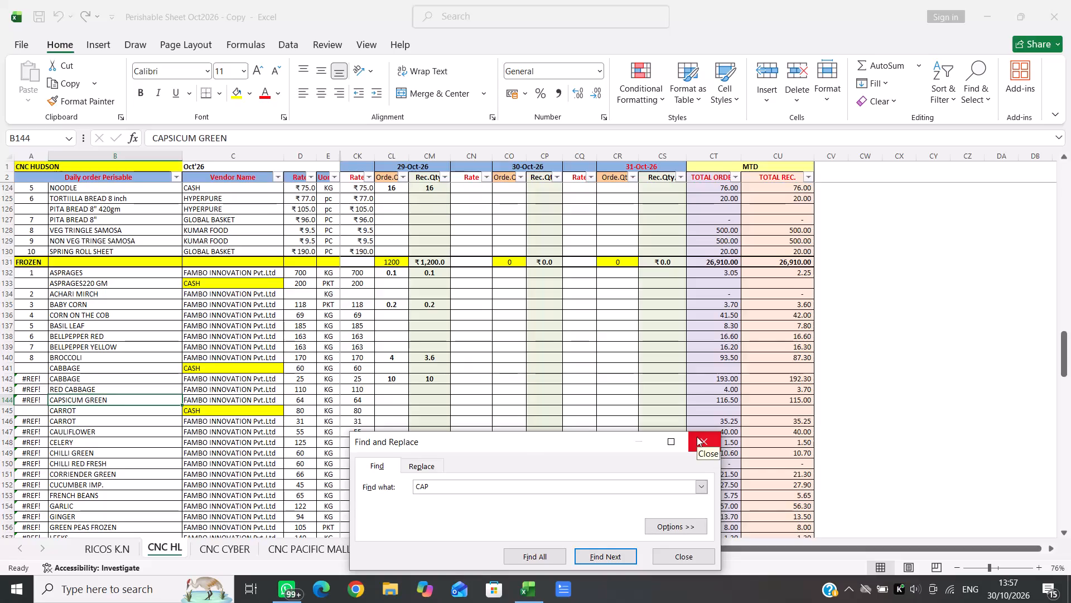
Close the search and enter 5 as the 29-Oct-26 order quantity for the CAPSICUM GREEN row.
click(697, 437)
key(Right)
key(Right)
key(Right)
key(Right)
key(Right)
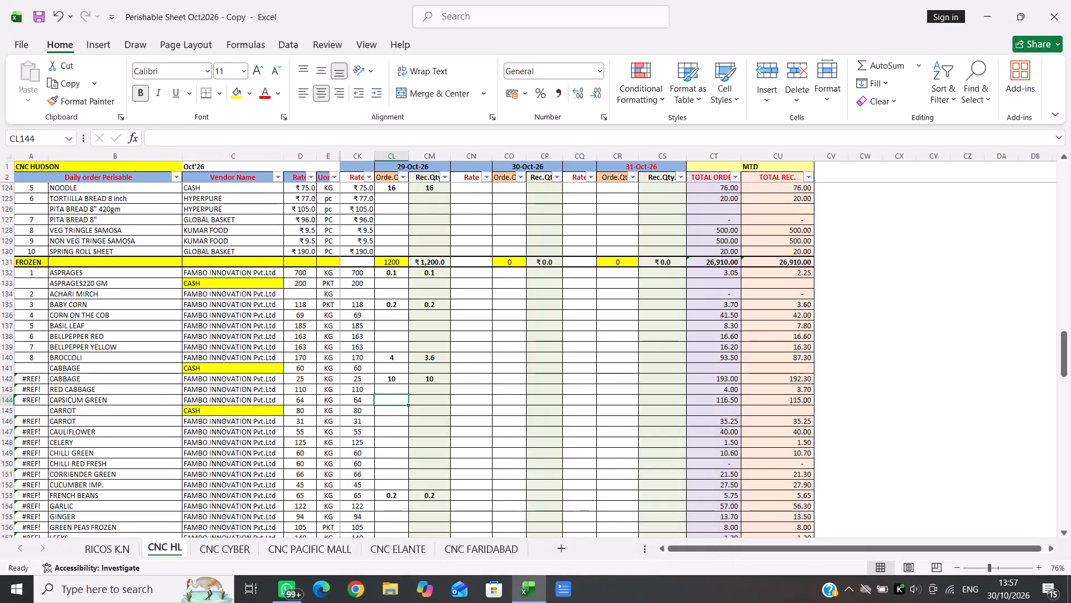
key(5)
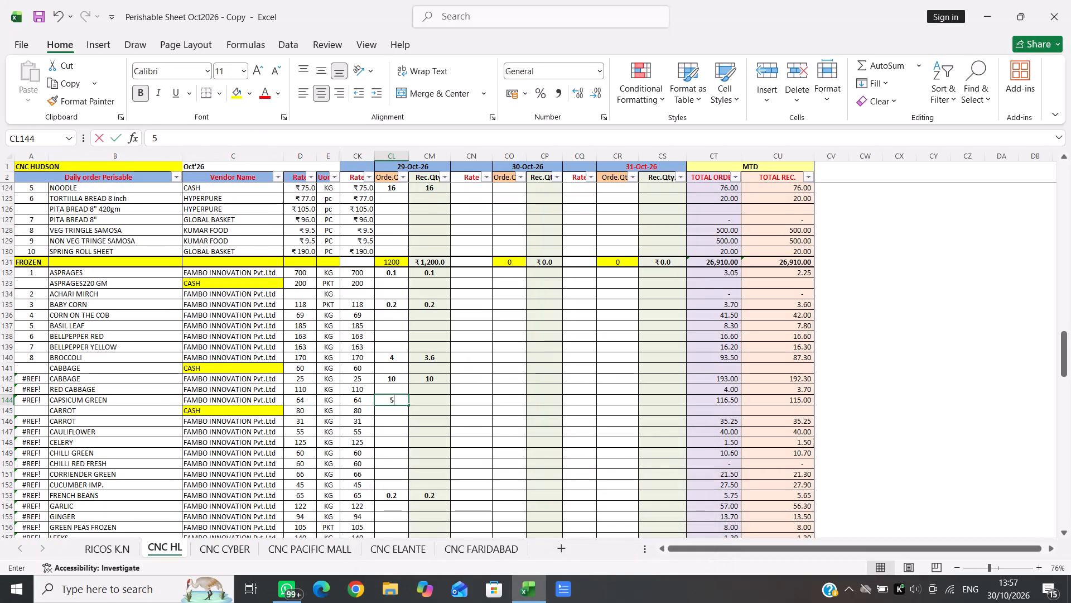
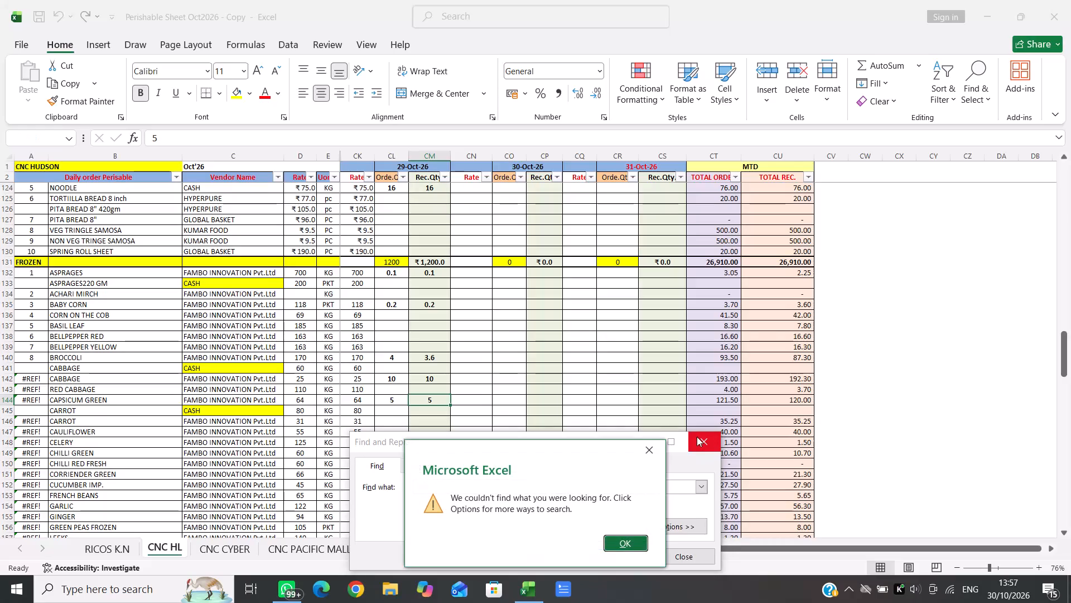
Clear the previous search term from the Find and Replace search.
key(Return)
key(BackSpace)
key(BackSpace)
key(BackSpace)
key(BackSpace)
key(BackSpace)
key(BackSpace)
key(BackSpace)
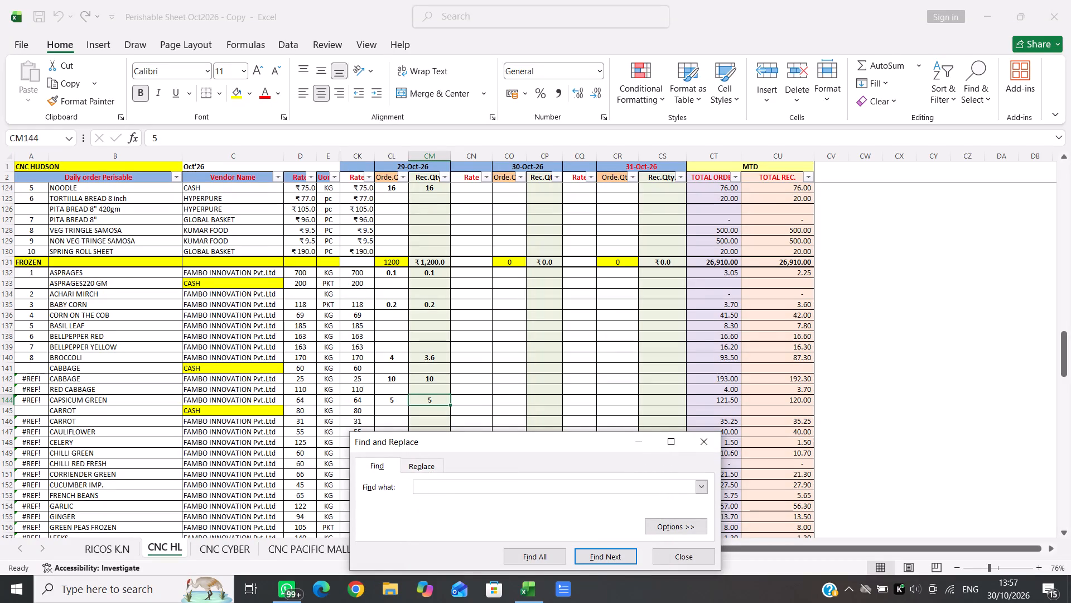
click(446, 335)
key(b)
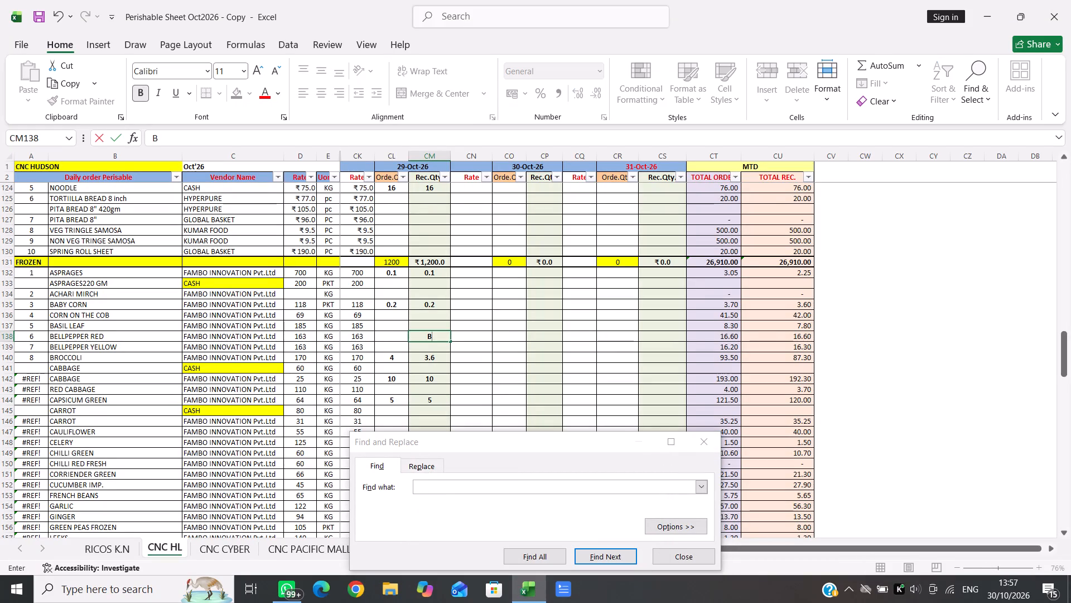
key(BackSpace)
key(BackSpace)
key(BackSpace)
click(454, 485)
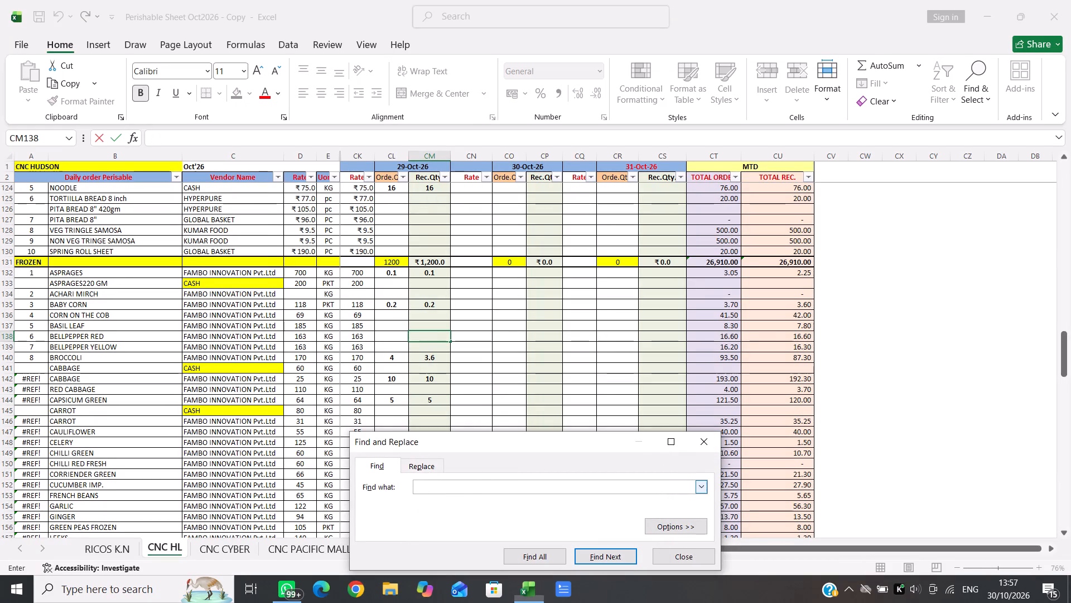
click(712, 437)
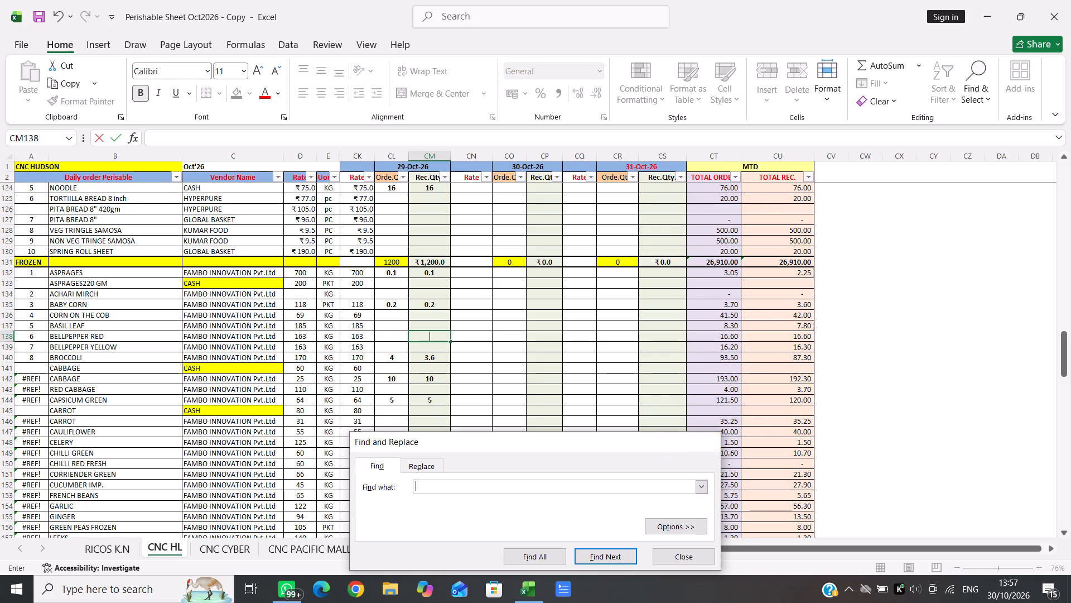
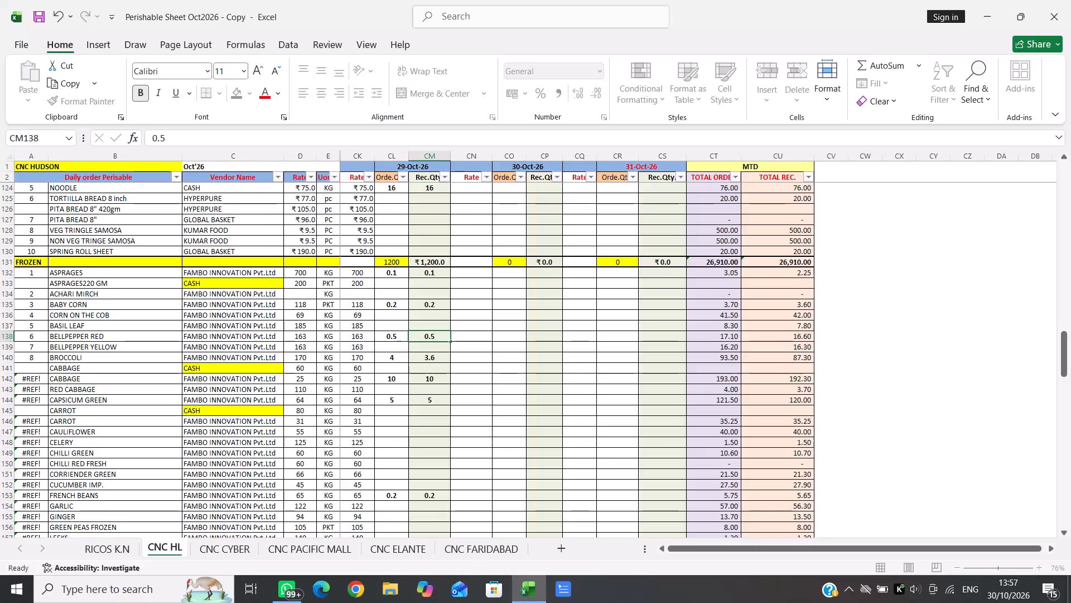
Enter 0.5 as the 29-Oct-26 received quantity for BELLPEPPER YELLOW and go to its order quantity.
text(0.5)
key(Left)
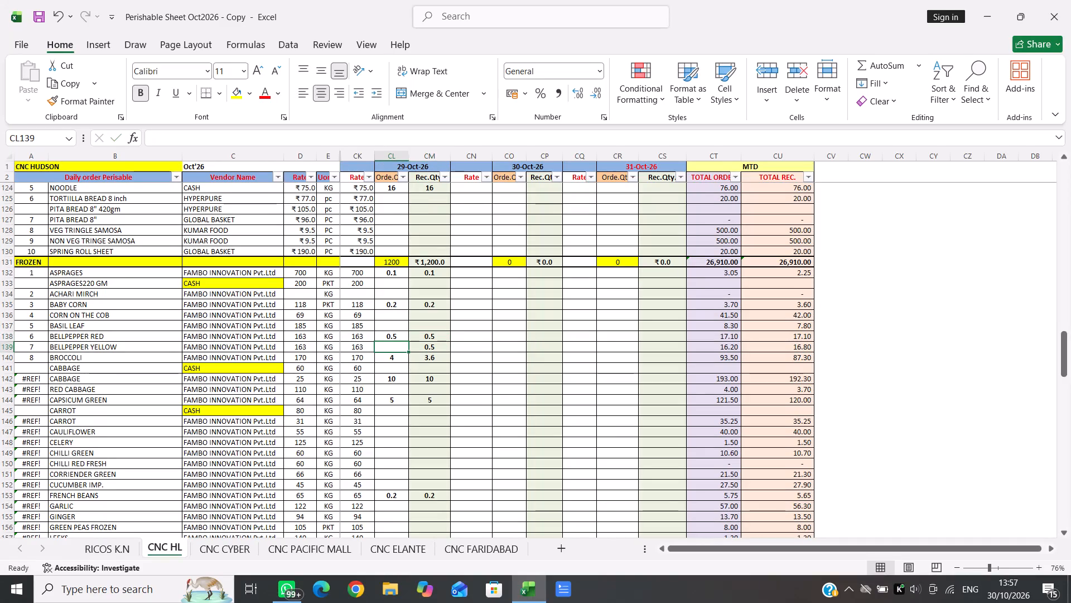
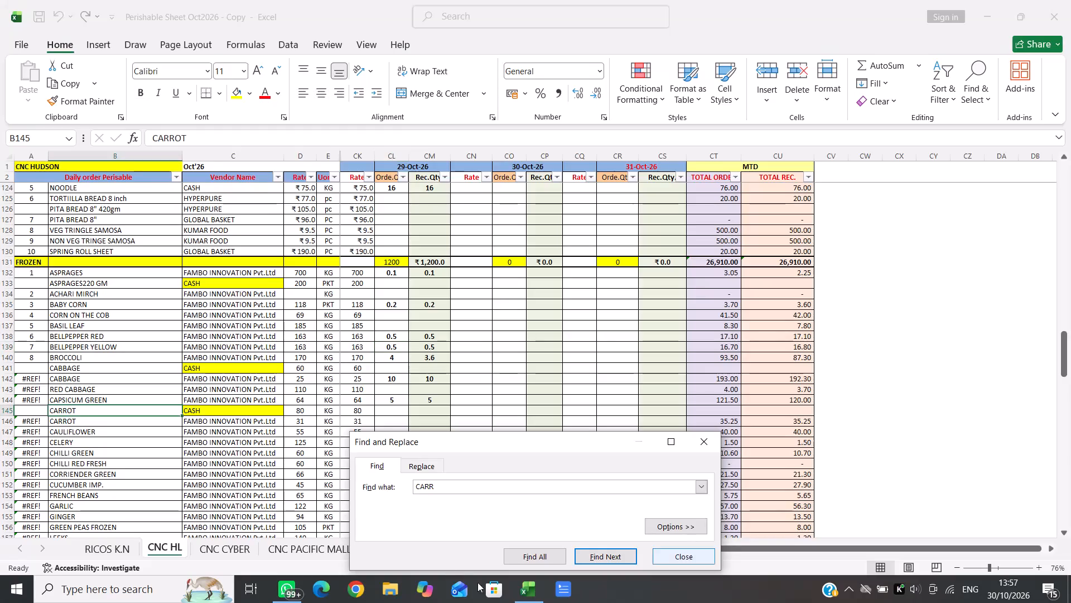
Enter 1 as the 29-Oct-26 order quantity for CARROT supplied by FAMBO INNOVATION Pvt.Ltd.
click(699, 437)
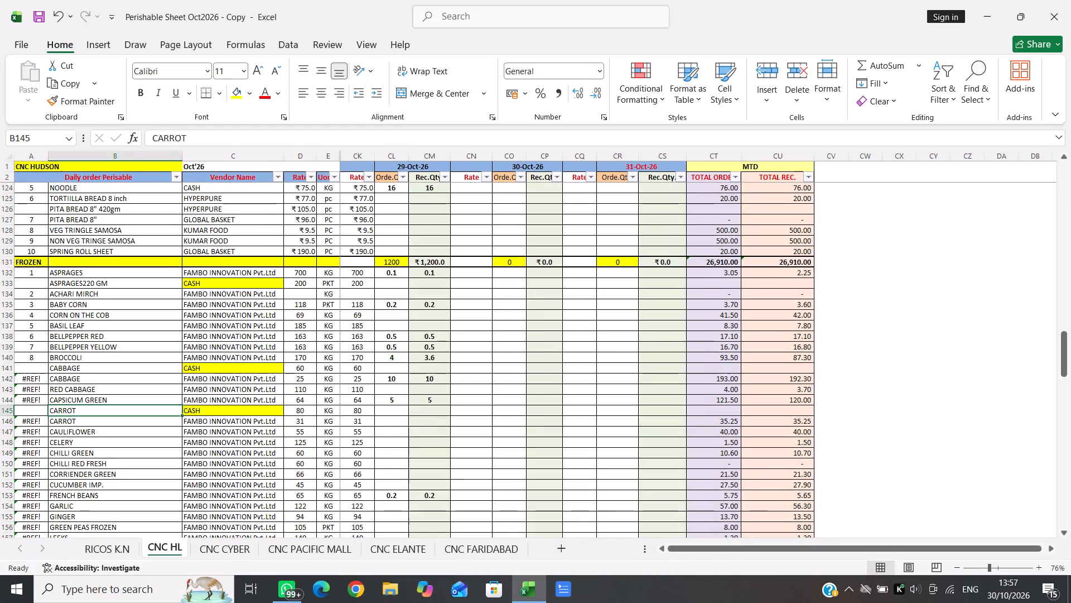
key(Down)
key(Right)
key(Right)
key(Right)
key(Right)
key(Right)
key(1)
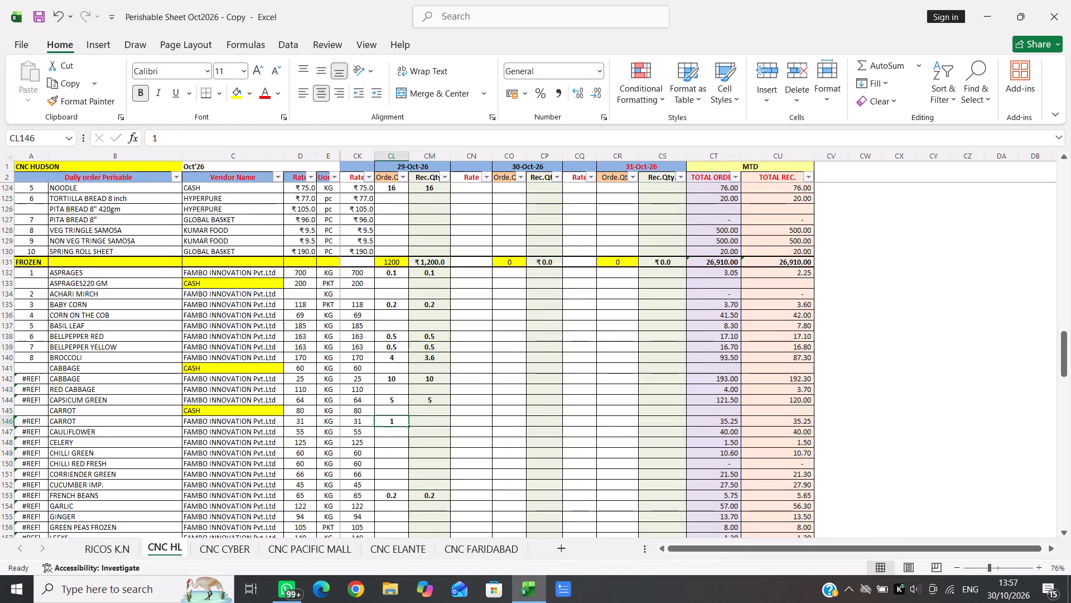
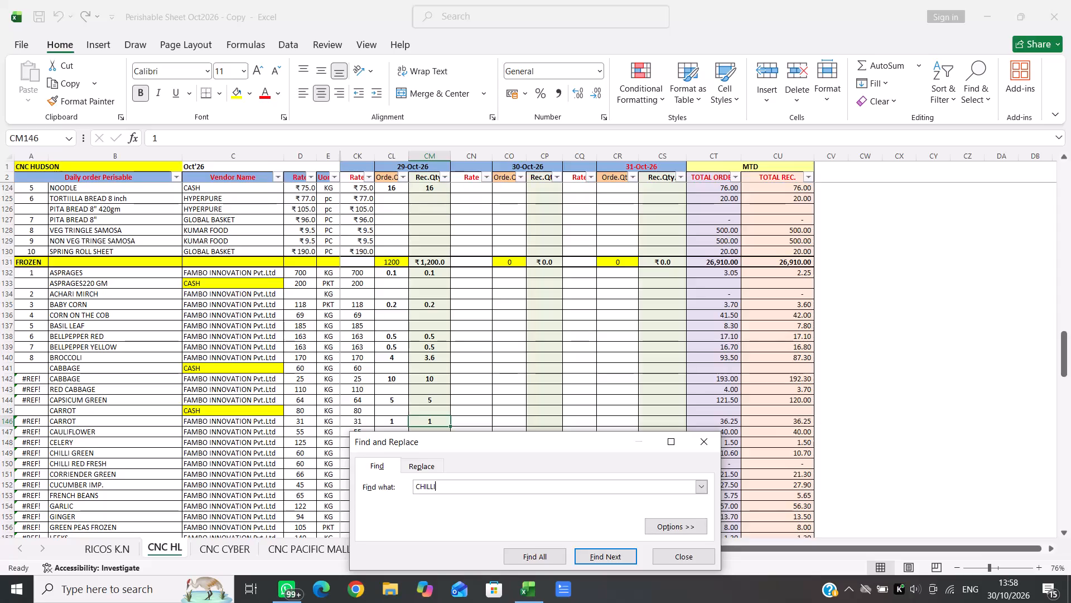
Search the sheet for CHILLI and move along the CHILLI GREEN row to its 29-Oct-26 columns.
key(Return)
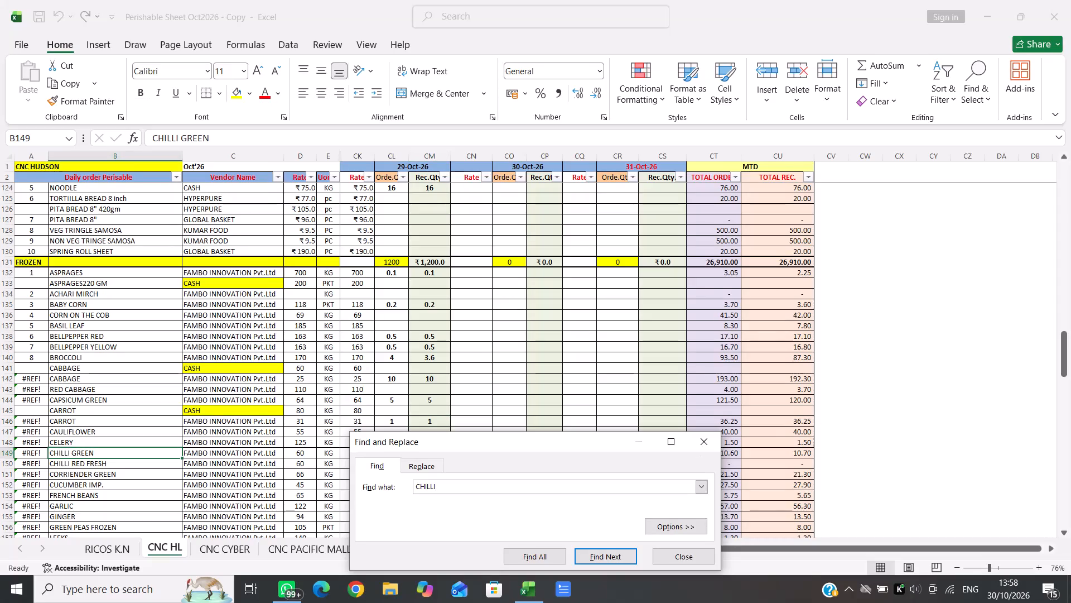
click(708, 437)
key(Right)
key(Right)
key(Right)
key(Right)
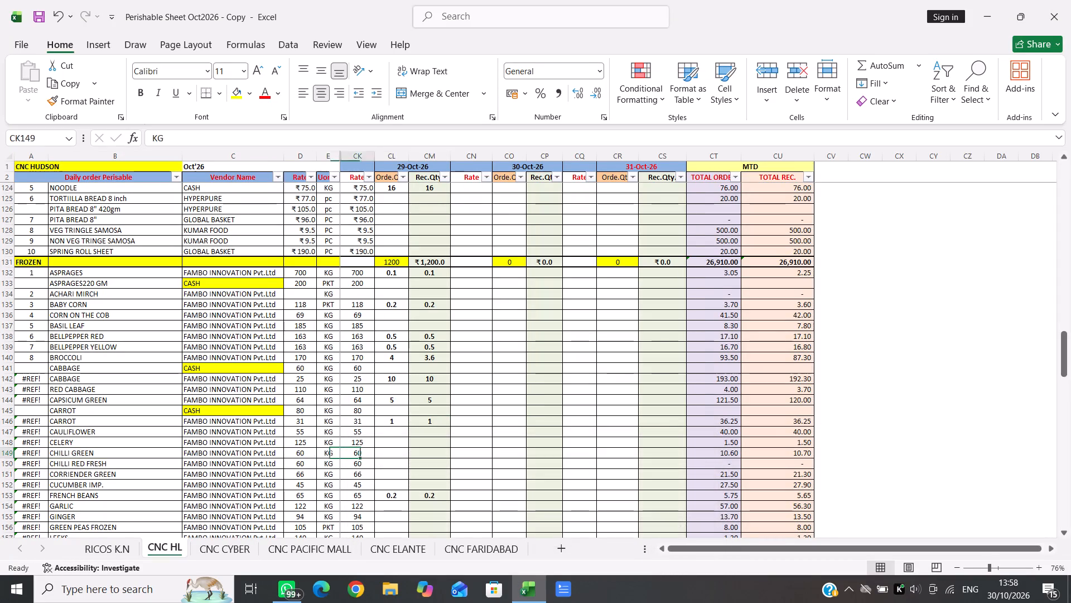
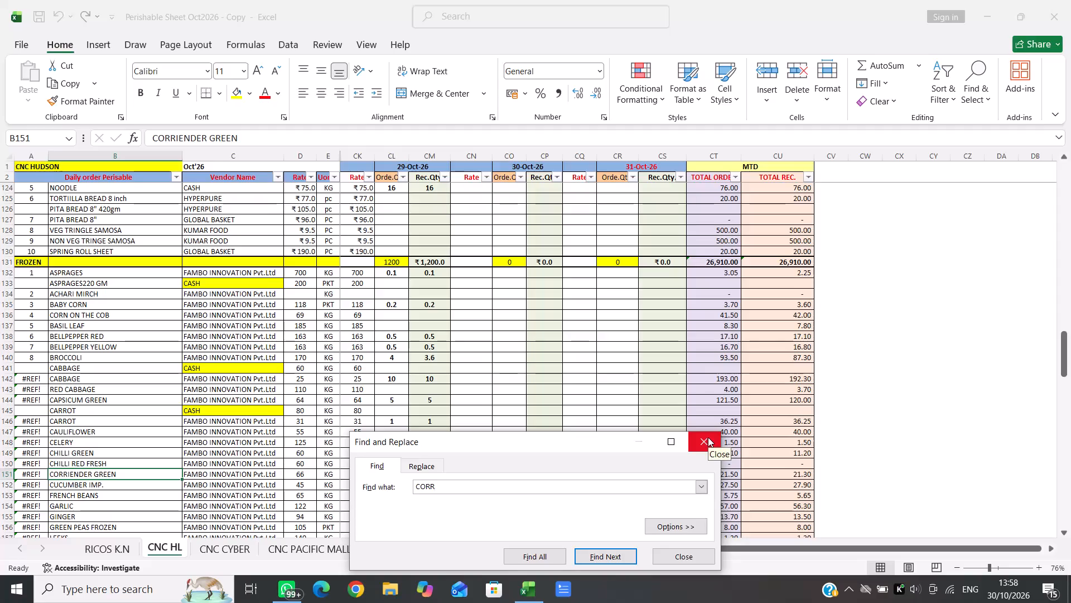
Enter 0.5 as the 29-Oct-26 order quantity for CORRIENDER GREEN and move on to its received quantity.
key(Right)
key(Right)
key(Right)
key(Right)
key(Right)
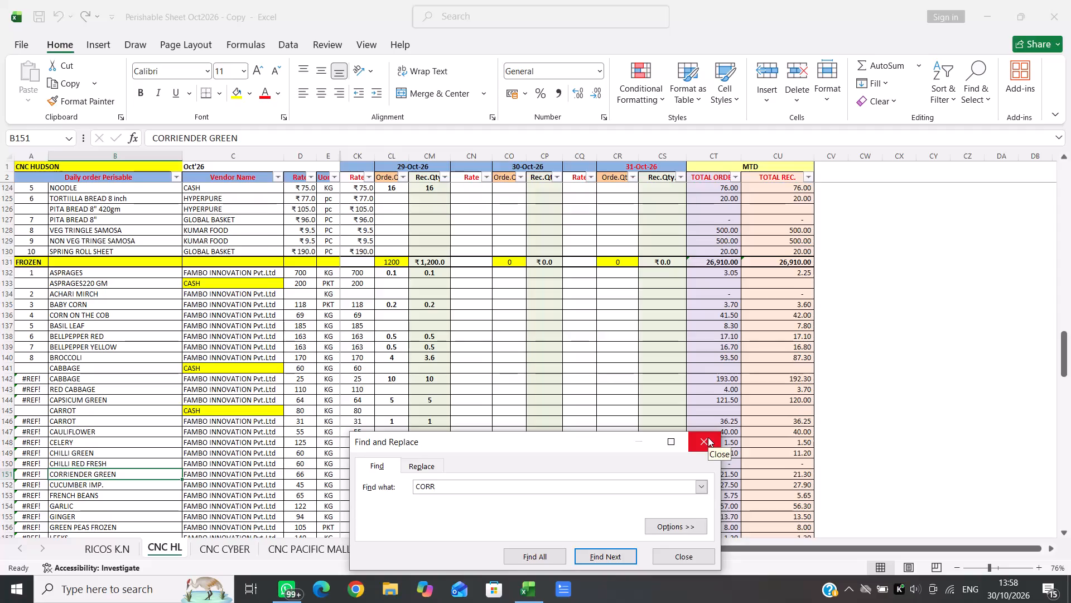
click(708, 437)
key(Right)
key(Right)
key(Right)
key(Right)
key(Right)
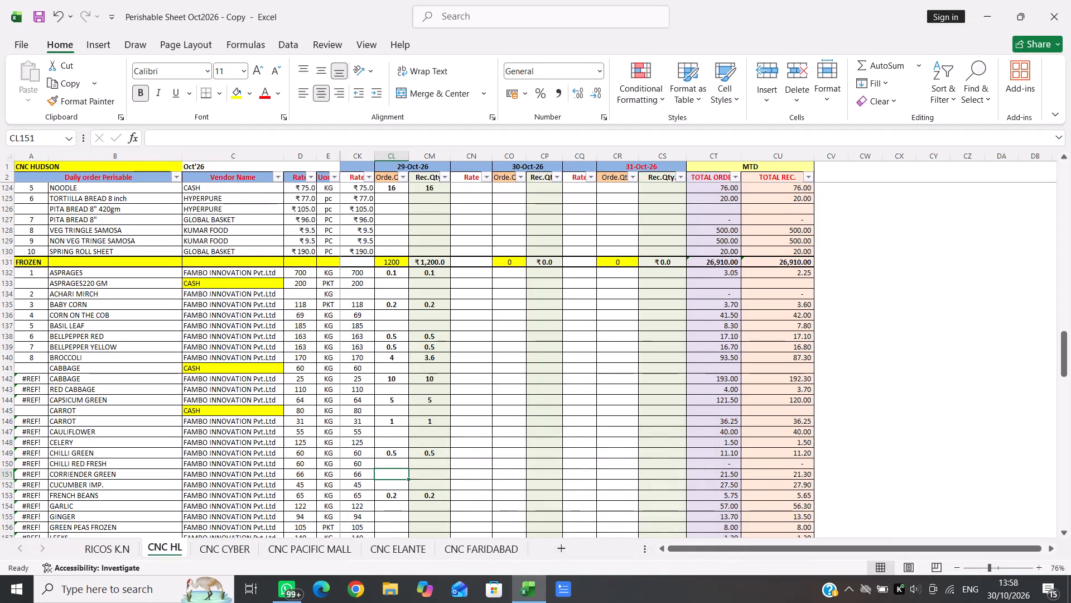
text(0.5)
key(Right)
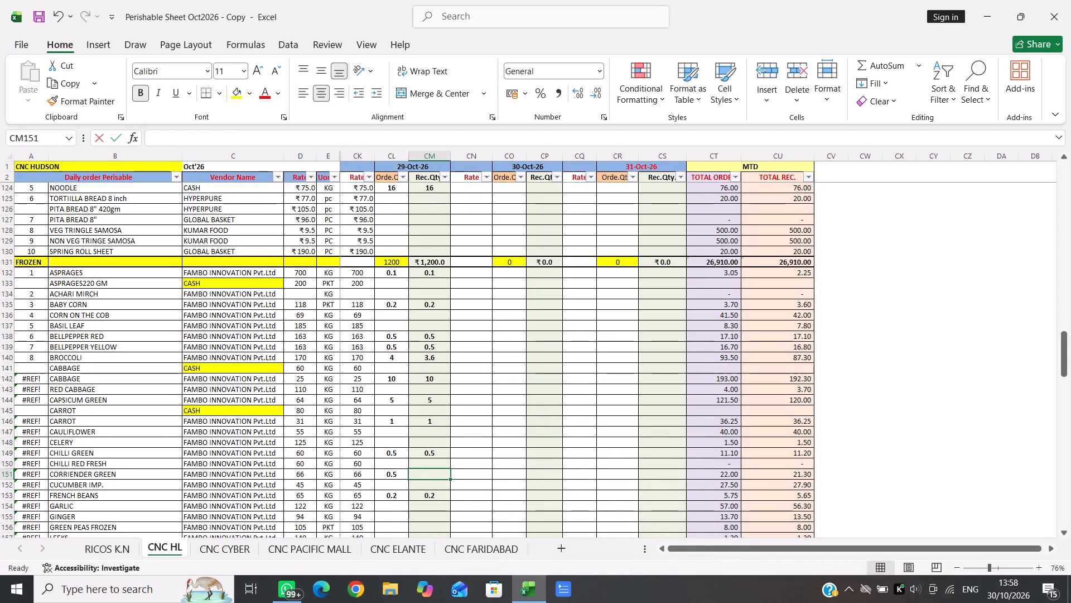
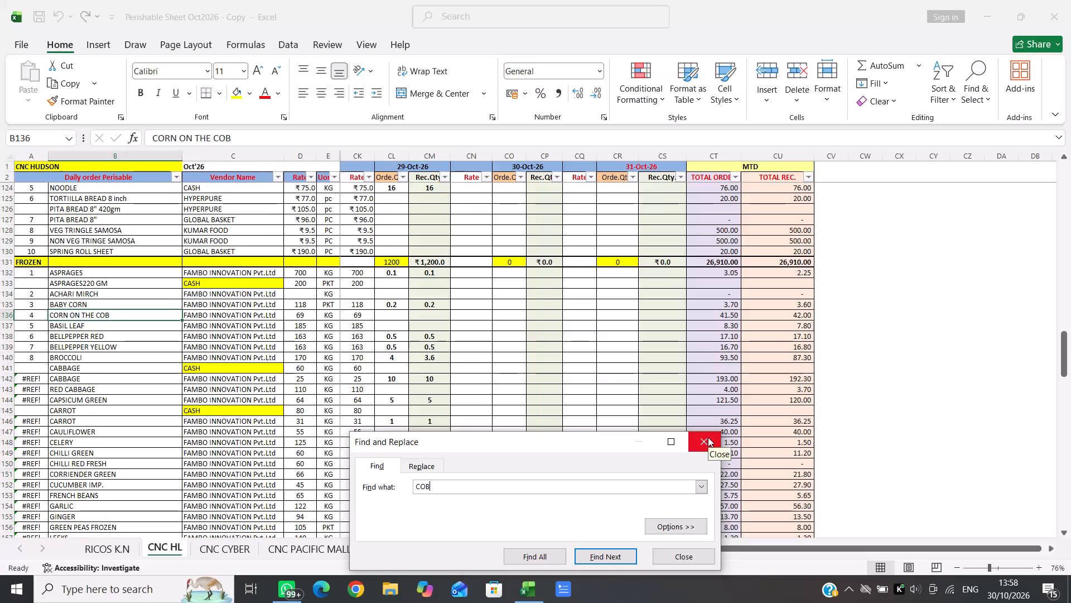
Close the finished search and enter 3 as the 29-Oct-26 order quantity for CORN ON THE COB.
click(708, 437)
key(Right)
key(Right)
key(Right)
key(Right)
key(Right)
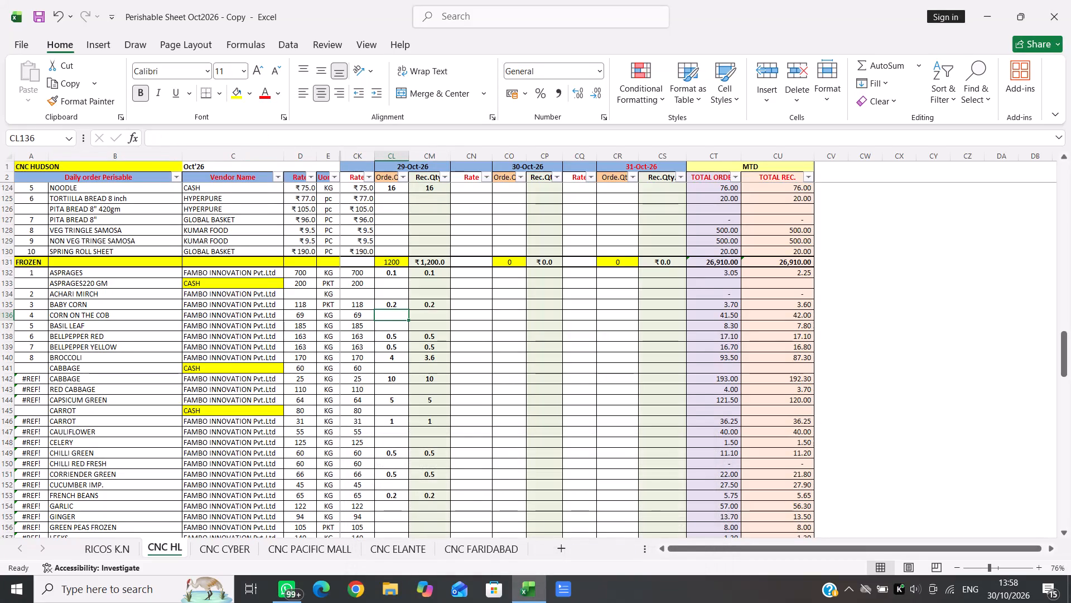
key(3)
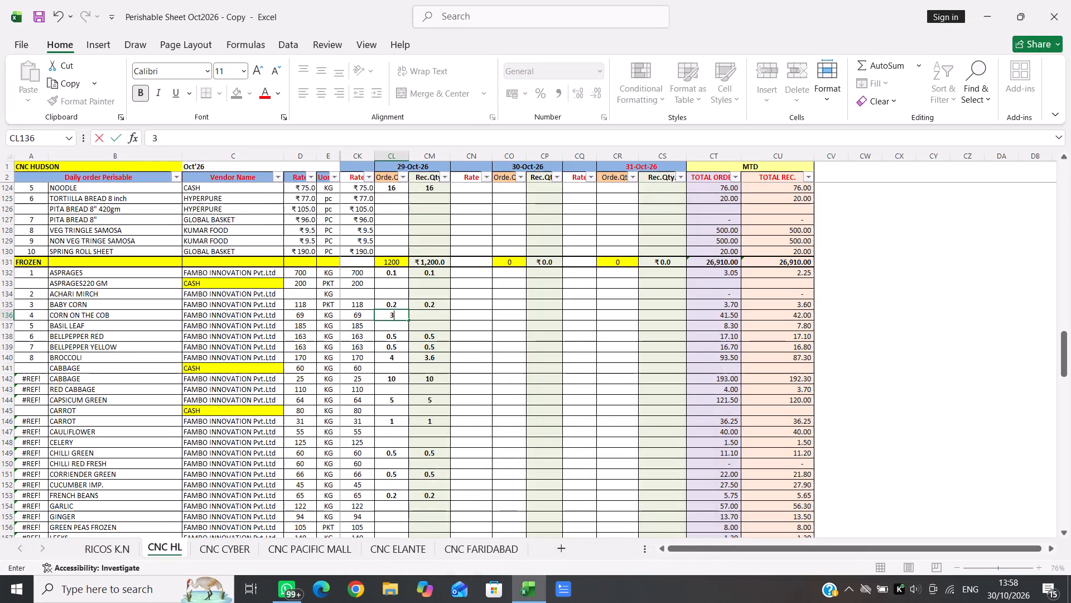
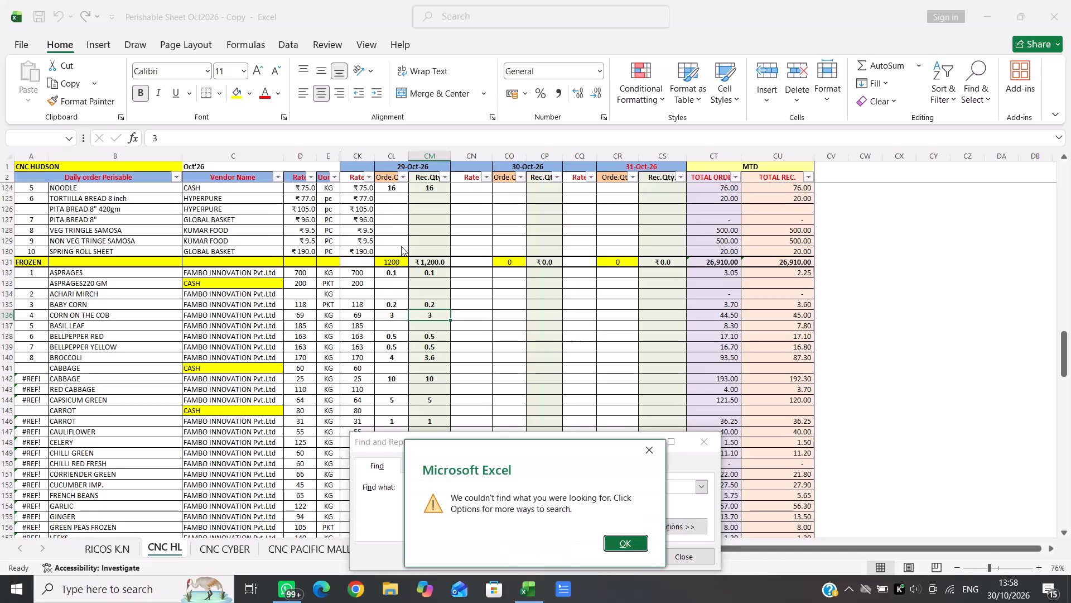
Dismiss the search notice and return to the open Find and Replace item search.
key(Return)
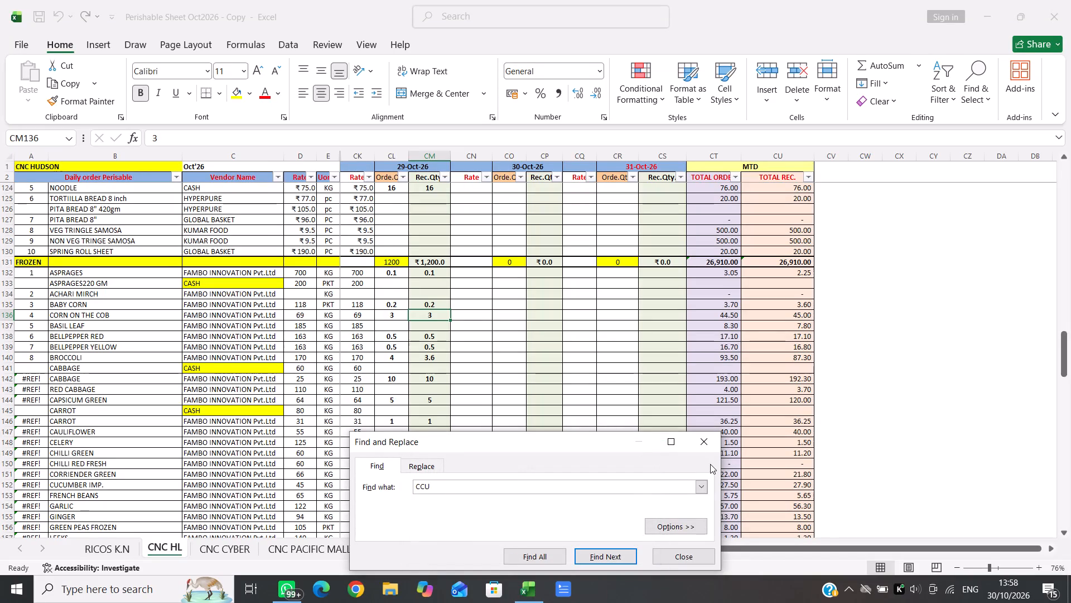
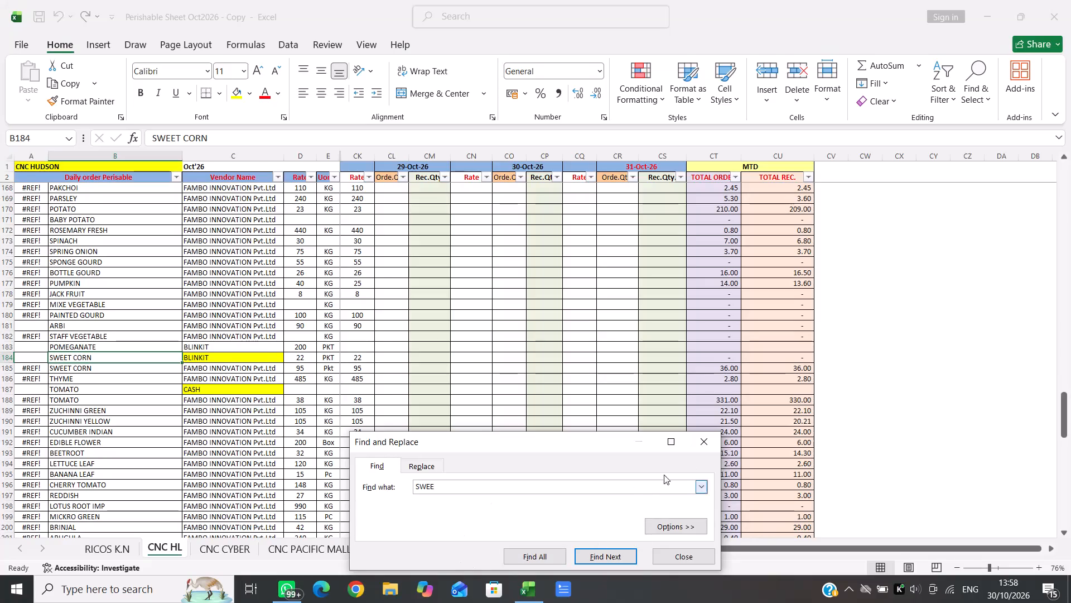
Leave the item search and start the 29-Oct-26 order quantity entry for SWEET CORN from FAMBO INNOVATION Pvt.Ltd.
click(701, 442)
key(Down)
key(Right)
key(Right)
key(Right)
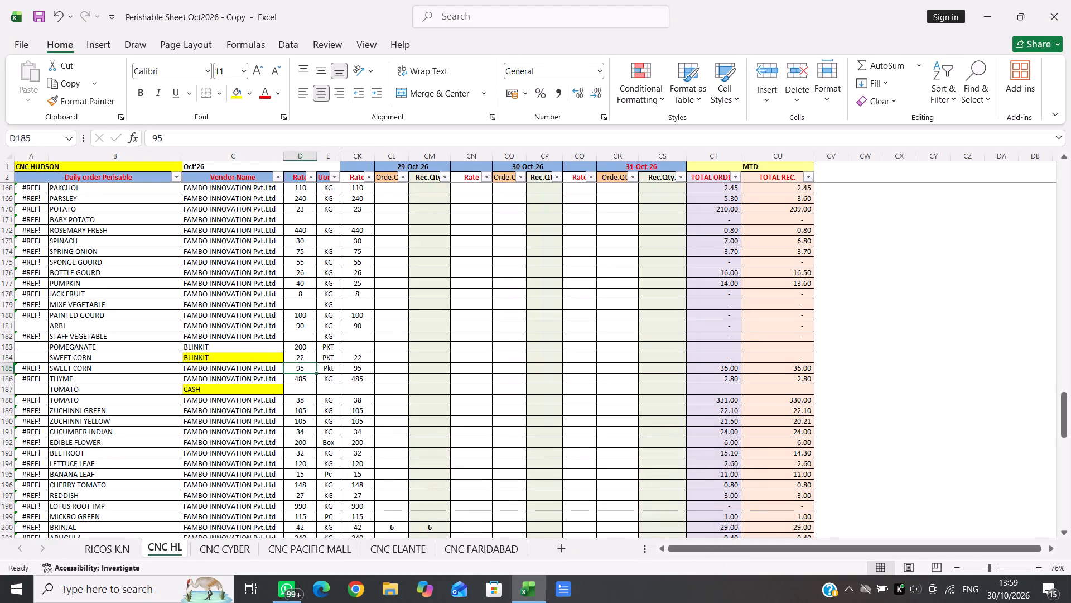
key(Right)
key(Right)
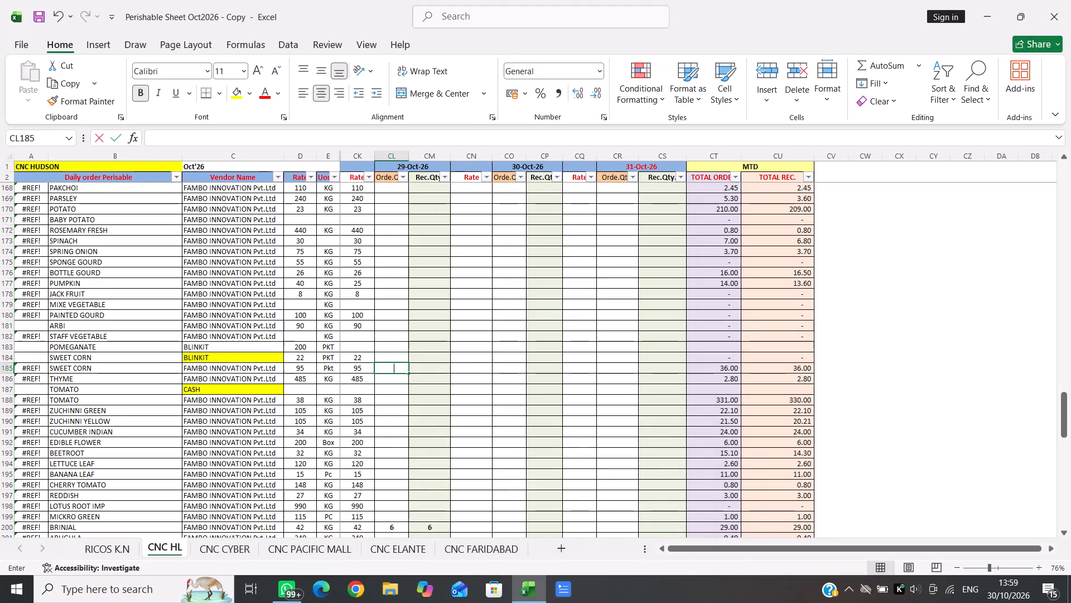
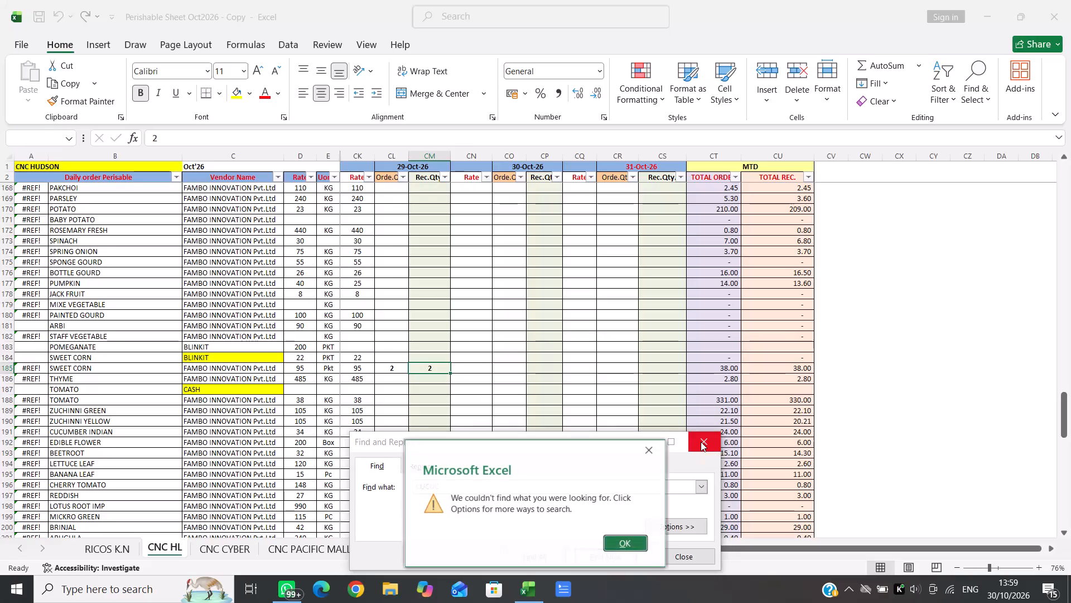
Shorten the item search to CUCU, find CUCUMBER IMP., and move along its row towards the 29-Oct-26 quantities.
key(BackSpace)
key(Return)
key(BackSpace)
key(Return)
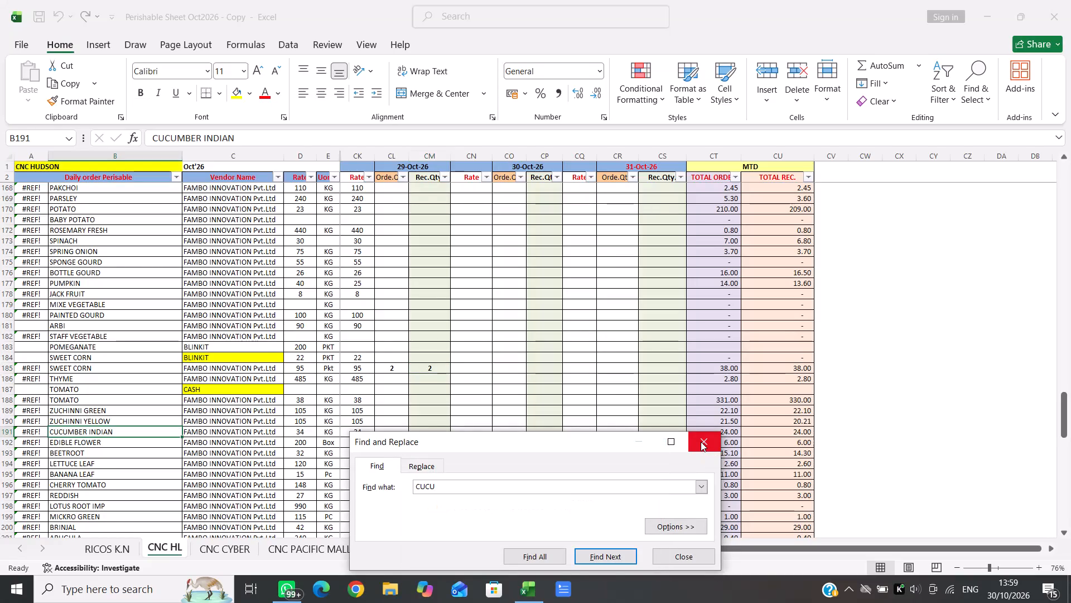
key(Return)
click(701, 442)
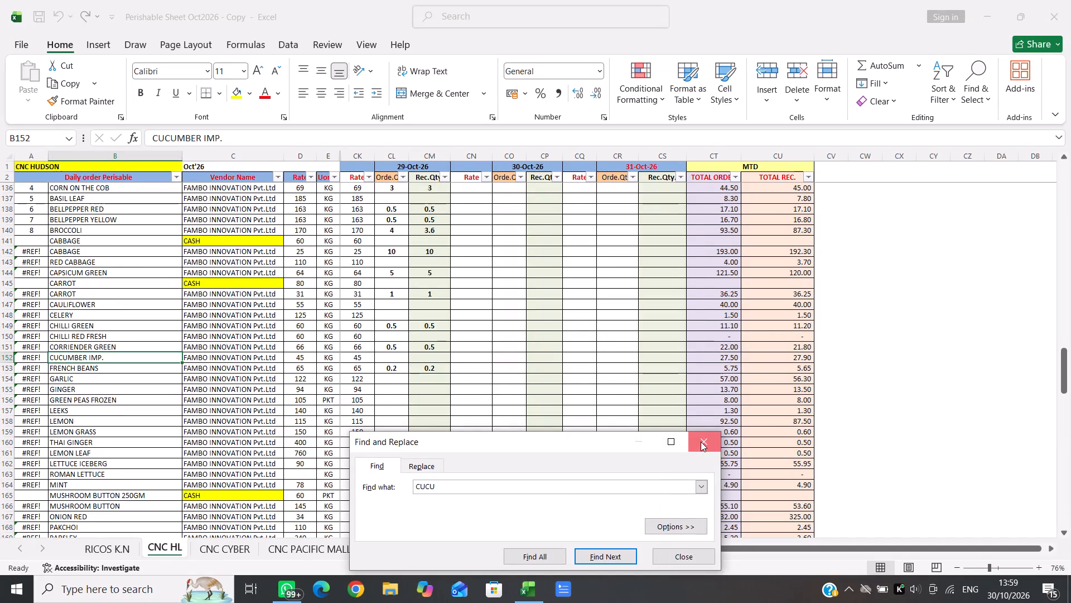
key(Right)
key(Right)
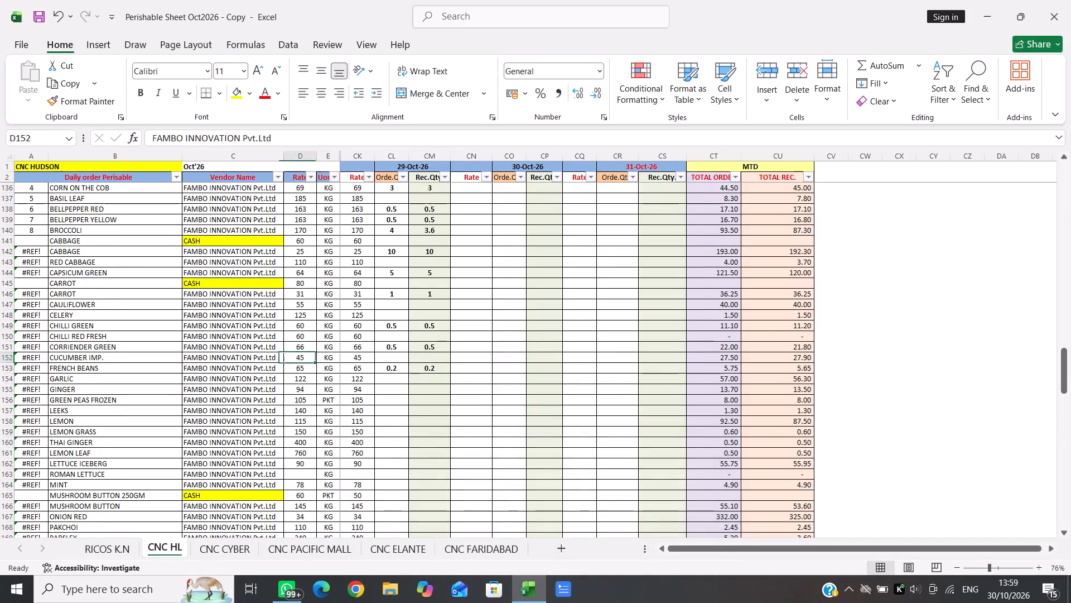
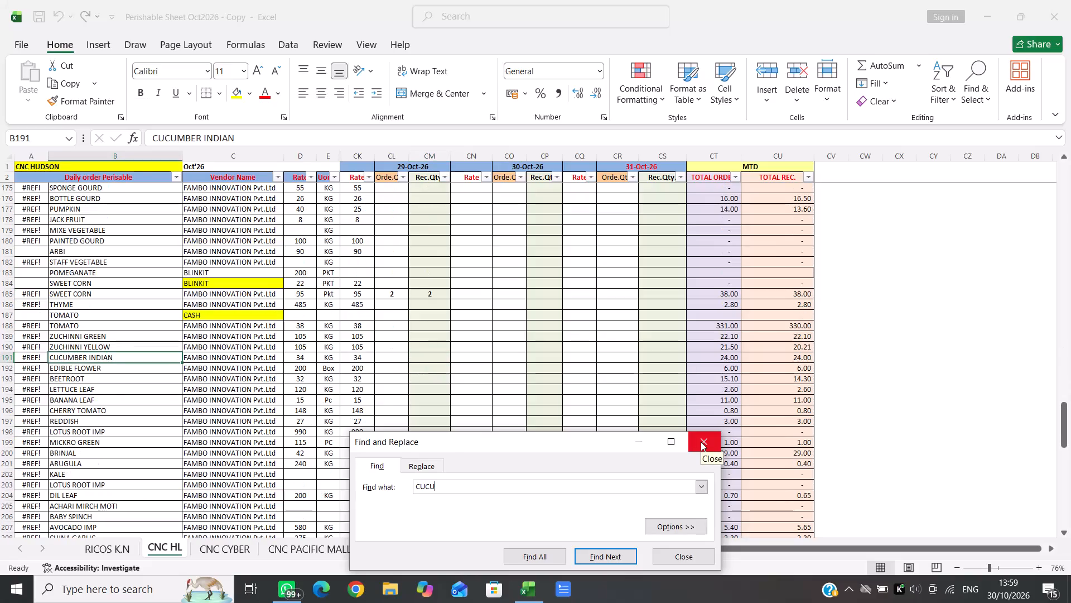
Enter 0.5 as the 29-Oct-26 order quantity for CUCUMBER INDIAN.
click(701, 442)
key(Right)
key(Right)
key(Right)
key(Right)
key(Right)
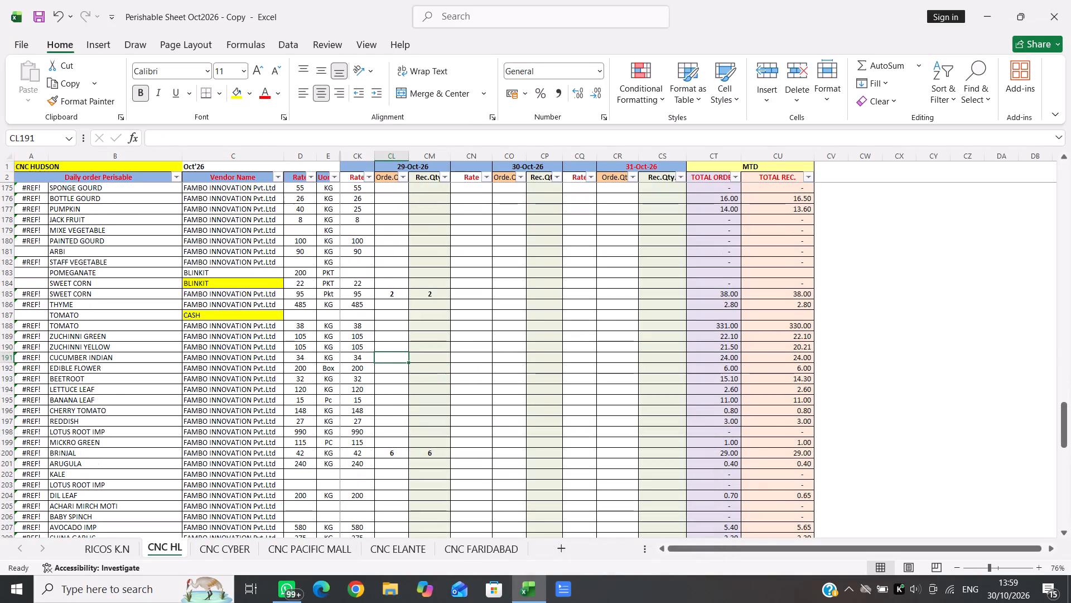
text(0.5)
key(Right)
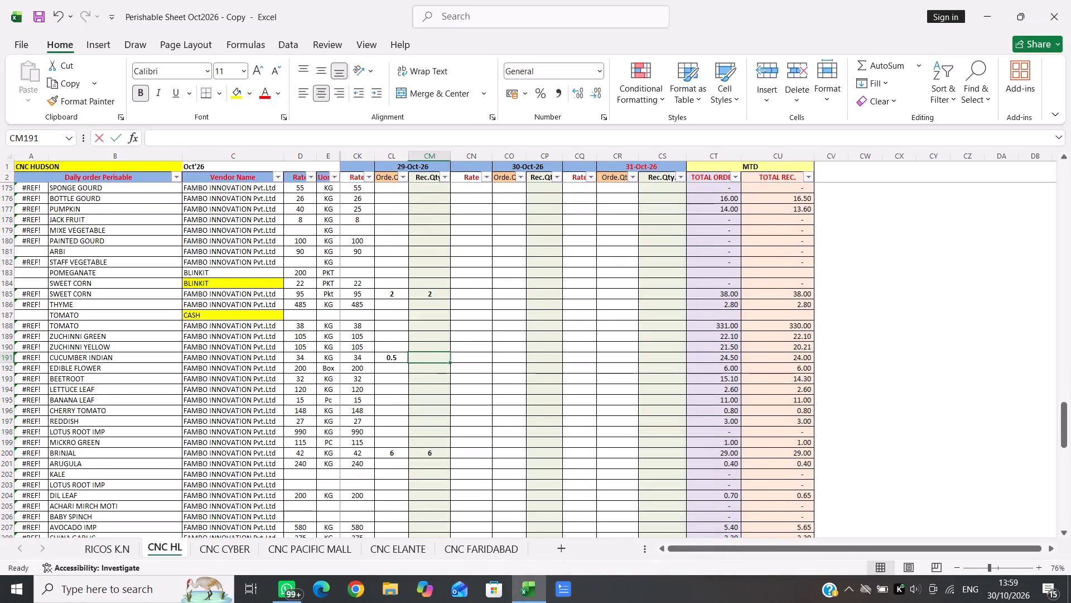
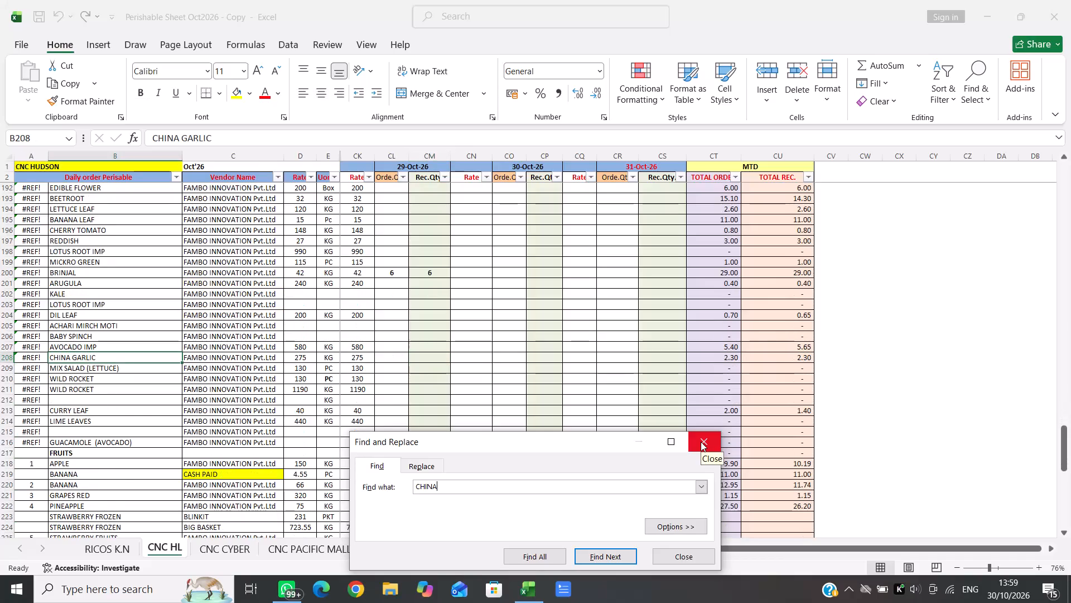
Enter 0.5 as the 29-Oct-26 order quantity for CHINA GARLIC.
click(701, 442)
key(Right)
key(Right)
key(Right)
key(Right)
key(Right)
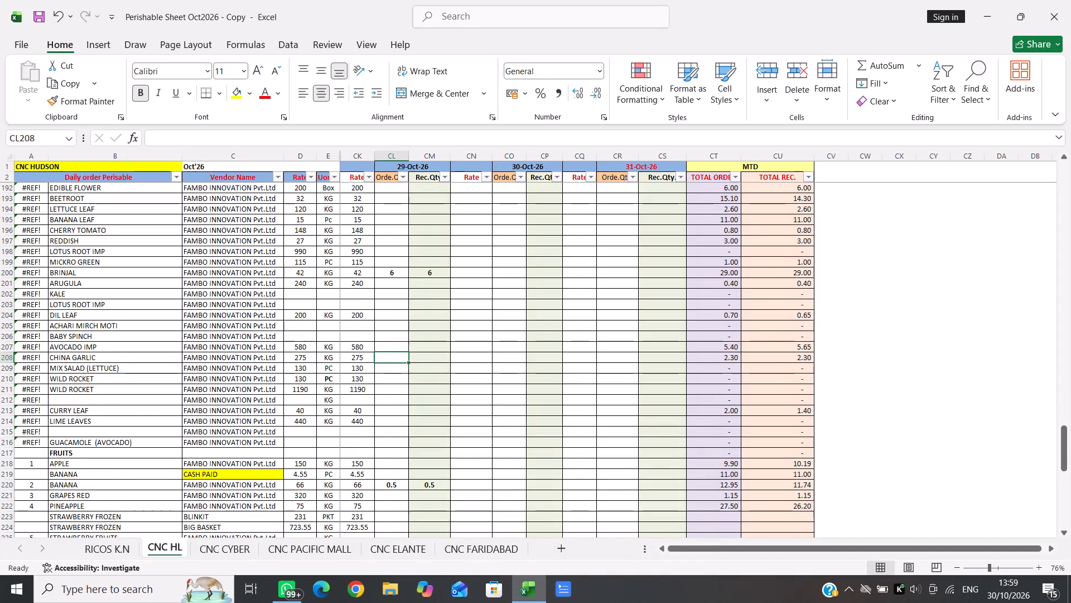
text(0.5)
key(Right)
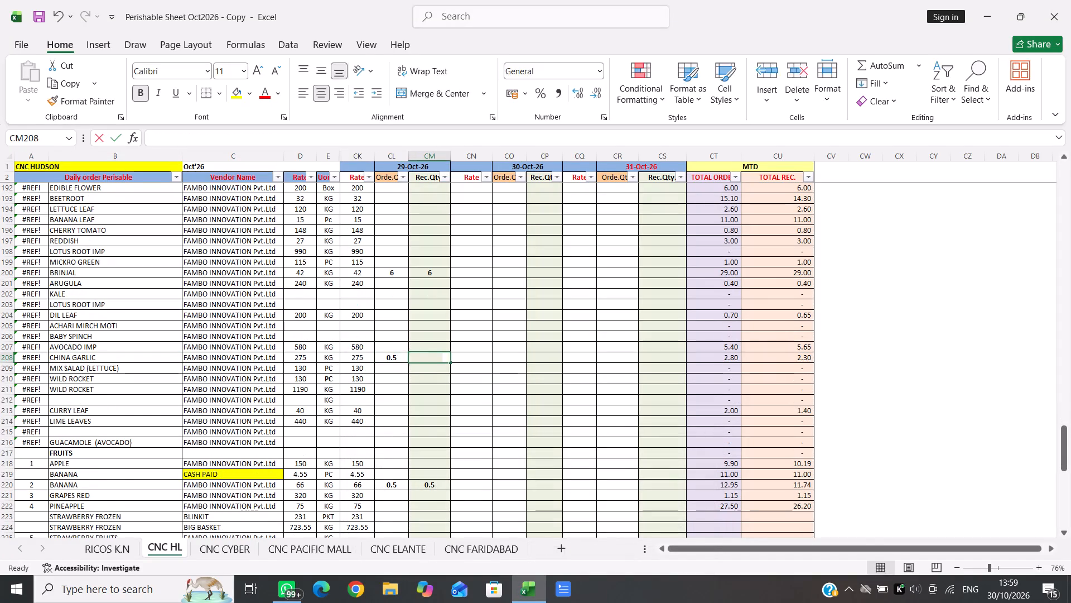
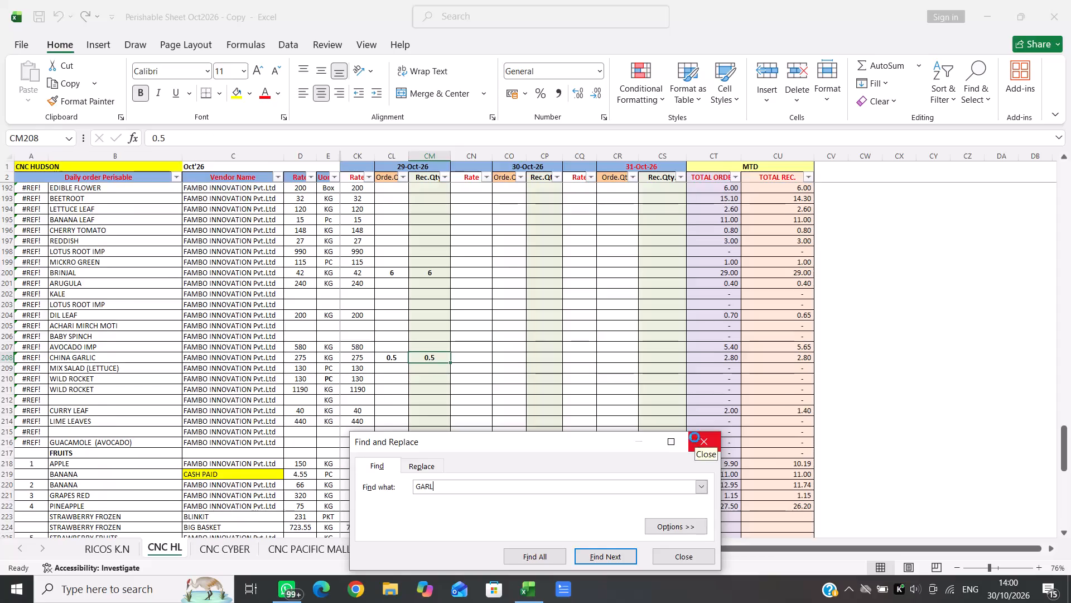
Find the GARLIC row by searching for GARL and enter 2.5 as its 29-Oct-26 order quantity.
key(Return)
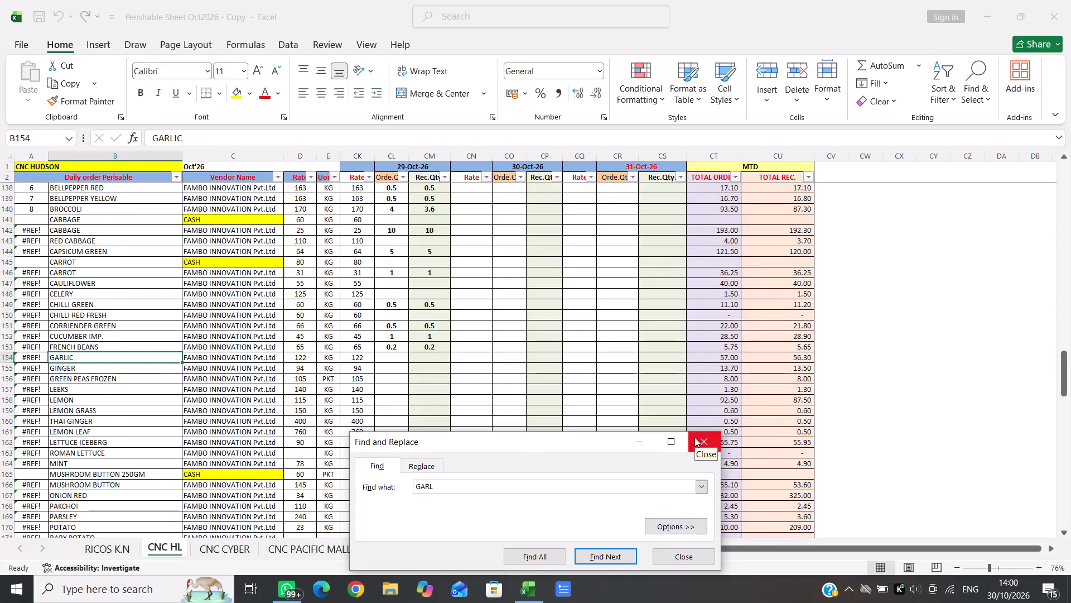
click(694, 437)
key(Right)
key(Right)
key(Right)
key(Right)
key(Right)
text(2.5)
key(Right)
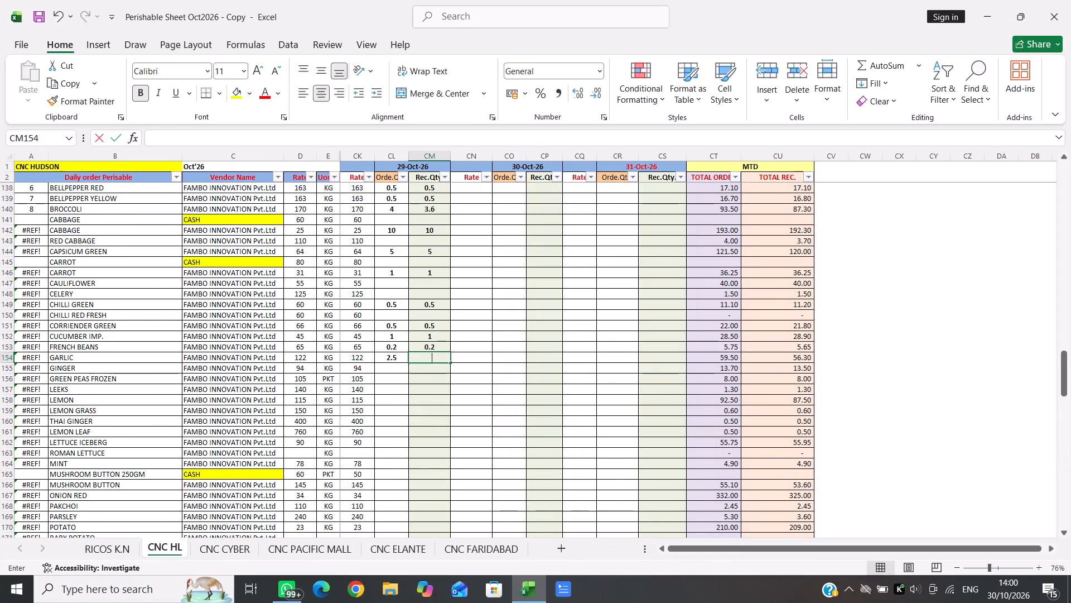
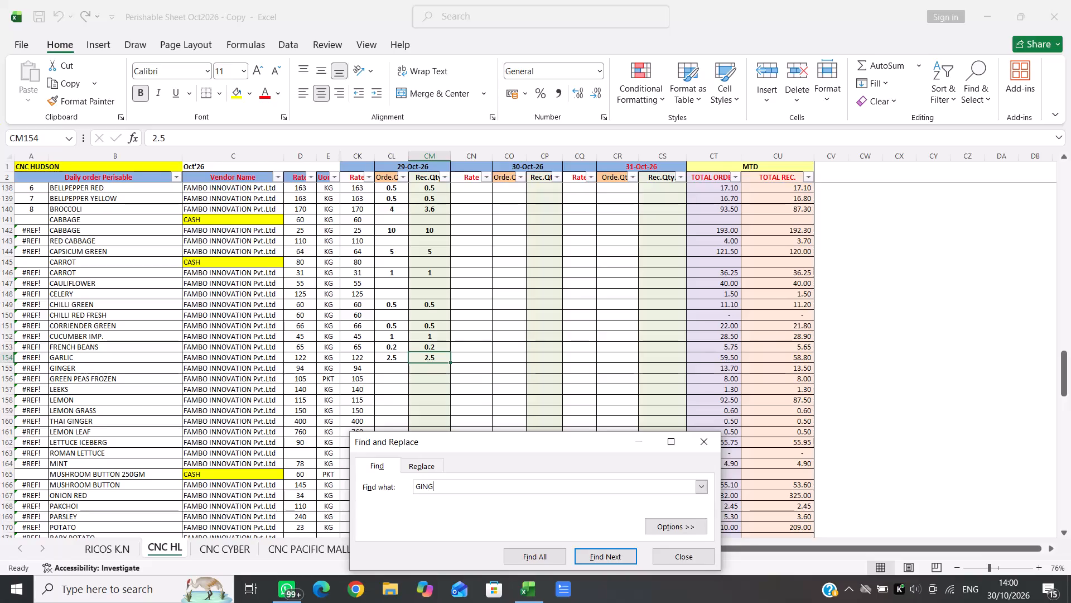
Find the GINGER row by searching for GING and move across to its 29-Oct-26 entry cells.
key(Return)
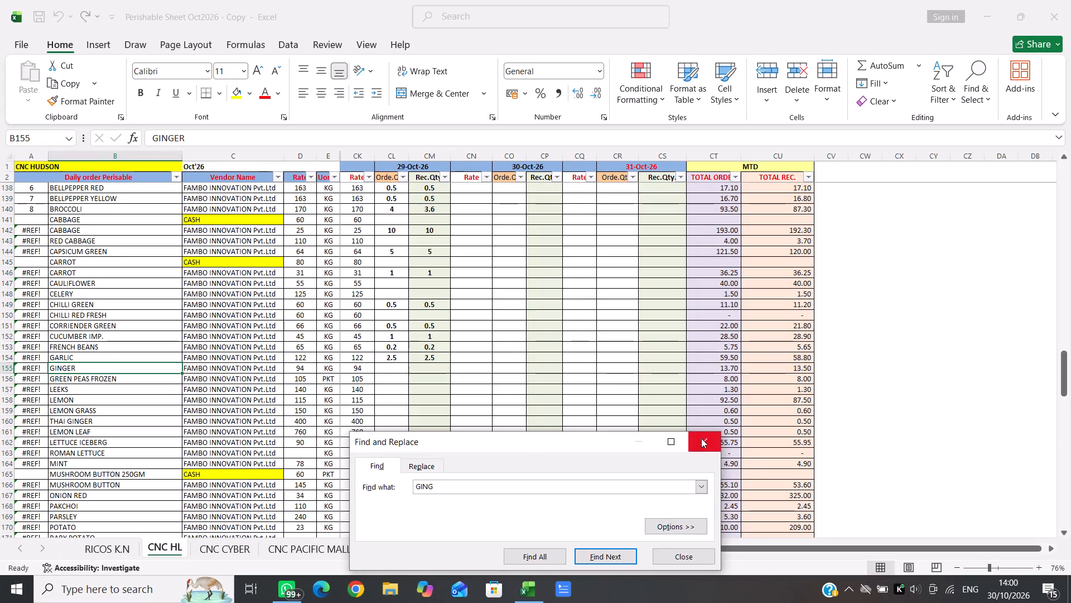
click(701, 438)
key(Right)
key(Right)
key(Right)
key(Right)
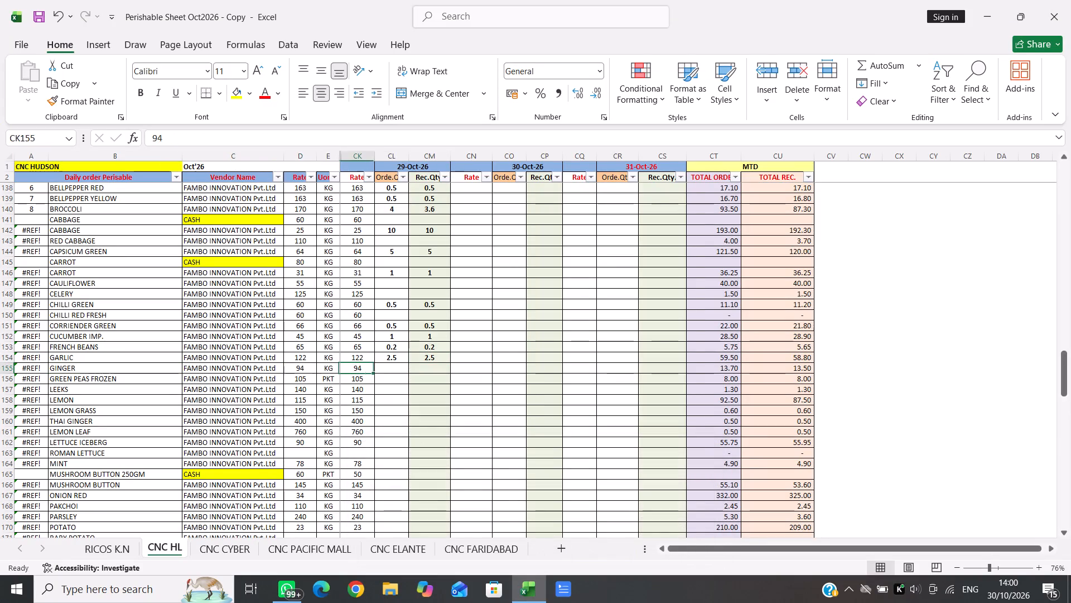
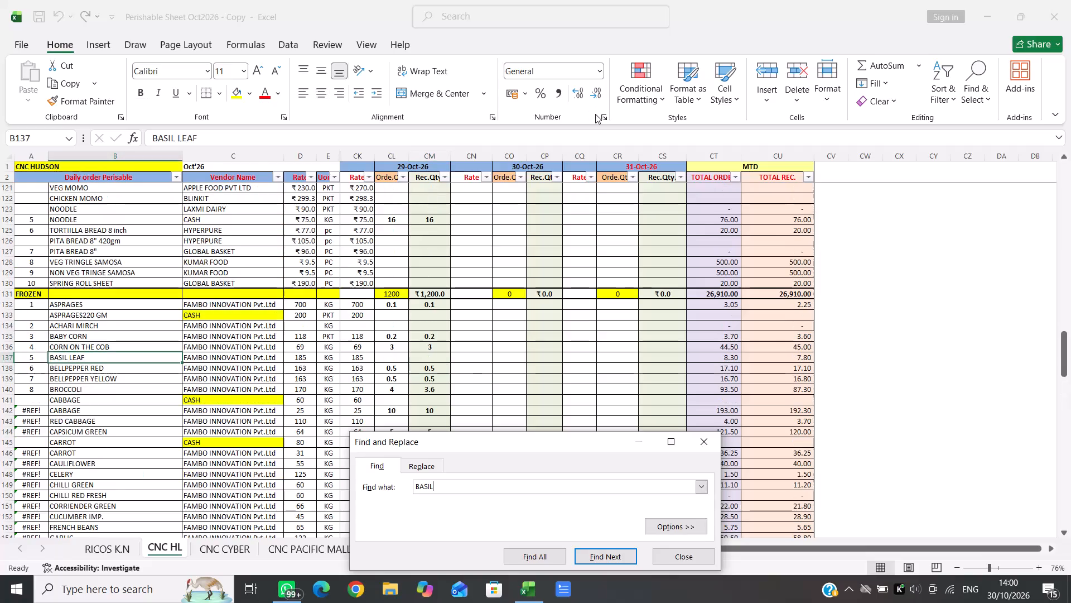
Enter 1 as the 29-Oct-26 order quantity for BASIL LEAF and move on to its received quantity cell.
click(707, 437)
key(Right)
key(Right)
key(Right)
key(Right)
key(Right)
key(1)
key(Right)
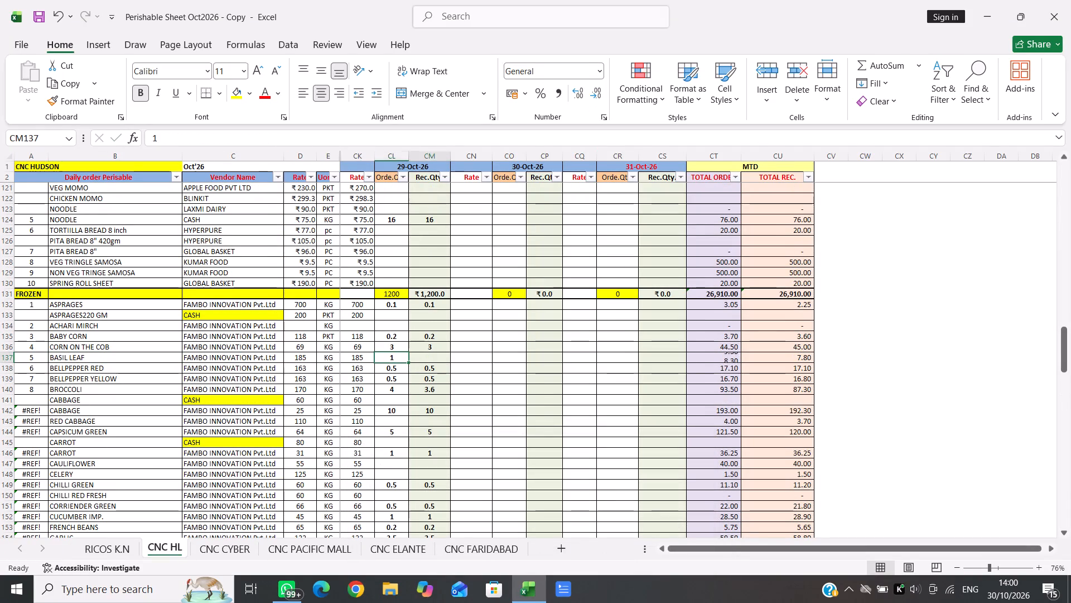
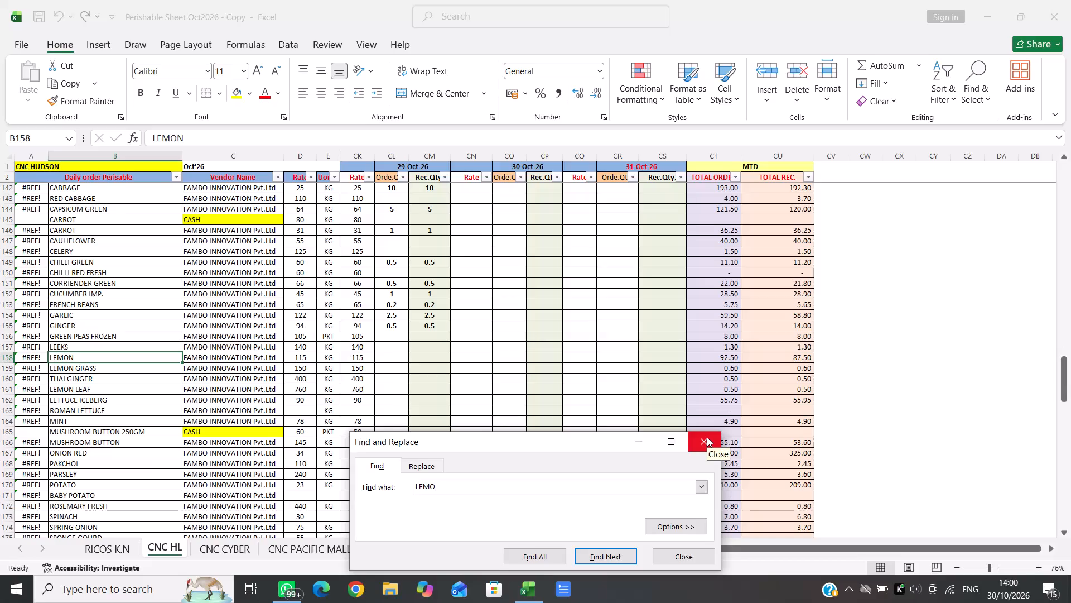
Enter 2.5 as the 29-Oct-26 order quantity for LEMON and move on to its received quantity cell.
key(Right)
key(Right)
click(707, 437)
key(Right)
key(Right)
key(Right)
key(Right)
key(Right)
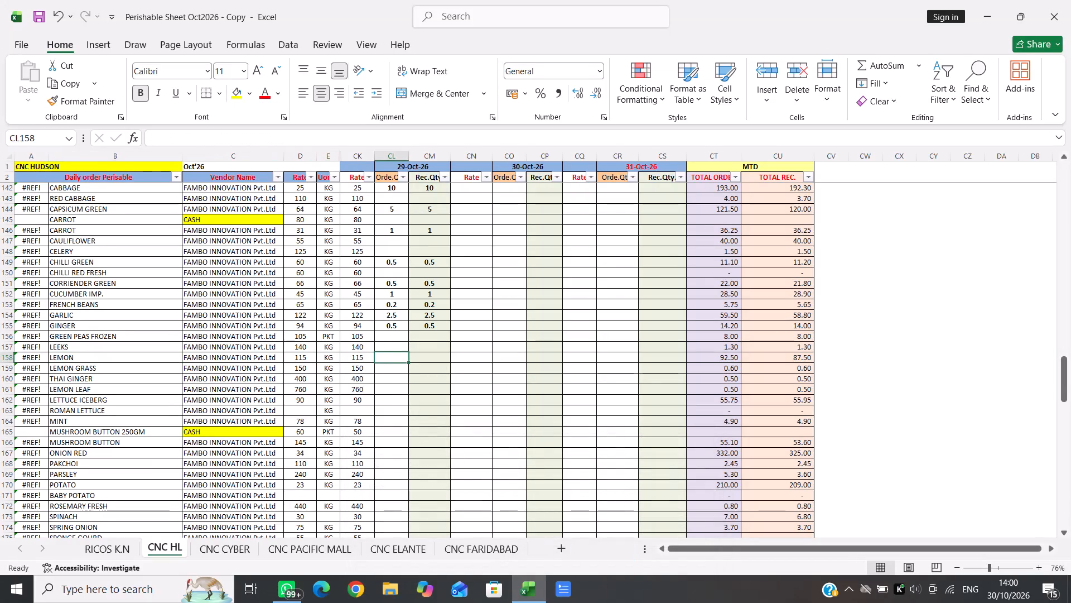
text(2.5)
key(Right)
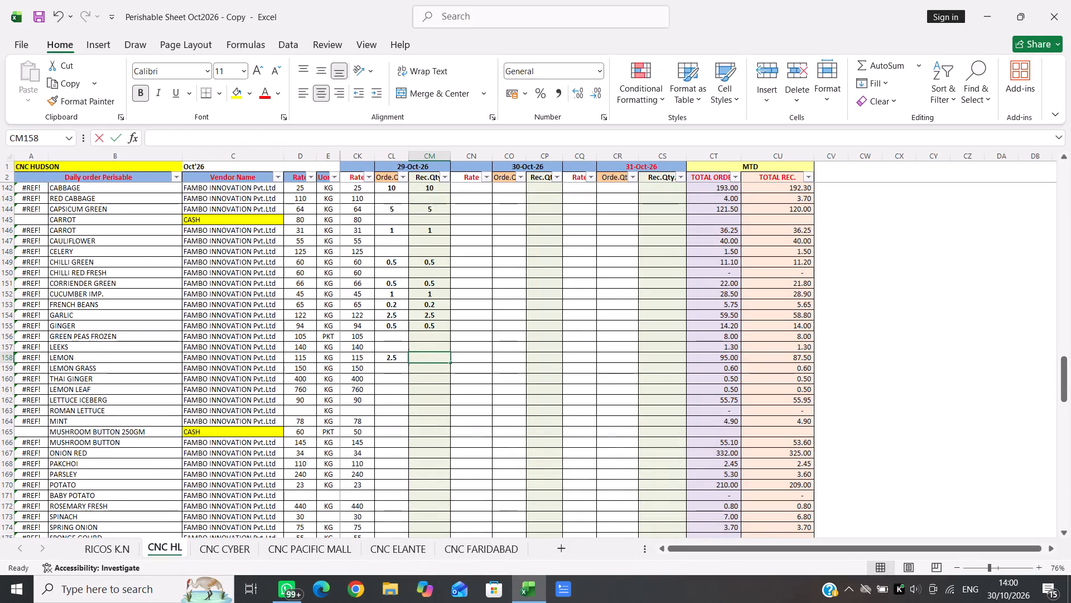
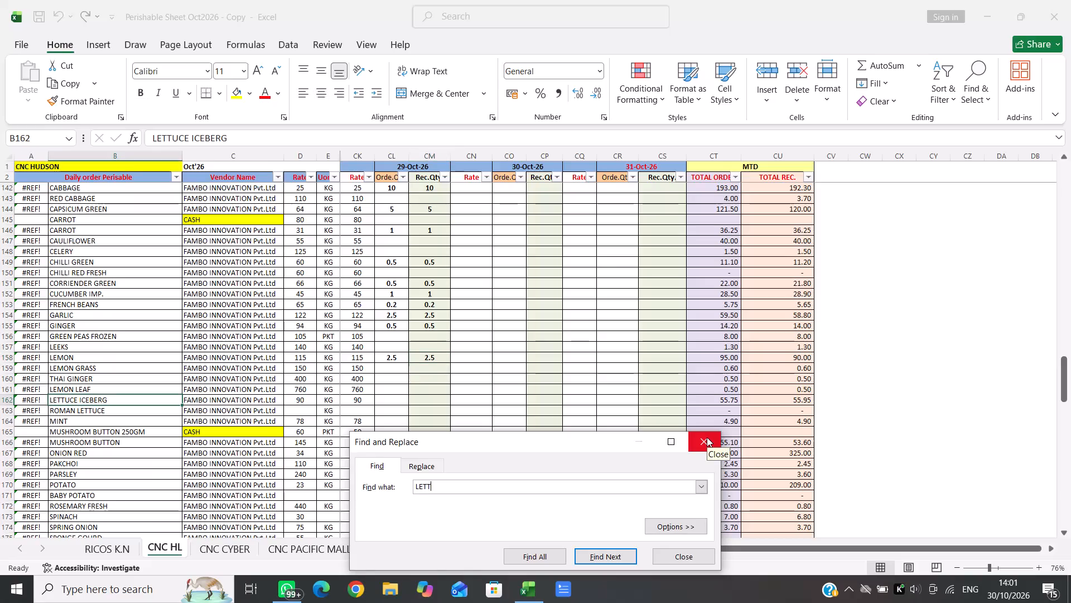
Continue the LETT search to the LETTUCE LEAF row and move across it towards the 29-Oct-26 order quantity cell.
click(707, 437)
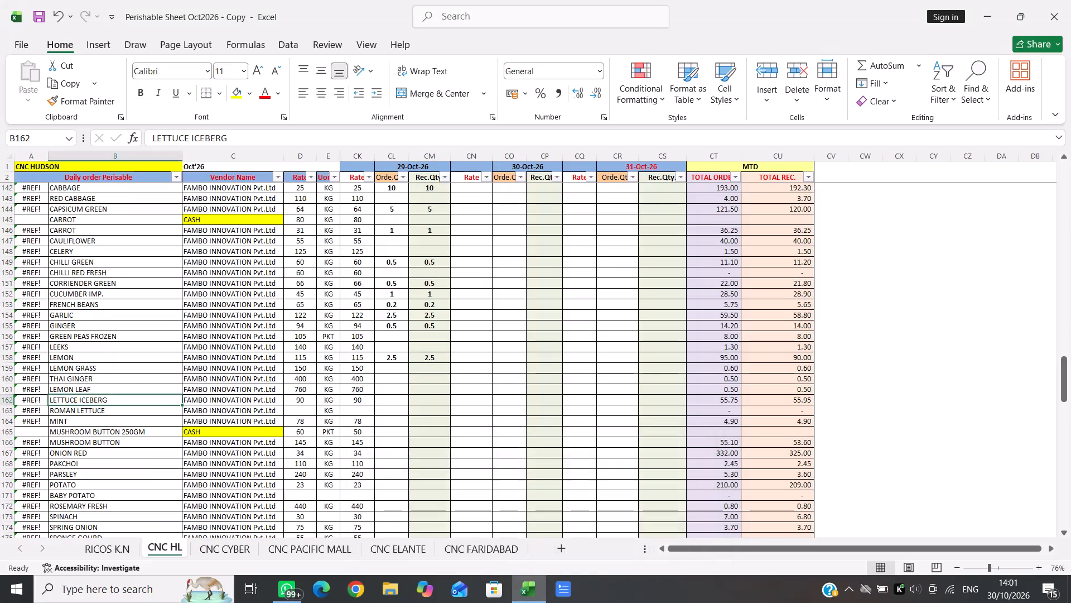
key(ctrl+f)
key(Return)
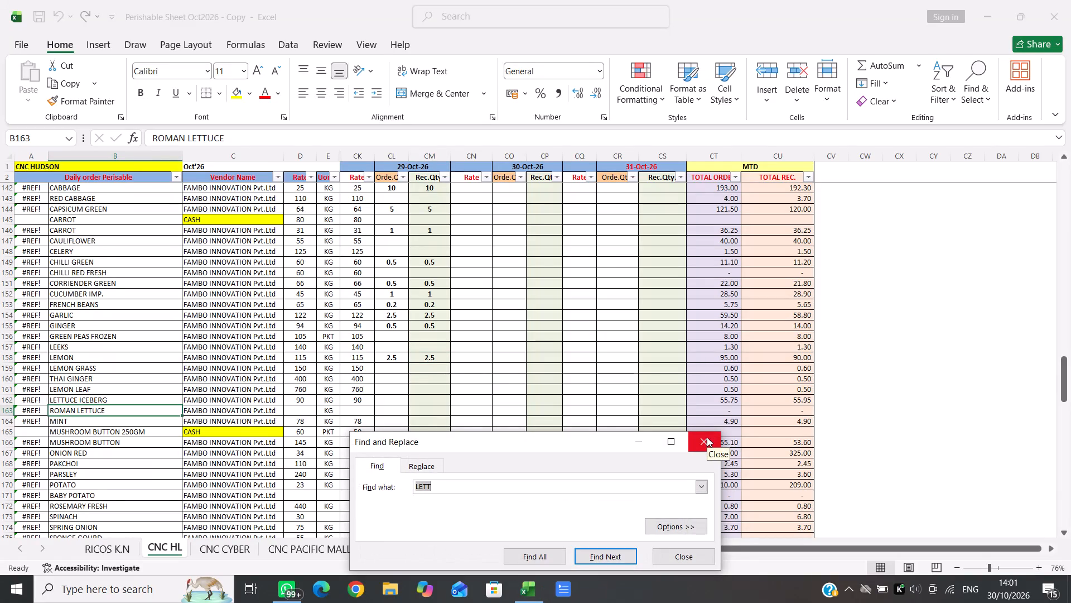
key(Return)
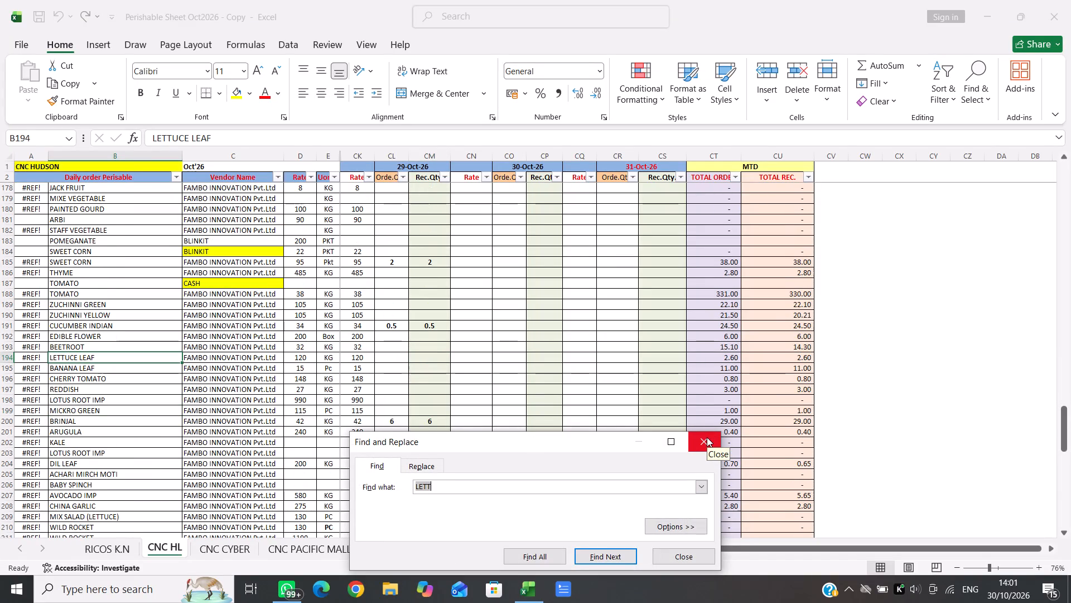
click(707, 437)
key(Right)
key(Right)
key(Right)
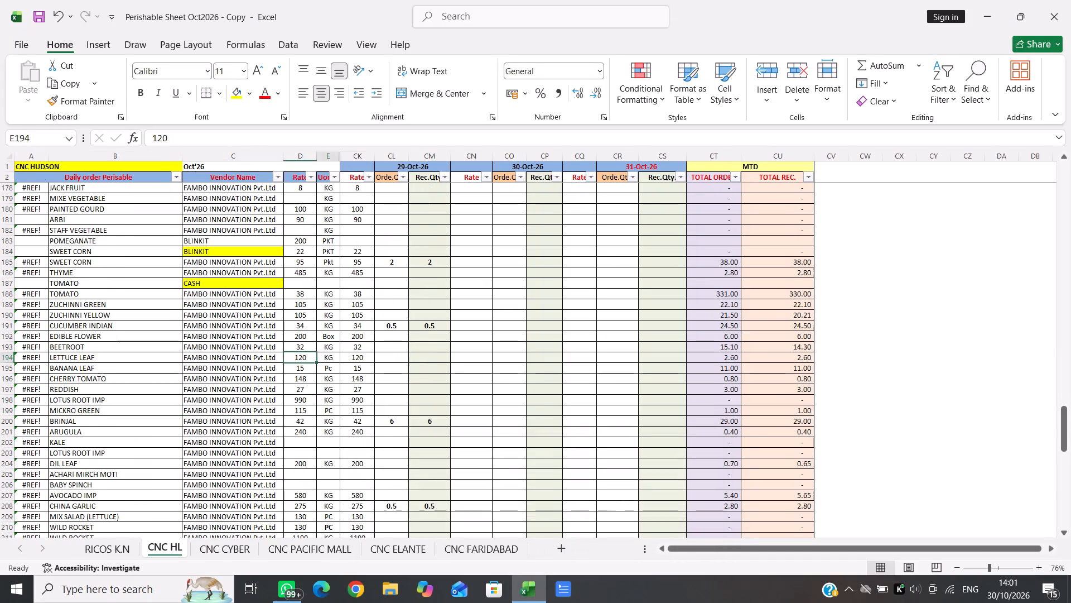
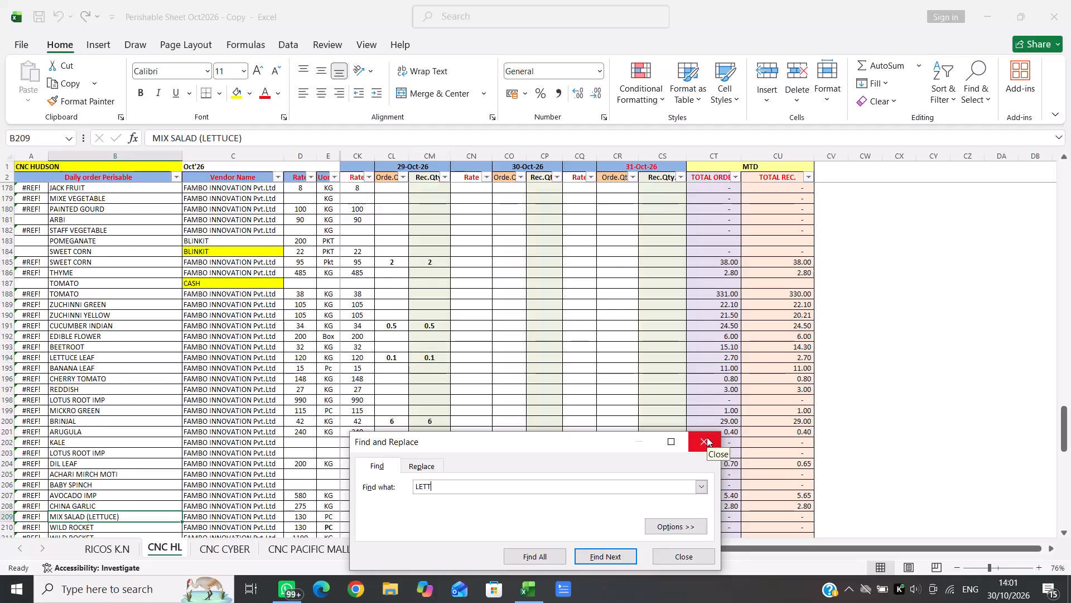
Continue the LETT search to the LETTUCE ICEBERG row and move across it towards the 29-Oct-26 order quantity cell.
key(Return)
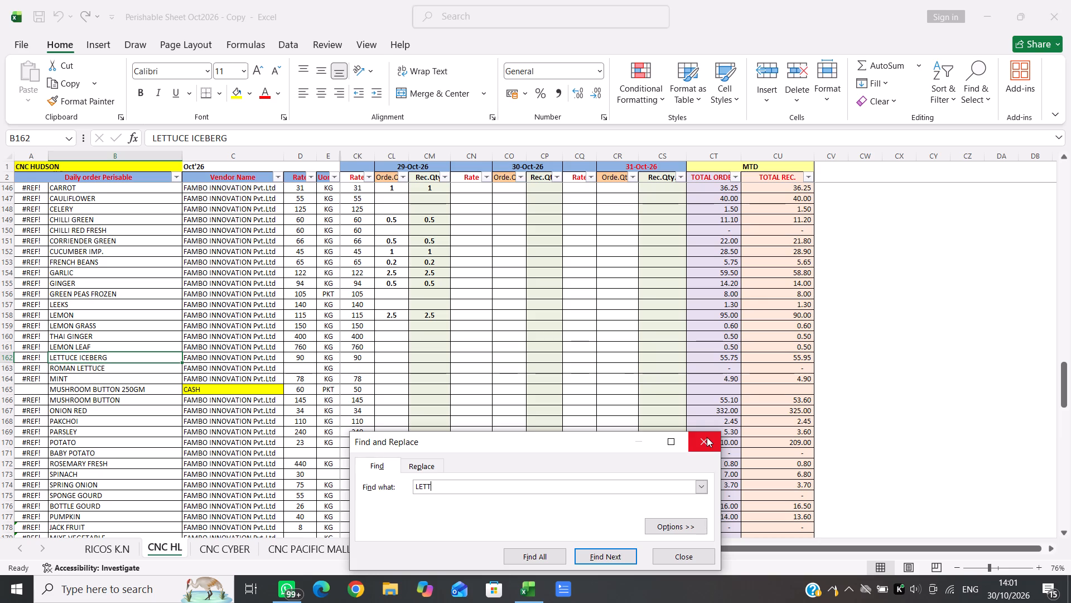
click(707, 437)
key(Right)
key(Right)
key(Right)
key(Right)
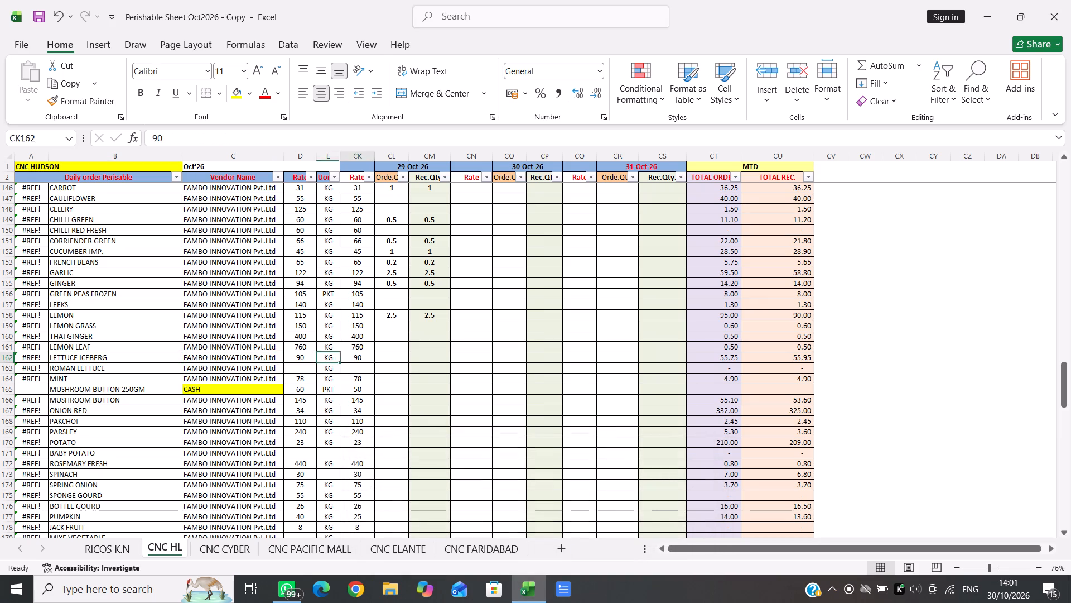
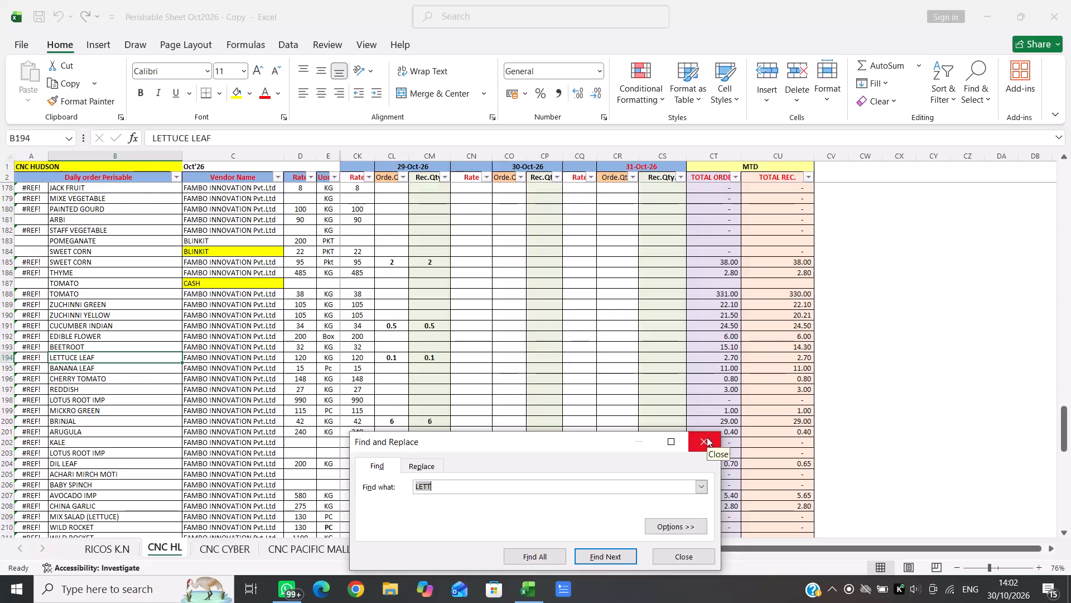
Finish the LETT search at the LETTUCE LEAF row and move across it towards the 29-Oct-26 order quantity cell.
click(707, 437)
key(Right)
key(Right)
key(Right)
key(Right)
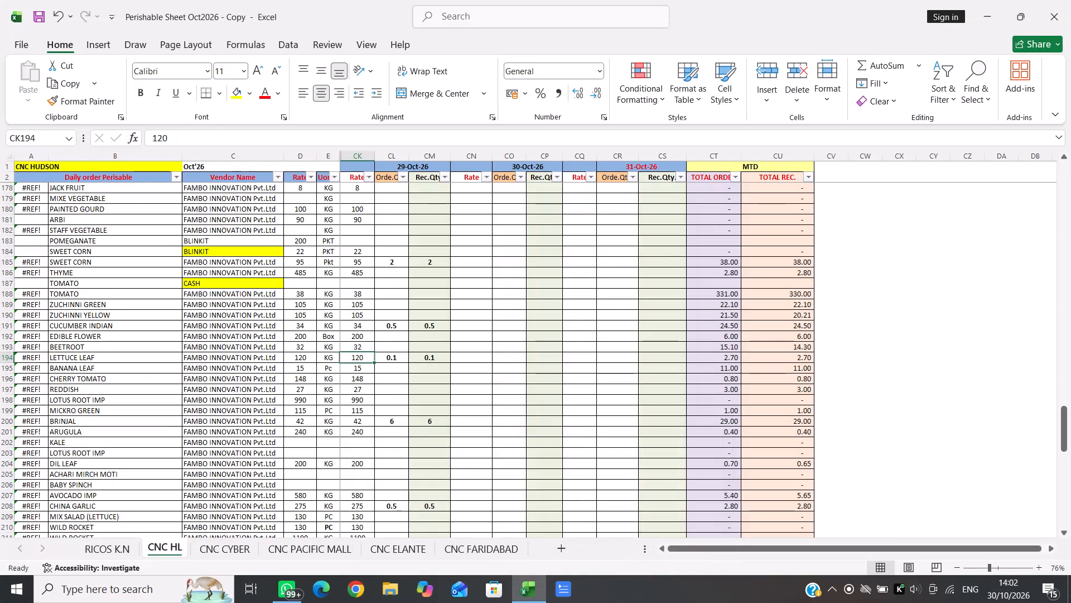
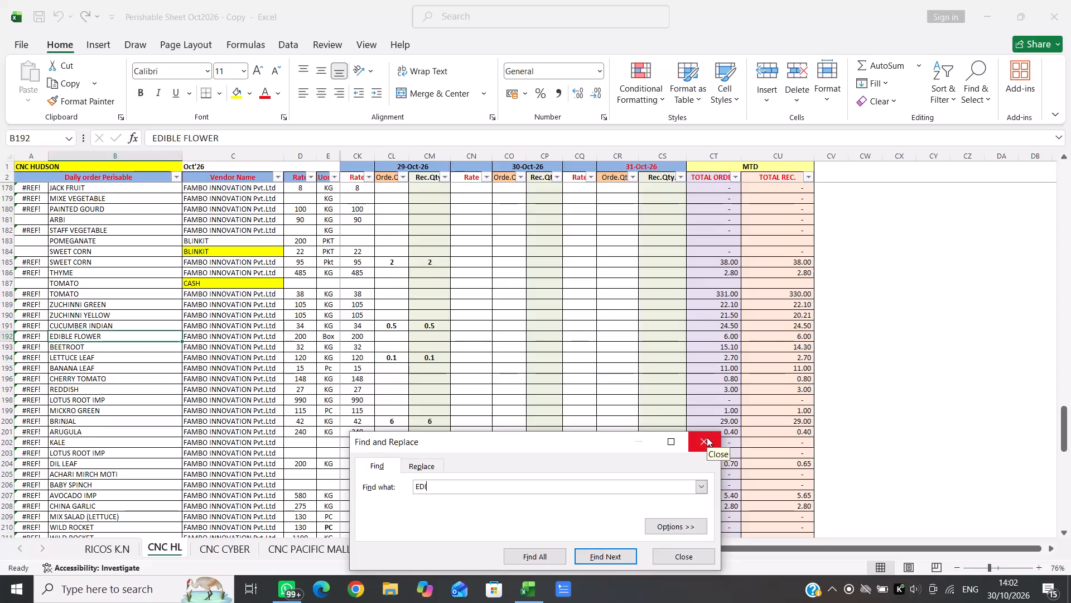
Finish the EDI search at the EDIBLE FLOWER row and move across it to the 29-Oct-26 order quantity cell.
click(707, 437)
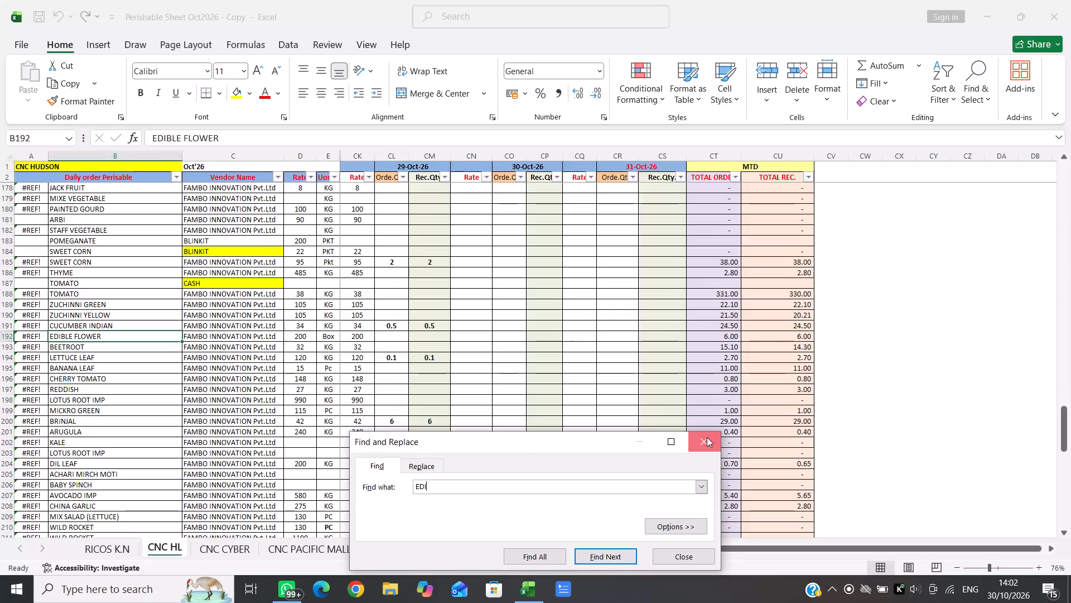
key(Right)
key(Right)
key(Right)
key(Right)
key(Right)
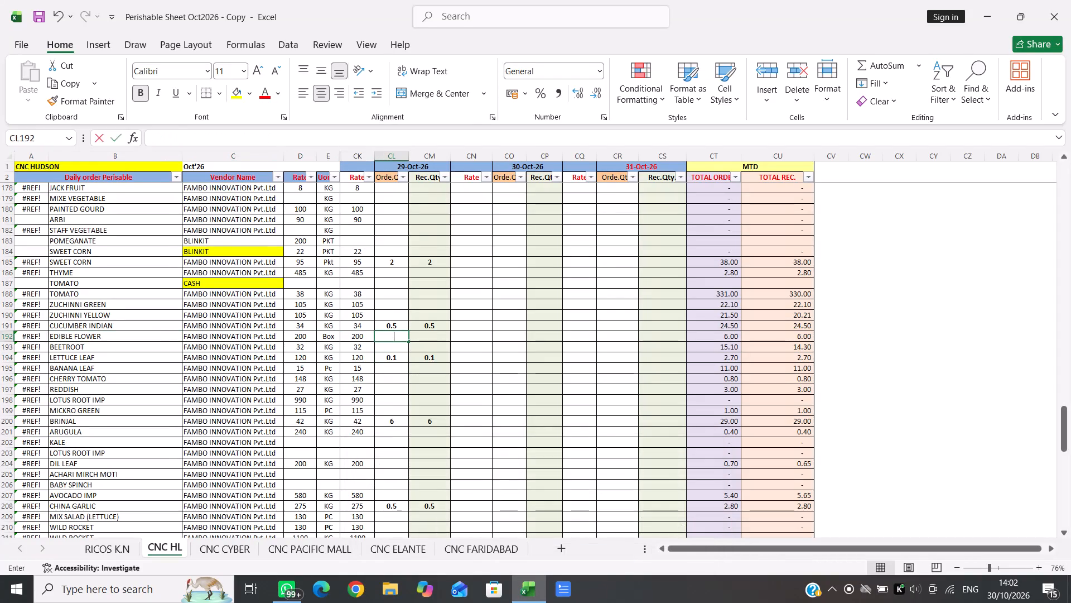
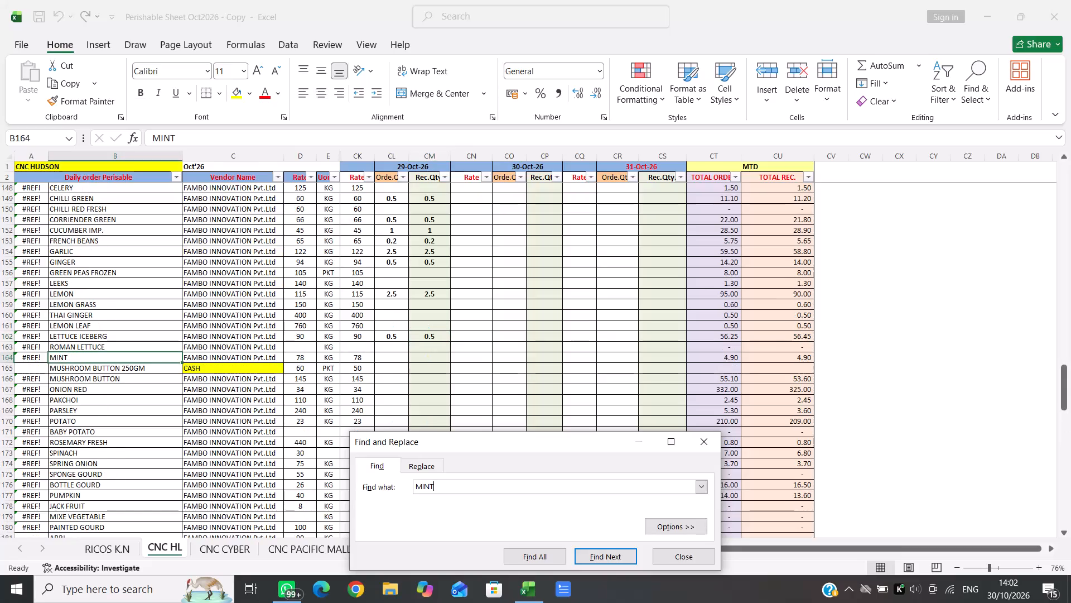
Finish the MINT search and enter 0.1 as the 29-Oct-26 order quantity in the MINT row.
click(708, 440)
key(Right)
key(Right)
key(Right)
key(Right)
key(Right)
text(0.1)
key(Right)
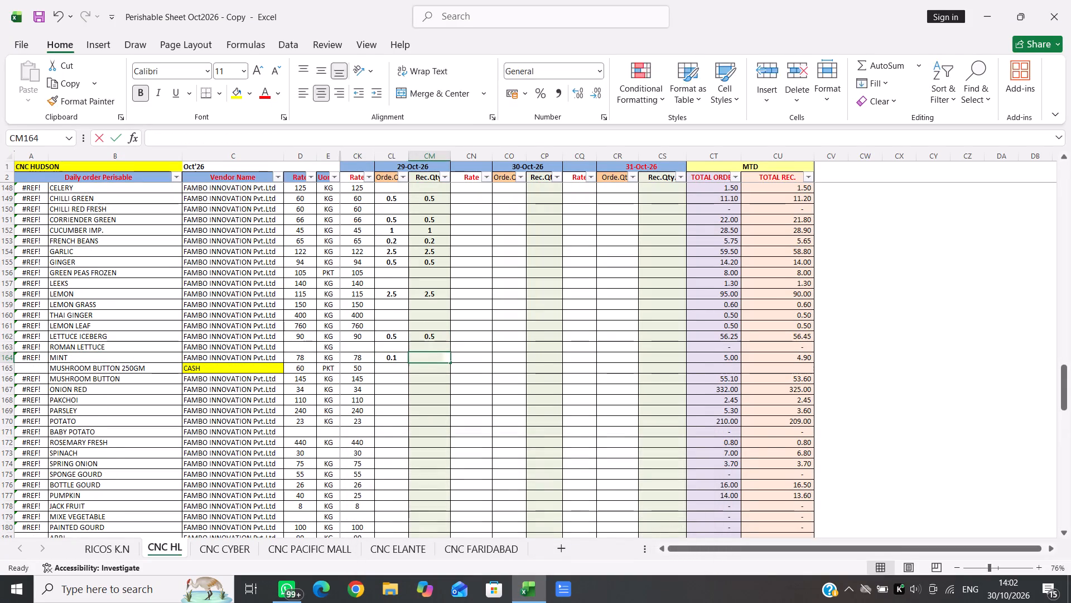
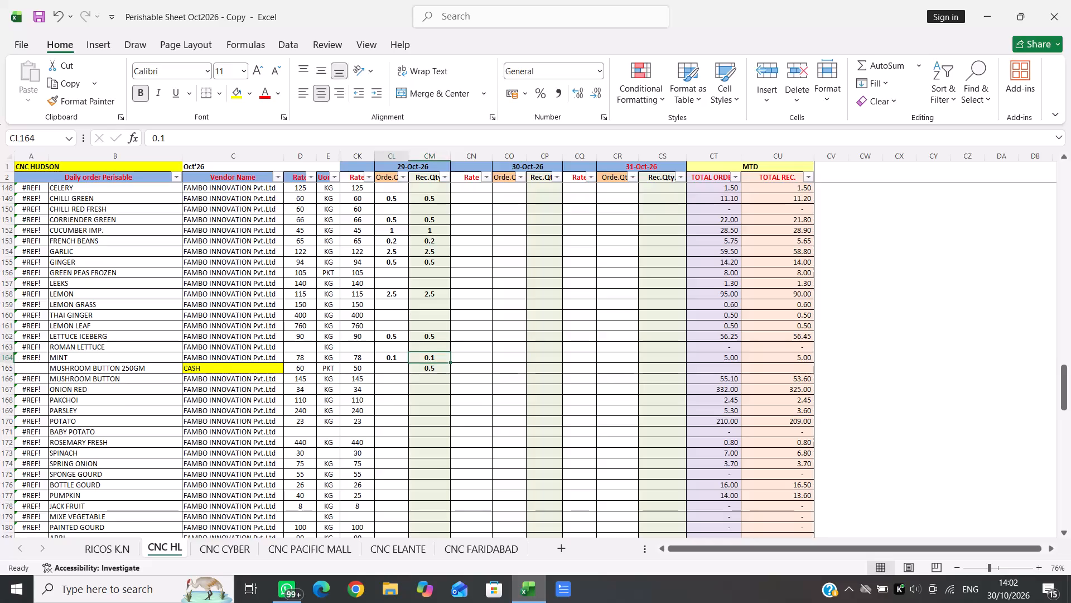
Clear the 29-Oct-26 received quantity for MUSHROOM BUTTON 250GM and enter 0.5 as received in the MUSHROOM BUTTON row instead.
key(Down)
key(Right)
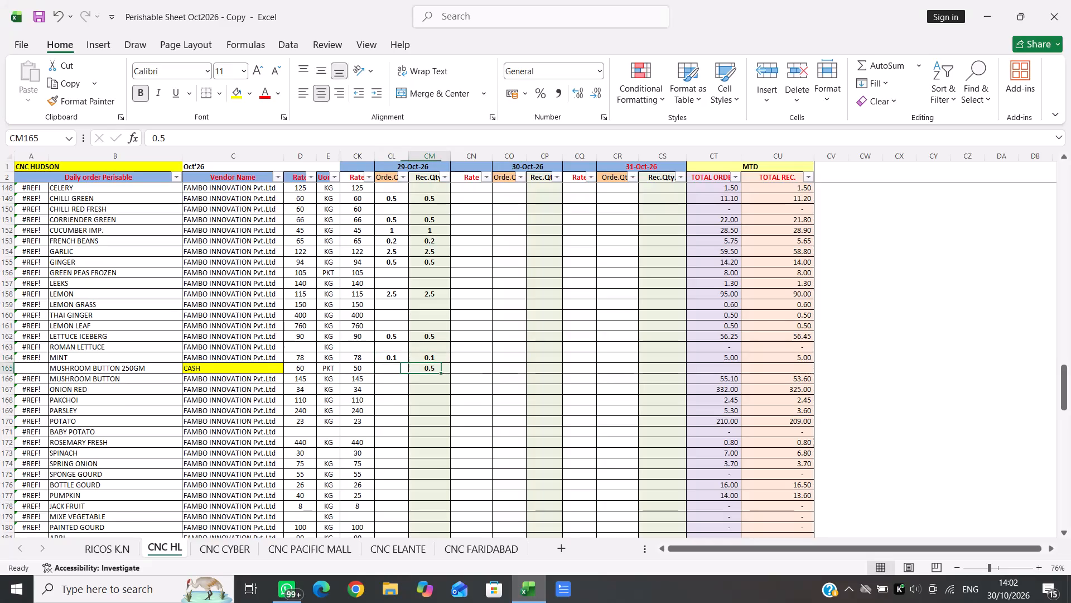
key(BackSpace)
key(BackSpace)
key(BackSpace)
key(Down)
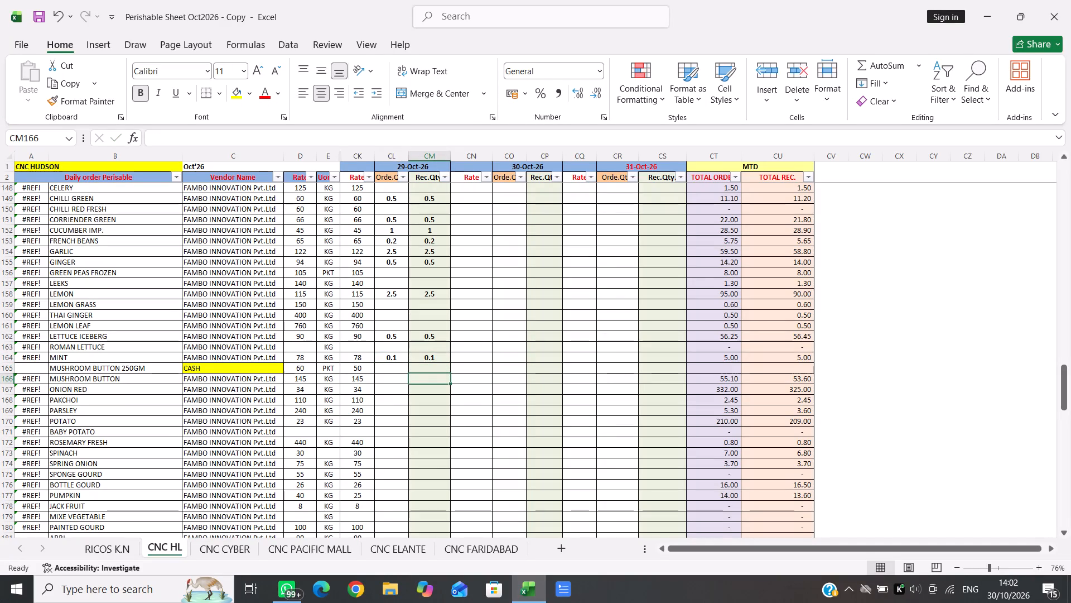
text(0.5)
key(Left)
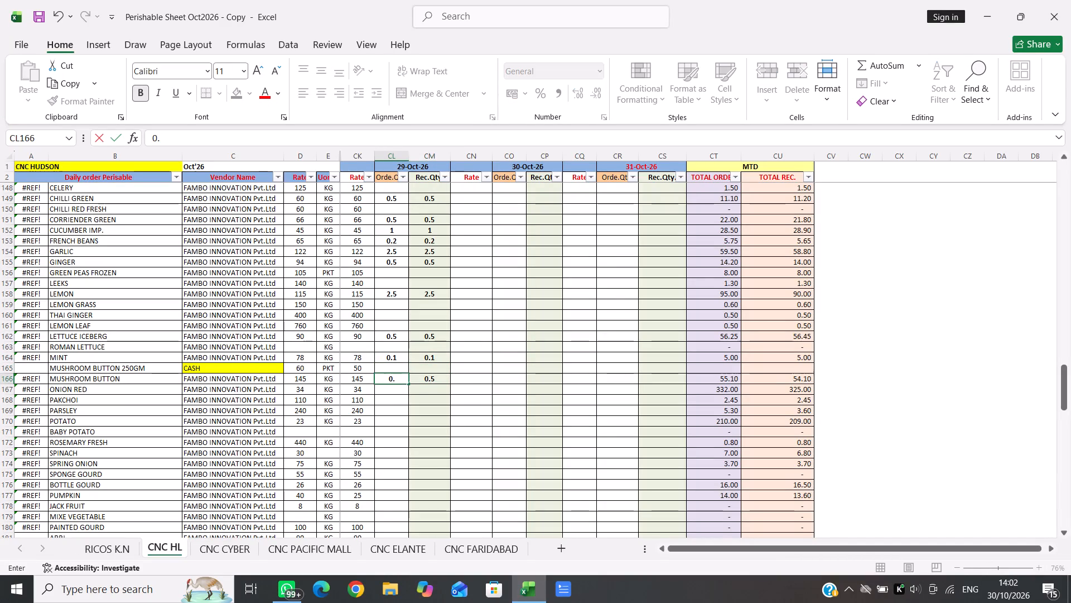
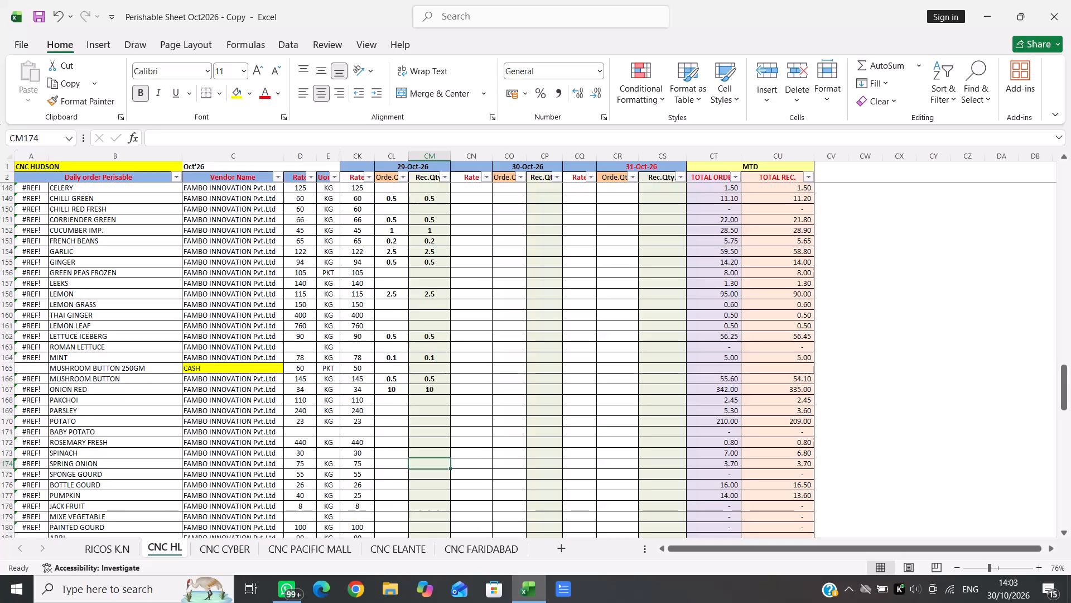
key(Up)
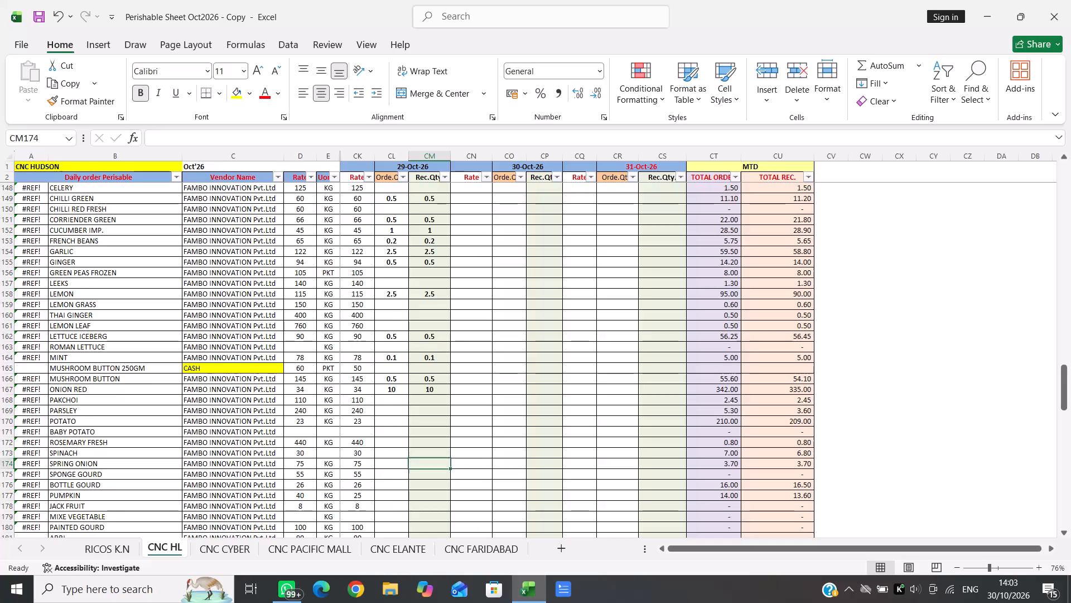
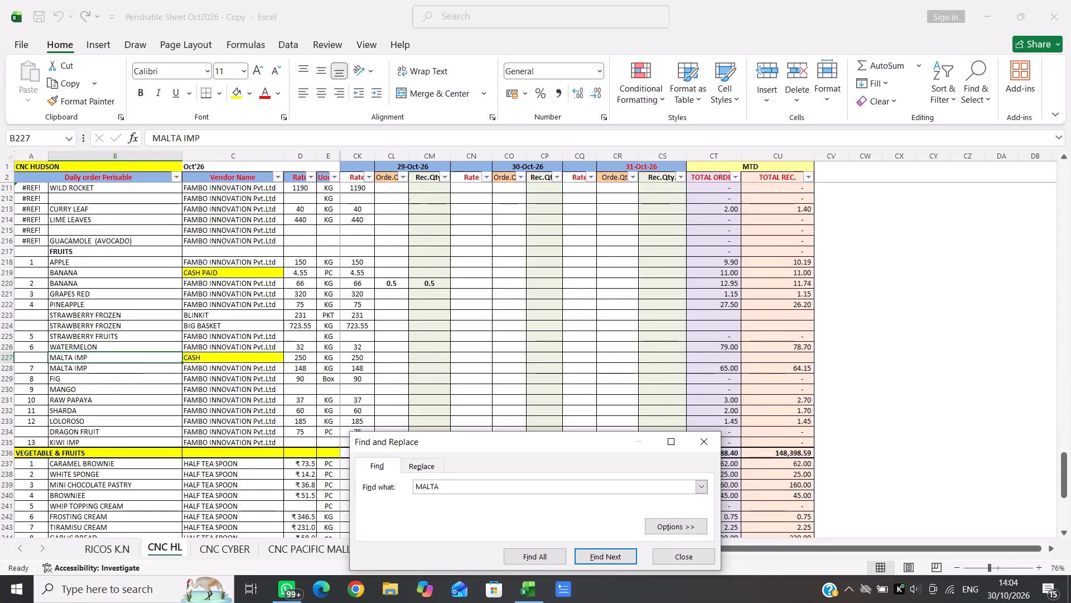
Enter 2 as the 29-Oct-26 order quantity for MALTA IMP in the row supplied by FAMBO INNOVATION Pvt.Ltd.
click(711, 435)
key(Down)
key(Right)
key(Right)
key(Right)
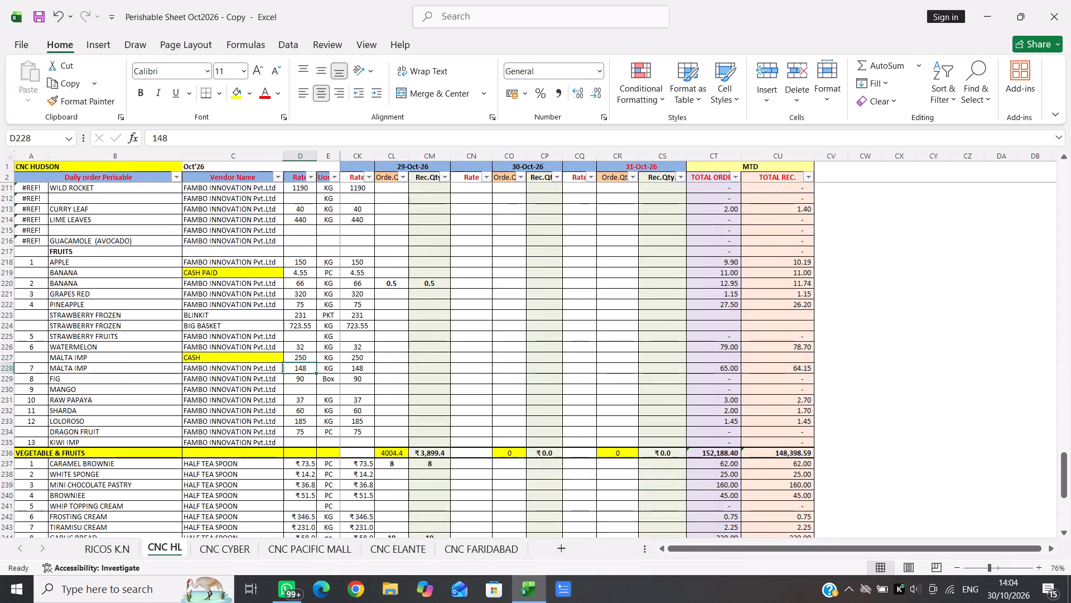
key(Right)
key(Right)
key(2)
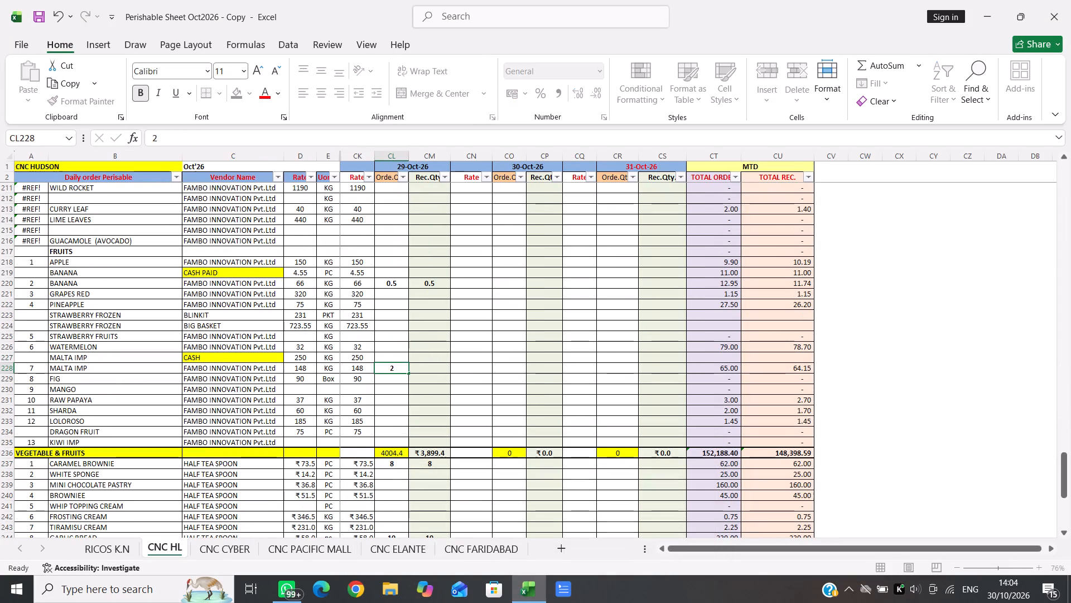
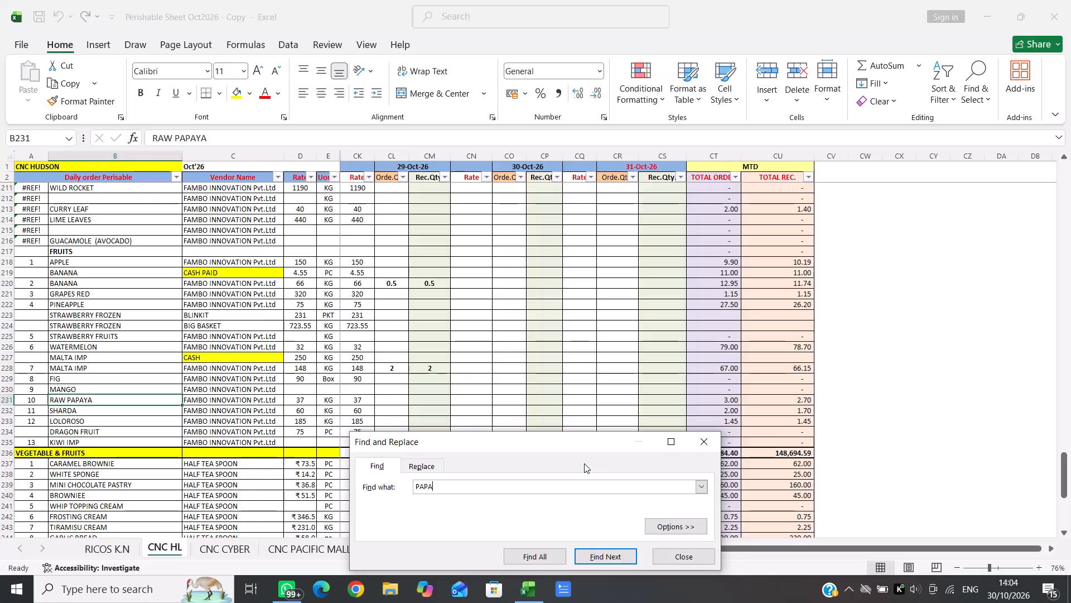
Enter 0.5 as the 29-Oct-26 order quantity for RAW PAPAYA.
click(712, 442)
key(Right)
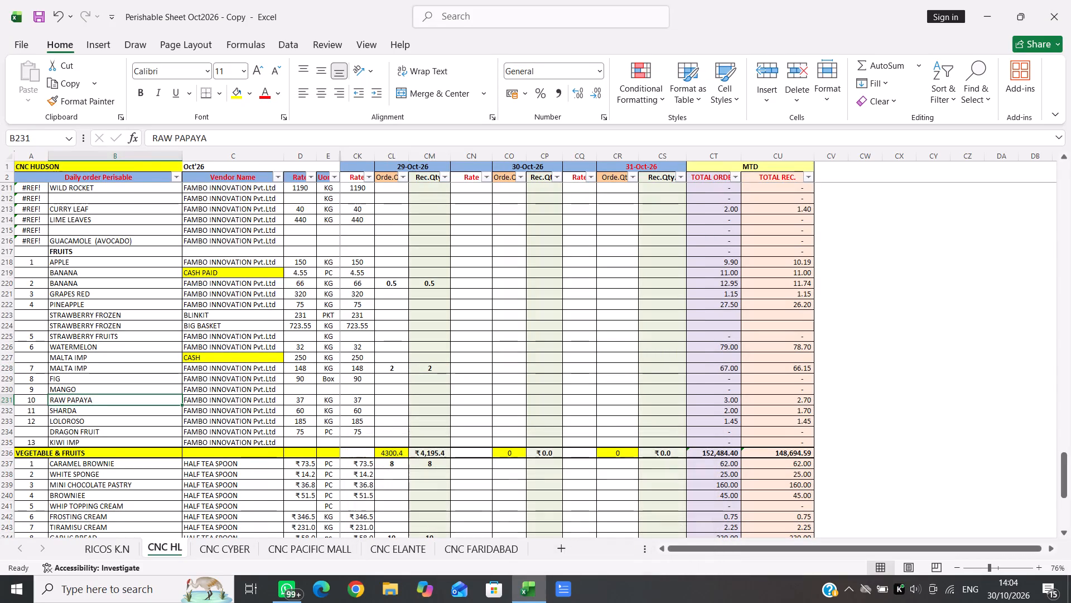
key(Right)
key(Right)
key(Right)
key(Right)
text(0.5)
key(Right)
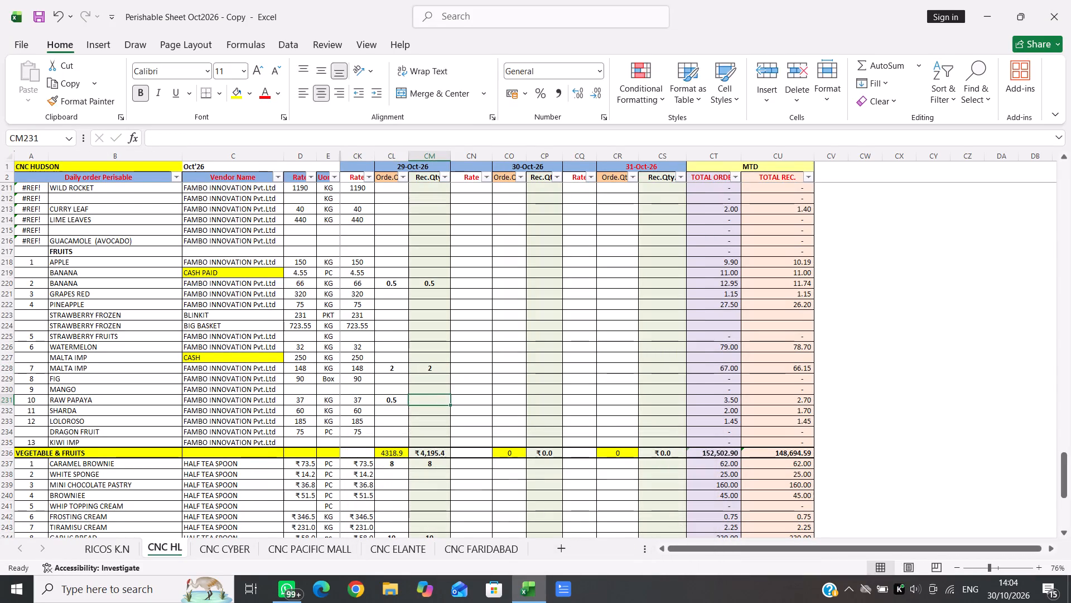
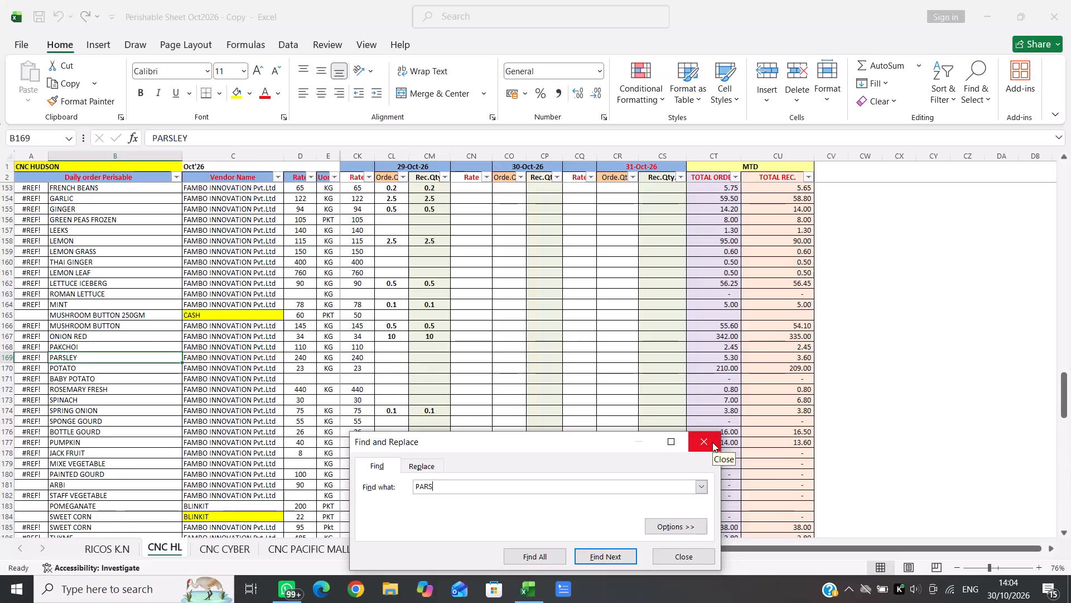
Close the search and move along the PARSLEY row toward its 29-Oct-26 order quantity cell.
click(712, 442)
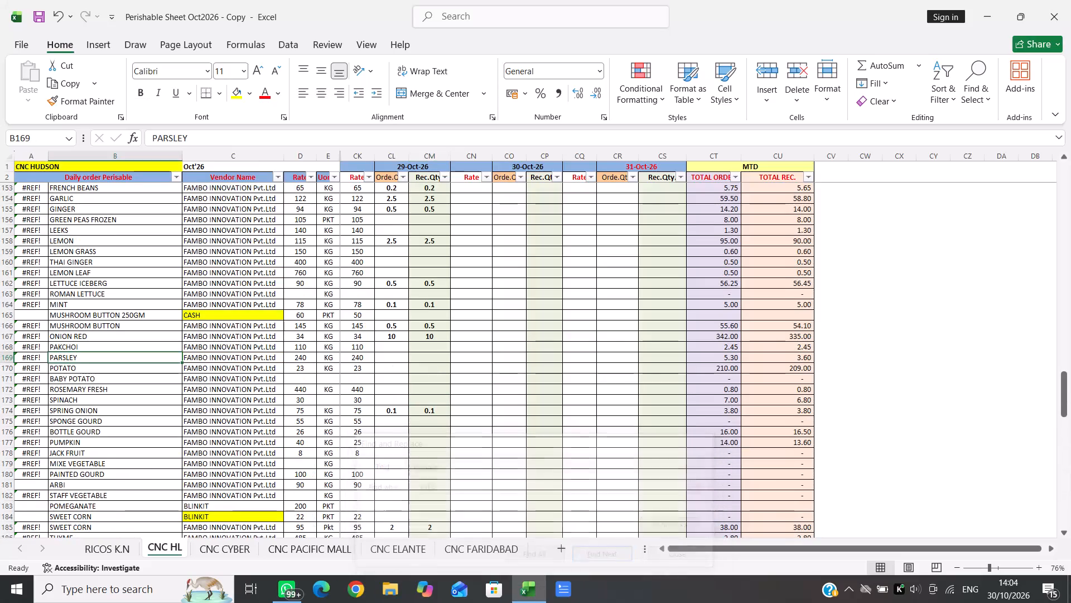
key(Right)
key(Right)
key(Right)
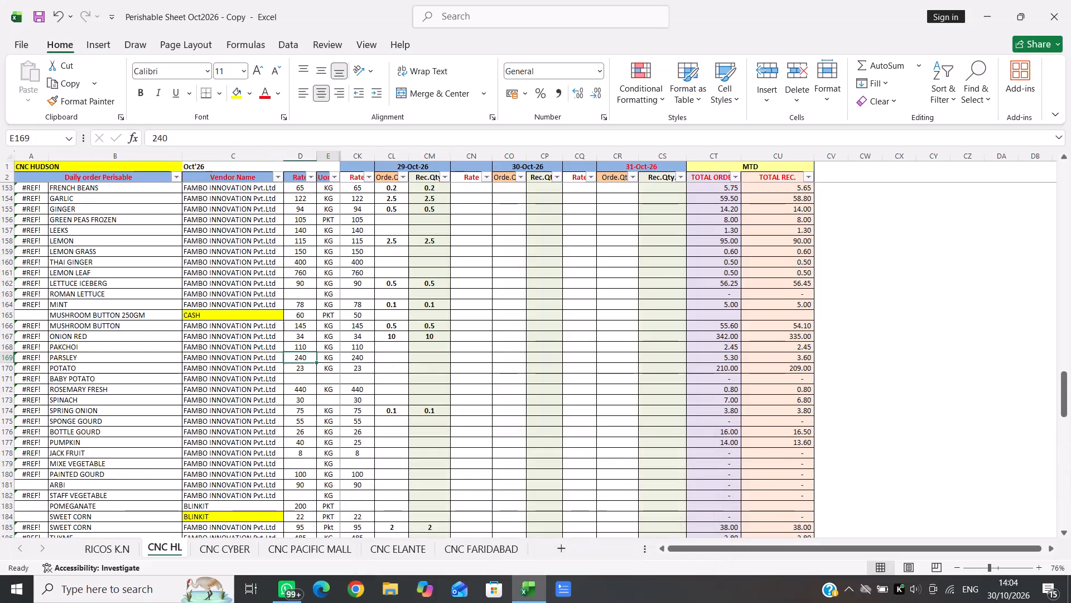
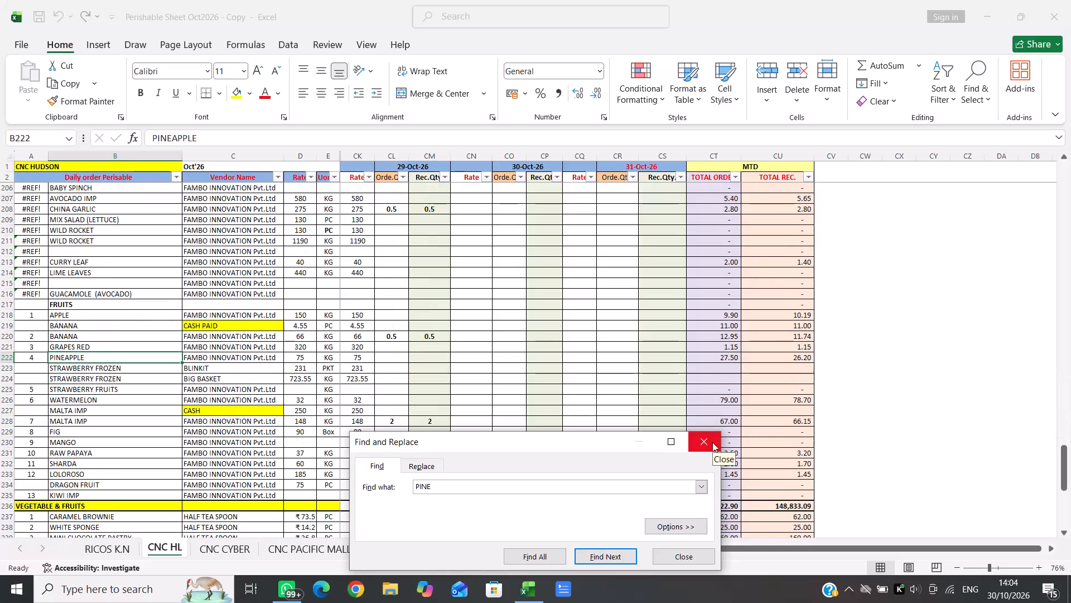
Enter 1 as the 29-Oct-26 order quantity for PINEAPPLE in the fruits section.
click(712, 442)
key(Right)
key(Right)
key(Right)
key(Right)
key(Right)
key(1)
key(Right)
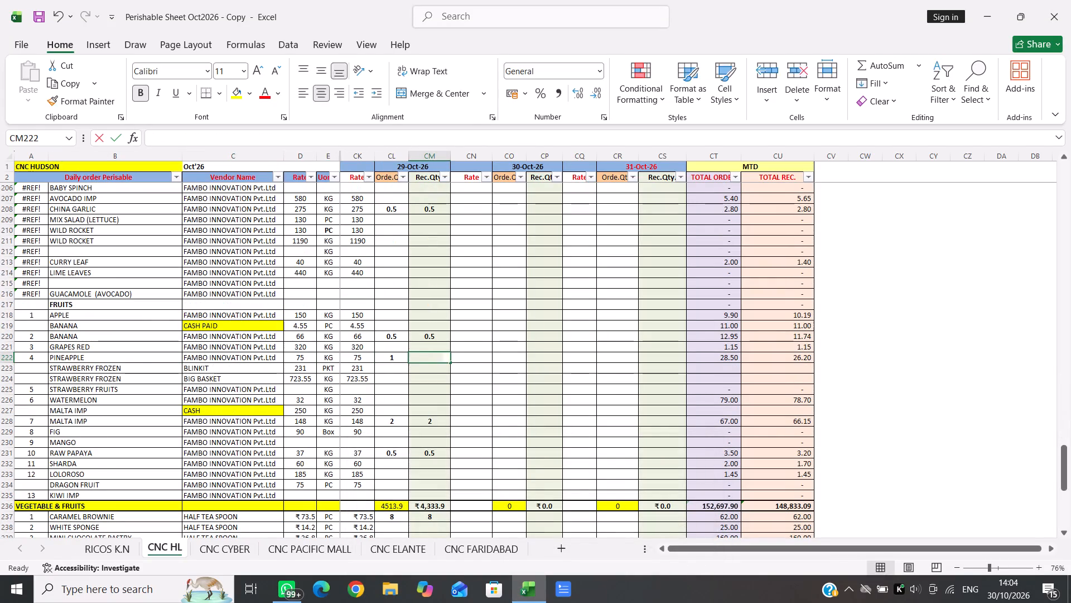
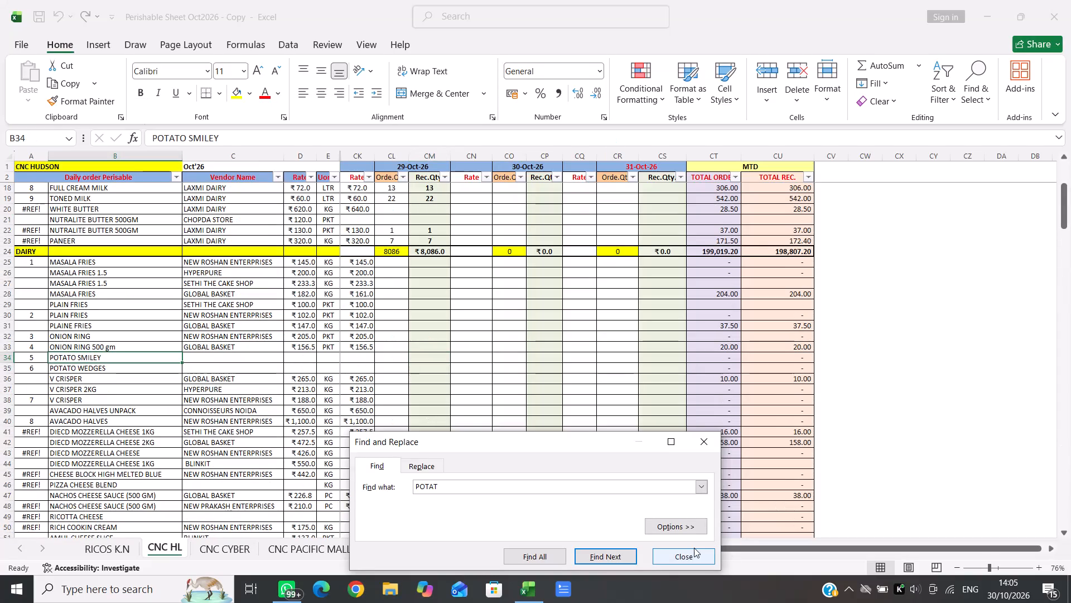
Find the POTATO row in the vegetables section and enter 6 as its 29-Oct-26 order quantity.
key(Return)
key(Return)
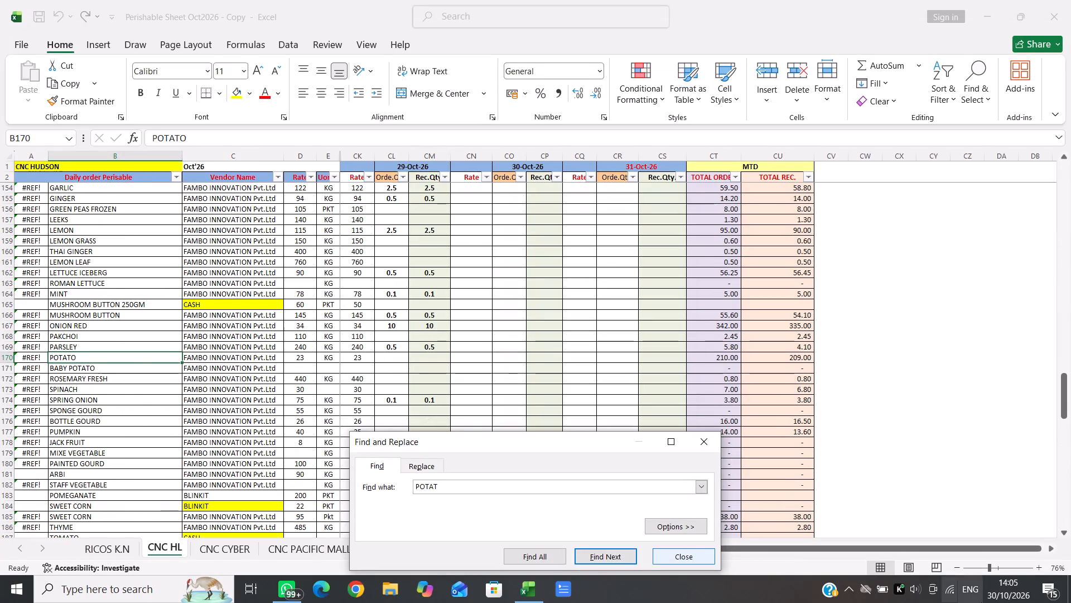
click(710, 439)
key(Right)
key(Right)
key(Right)
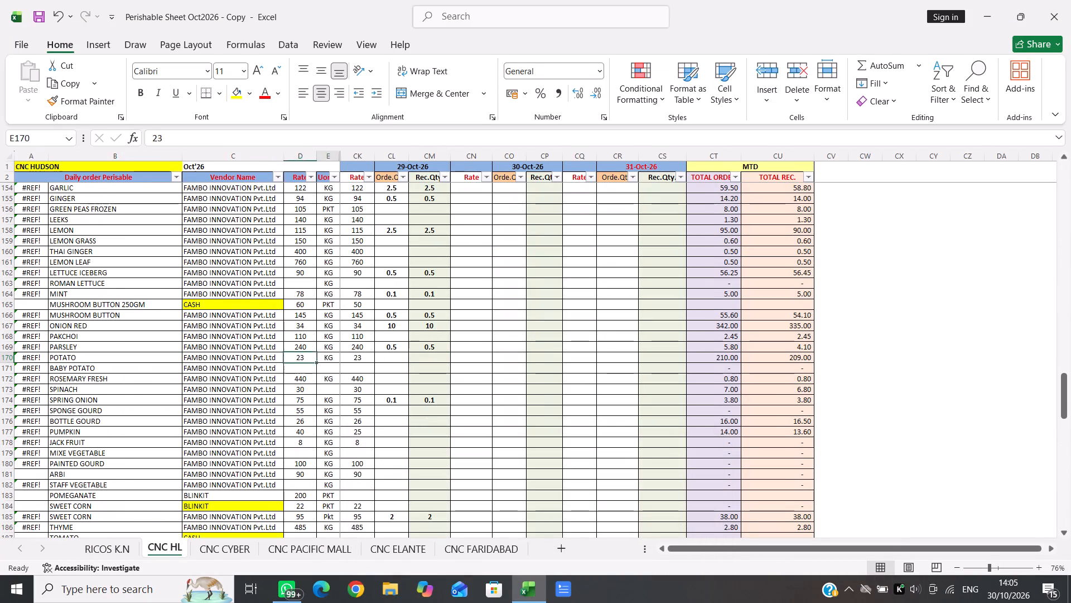
key(Right)
key(Right)
key(6)
key(Right)
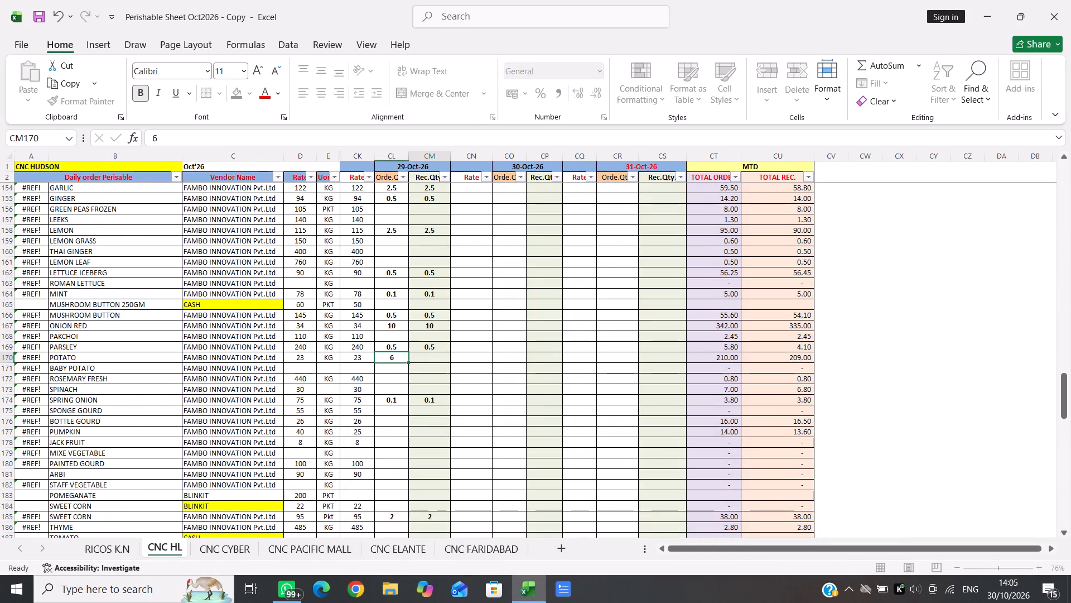
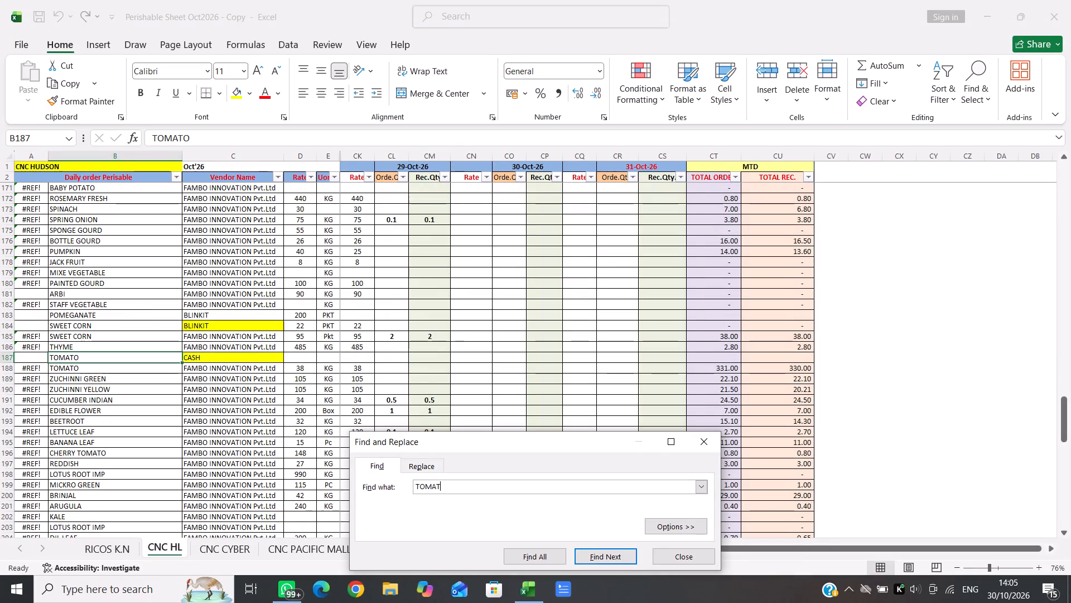
Go to the TOMATO row of vendor FAMBO INNOVATION Pvt.Ltd and move along it towards the 29-Oct-26 order quantity.
click(706, 441)
key(Down)
key(Right)
key(Right)
key(Right)
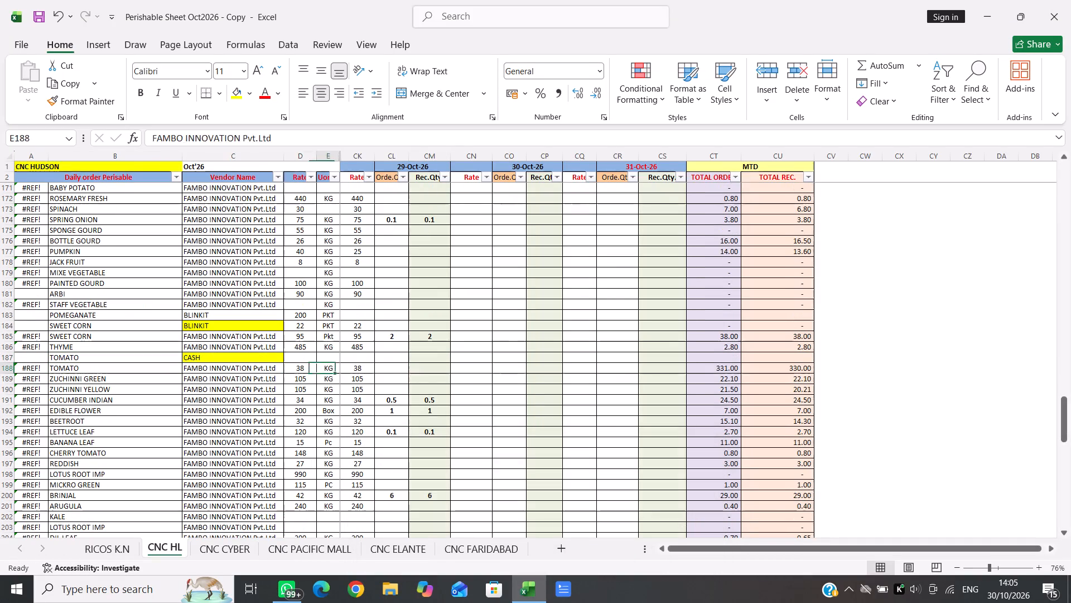
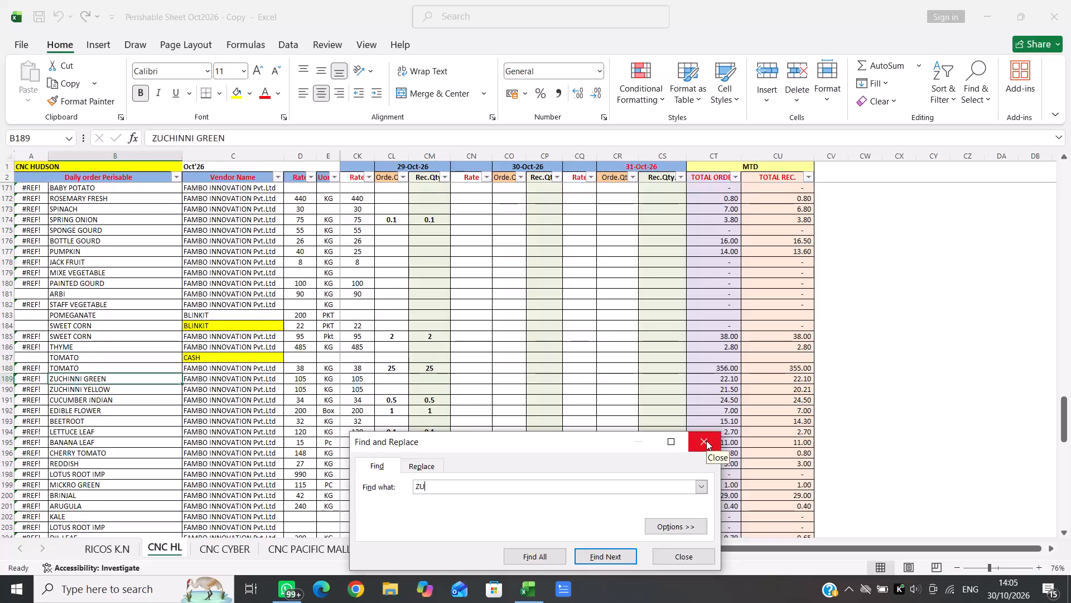
Close the search at ZUCHINNI GREEN and go to the 29-Oct-26 received quantity in the TOMATO row just above it.
click(706, 441)
key(Right)
key(Right)
key(Right)
key(Right)
key(Right)
key(Right)
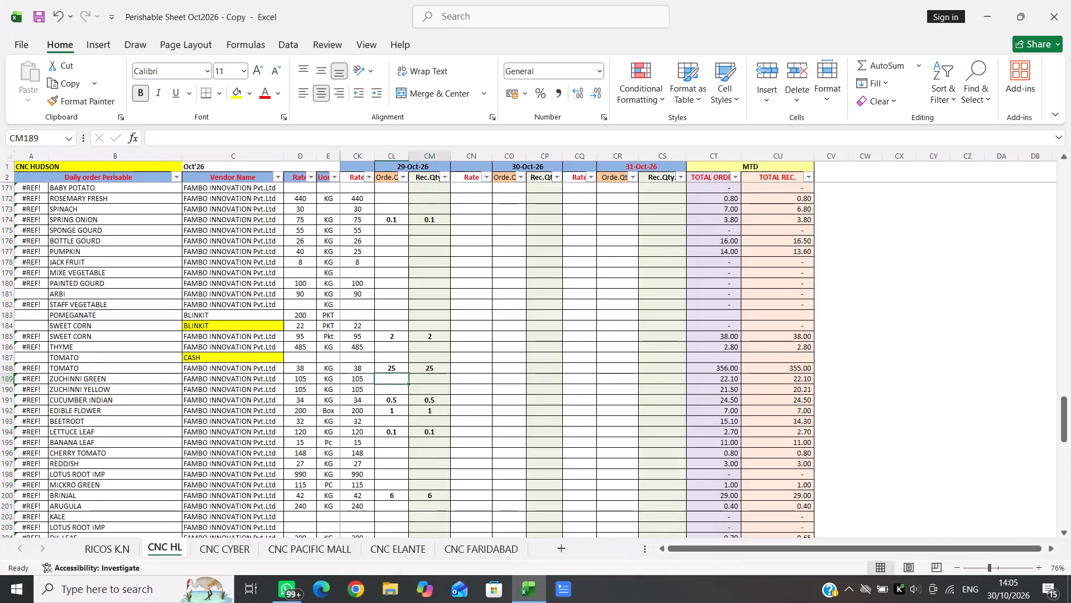
key(Up)
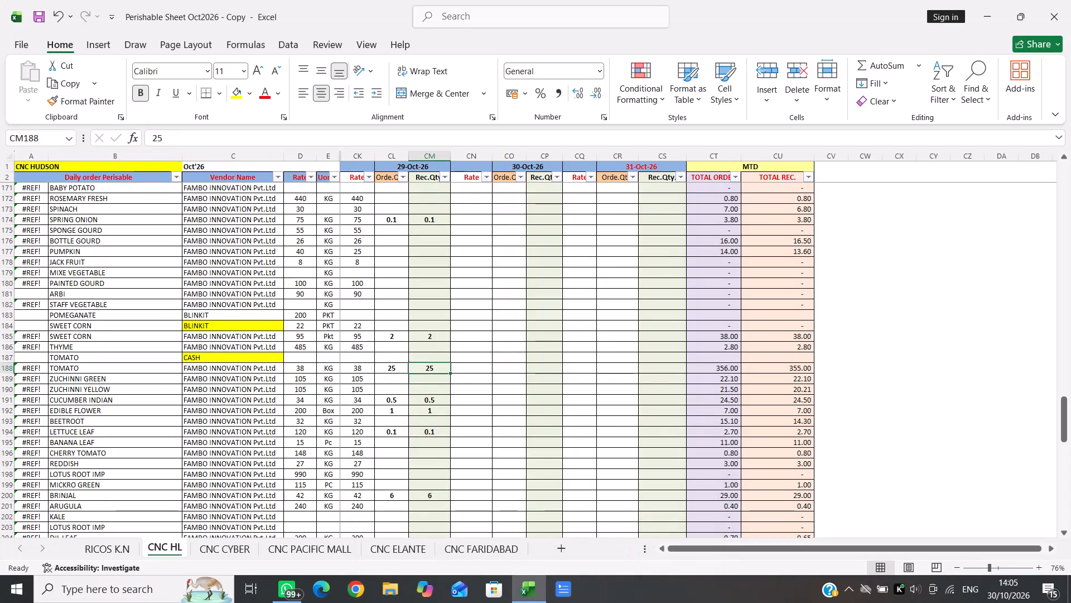
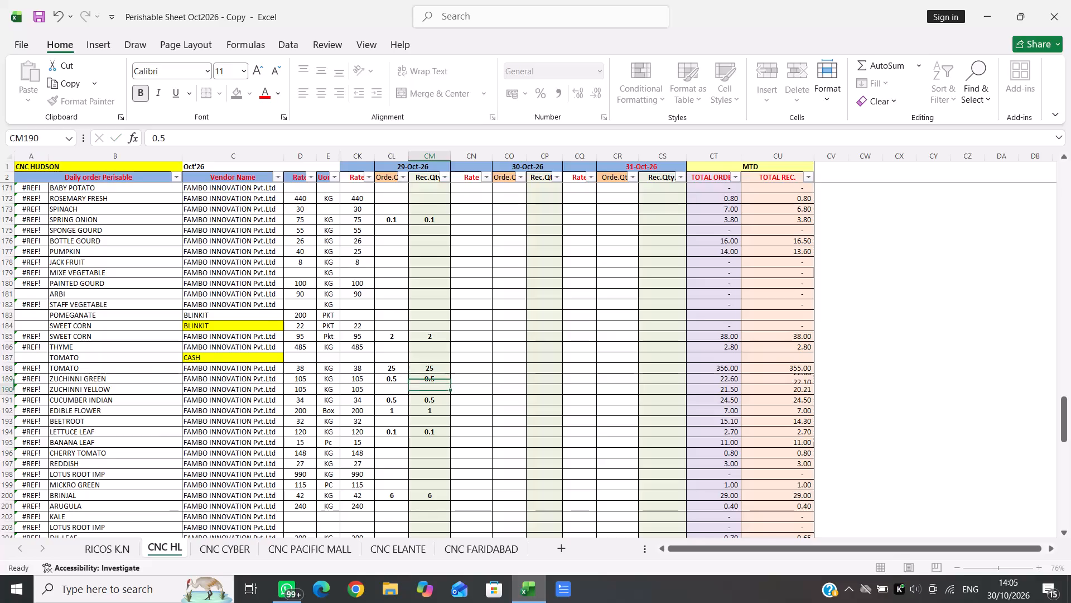
Enter 0.5 as the 29-Oct-26 received quantity for ZUCHINNI YELLOW and go to its order quantity for that date.
text(0.5)
key(Left)
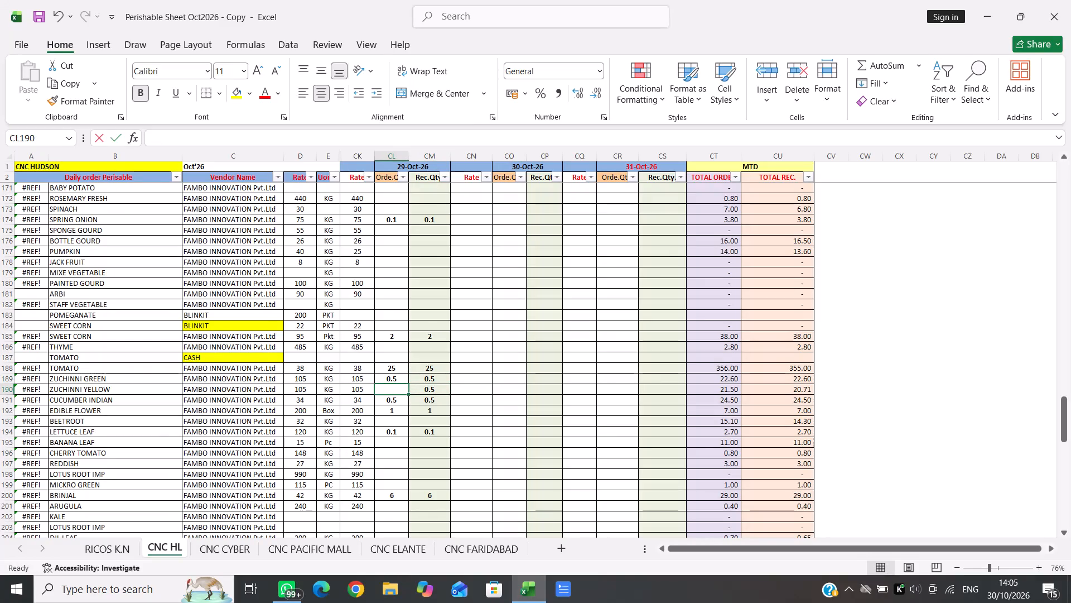
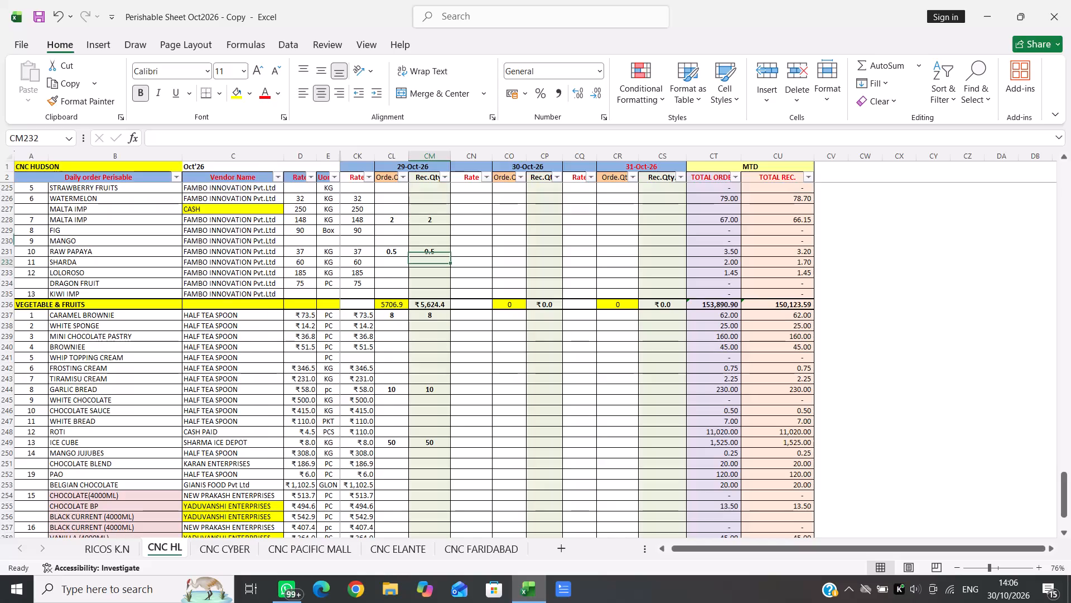
Save the Perishable Sheet Oct2026 - Copy workbook with the 29-Oct-26 quantities entered so far.
key(ctrl+s)
key(ctrl+s)
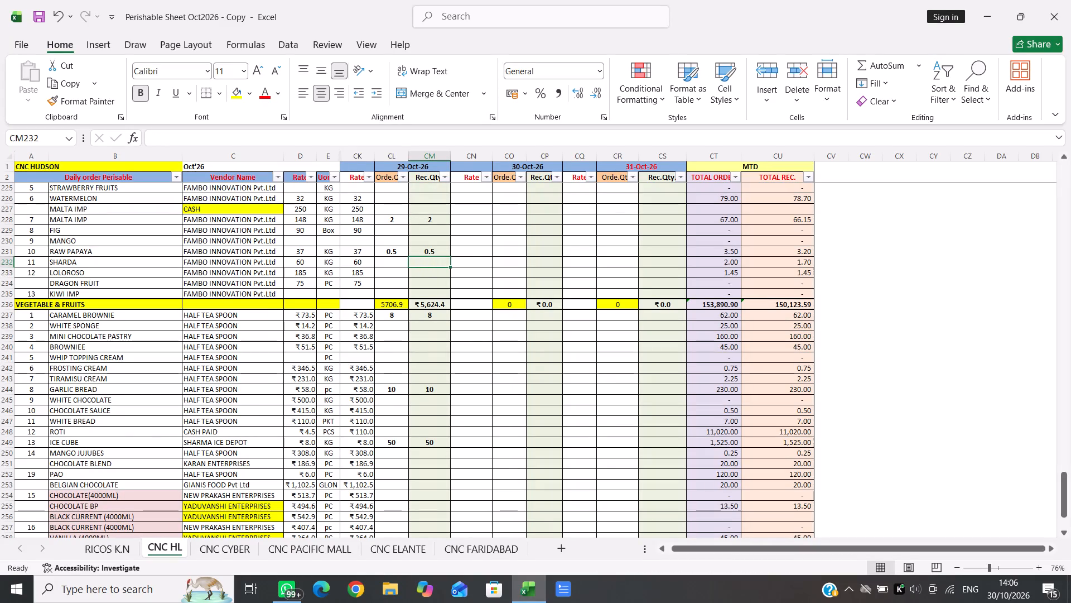
Lock the computer.
key(super+l)
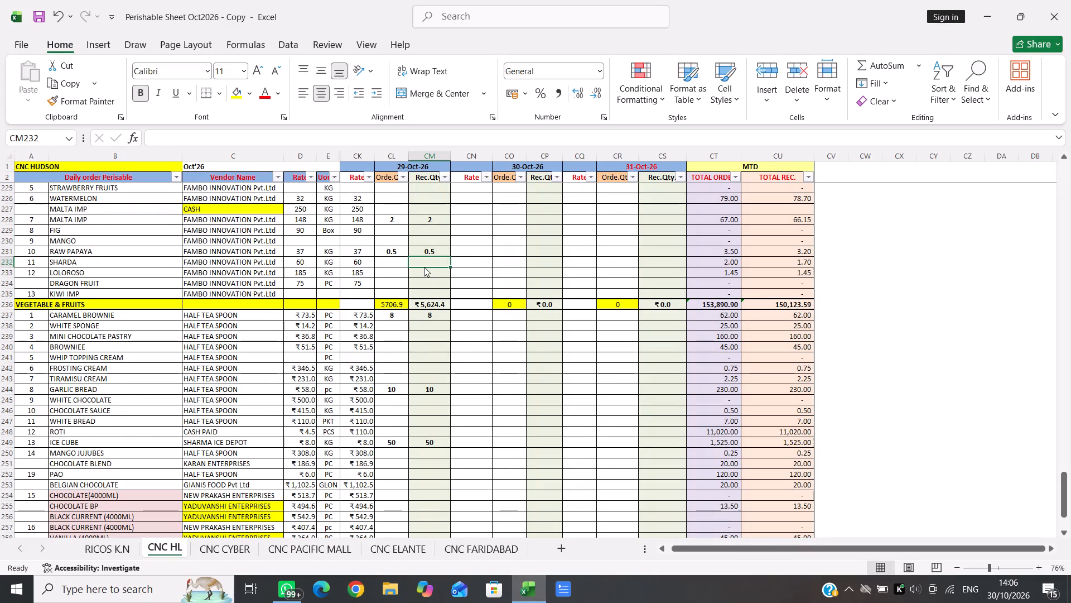